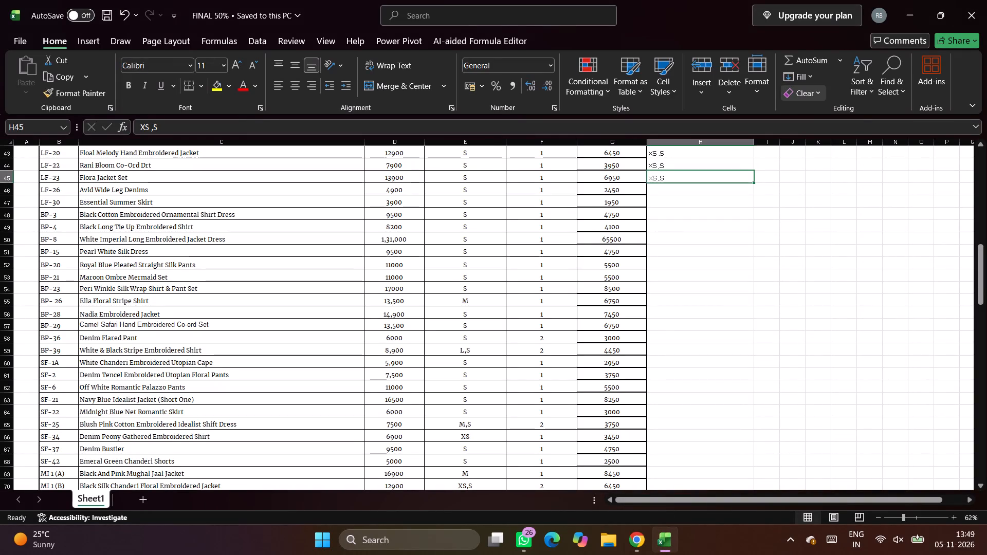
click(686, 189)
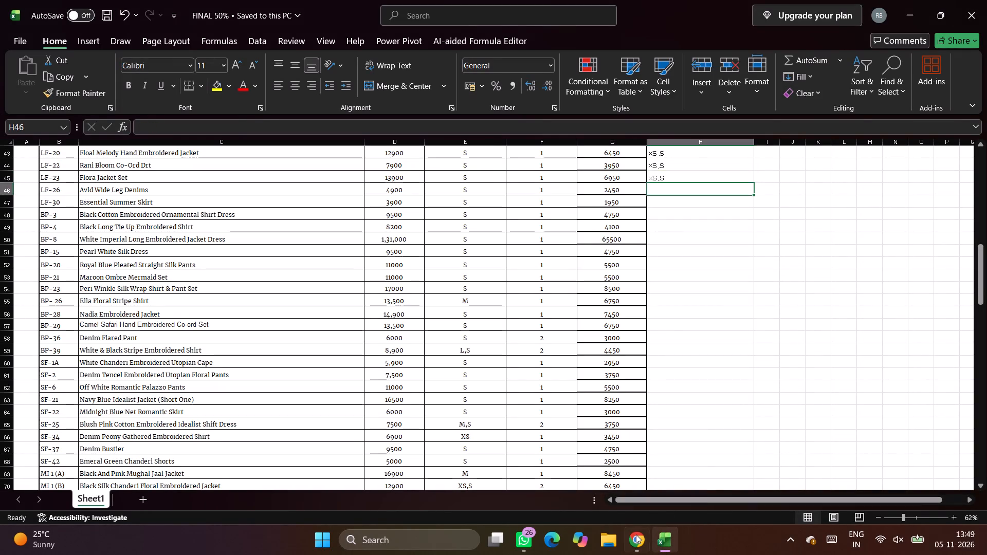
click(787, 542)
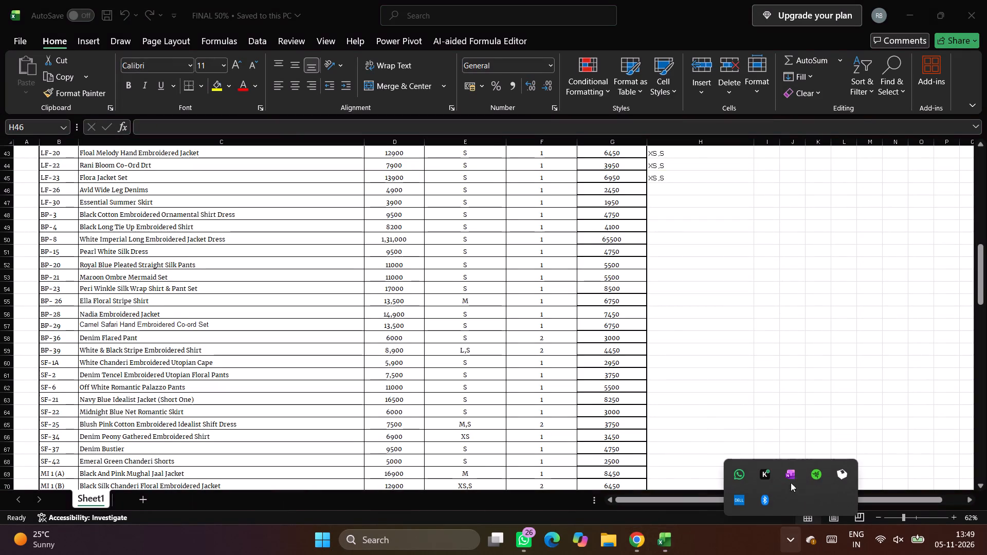
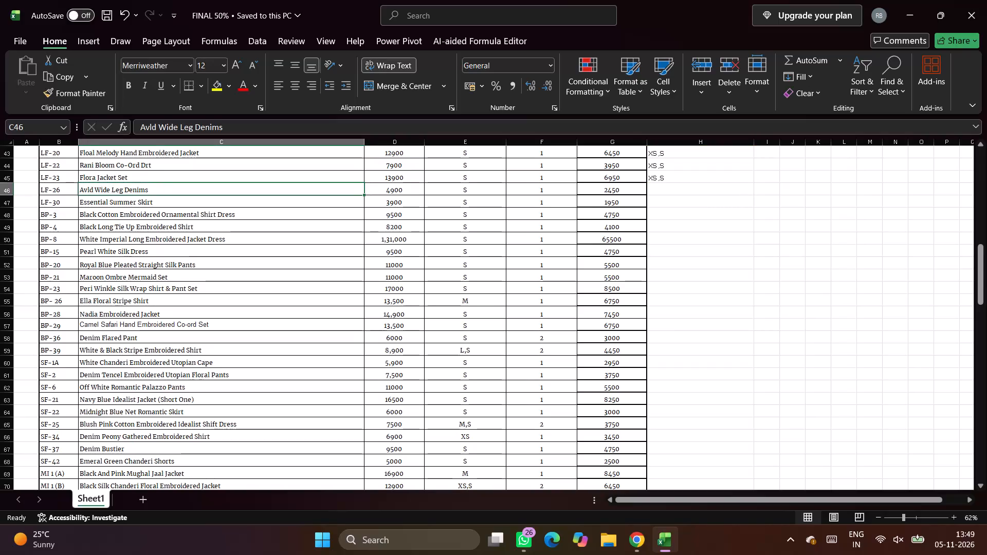
Look up Avld Wide Leg Denims on the AVLD shop site in Chrome and record sizes XS-6XL in its column H cell in Excel.
key(ctrl+c)
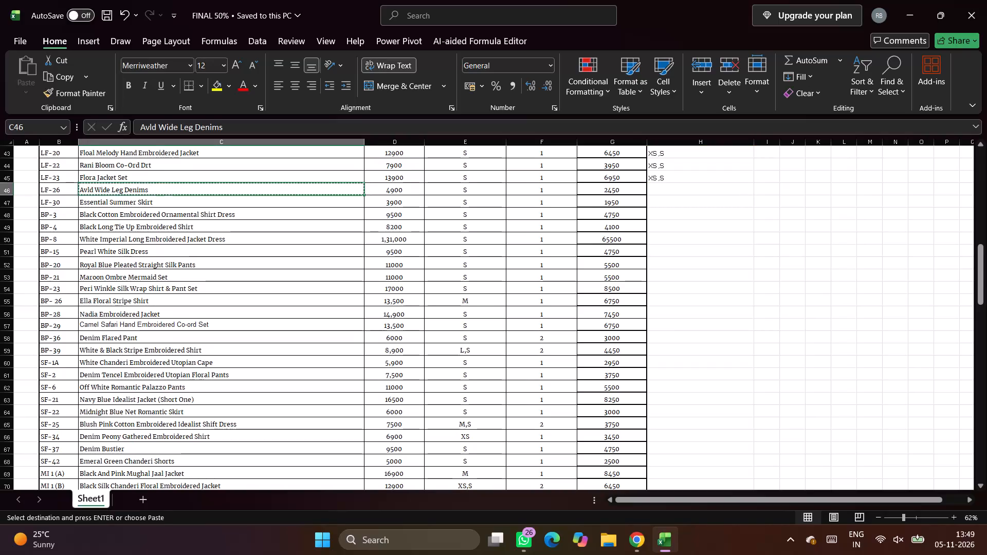
scroll(122, 190, down, 1)
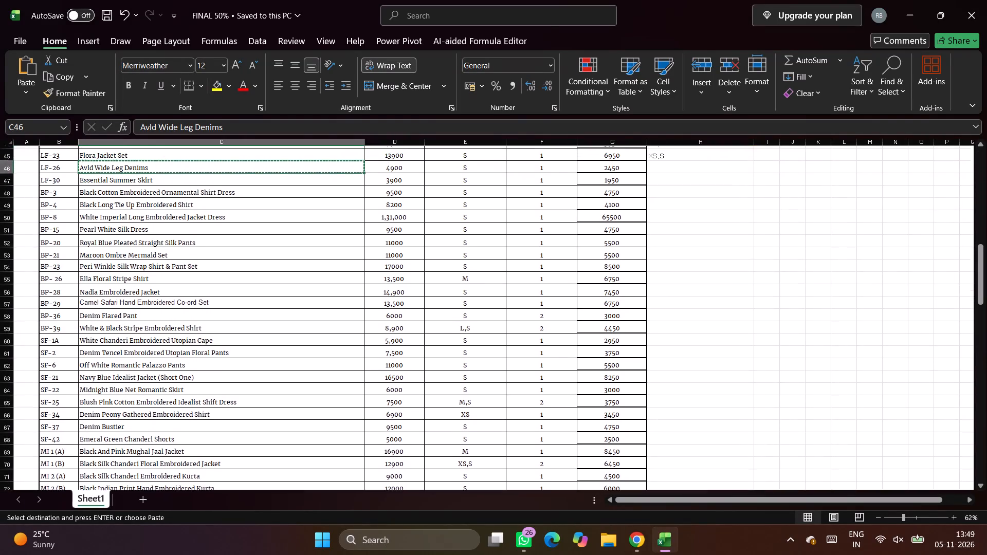
scroll(122, 190, down, 1)
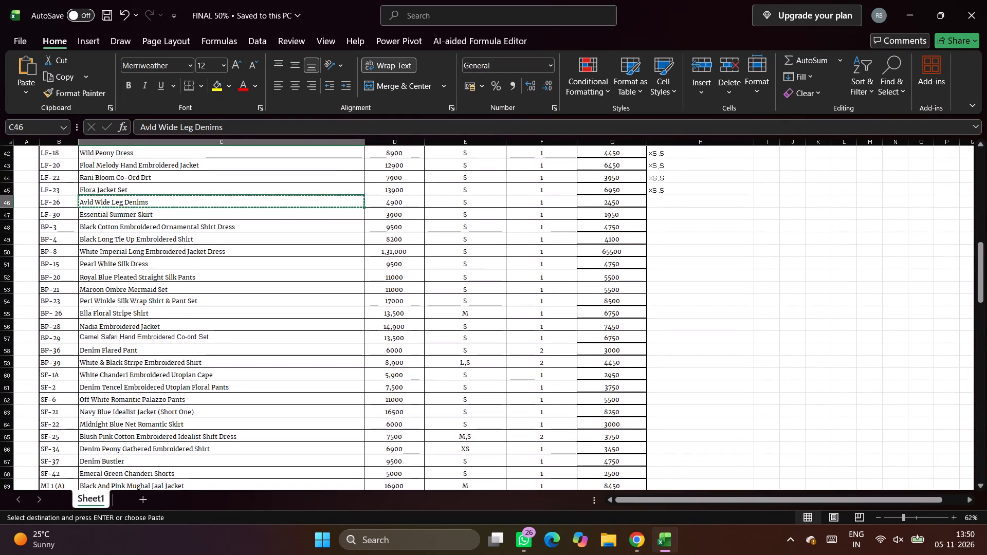
click(640, 546)
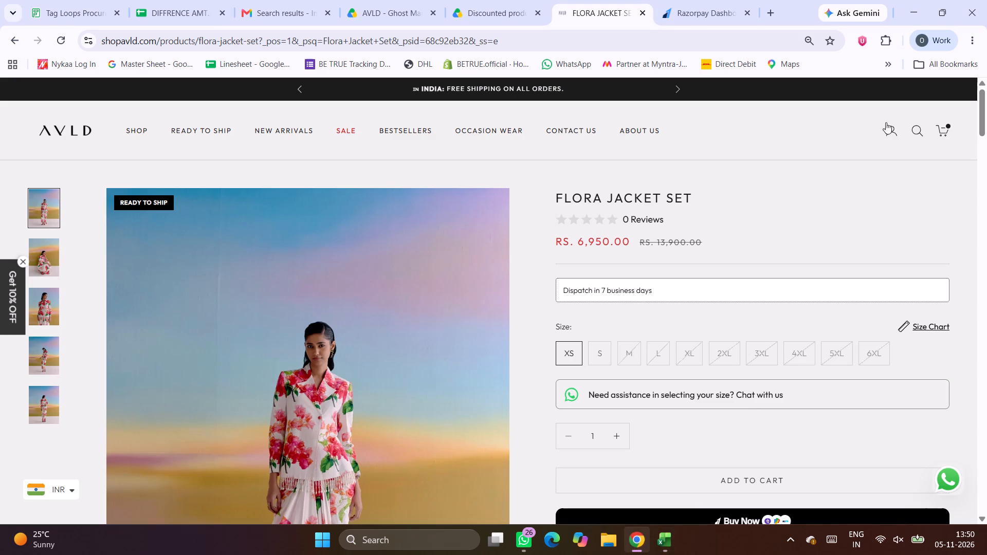
click(921, 130)
key(ctrl+v)
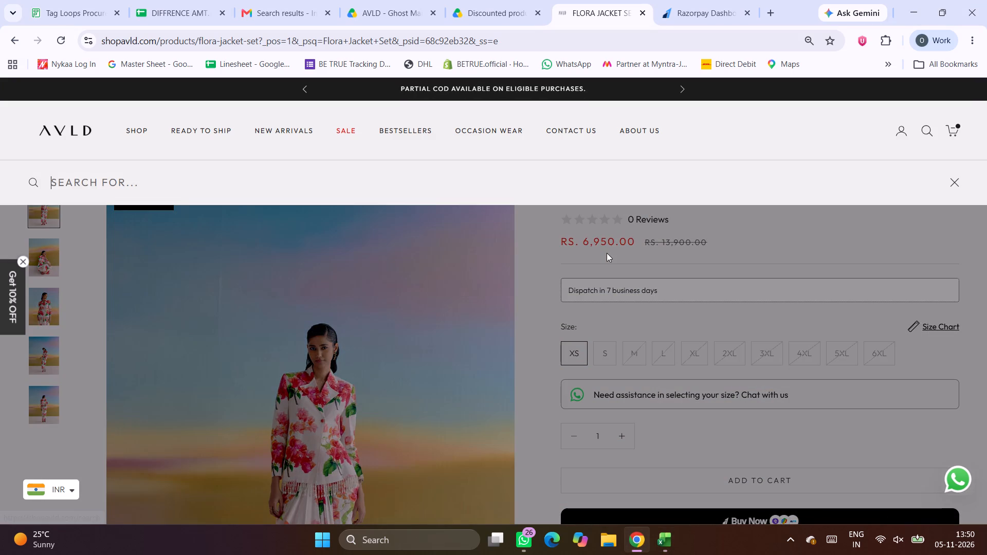
click(260, 384)
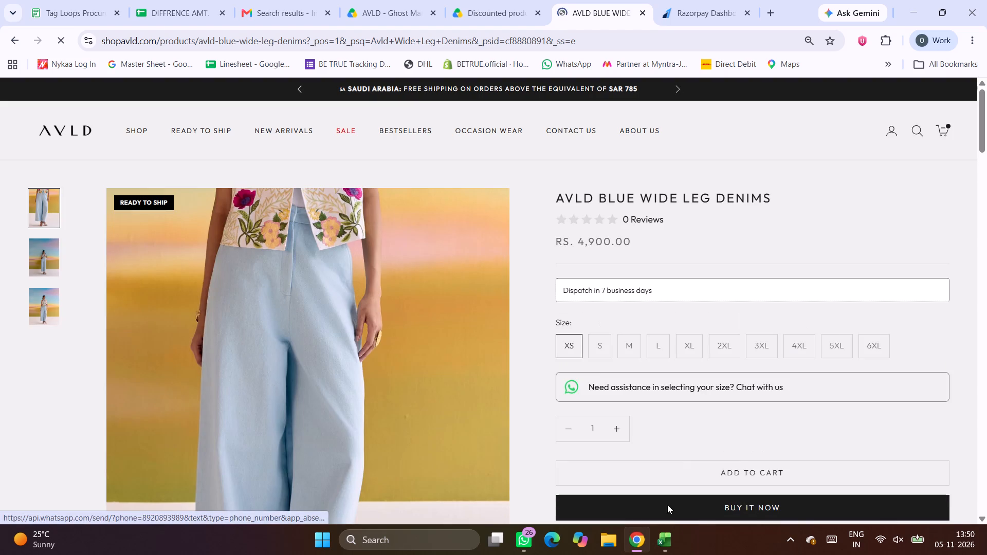
click(671, 536)
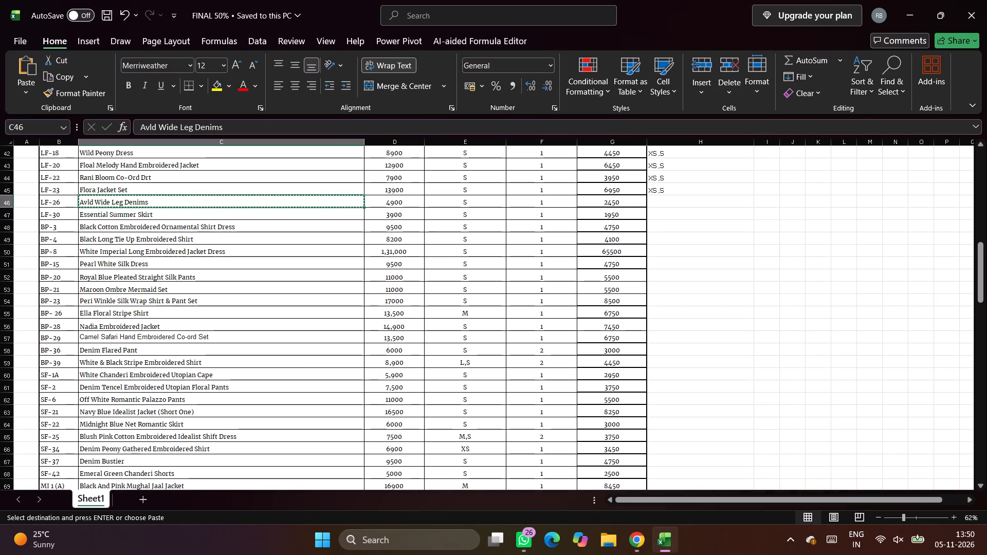
click(665, 203)
text(XS-)
text(6XL)
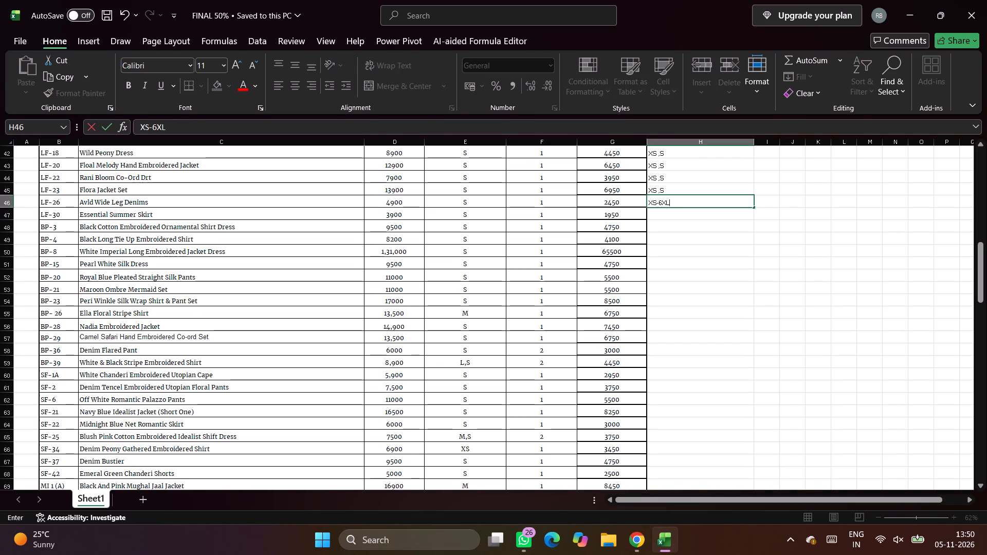
click(683, 224)
click(669, 212)
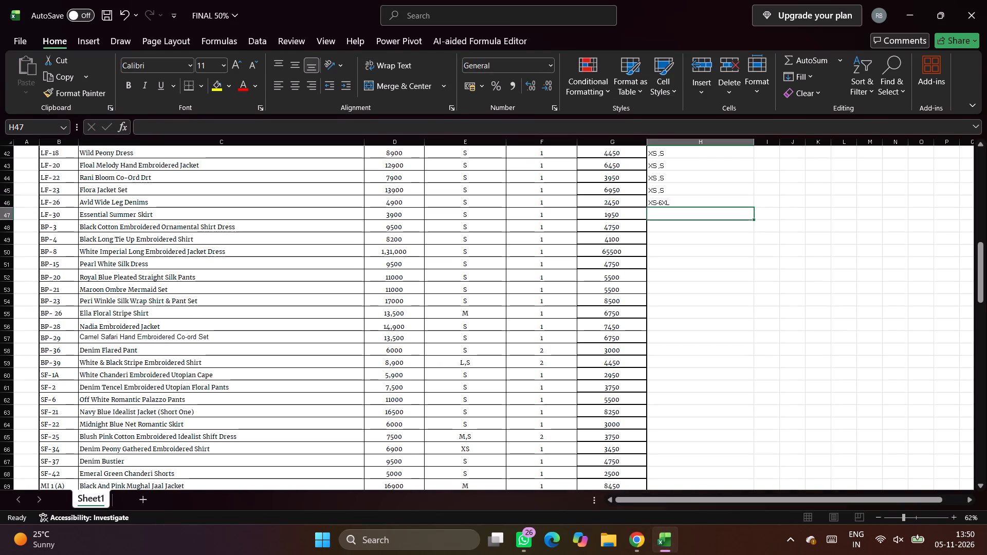
Look up Essential Summer Skirt on the AVLD site in Chrome and record sizes XS,S in its column H cell in Excel.
click(115, 215)
key(ctrl+c)
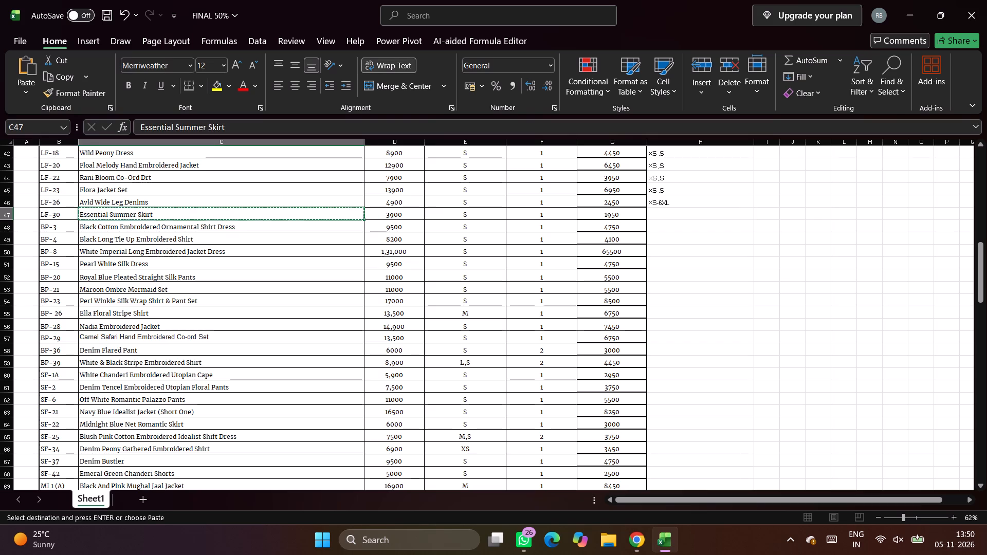
key(alt+Tab)
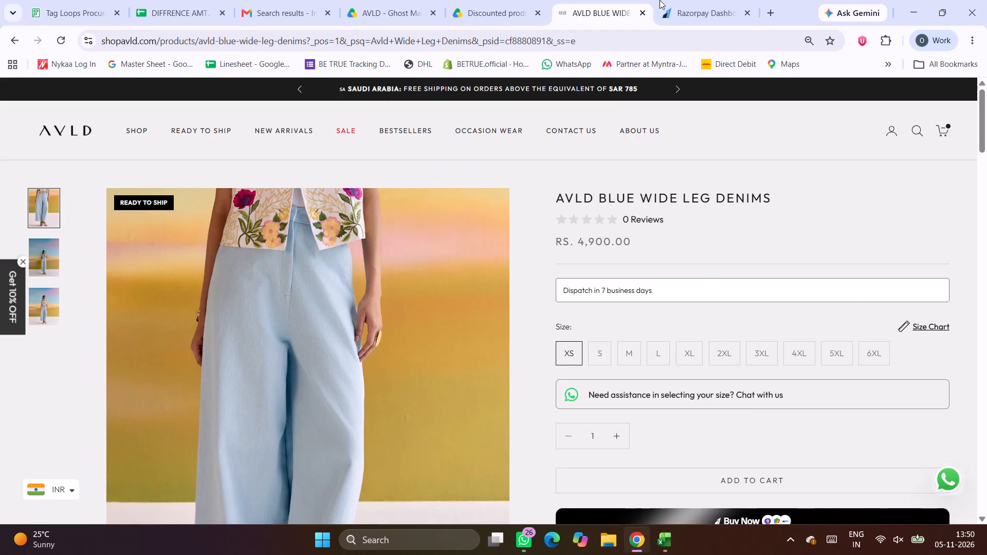
click(922, 125)
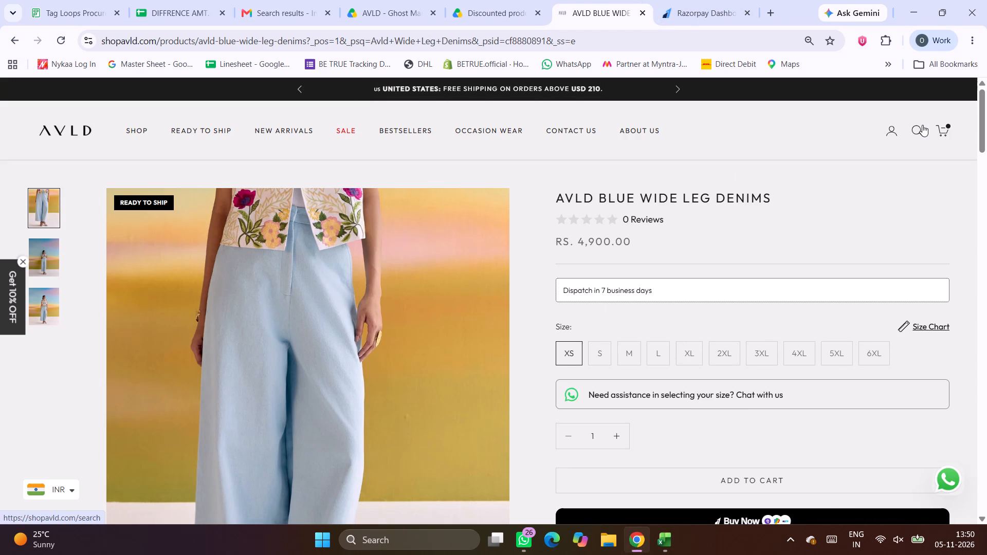
key(ctrl+v)
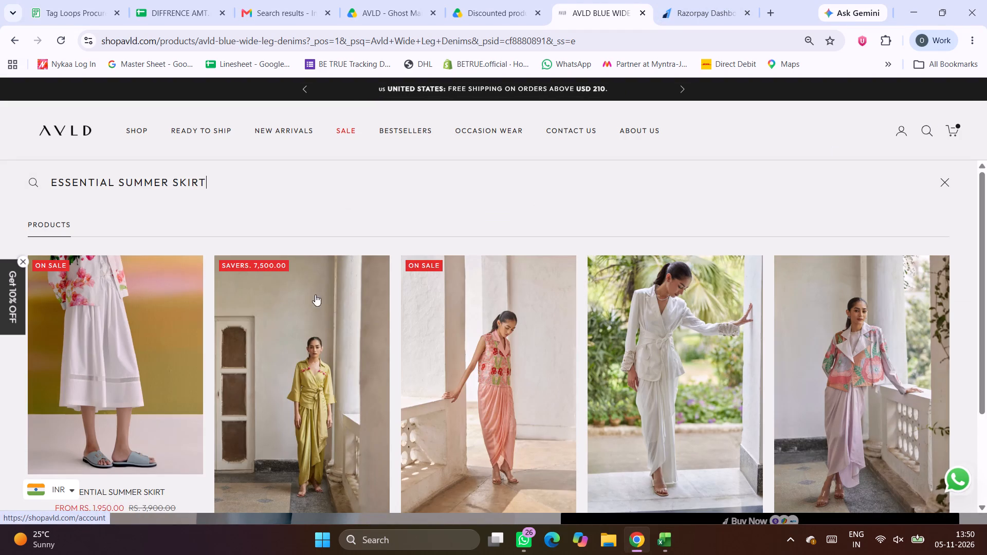
click(129, 384)
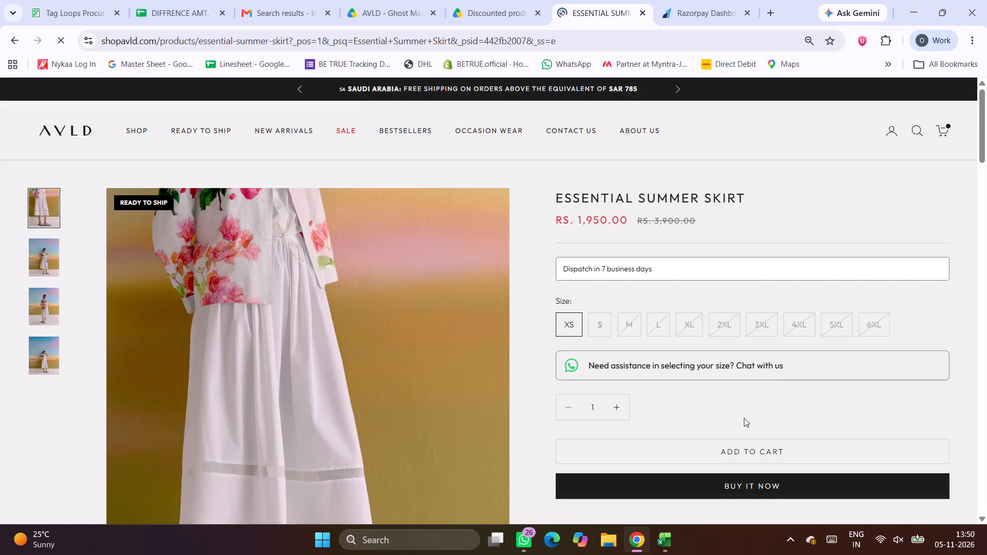
key(alt+Tab)
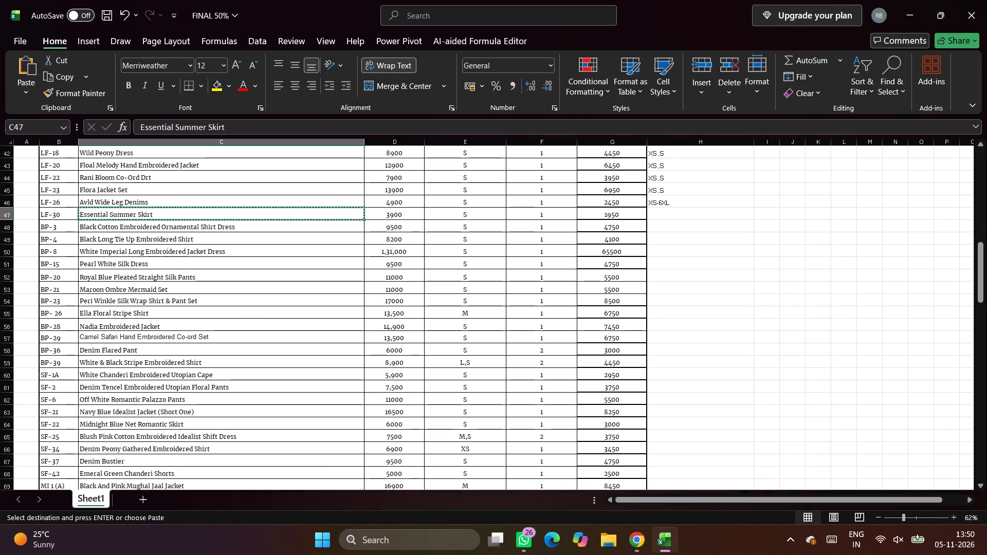
click(669, 215)
text(XS)
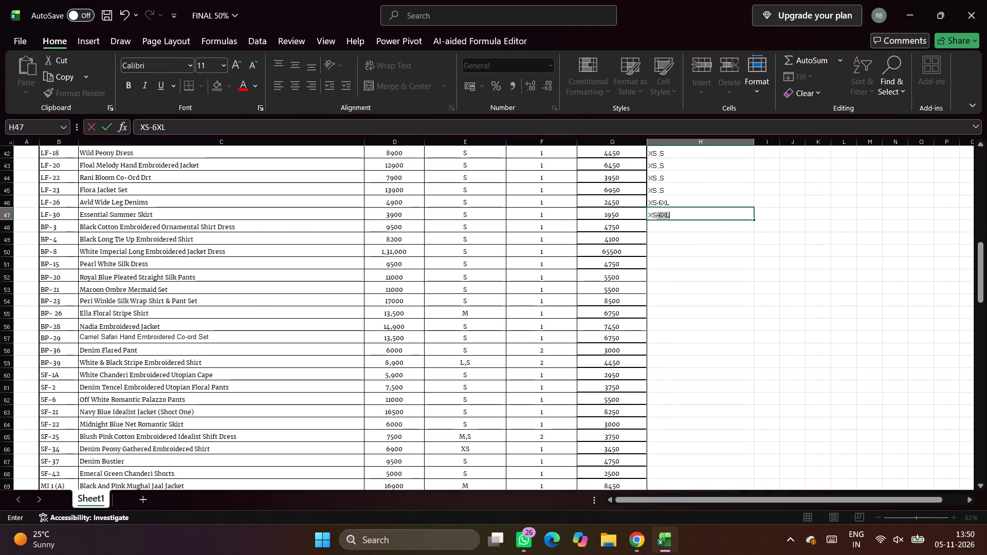
text(,S)
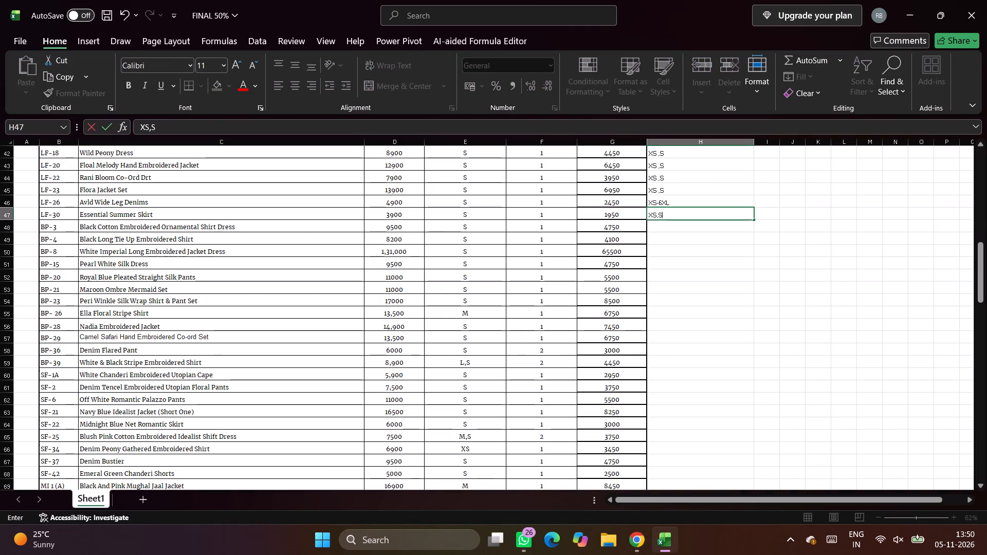
click(657, 225)
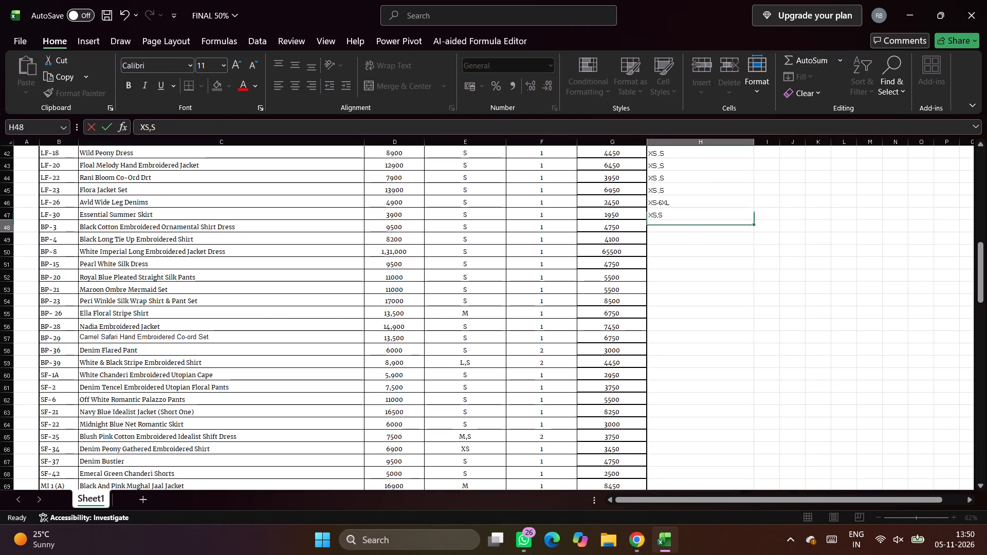
Save the FINAL 50% workbook.
key(ctrl+s)
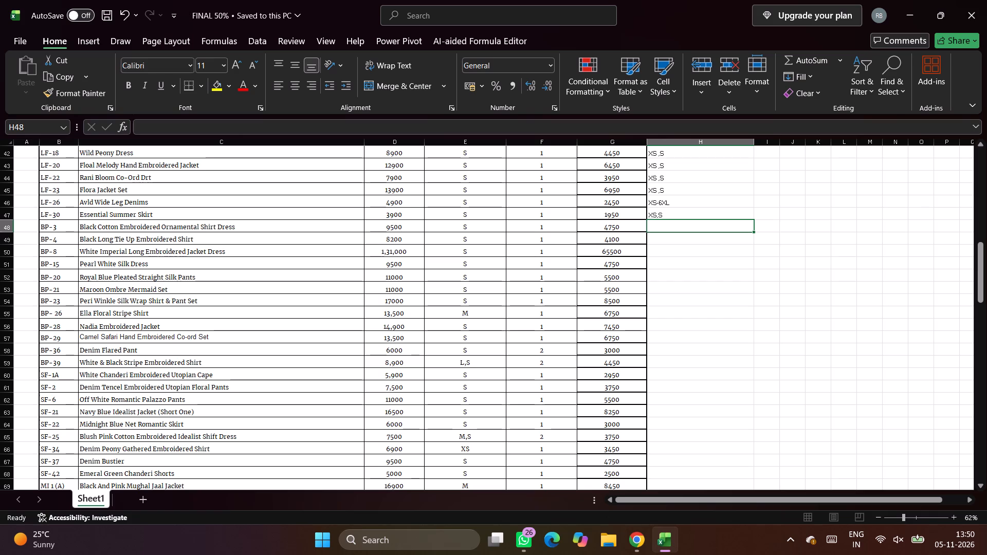
Look up Black Cotton Embroidered Ornamental Shirt Dress on the AVLD site in Chrome and record size S in its column H cell in Excel.
click(4, 227)
click(142, 227)
key(ctrl+c)
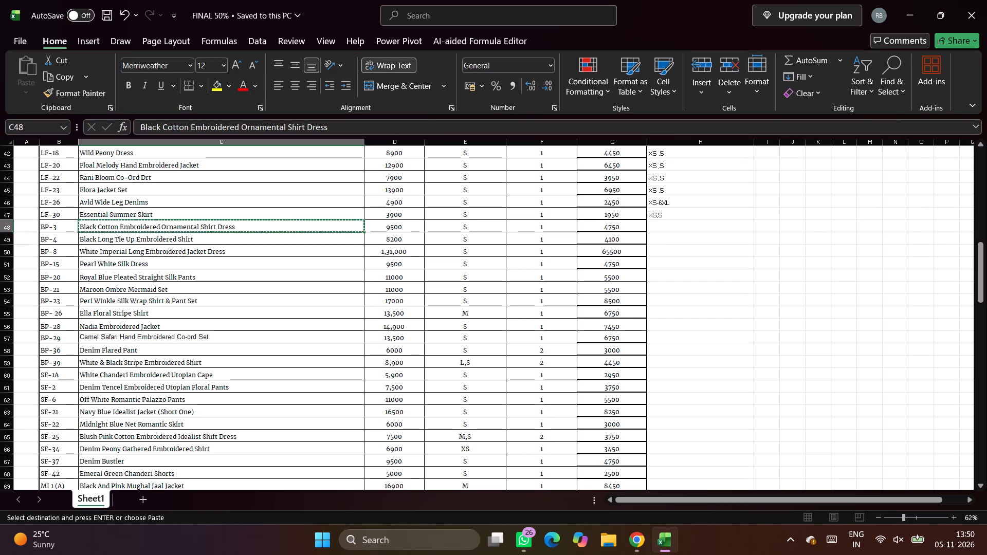
key(alt+Tab)
click(906, 127)
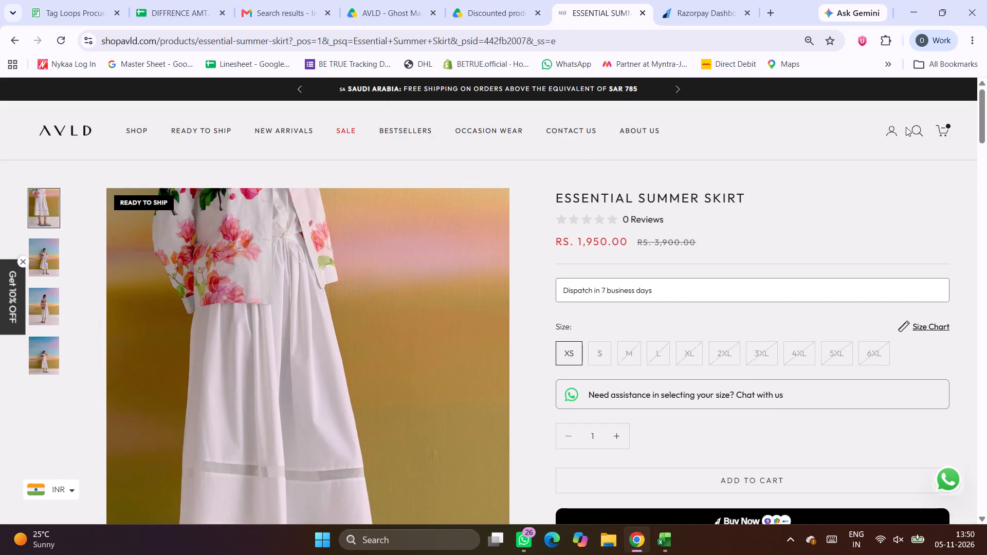
click(918, 130)
key(ctrl+v)
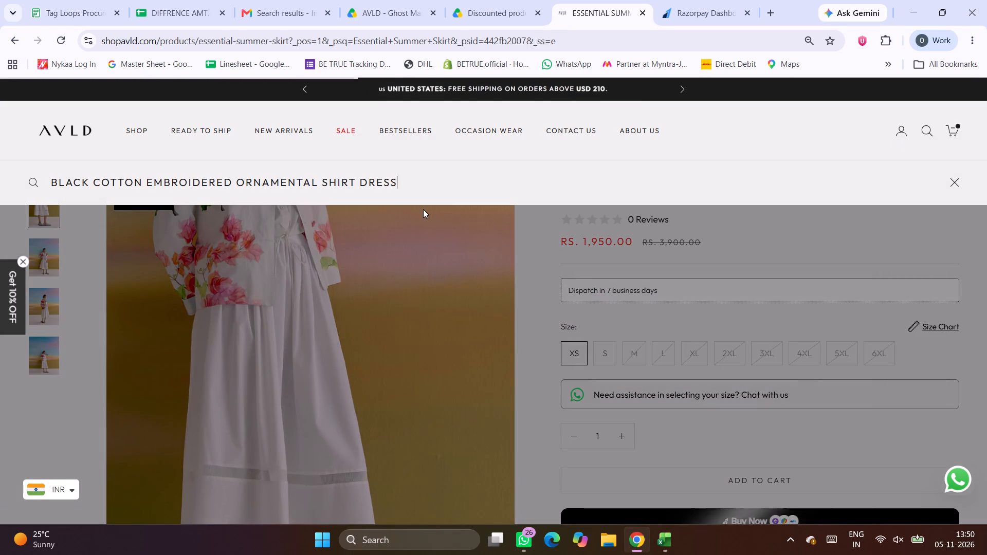
click(185, 386)
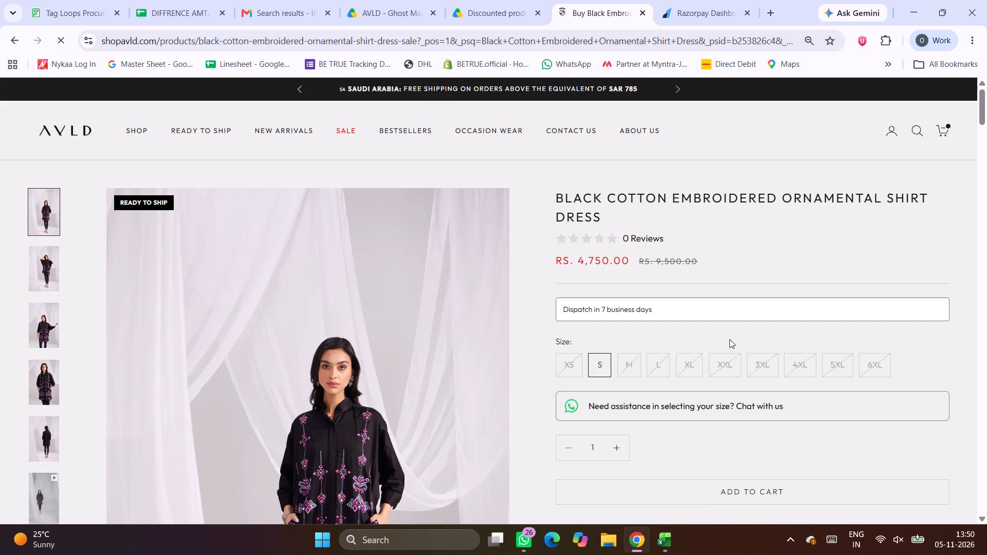
key(alt+Tab)
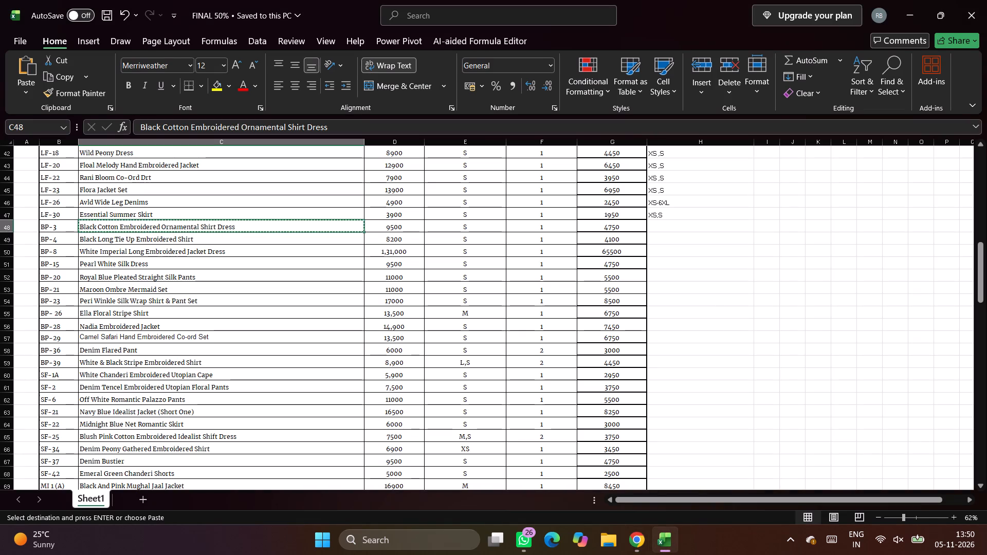
click(662, 227)
key(s)
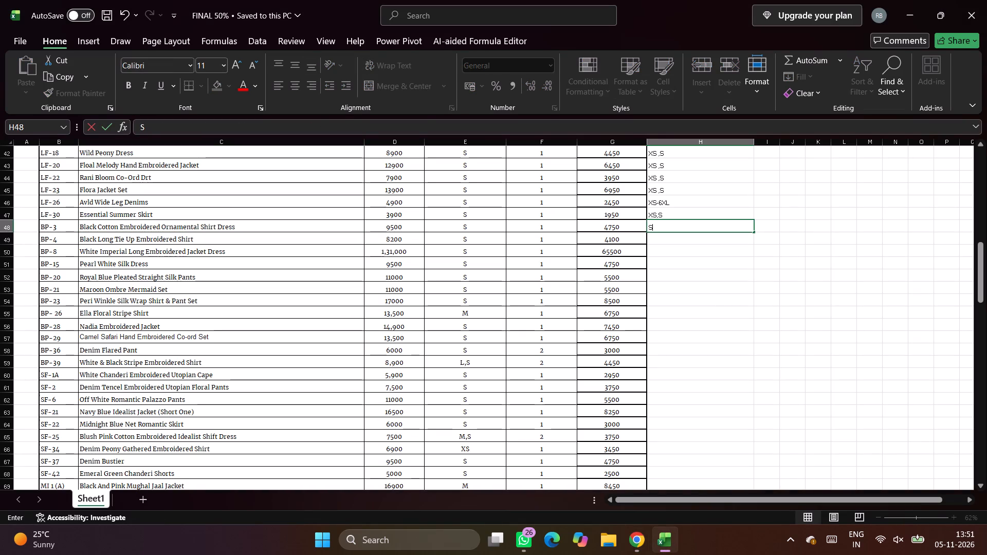
click(656, 239)
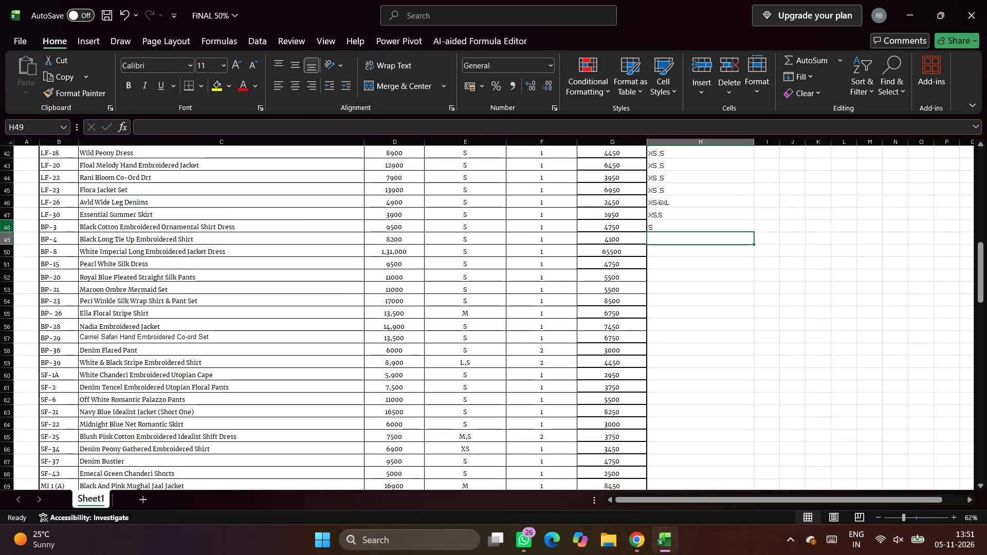
Look up Black Long Tie Up Embroidered Shirt on the AVLD site in Chrome and record size S in its column H cell in Excel.
click(11, 240)
click(116, 235)
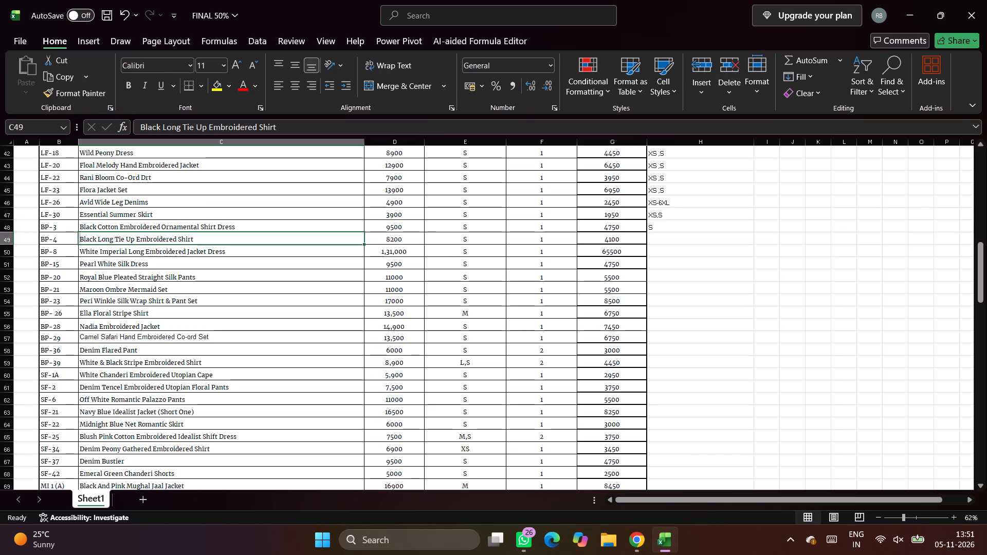
key(ctrl+c)
key(alt+Tab)
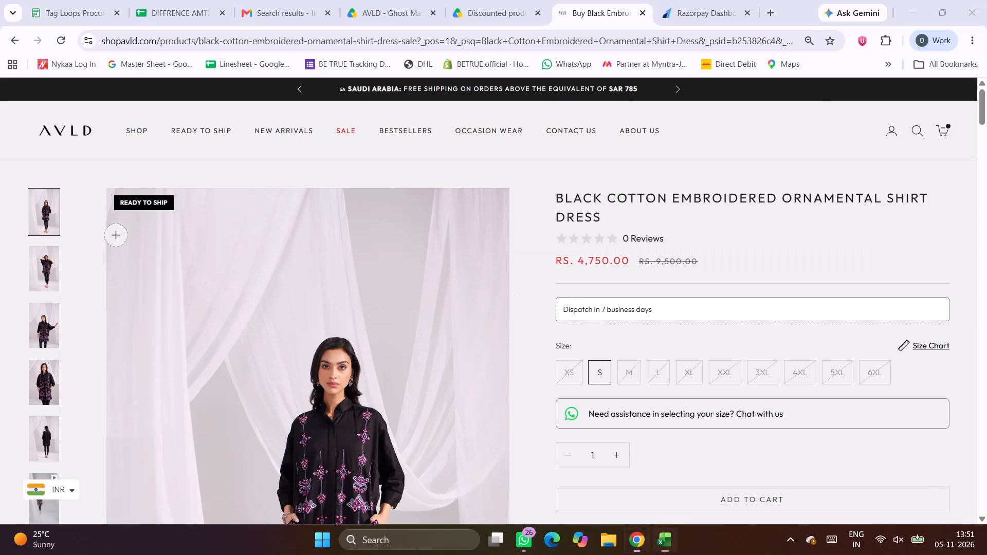
click(909, 129)
click(911, 129)
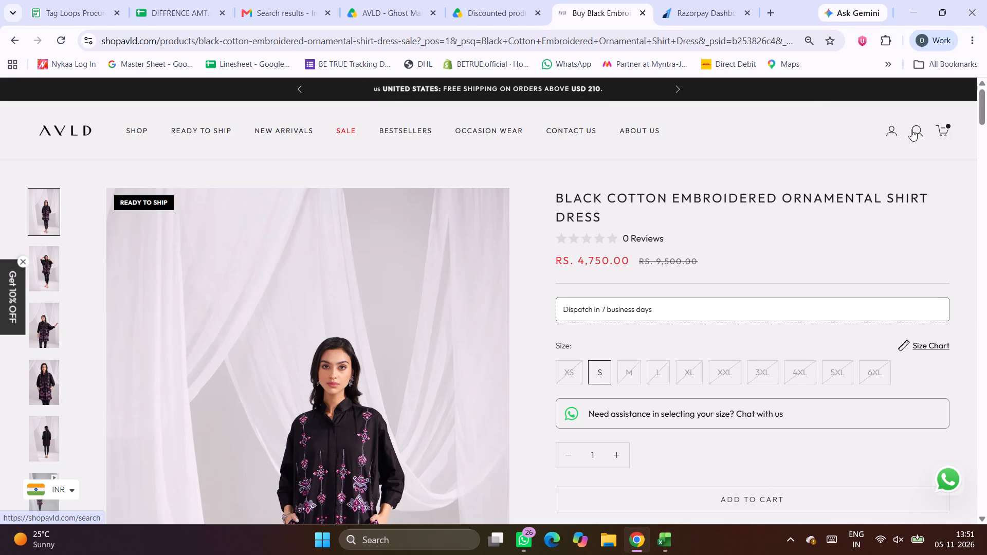
key(ctrl+v)
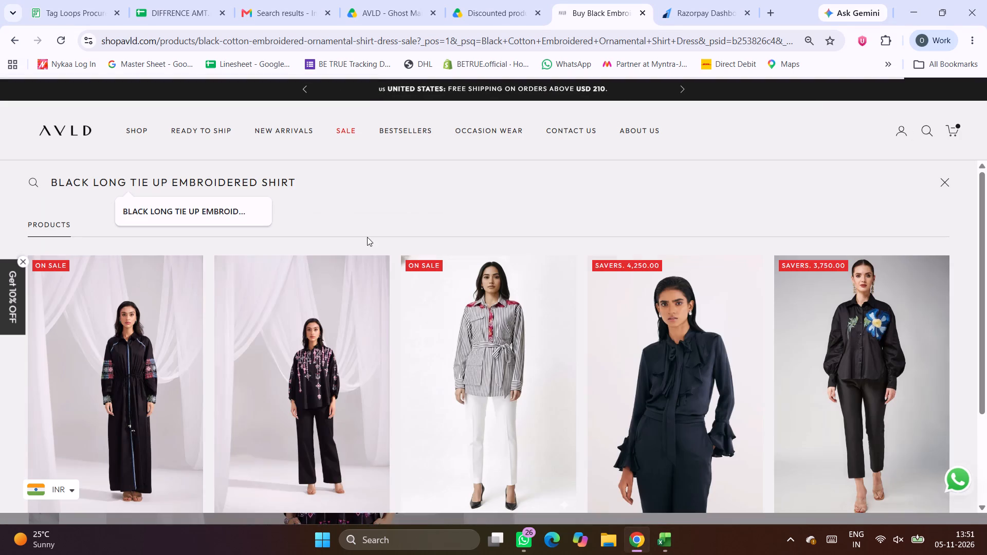
click(157, 389)
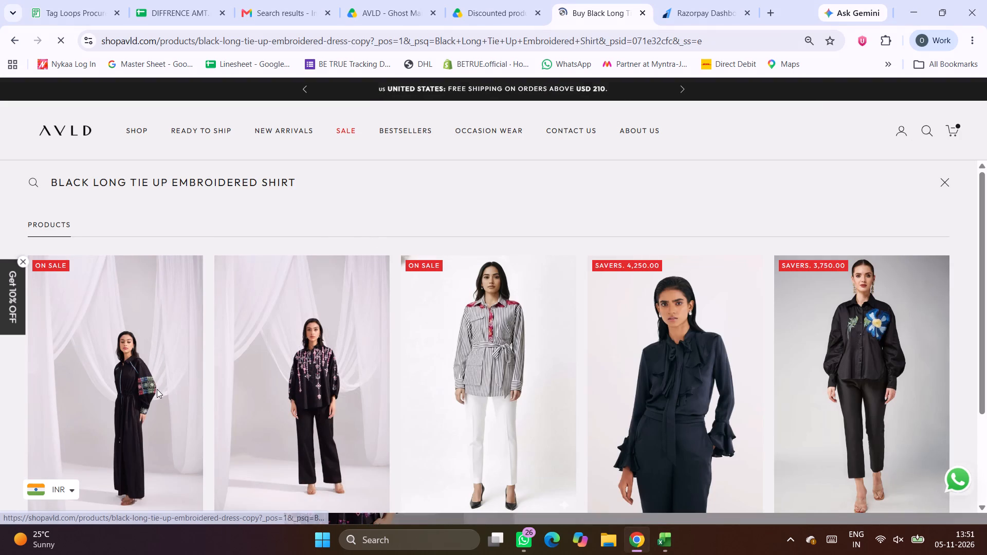
key(alt+Tab)
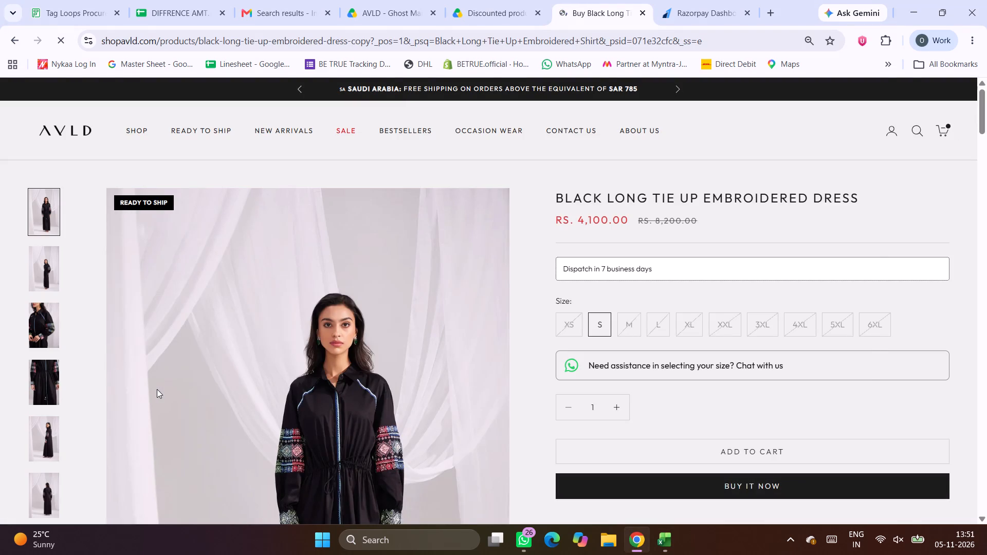
click(660, 240)
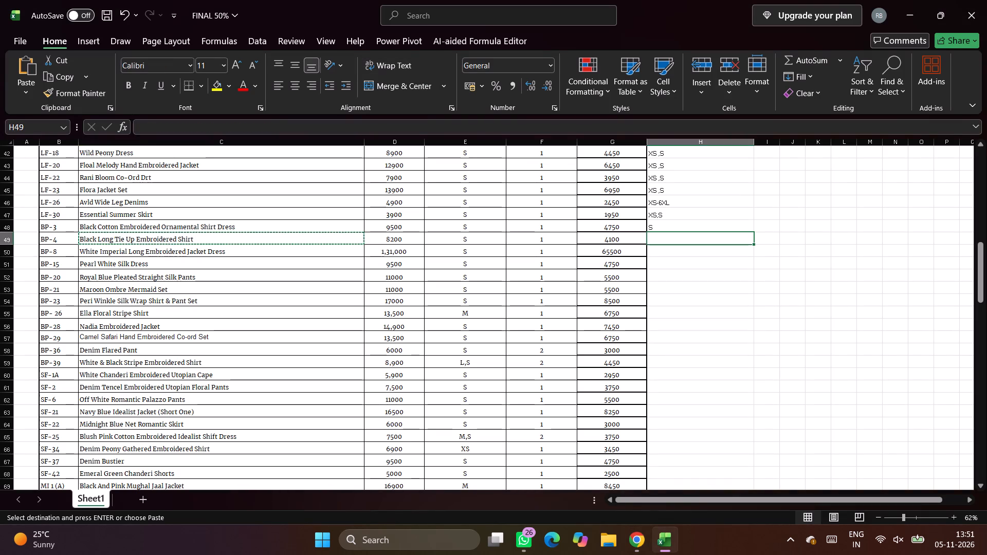
key(s)
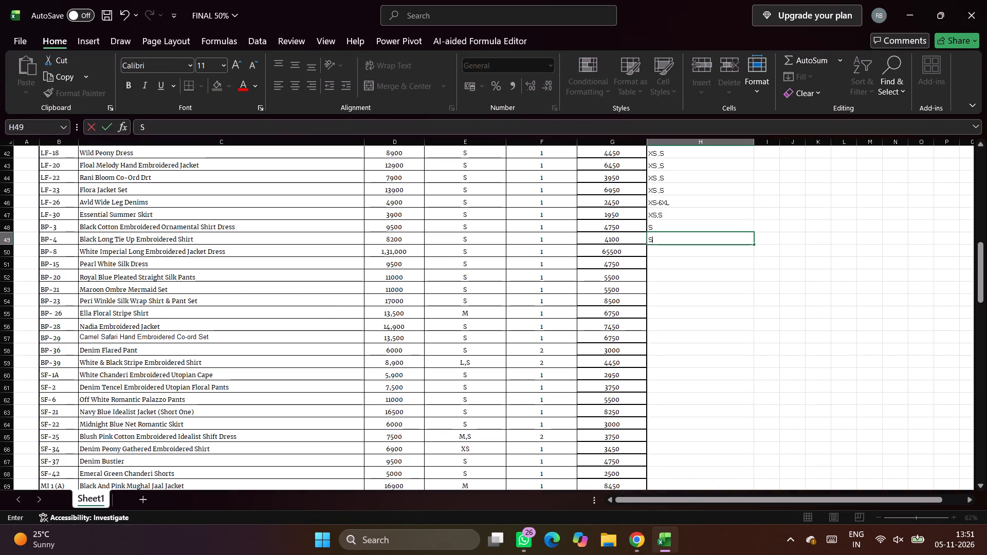
click(662, 252)
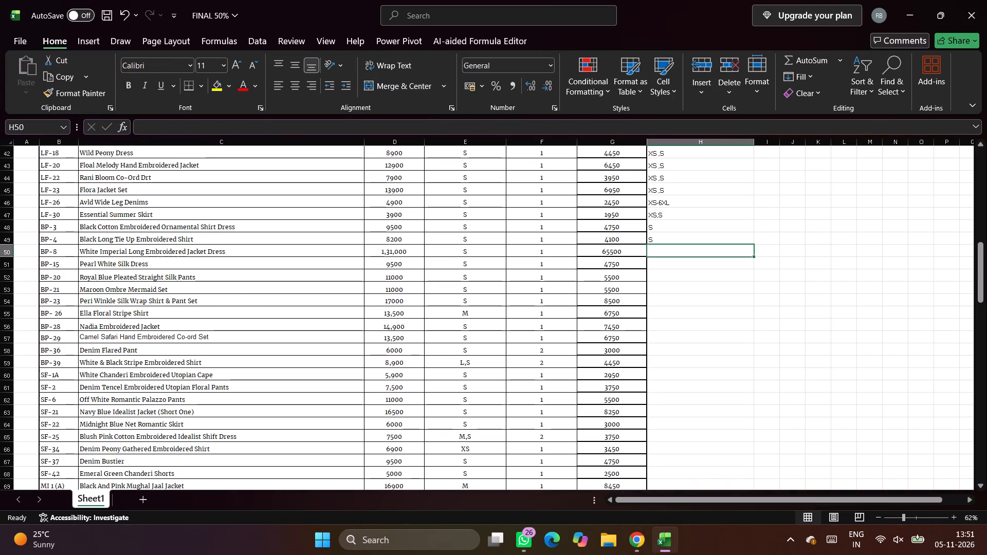
Save the FINAL 50% workbook.
key(ctrl+s)
Look up White Imperial Long Embroidered Jacket Dress on the AVLD site in Chrome and record size S in its column H cell in Excel.
scroll(662, 252, down, 1)
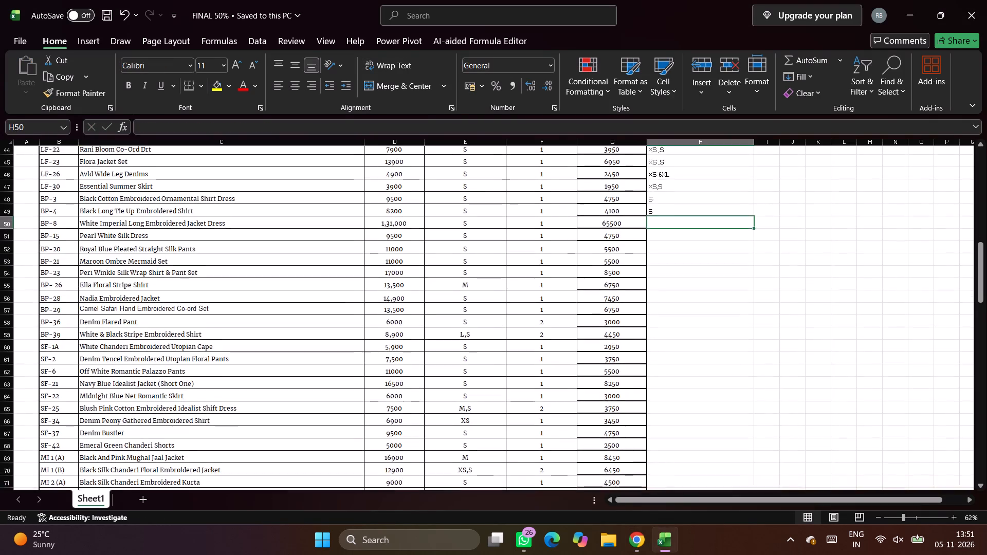
scroll(662, 252, down, 1)
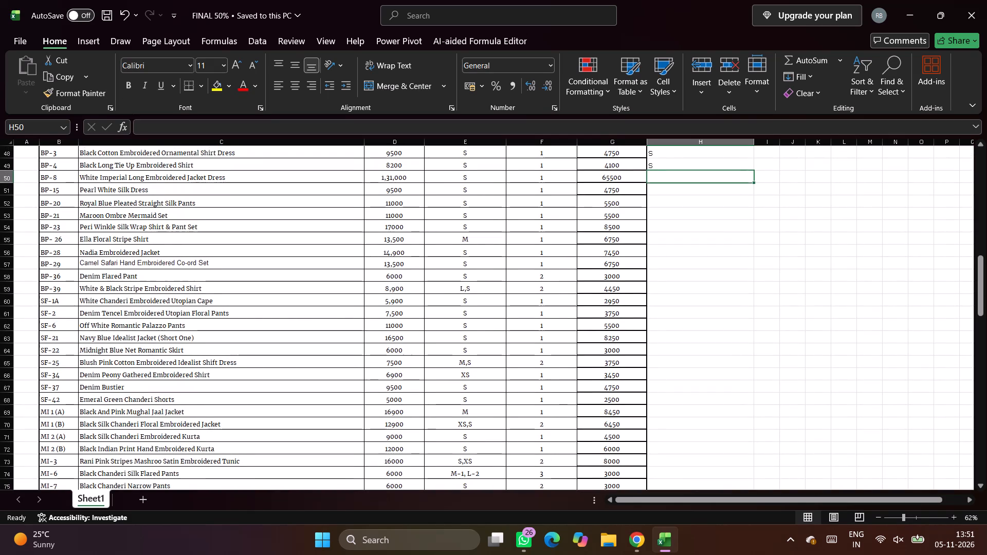
click(98, 177)
key(ctrl+c)
key(alt+Tab)
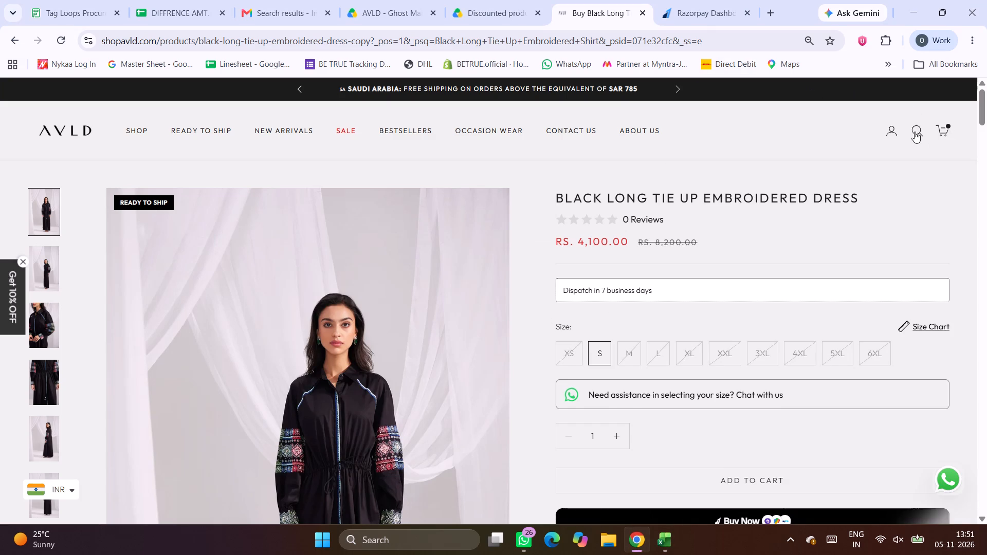
click(917, 129)
key(ctrl+v)
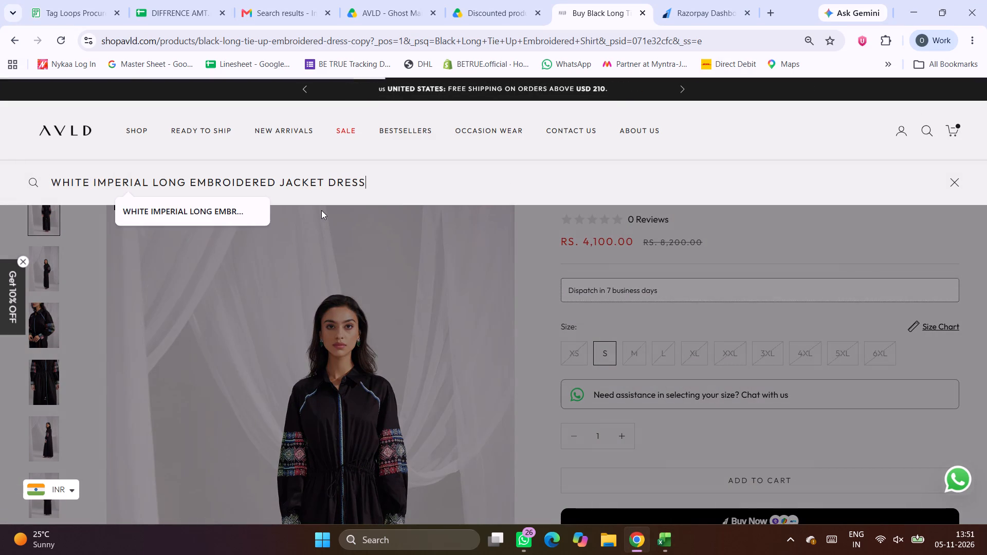
click(136, 422)
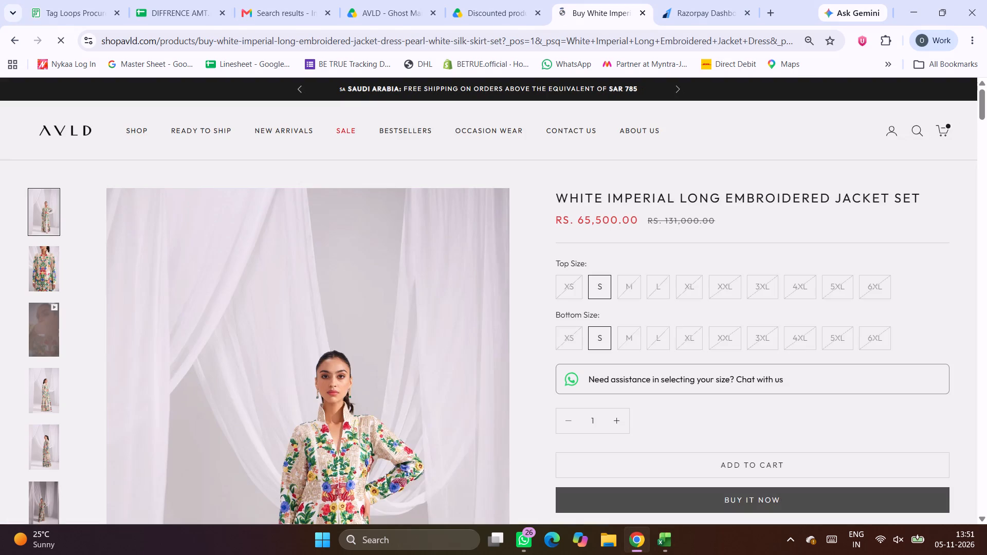
key(alt+Tab)
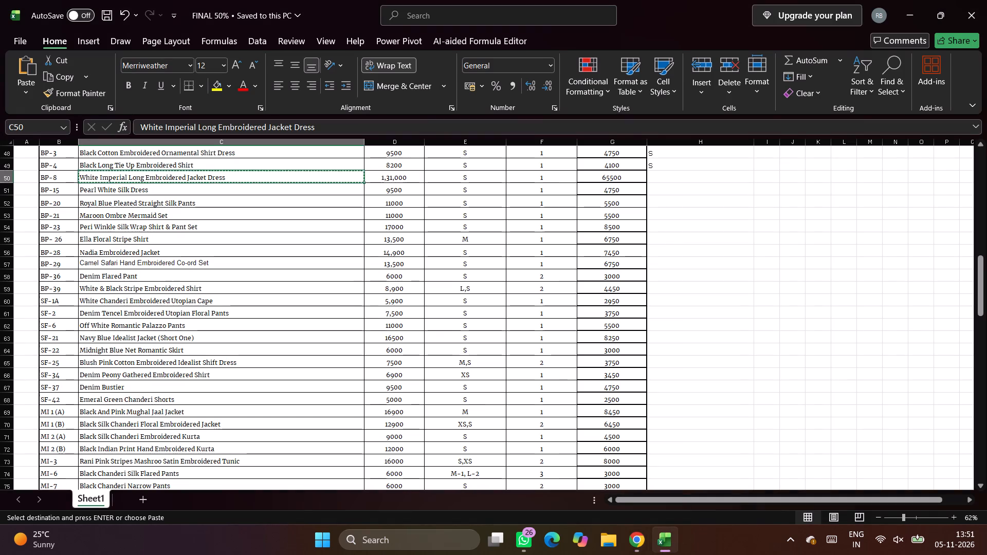
click(669, 177)
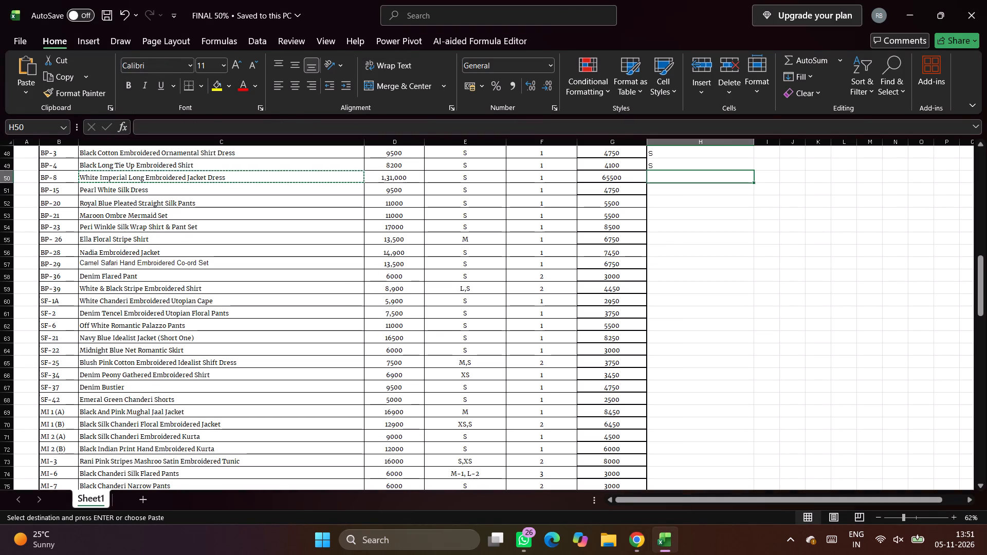
key(s)
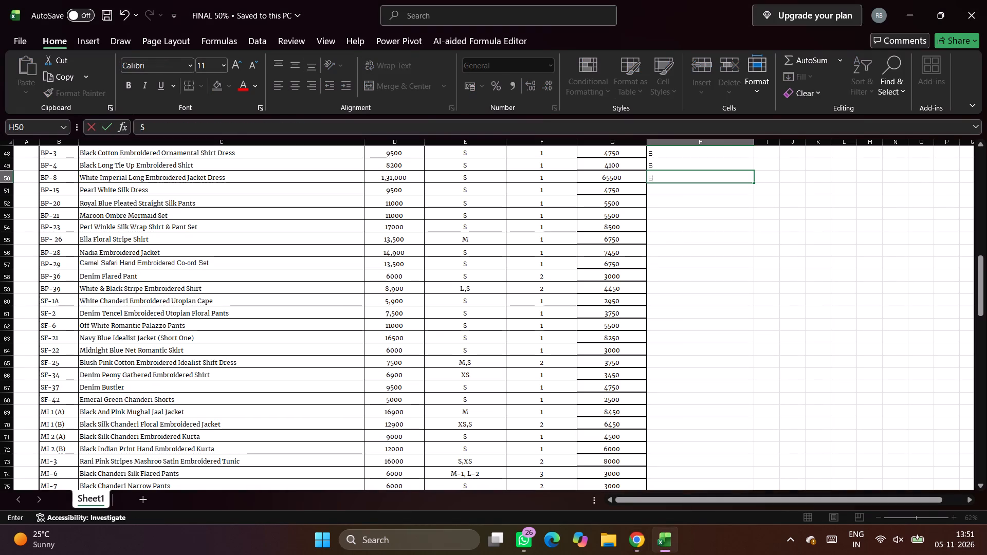
click(654, 195)
click(659, 187)
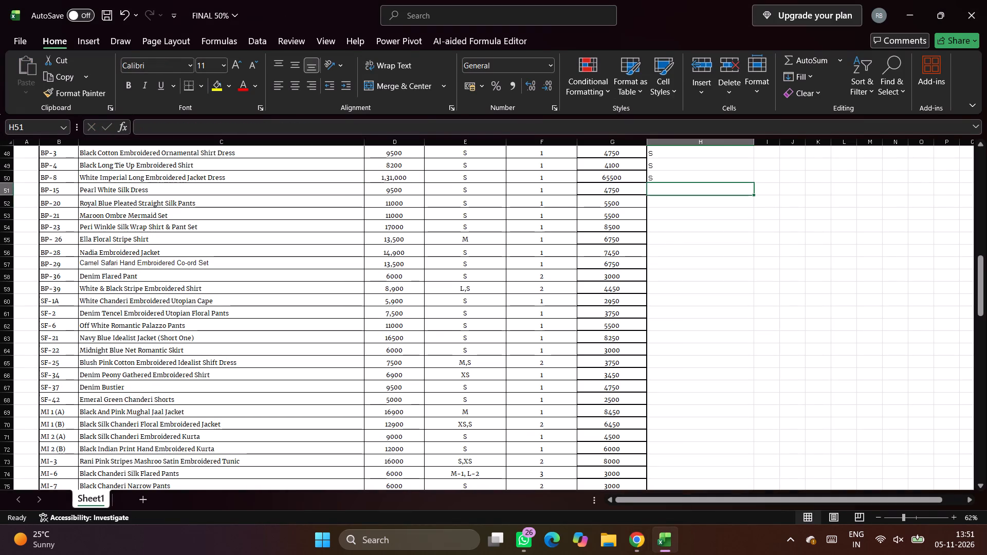
Look up Pearl White Silk Dress on the AVLD site in Chrome and record sizes XS,S in its column H cell in Excel.
click(91, 190)
key(ctrl+c)
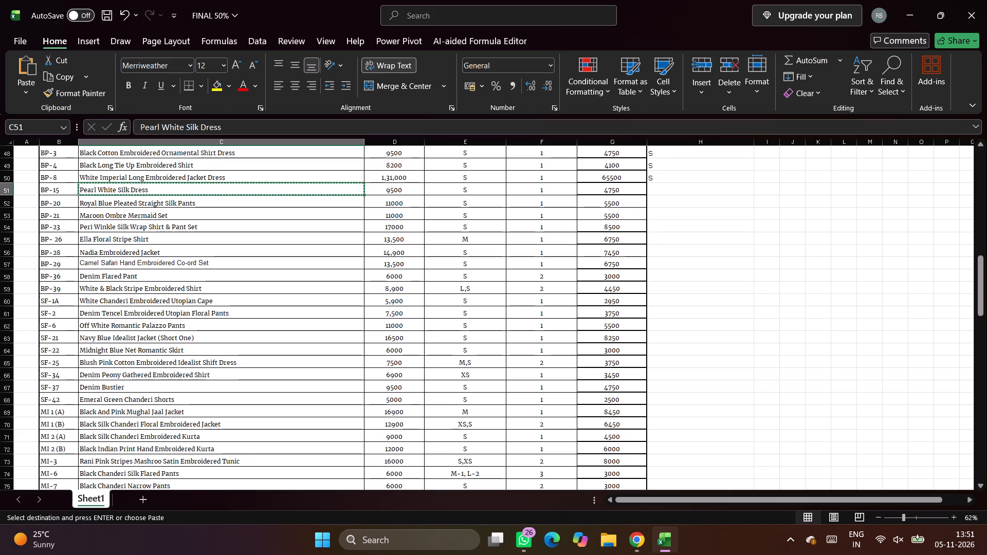
key(alt+Tab)
click(915, 132)
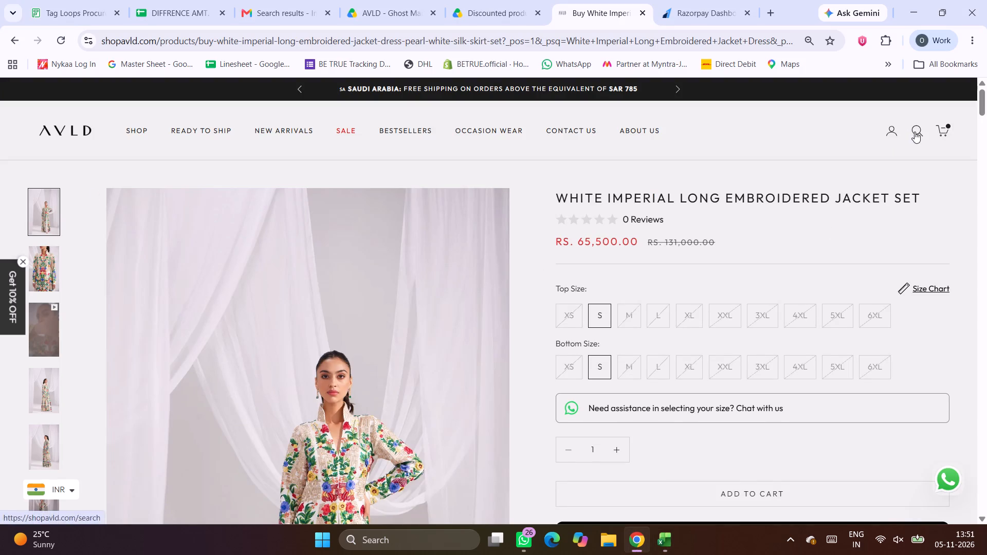
key(ctrl+v)
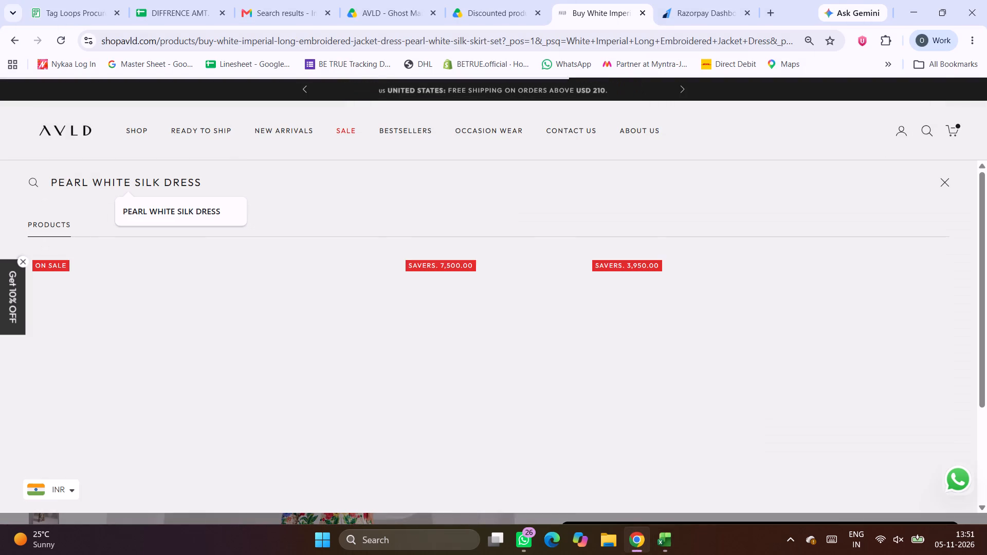
scroll(151, 385, down, 2)
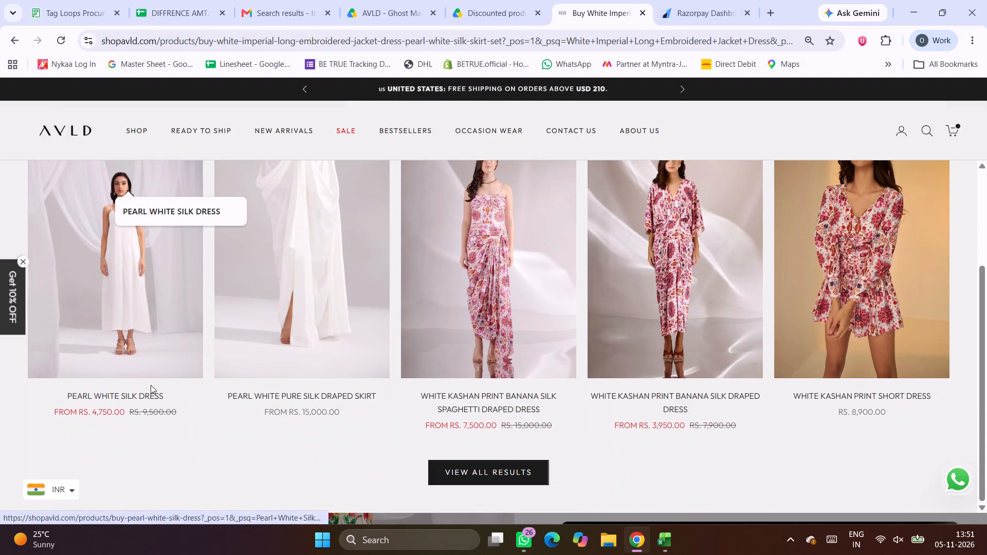
click(168, 350)
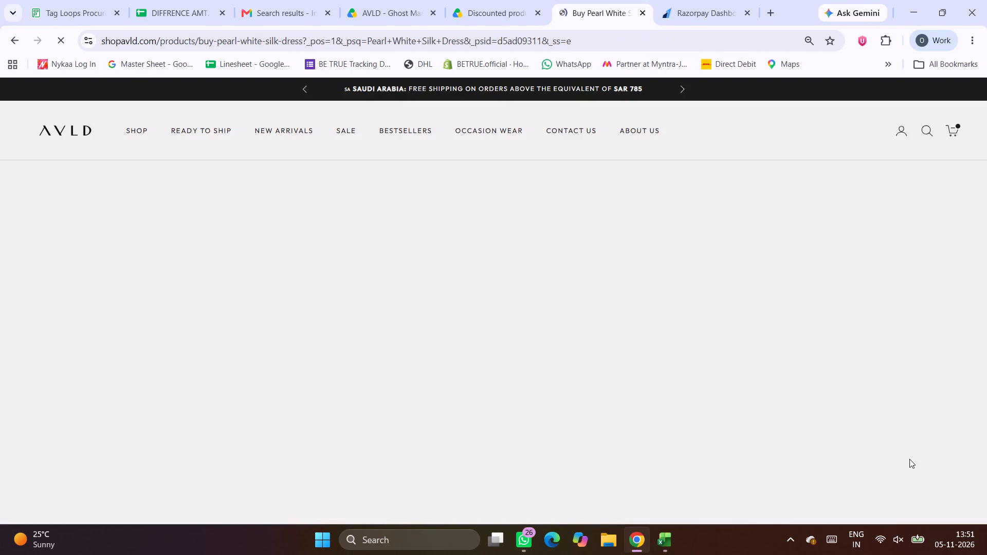
key(alt+Tab)
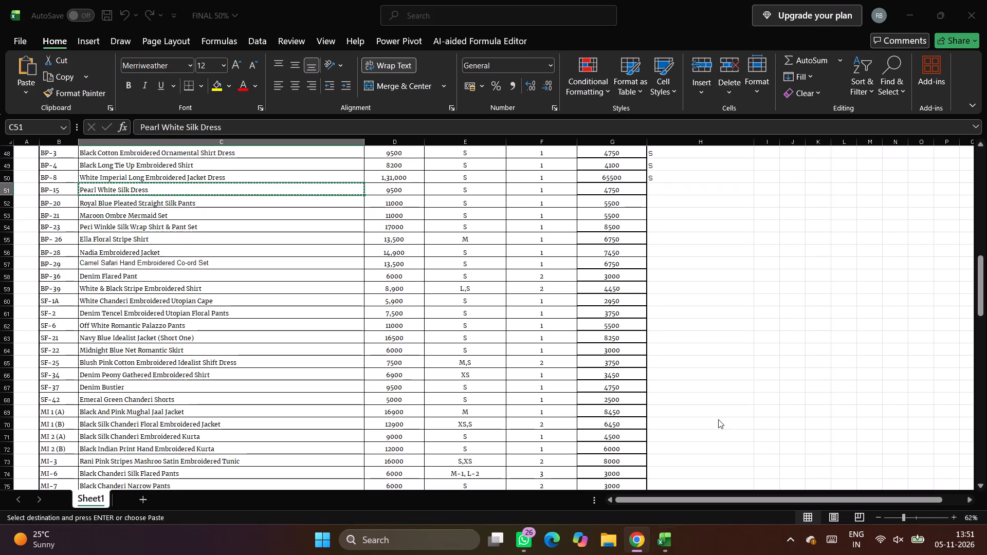
click(660, 187)
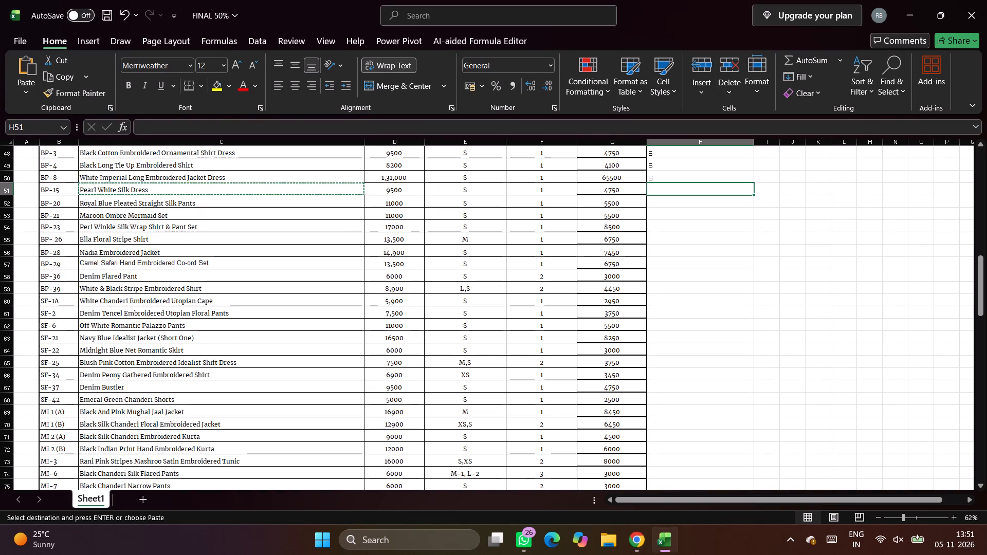
text(XS,S)
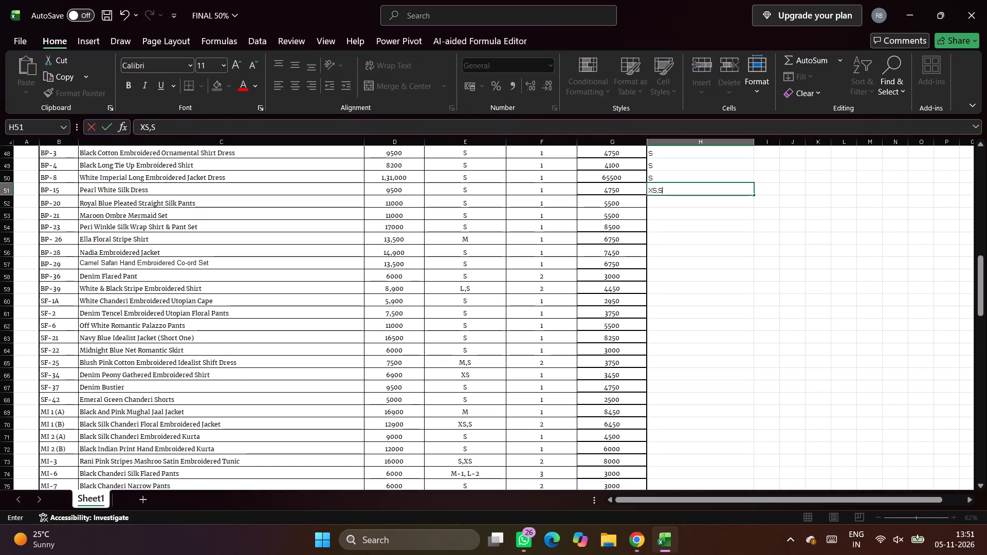
click(665, 204)
Save the FINAL 50% workbook.
key(ctrl+s)
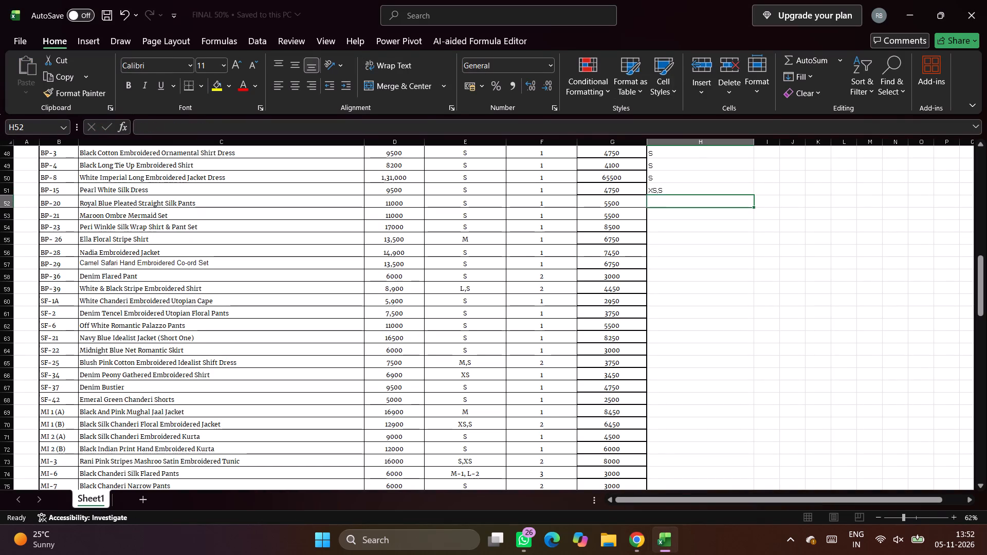
Search the AVLD site in Chrome for Royal Blue Pleated Straight Silk Pants, check the closest matching product pages, and return to the Excel sheet.
click(107, 205)
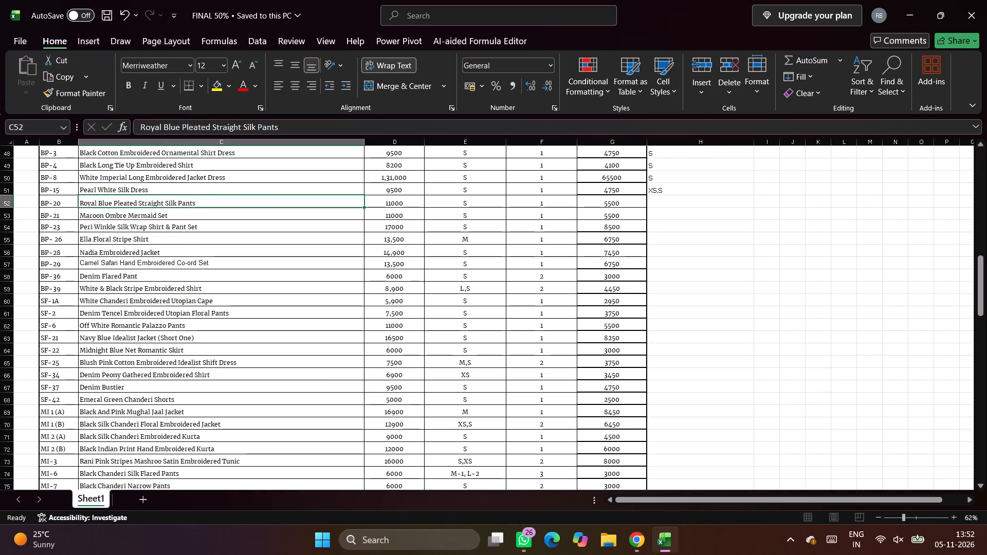
key(ctrl+c)
key(alt+Tab)
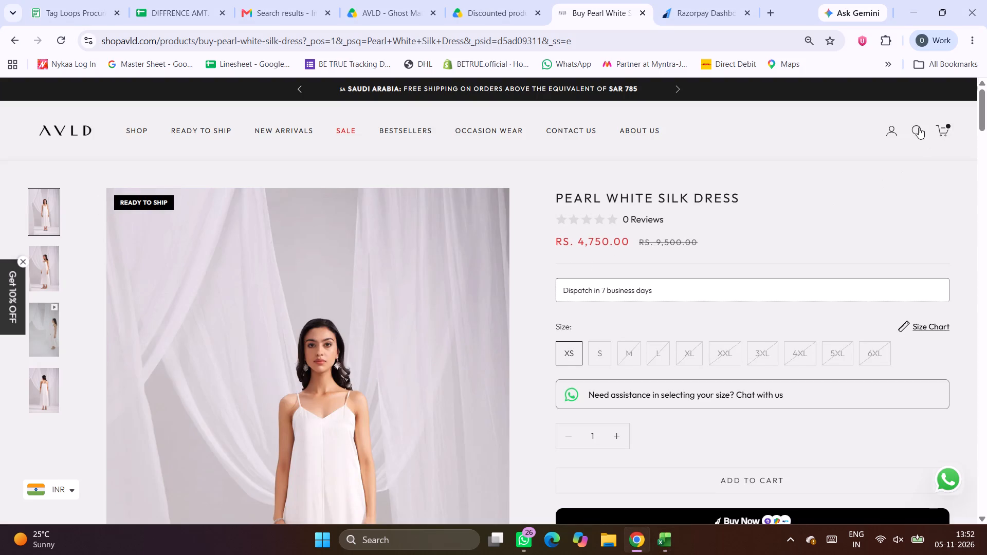
click(919, 127)
key(ctrl+v)
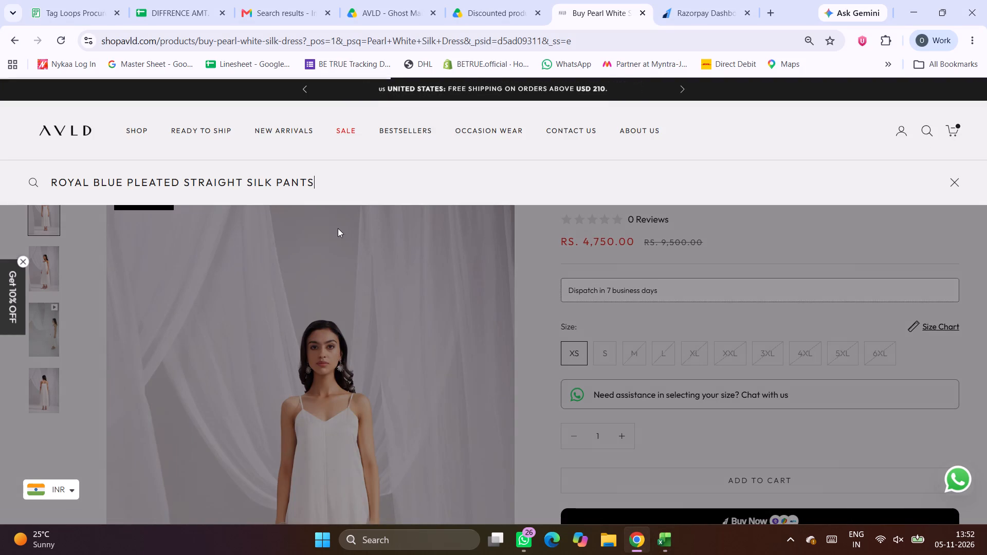
click(113, 338)
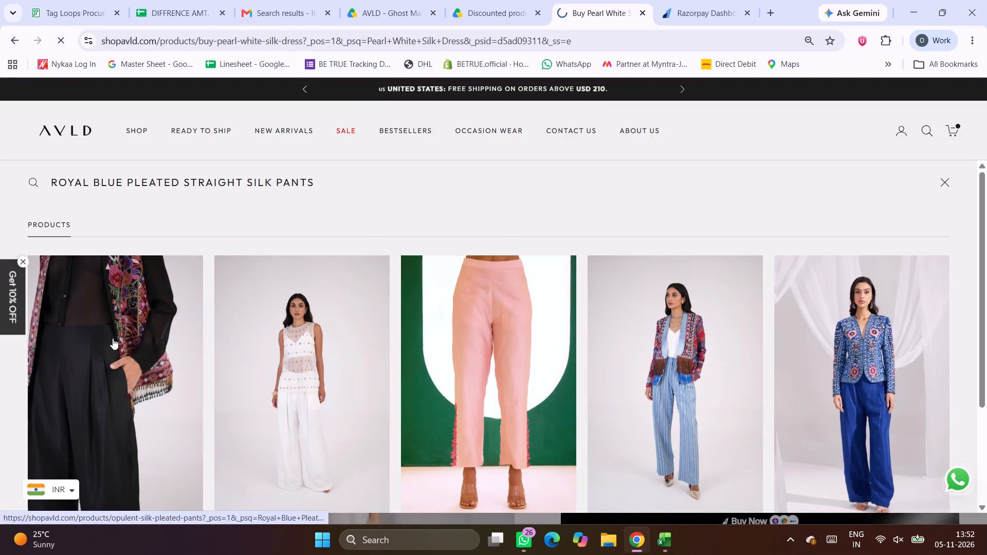
scroll(833, 448, down, 1)
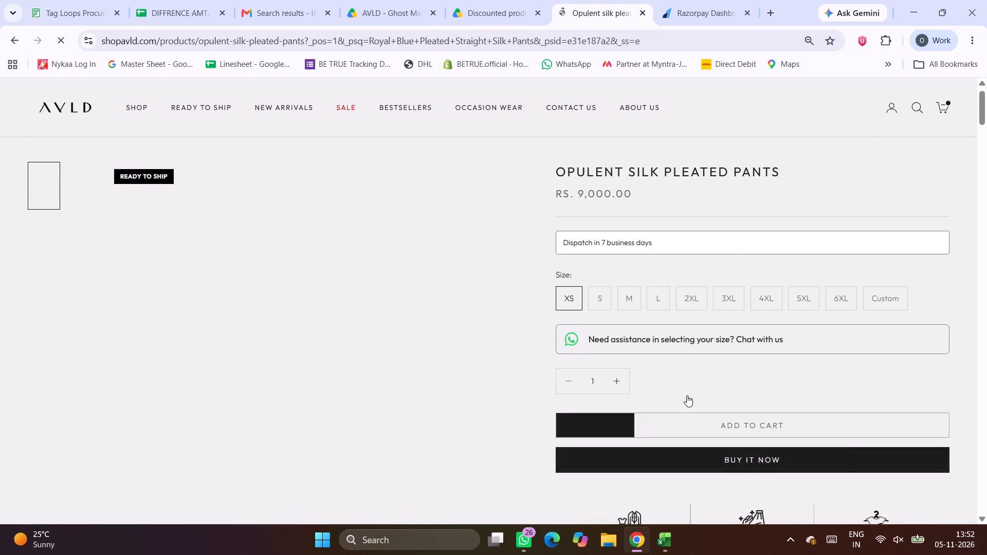
click(920, 111)
key(ctrl+v)
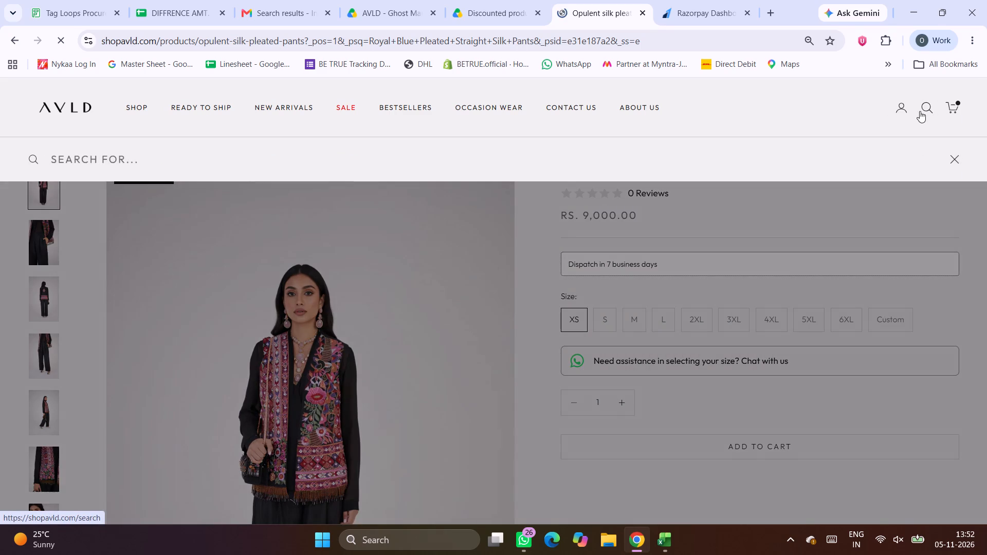
key(ctrl+v)
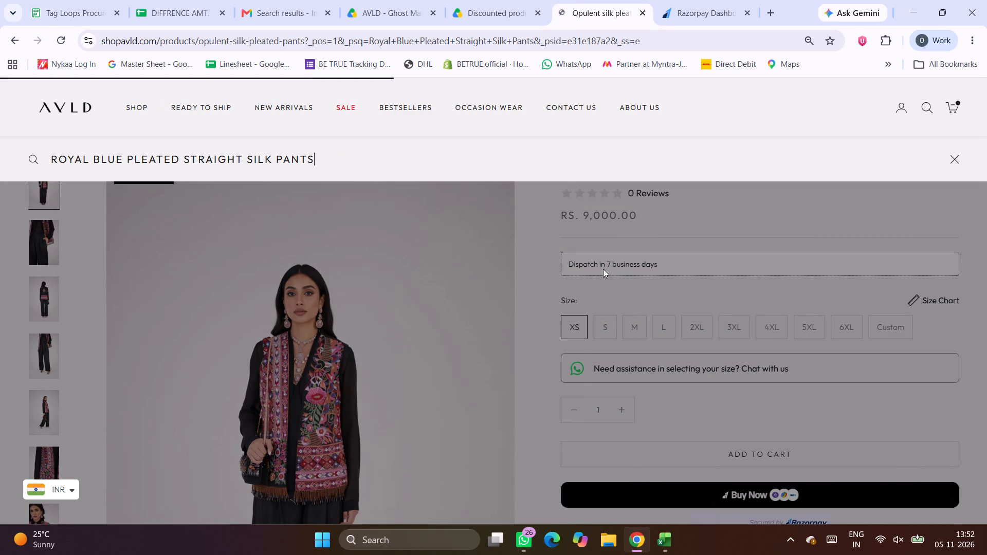
scroll(612, 291, down, 3)
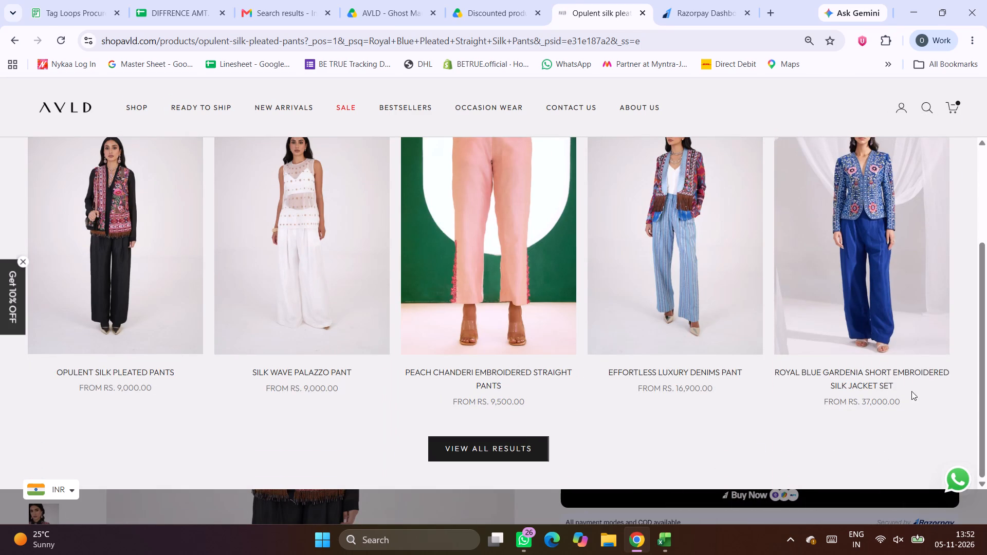
click(891, 292)
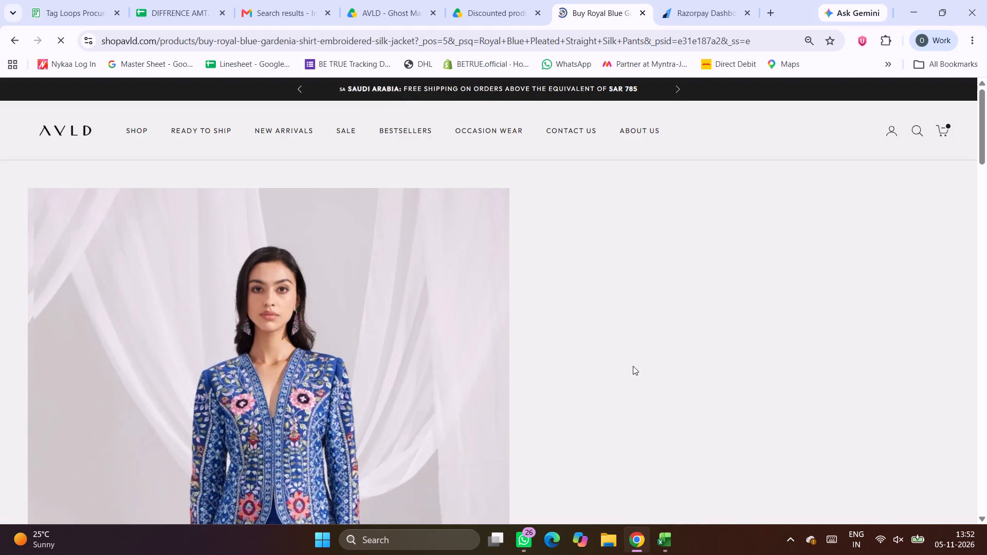
scroll(633, 366, down, 1)
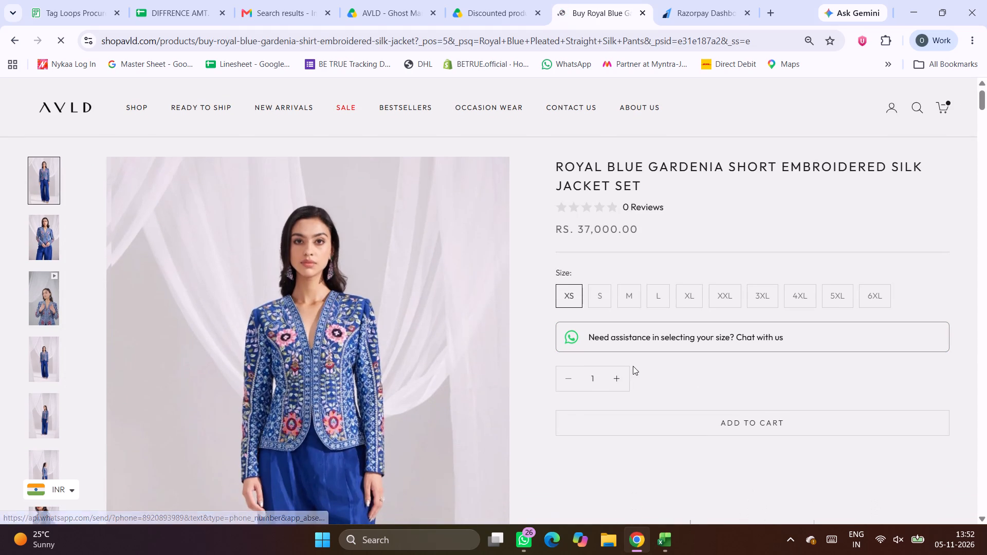
click(667, 545)
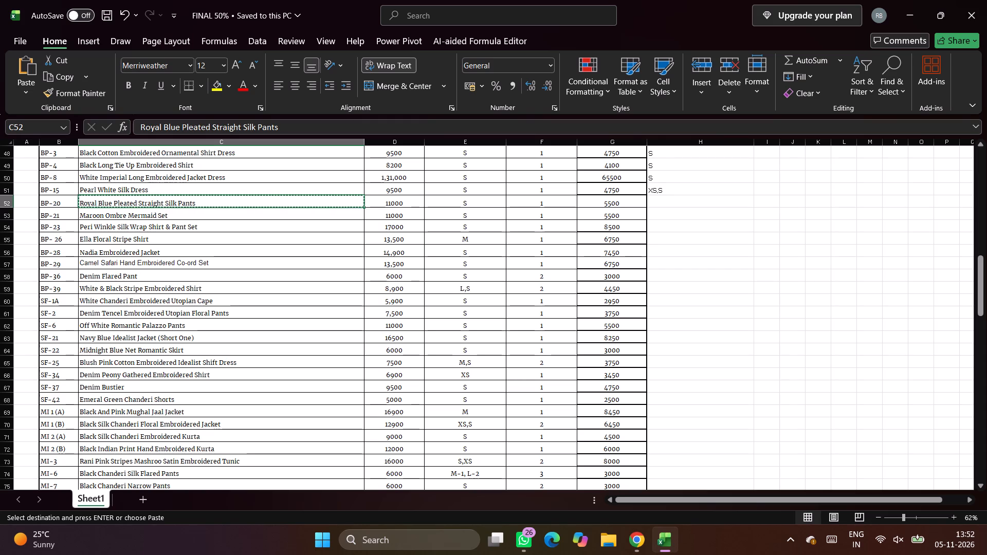
click(668, 212)
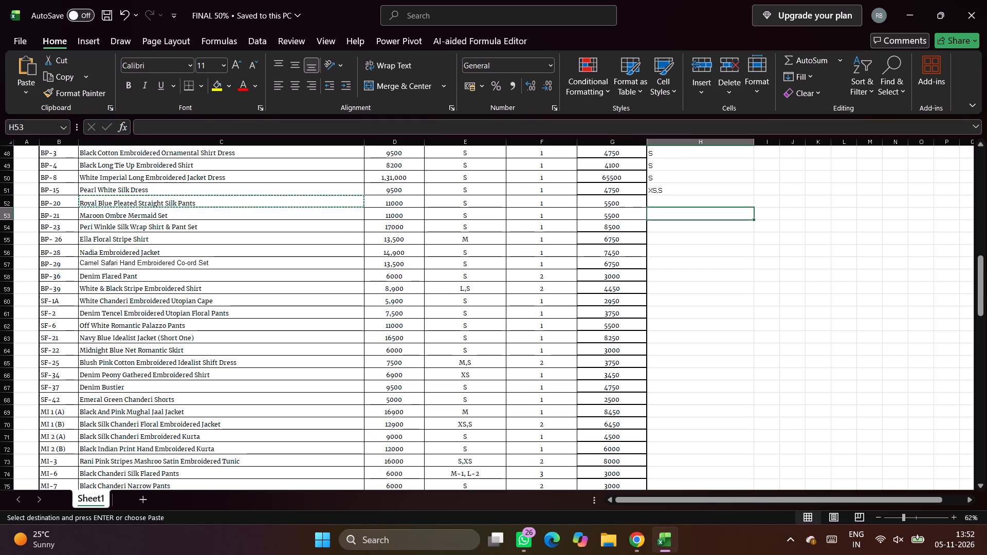
click(8, 218)
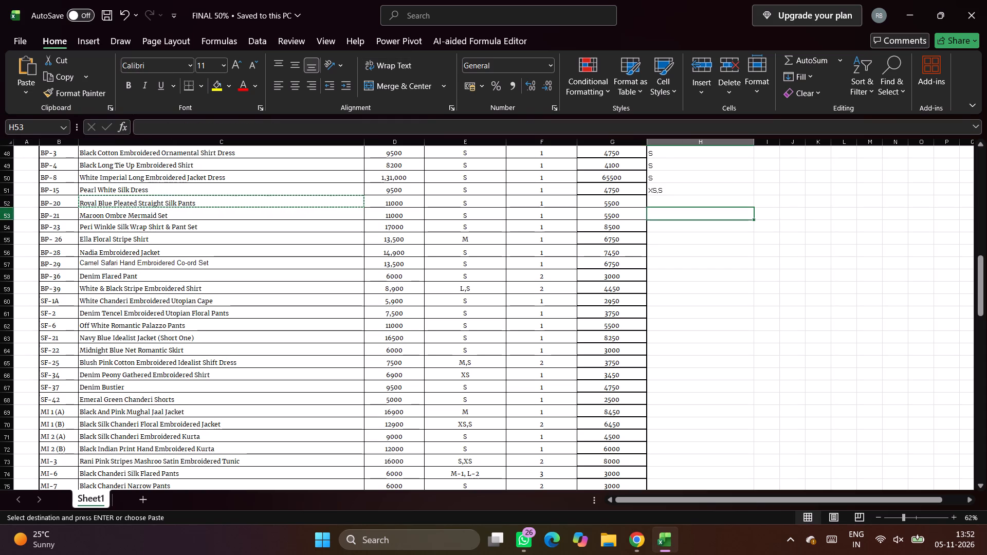
click(1, 212)
Save the FINAL 50% workbook.
key(ctrl+s)
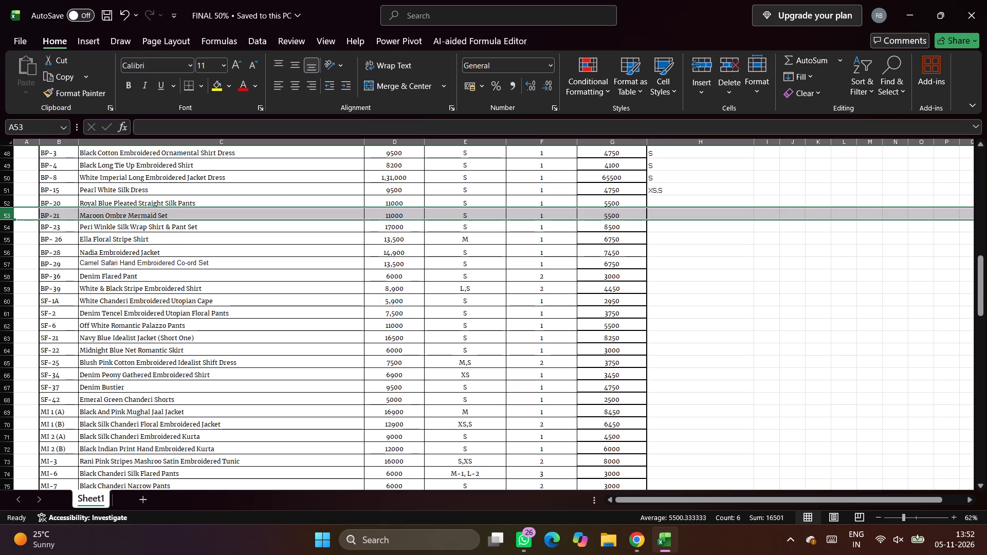
Look up Maroon Ombre Mermaid Set on the AVLD site in Chrome and record sizes S,S in its column H cell in Excel.
click(118, 217)
key(ctrl+c)
key(alt+Tab)
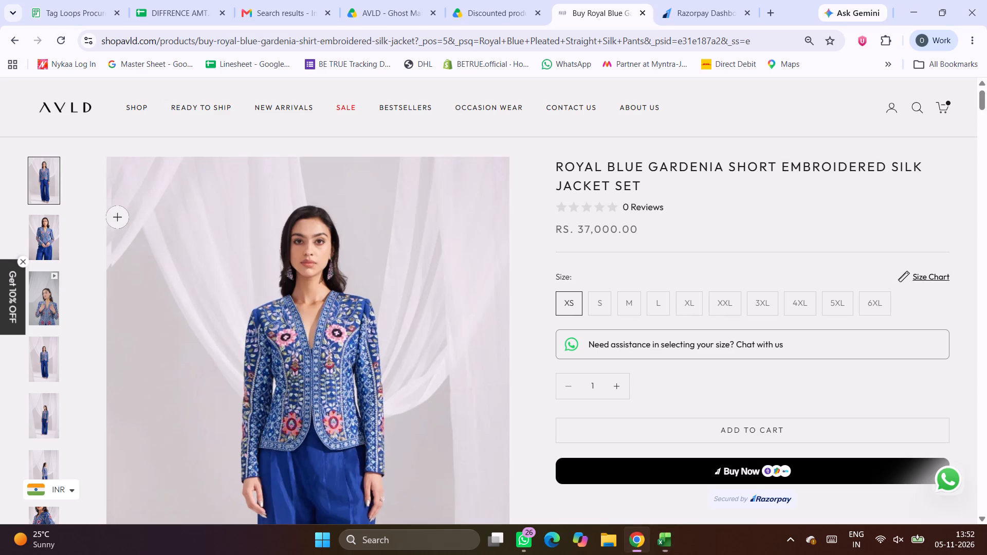
drag(925, 106, 919, 107)
click(919, 107)
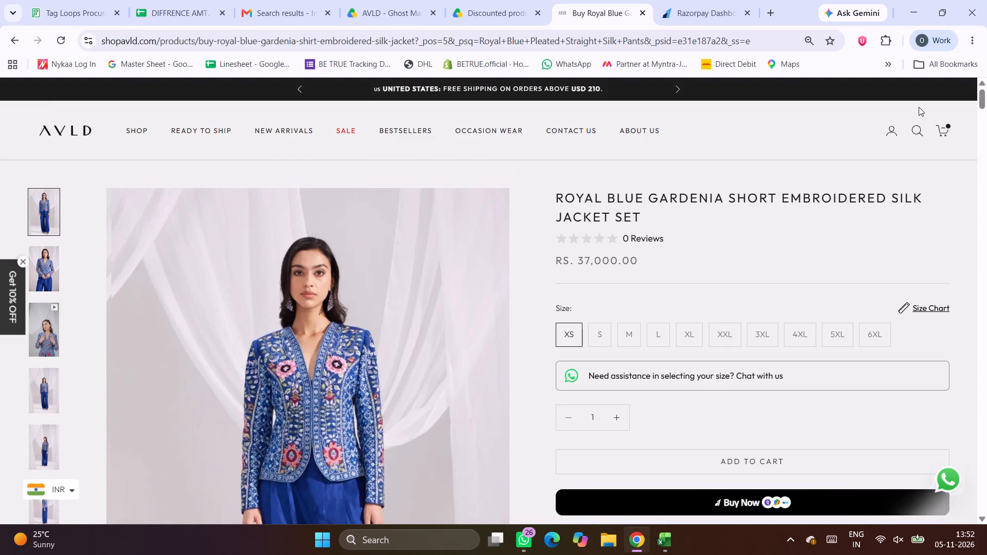
click(915, 132)
key(ctrl+v)
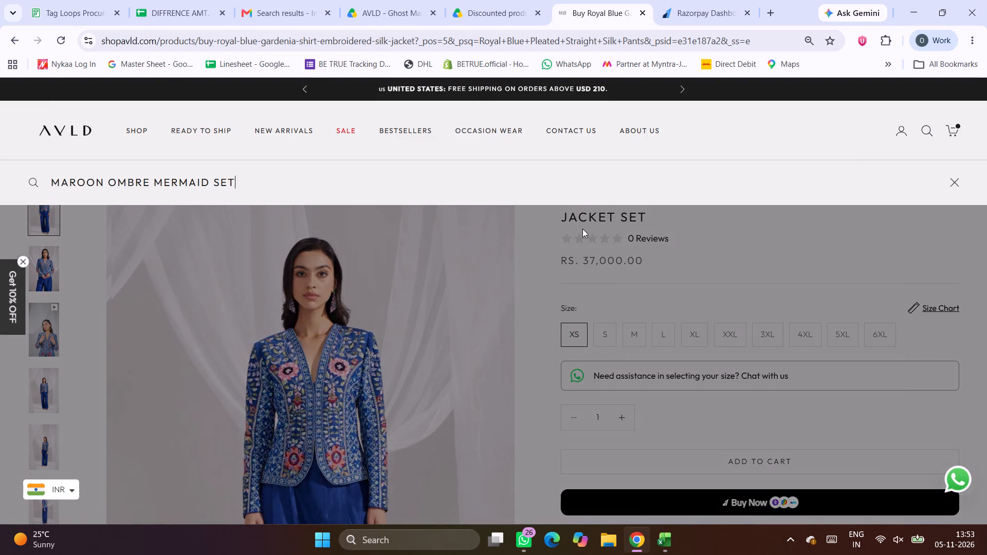
click(152, 381)
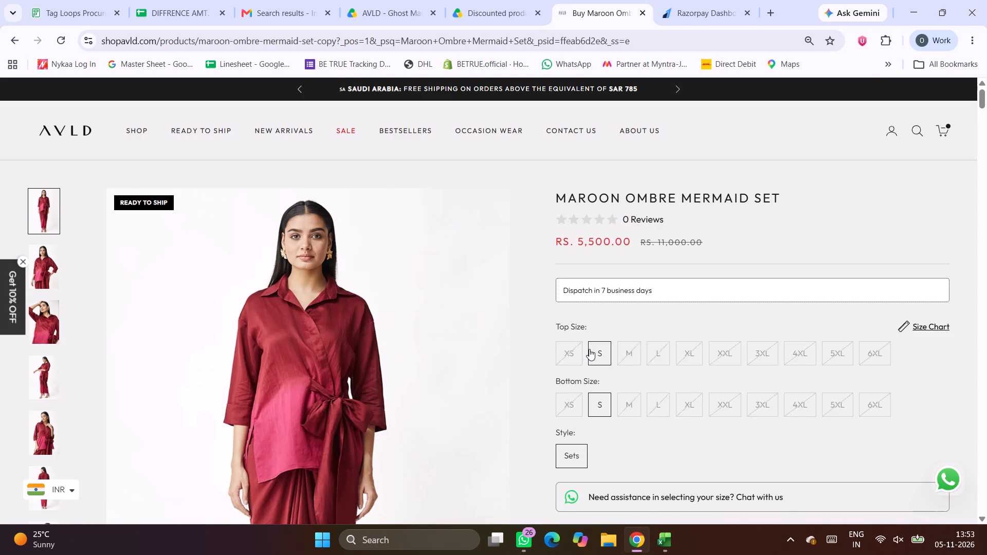
key(alt+Tab)
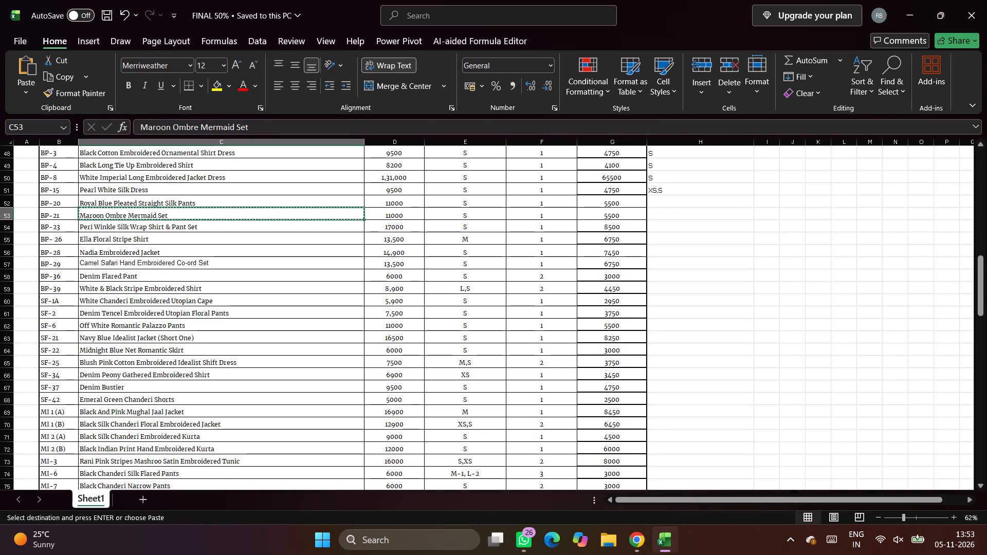
click(653, 215)
text(S,S)
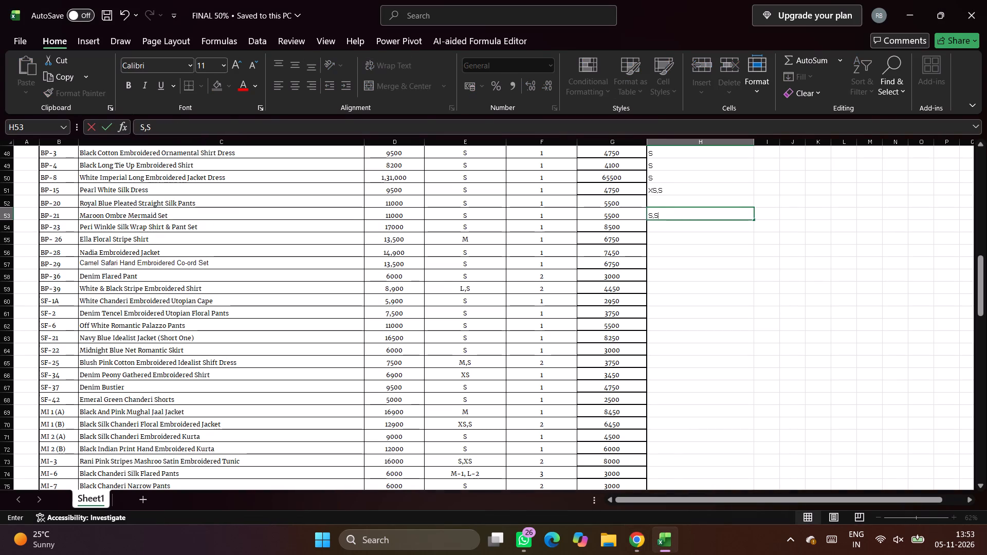
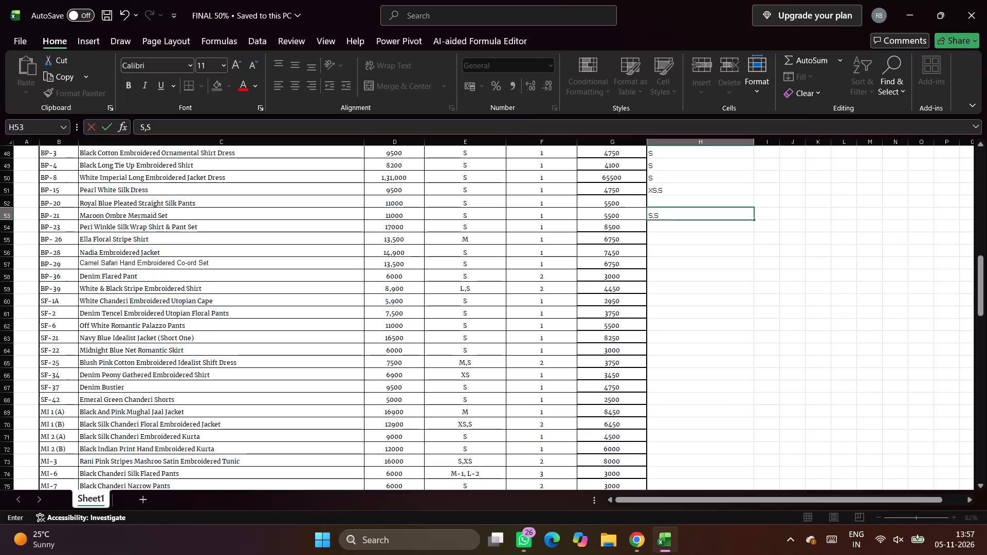
Look up Peri Winkle Silk Wrap Shirt & Pant Set on the AVLD site in Chrome and record sizes S,S in its column H cell in Excel.
click(685, 230)
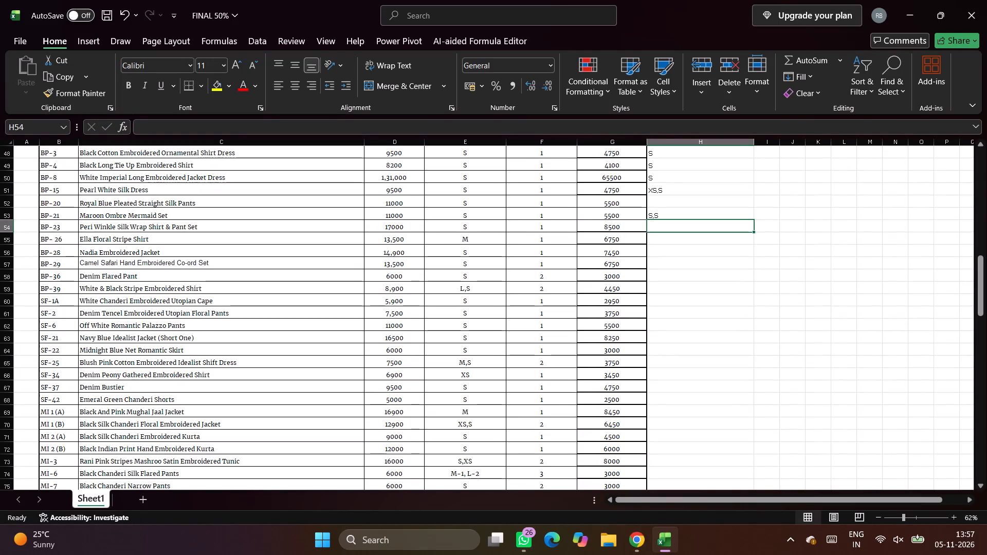
click(61, 228)
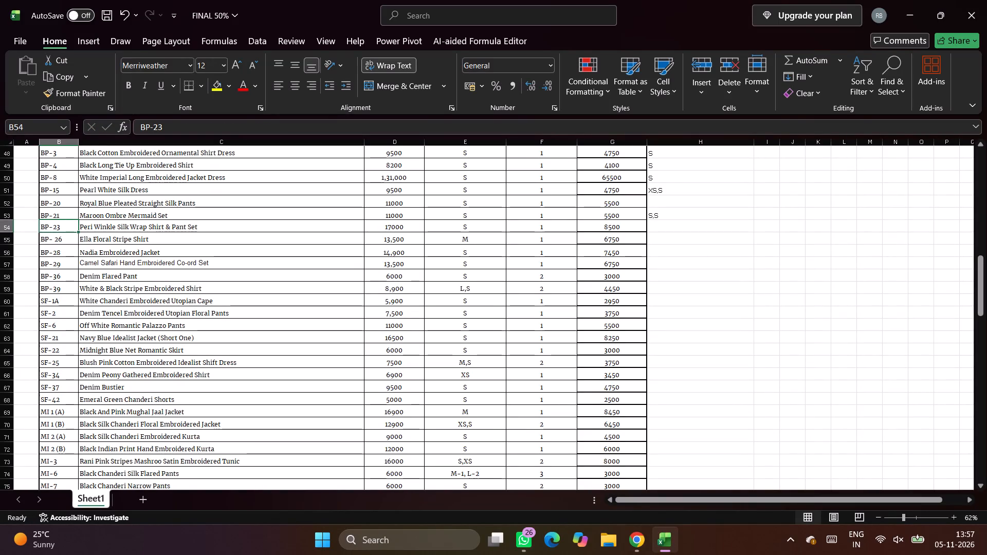
click(99, 229)
key(ctrl+c)
key(alt+Tab)
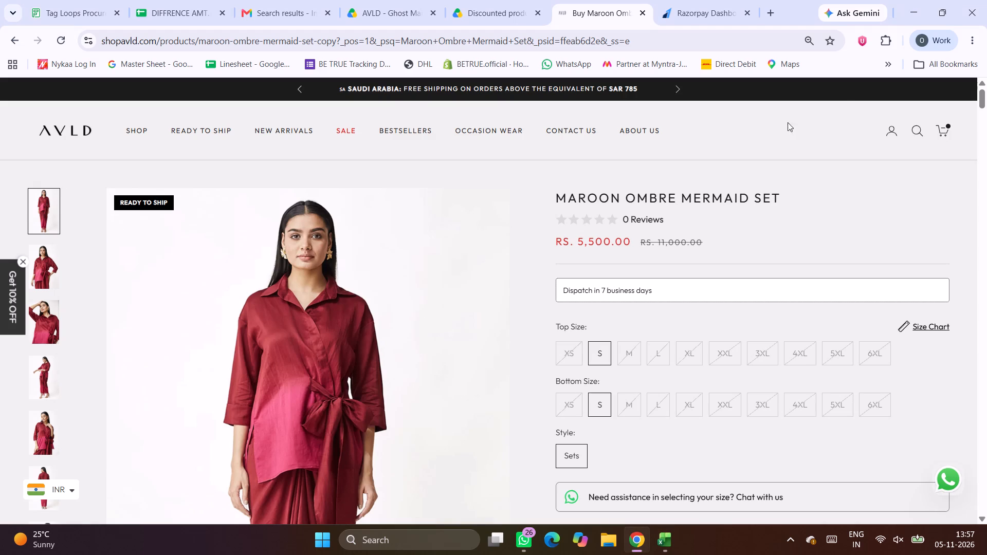
click(921, 128)
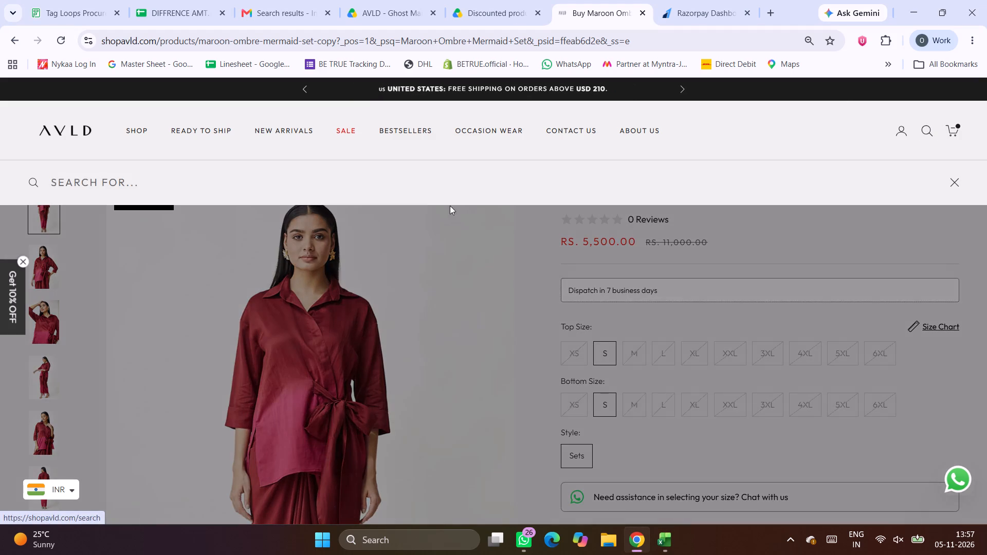
key(ctrl+v)
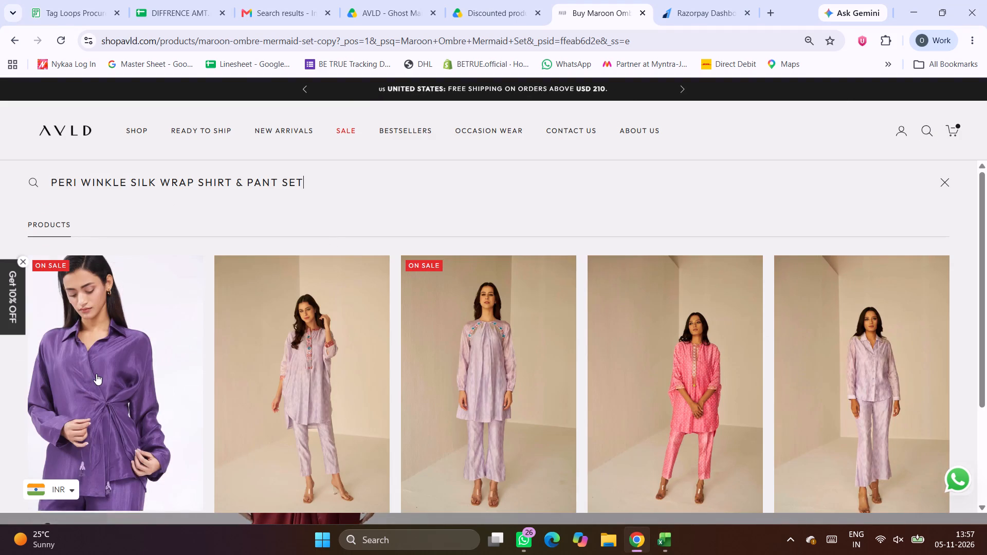
click(96, 374)
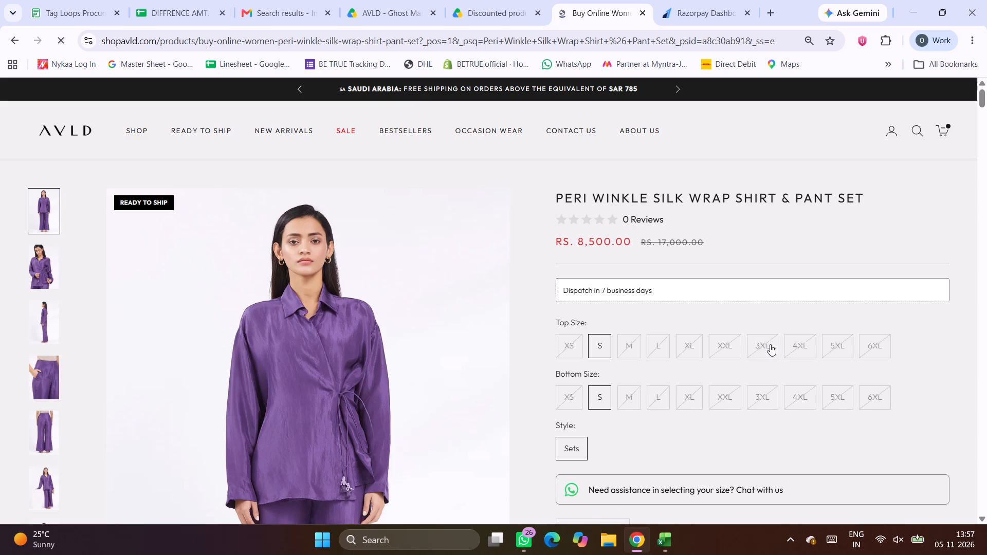
key(alt+Tab)
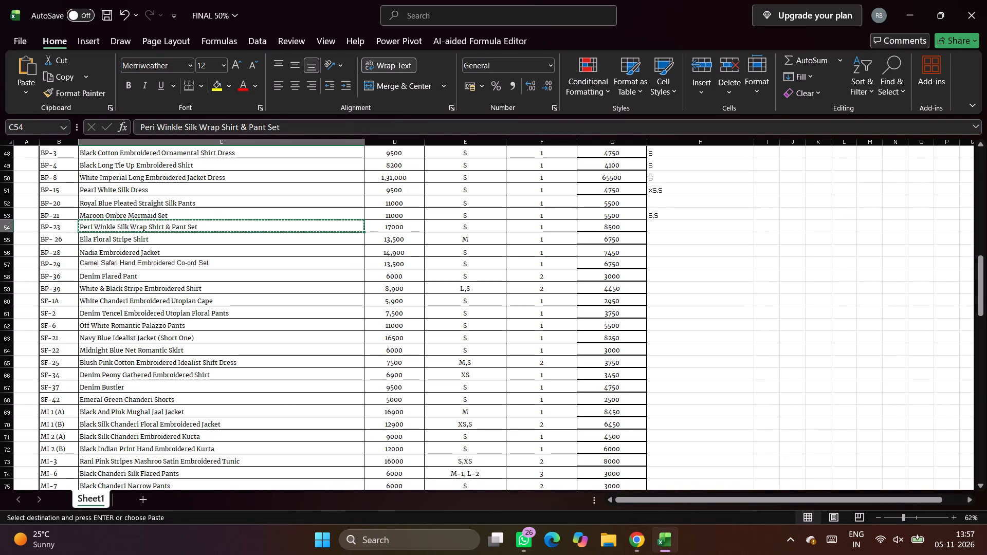
click(670, 228)
key(ctrl+d)
click(665, 243)
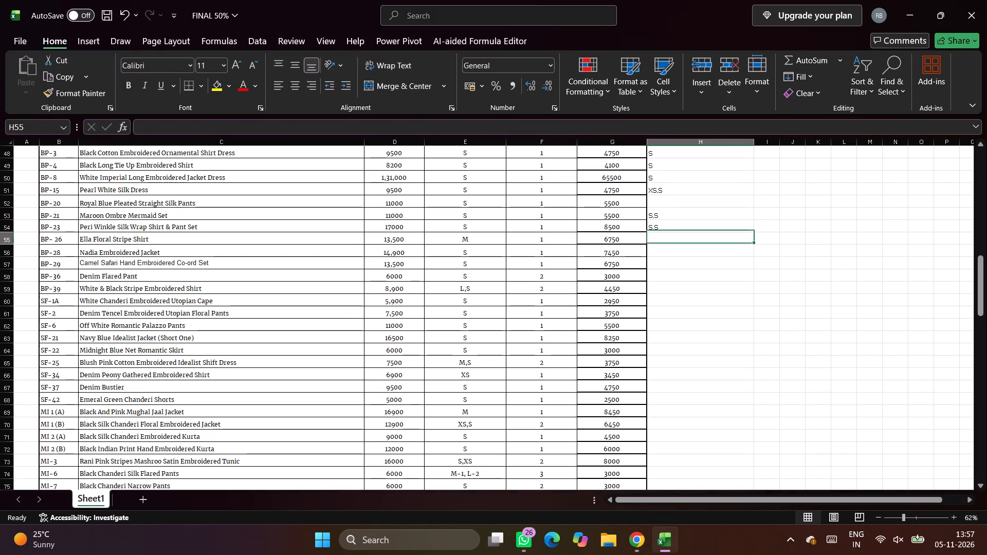
Save the FINAL 50% workbook.
key(ctrl+s)
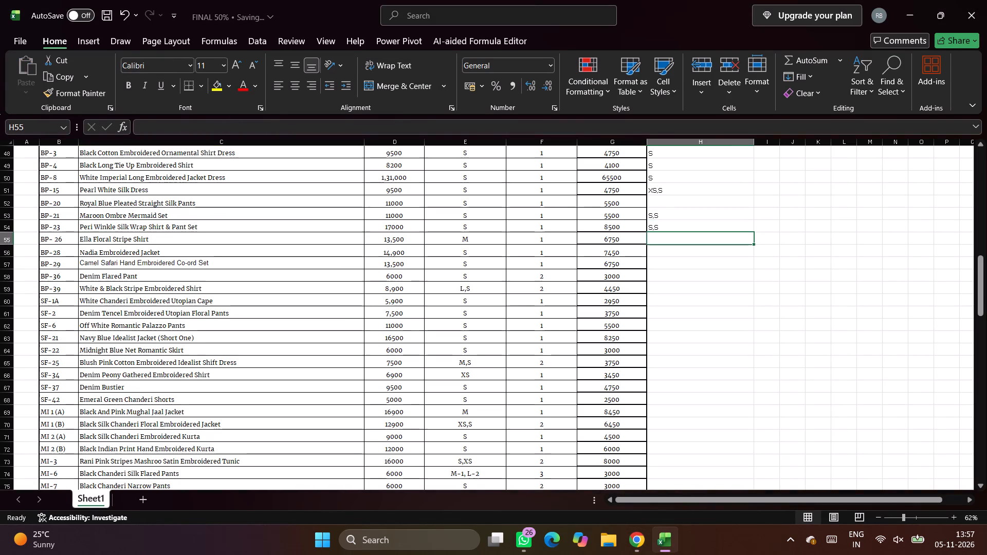
Look up Ella Floral Stripe Shirt on the AVLD site in Chrome and record sizes S,S in its column H cell in Excel.
click(81, 242)
key(ctrl+c)
key(alt+Tab)
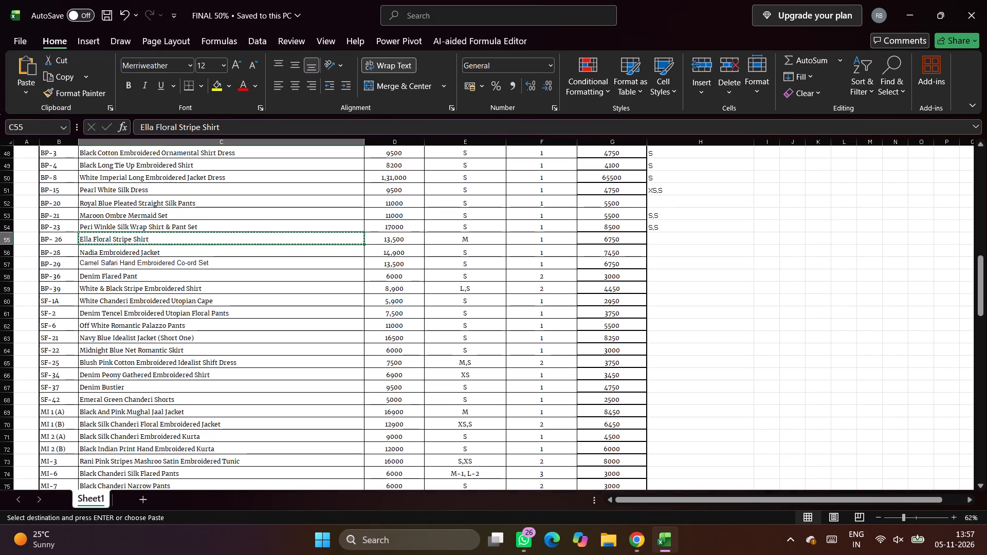
click(909, 133)
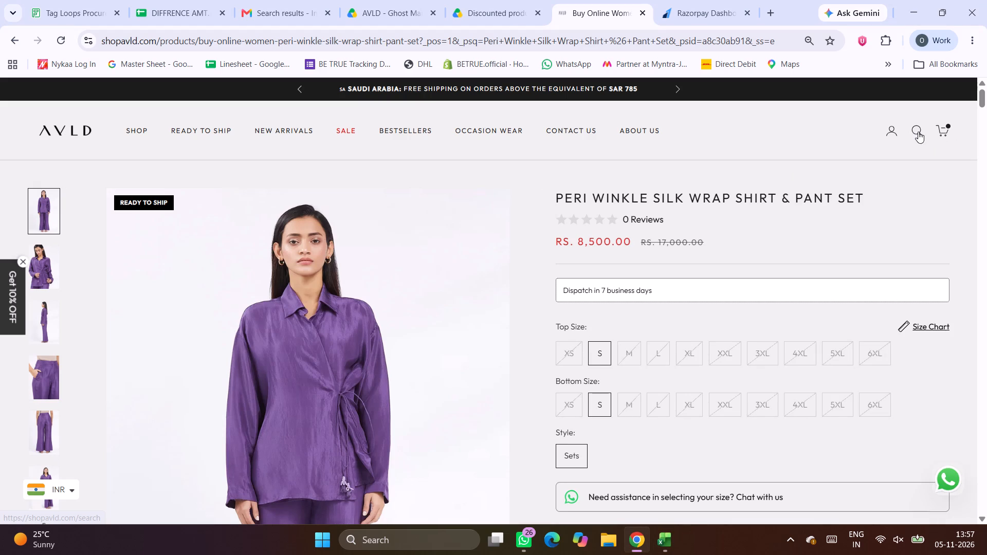
click(918, 132)
key(ctrl+v)
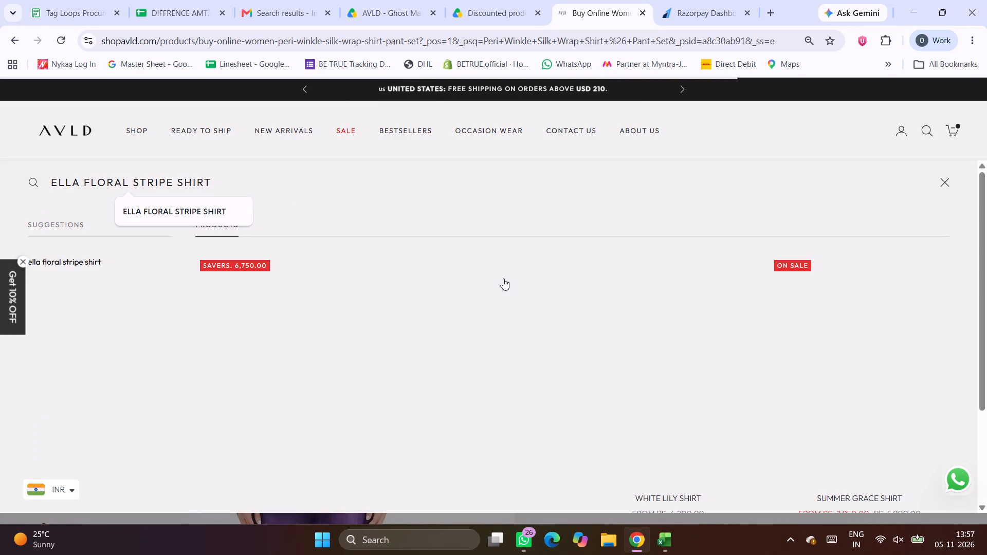
click(287, 396)
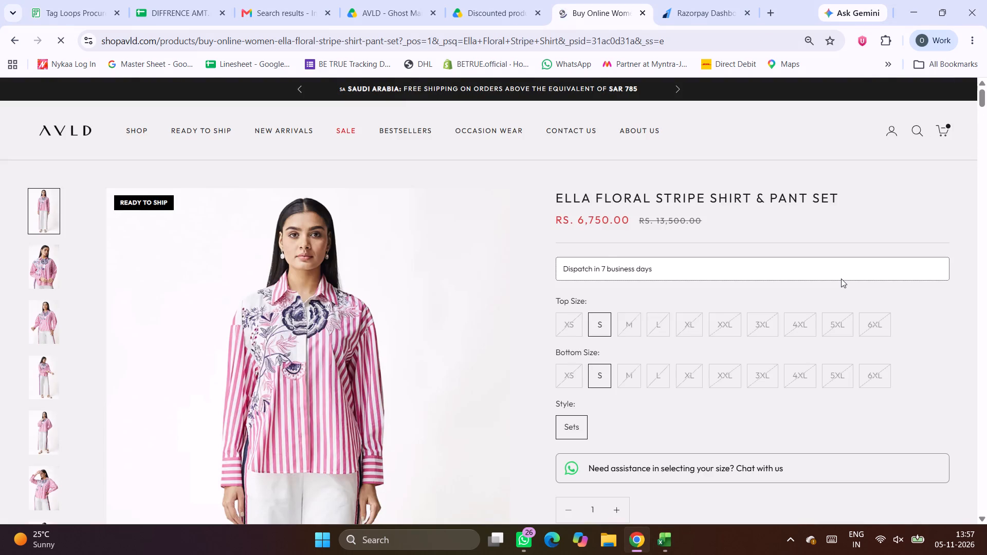
key(alt+Tab)
click(659, 236)
key(ctrl+d)
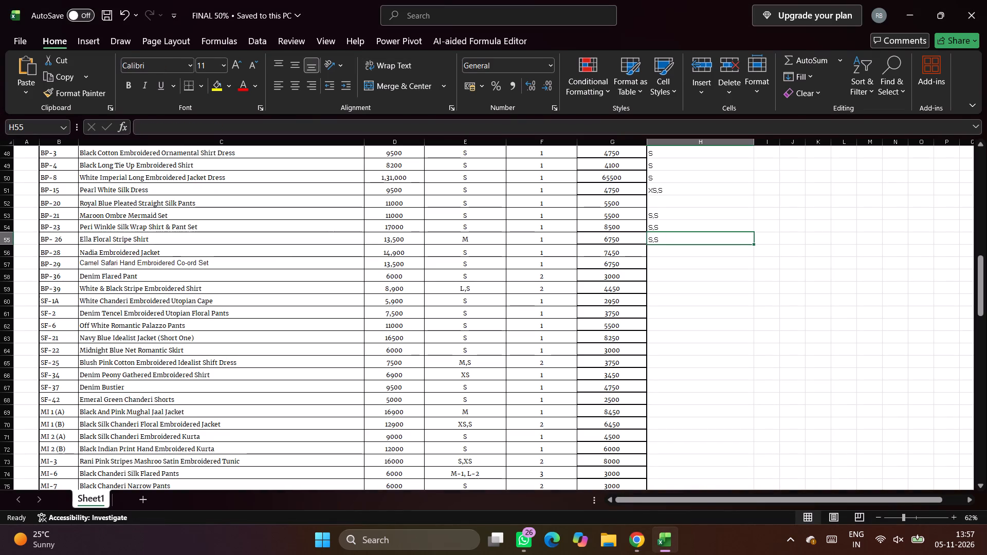
click(664, 250)
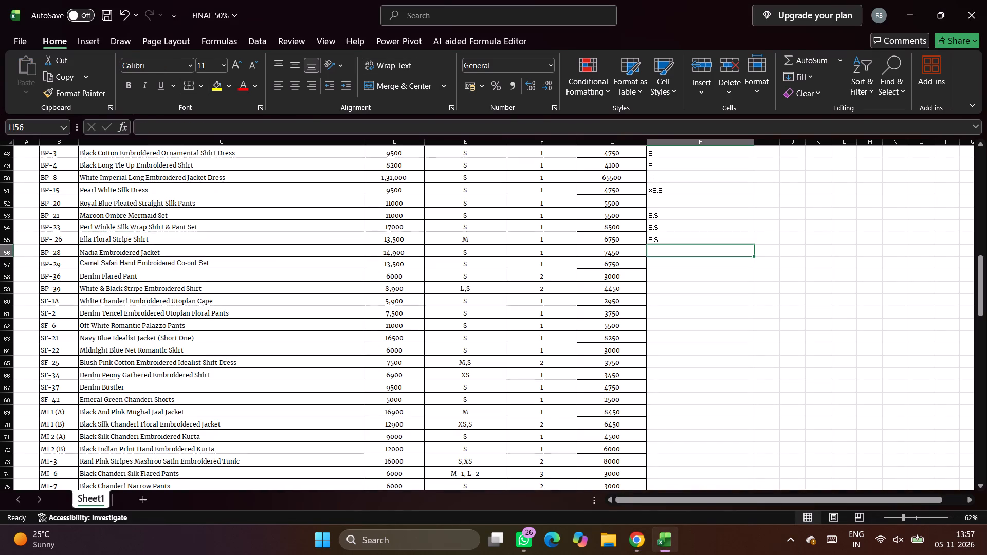
Look up Nadia Embroidered Jacket on the AVLD site in Chrome and enter X,S in its column H cell in Excel.
click(136, 248)
key(ctrl+c)
key(alt+Tab)
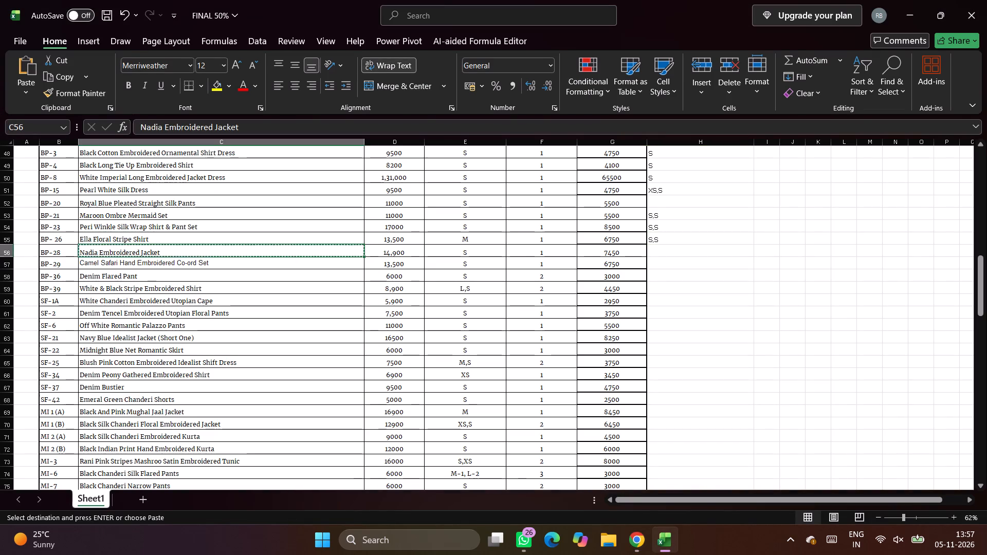
click(933, 129)
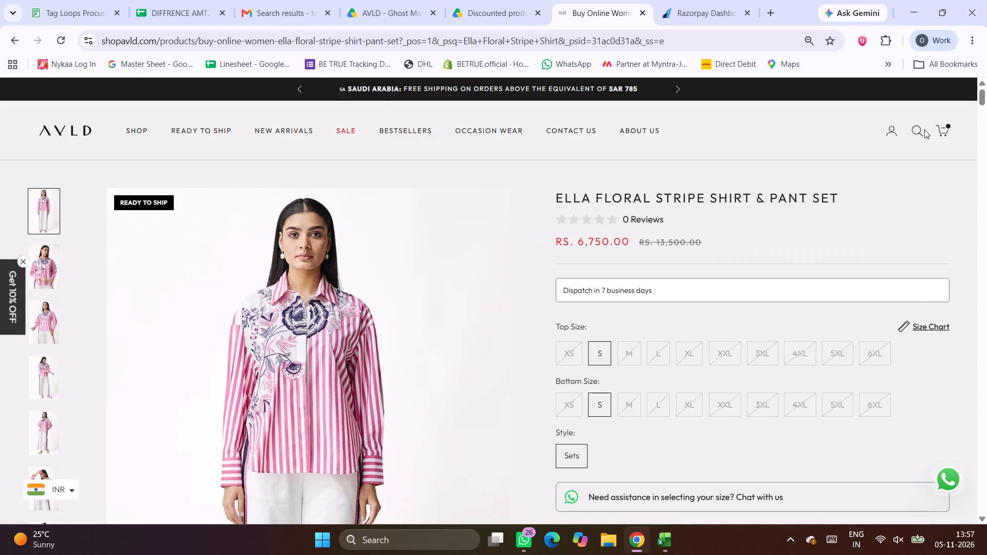
click(924, 129)
click(916, 133)
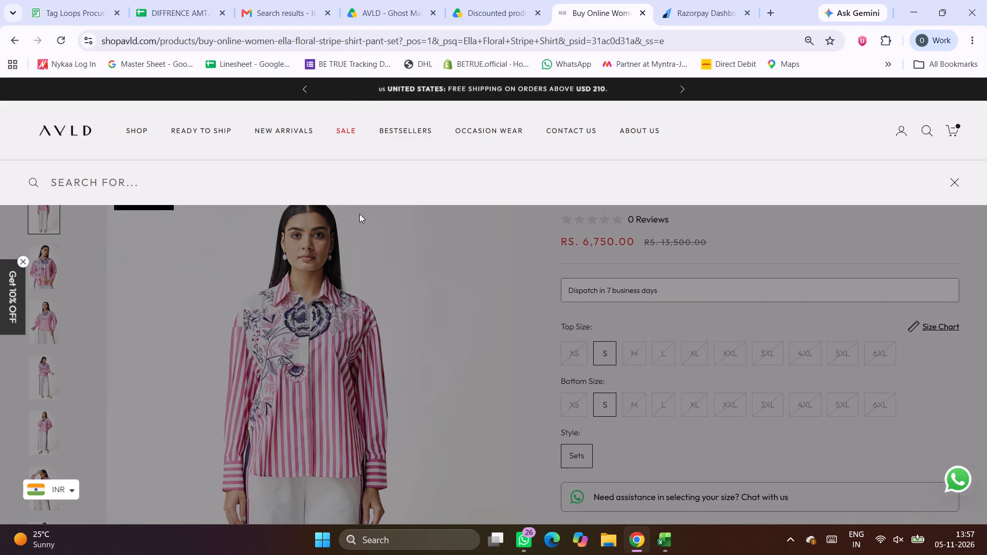
key(ctrl+v)
click(124, 364)
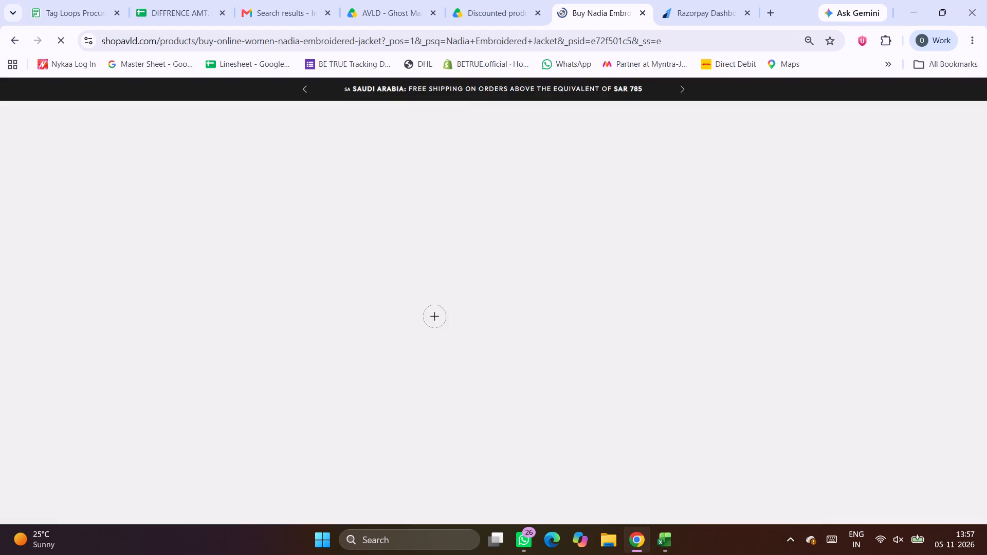
key(alt+Tab)
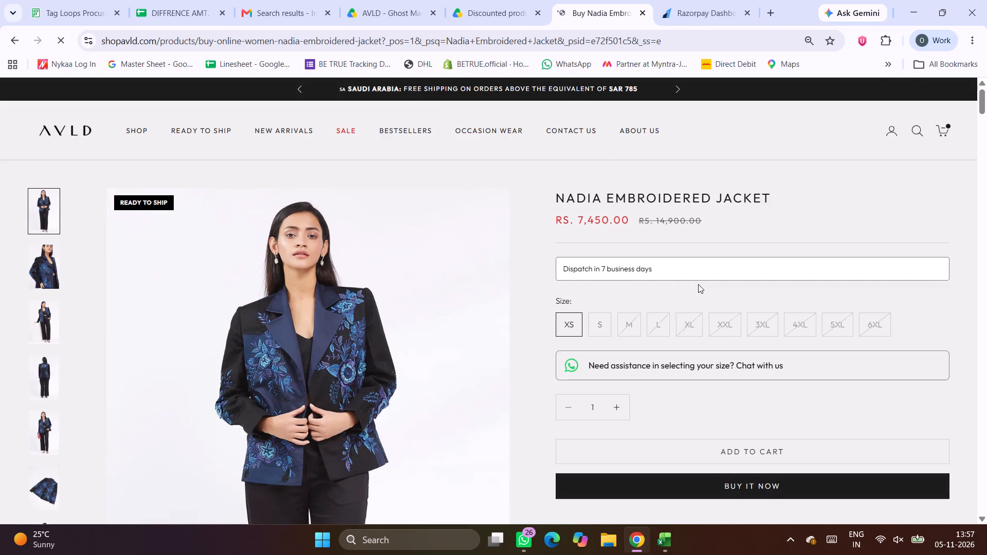
key(Tab)
key(Tab)
key(Tab)
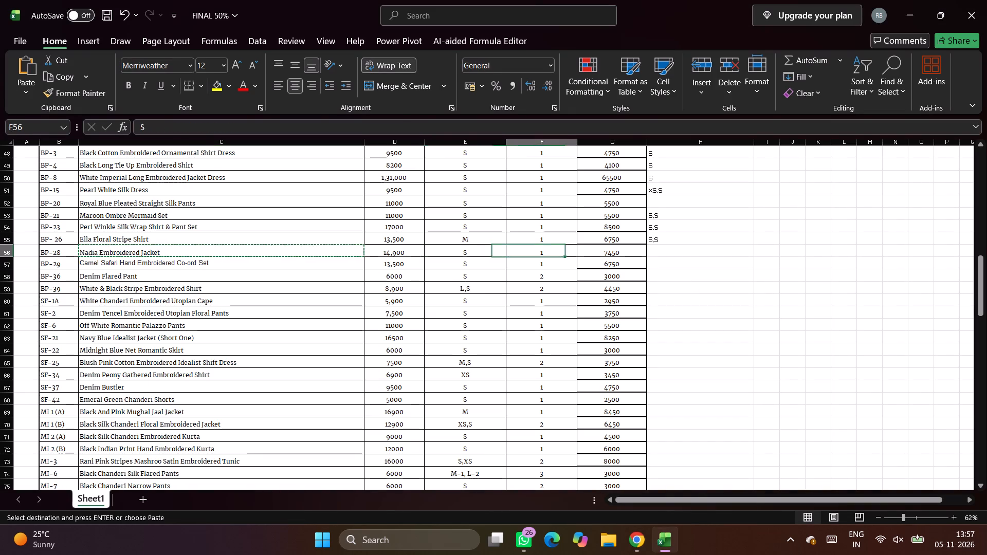
key(Tab)
key(Tab)
text(X,S)
click(676, 263)
Look up Camel Safari Hand Embroidered Co-ord Set on the AVLD site in Chrome and record sizes M,M in its column H cell in Excel.
scroll(676, 263, down, 1)
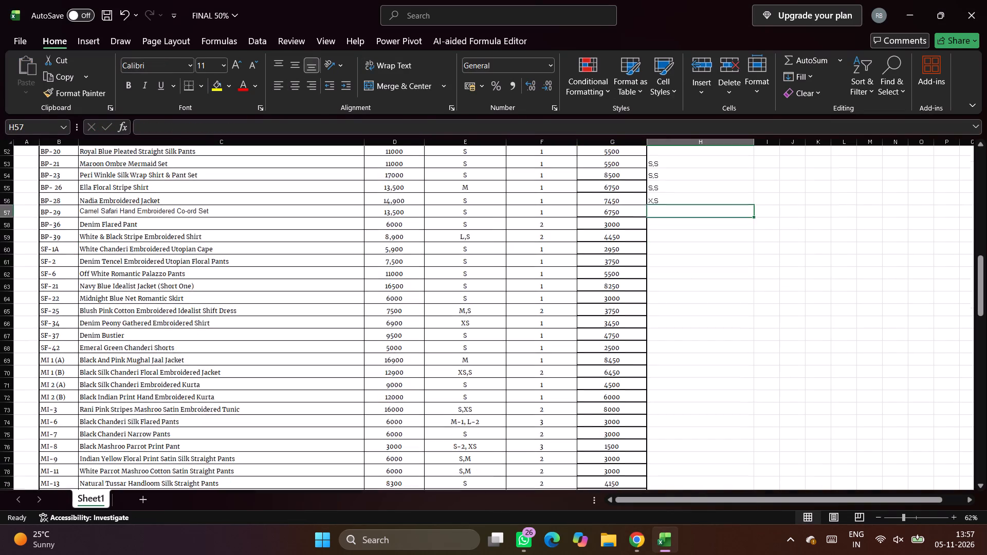
scroll(676, 263, down, 1)
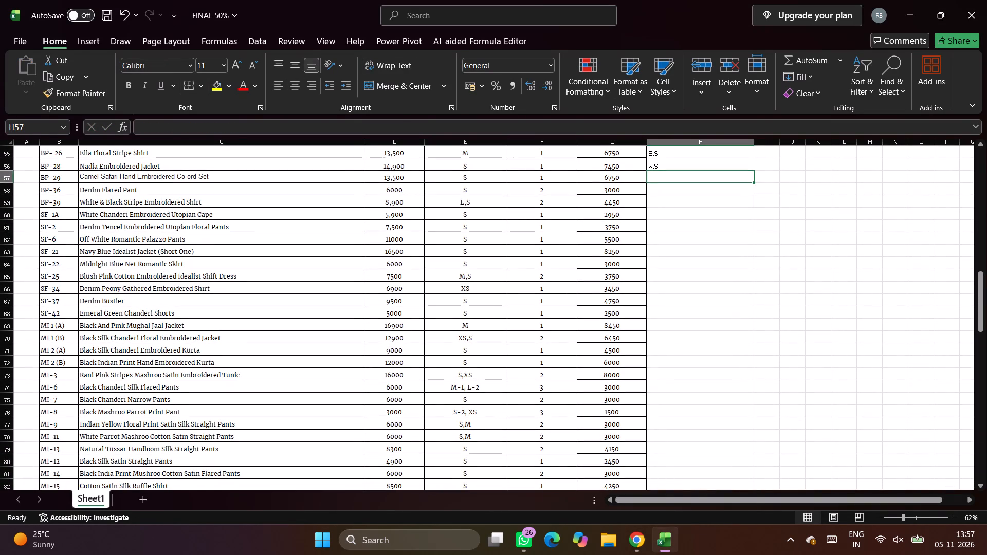
click(100, 175)
key(ctrl+c)
key(alt+Tab)
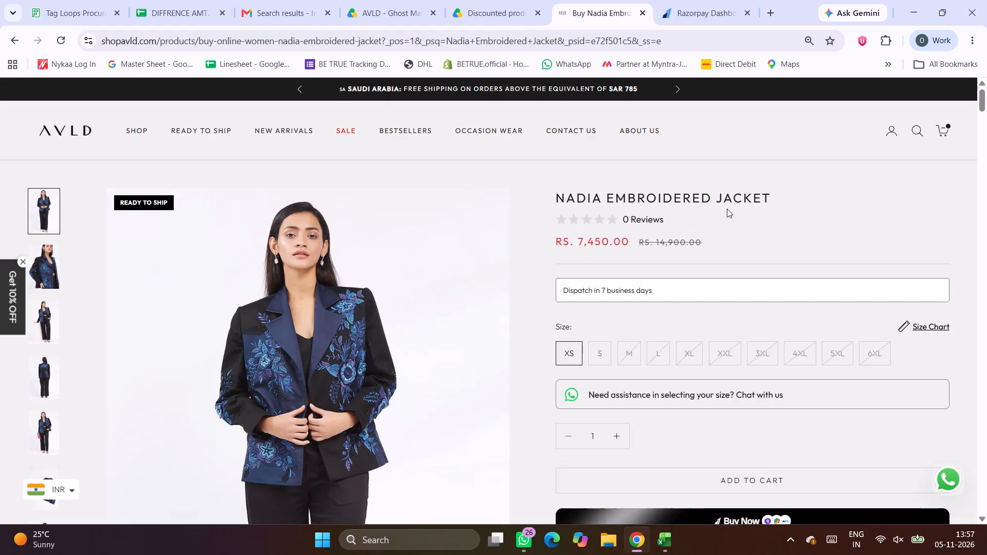
click(915, 130)
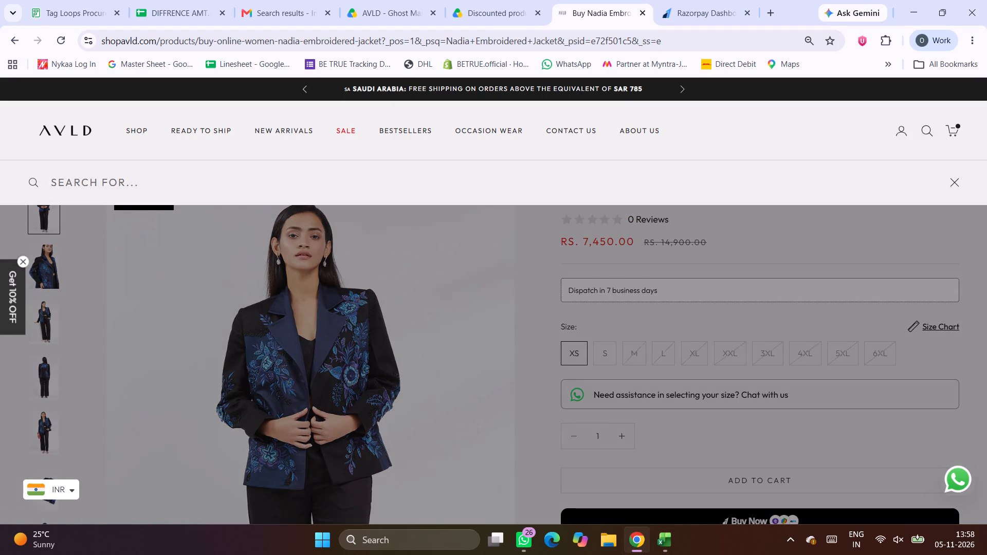
key(ctrl+v)
click(63, 391)
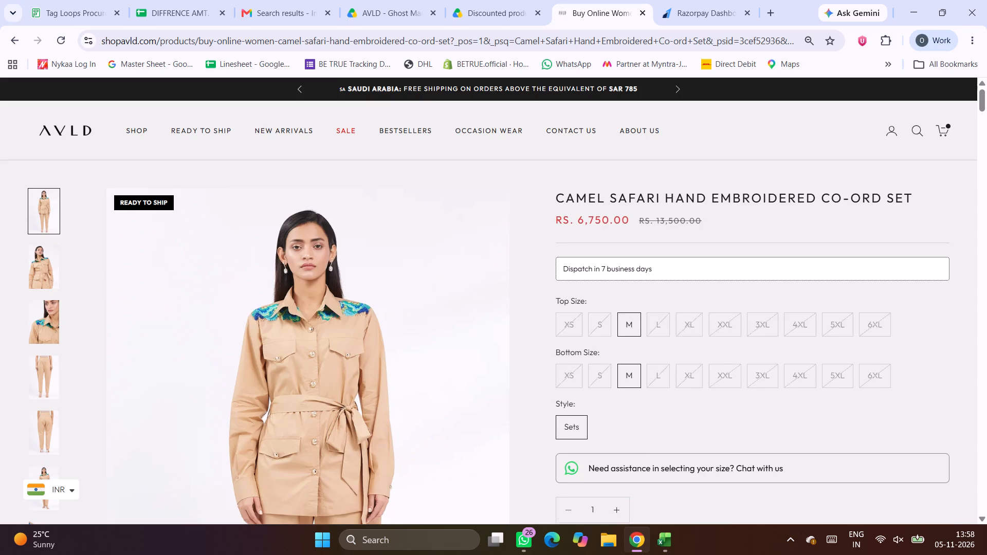
key(alt+Tab)
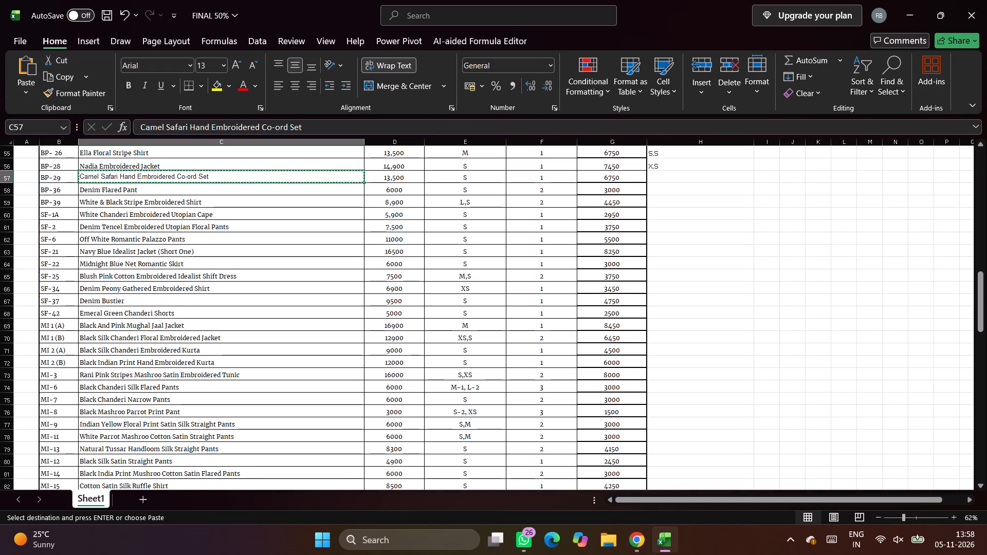
click(646, 177)
click(660, 177)
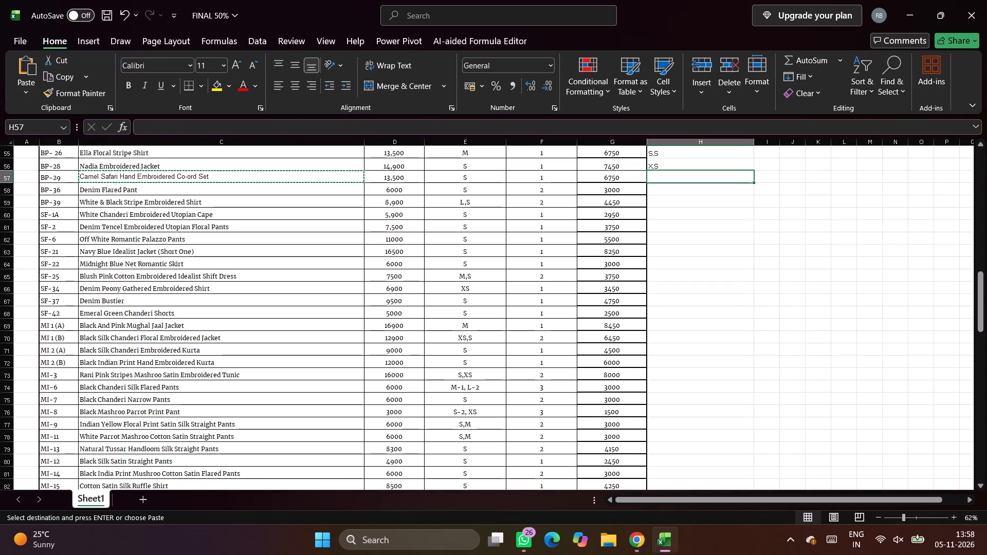
text(M,M)
click(686, 187)
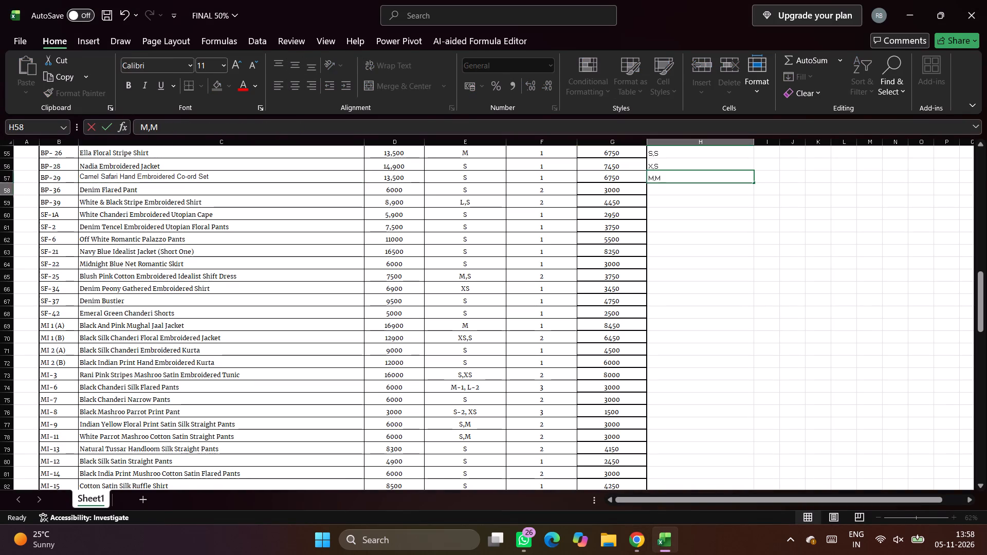
Look up Denim Flared Pant on the AVLD site in Chrome and record sizes XS,S in its column H cell in Excel.
click(118, 189)
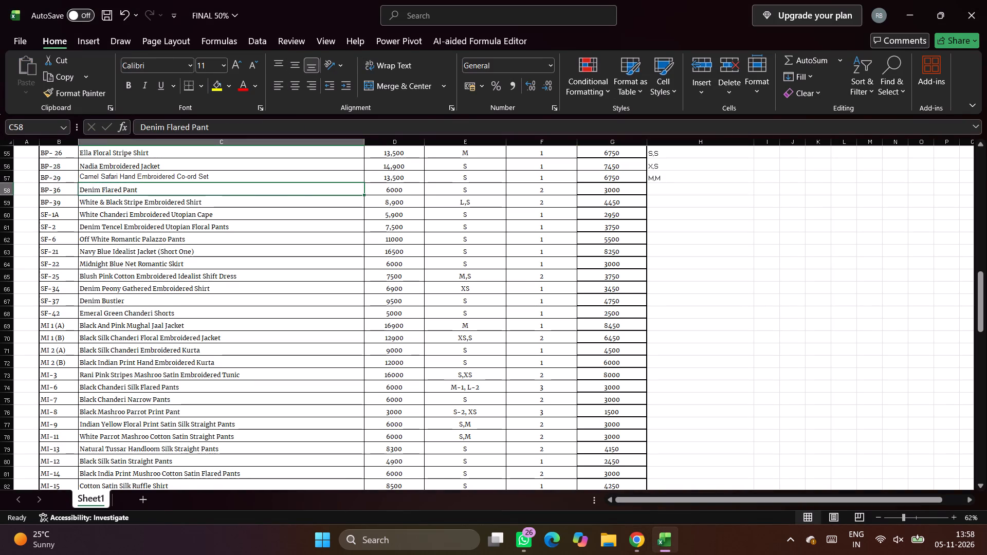
key(ctrl+c)
key(alt+Tab)
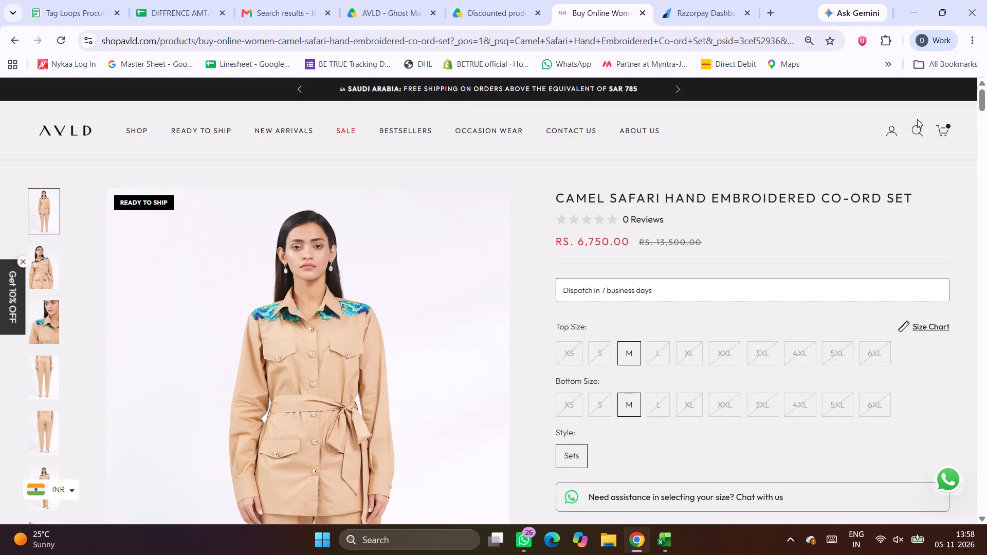
click(915, 128)
key(ctrl+v)
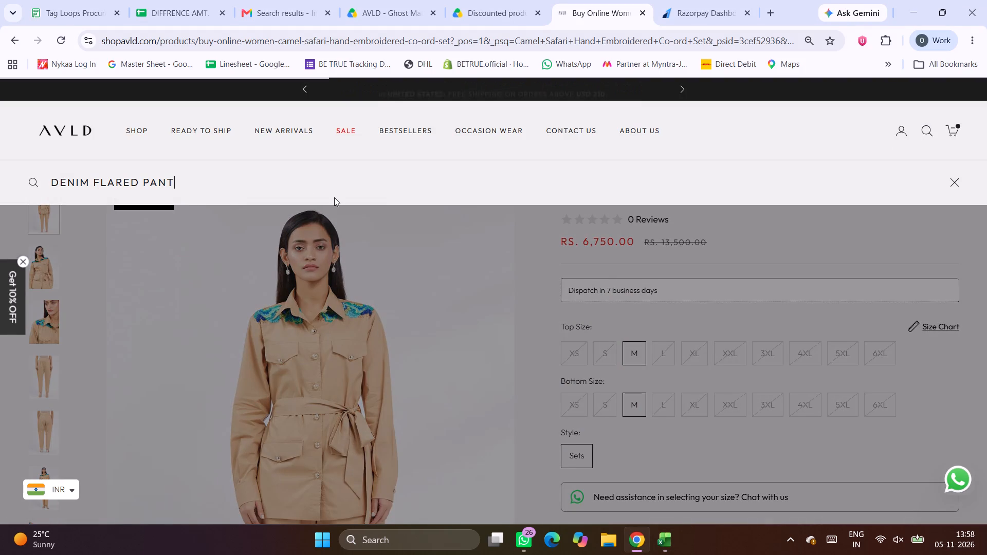
click(250, 324)
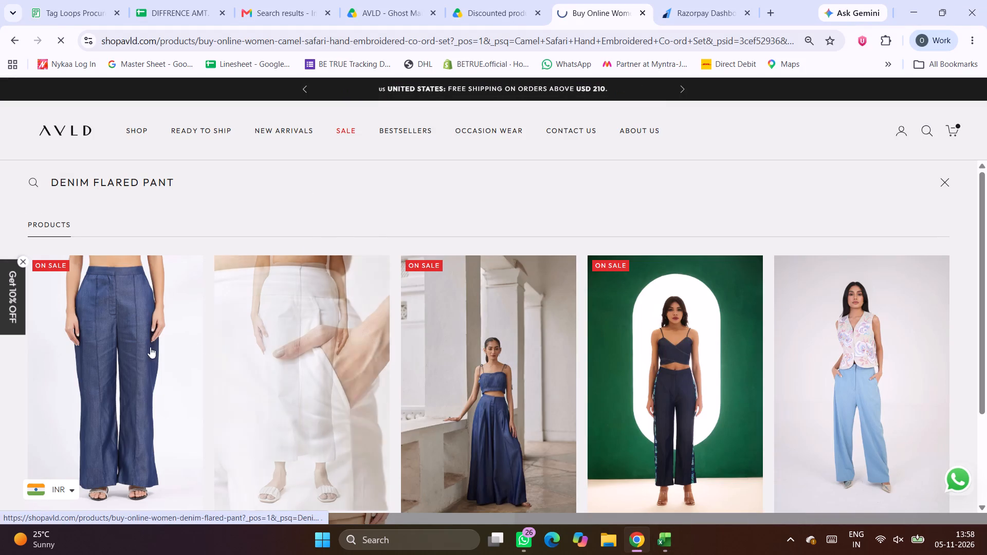
click(149, 328)
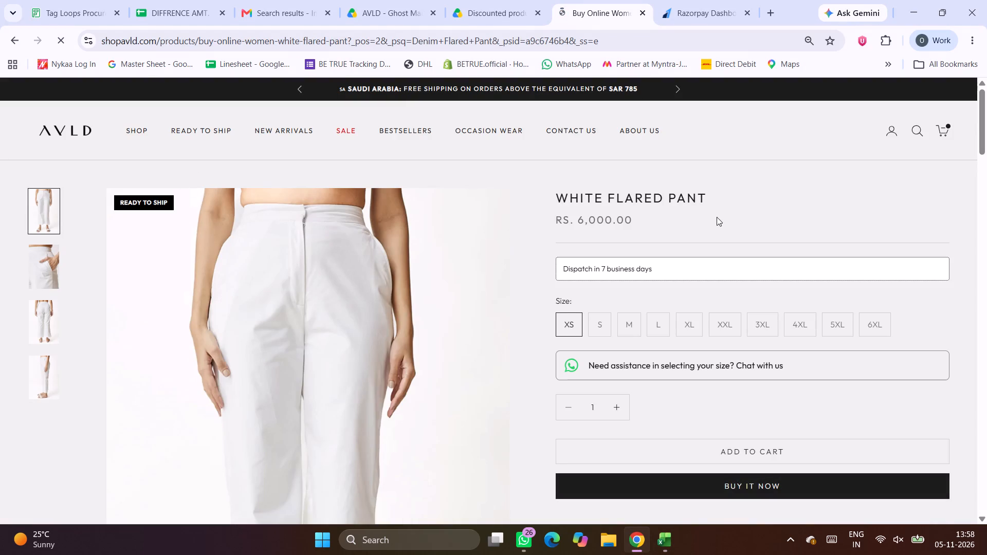
click(913, 128)
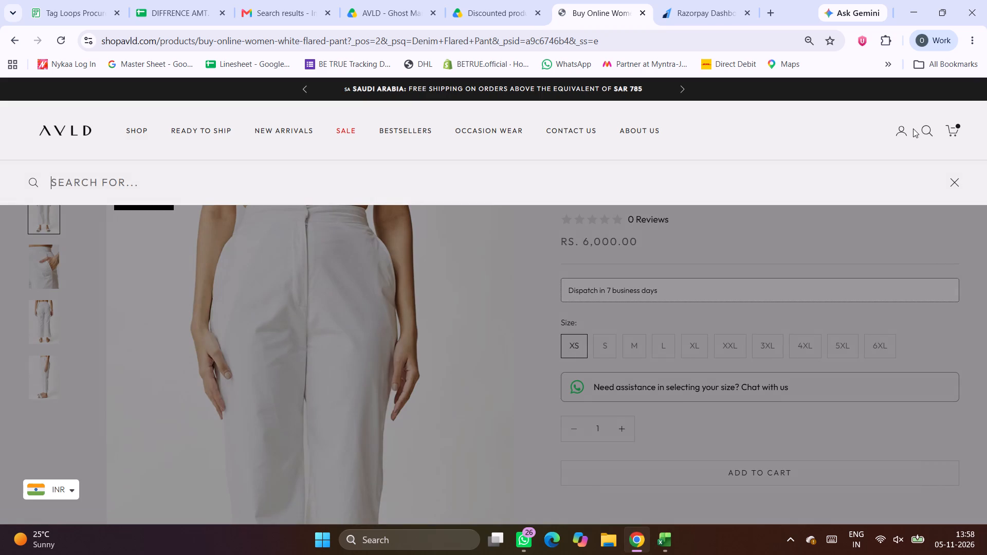
key(ctrl+v)
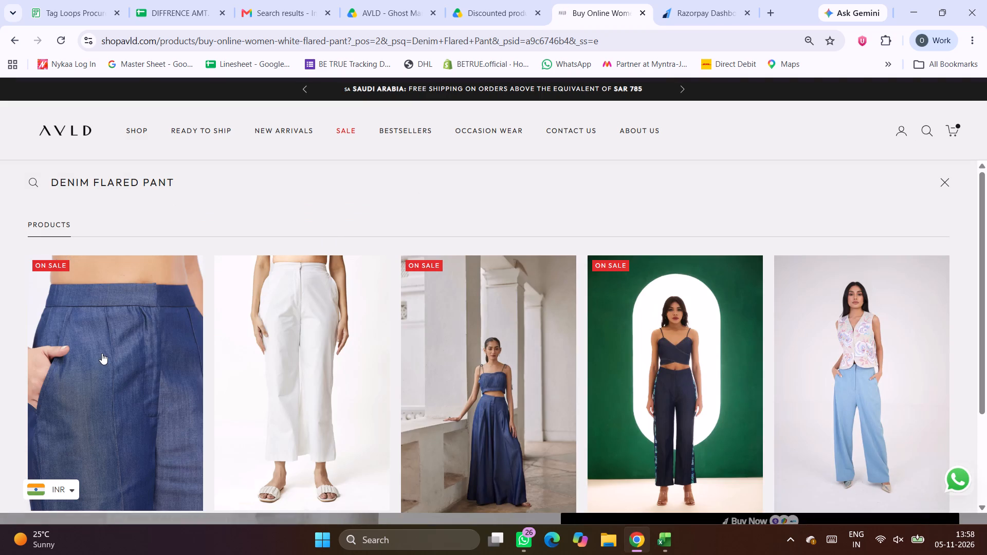
click(102, 353)
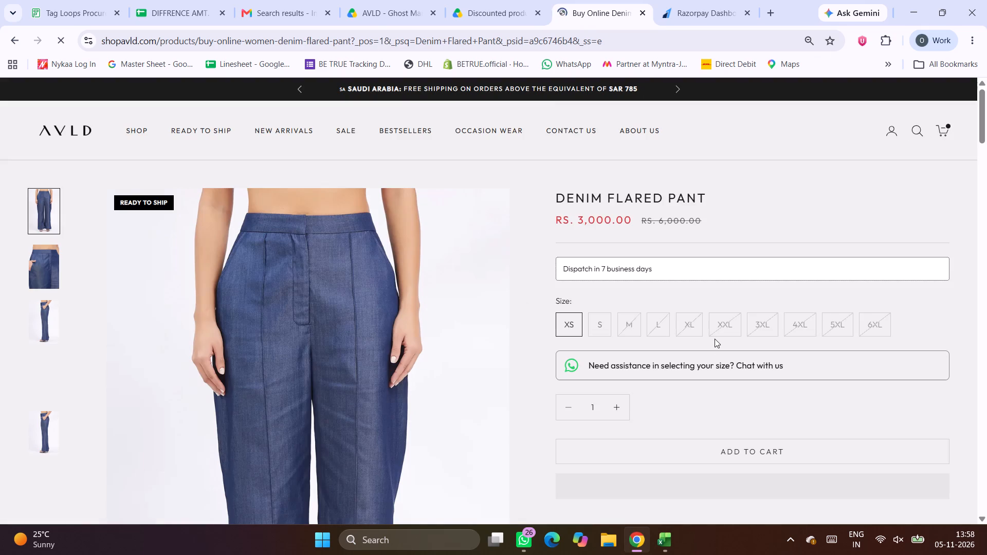
key(alt+Tab)
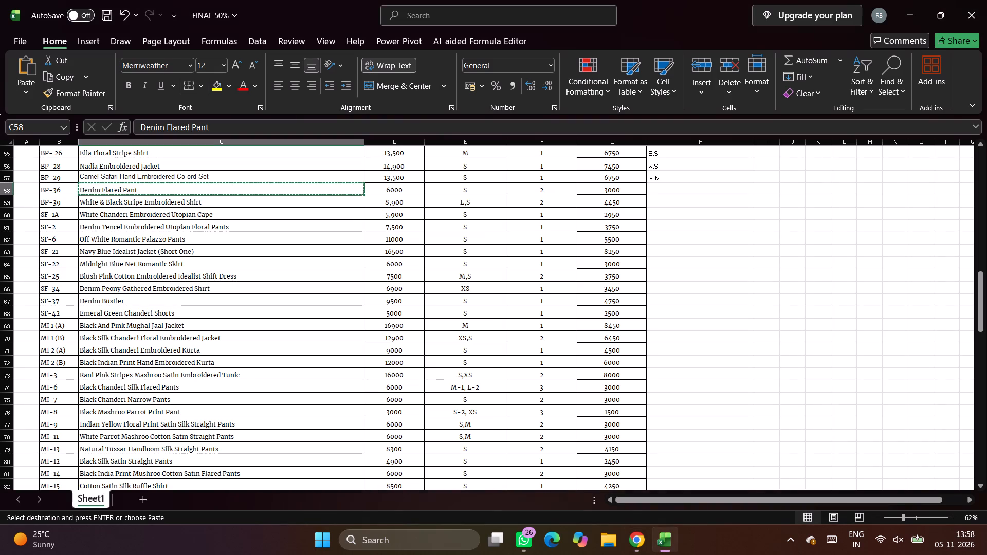
click(666, 190)
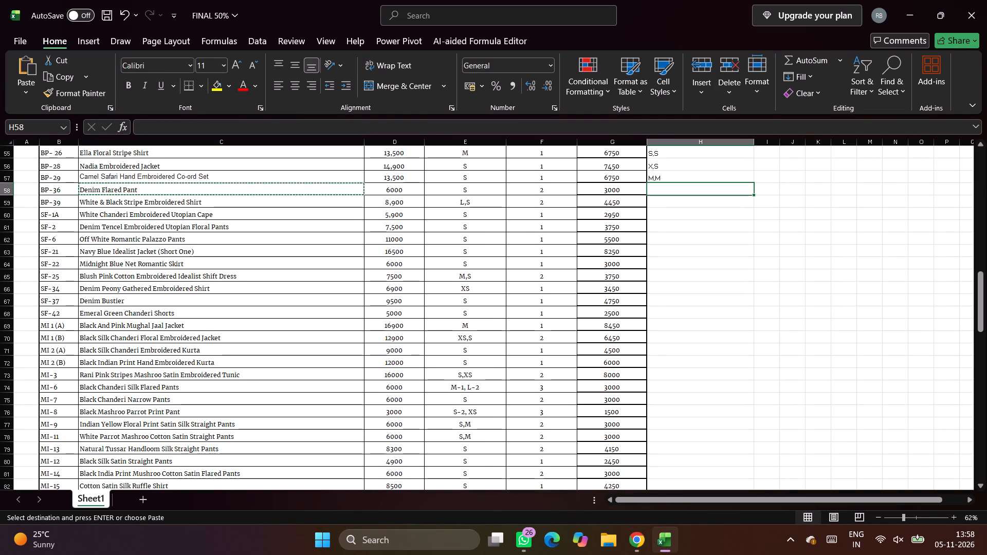
text(XS,S)
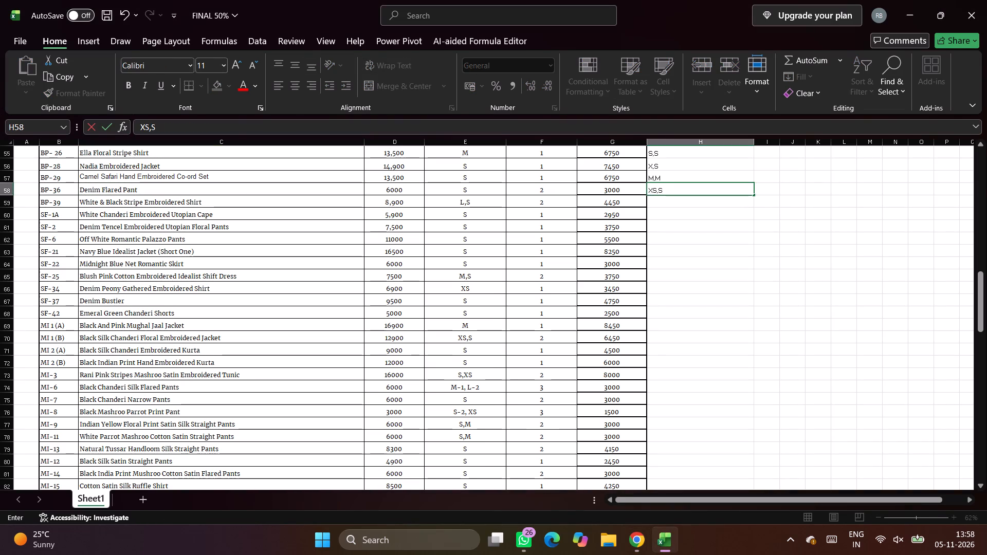
click(665, 200)
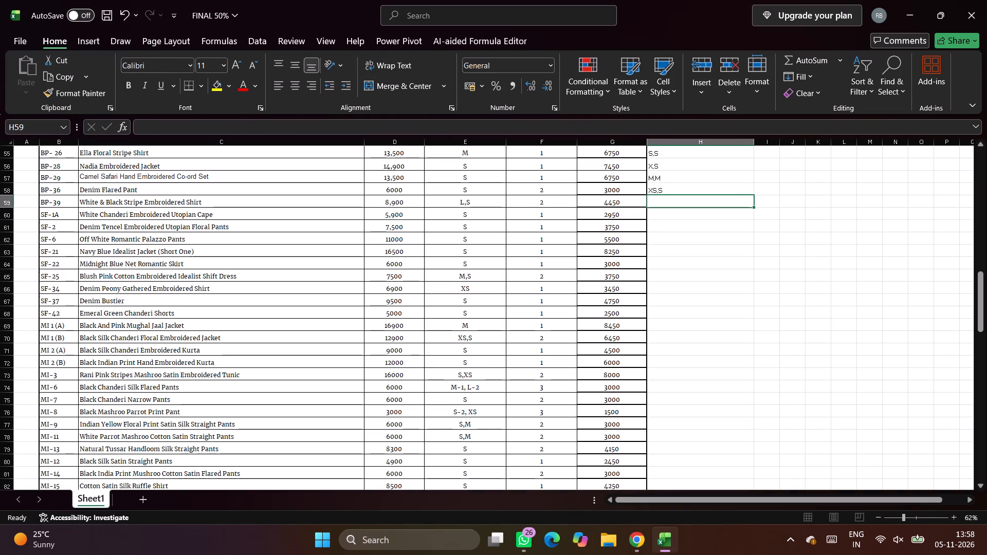
Look up White & Black Stripe Embroidered Shirt on the AVLD site in Chrome, record XS-L in its column H cell in Excel, and save.
click(124, 207)
key(ctrl+c)
key(alt+Tab)
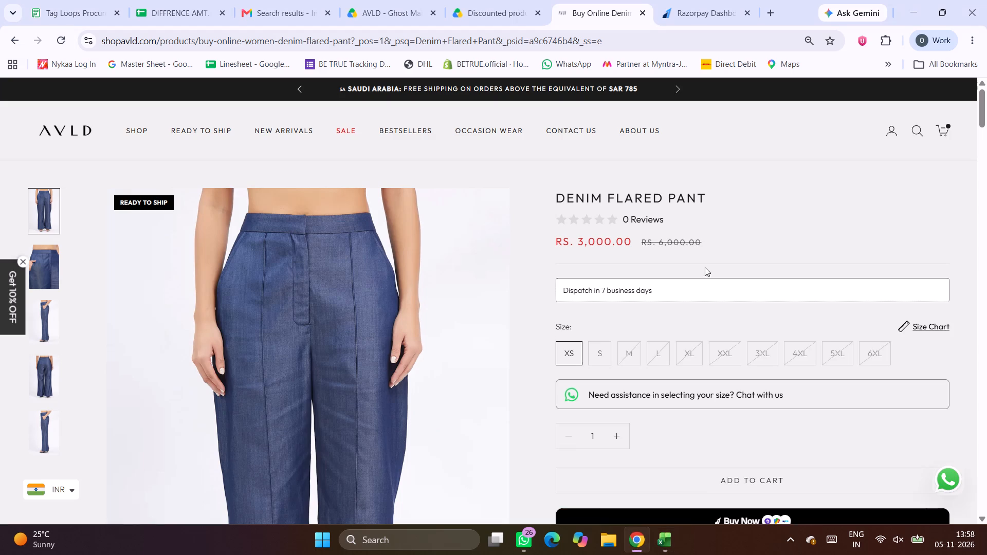
click(913, 137)
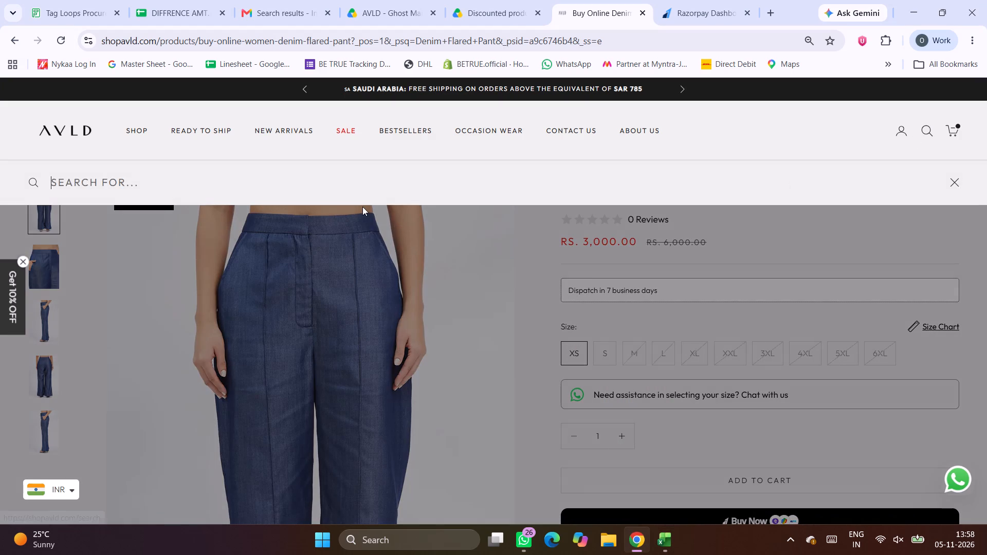
key(ctrl+v)
click(132, 335)
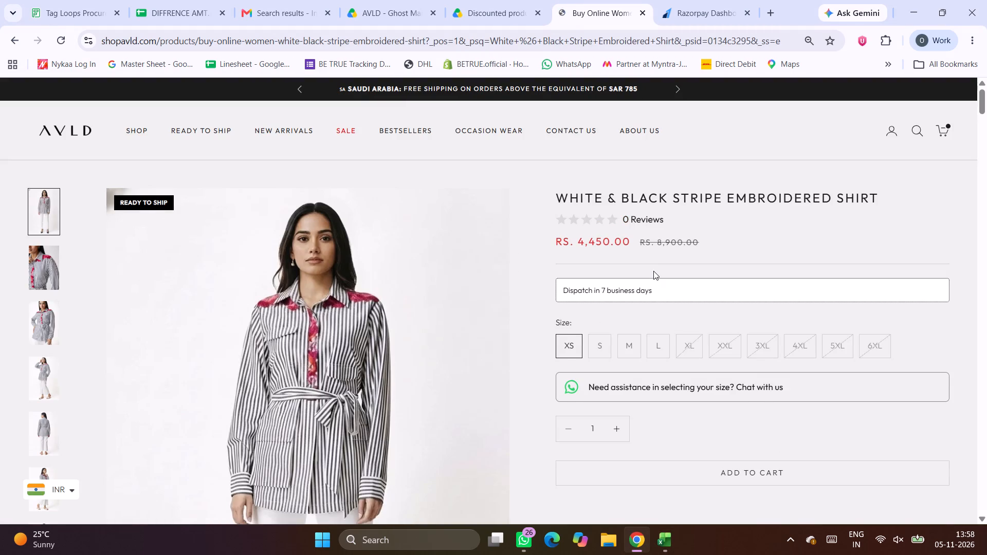
key(alt+Tab)
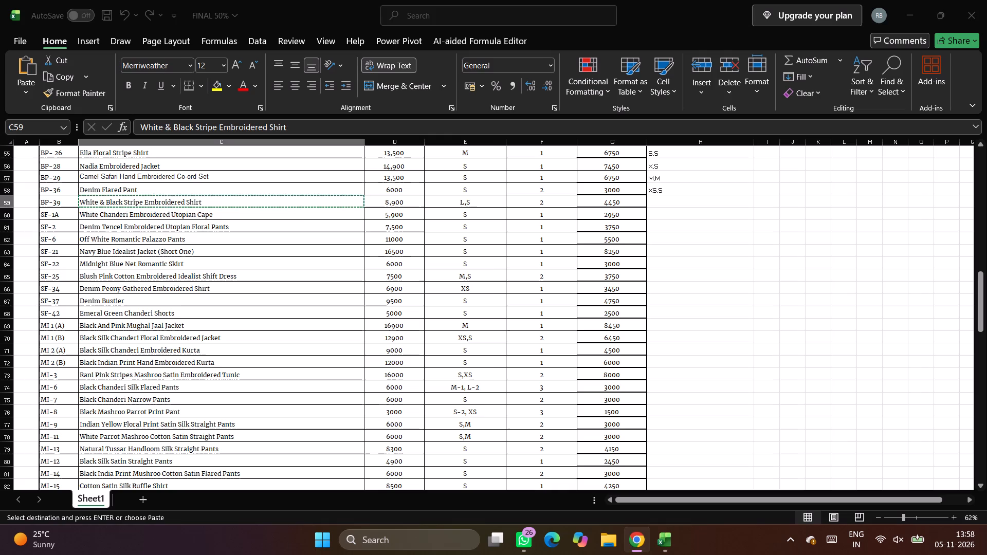
click(10, 203)
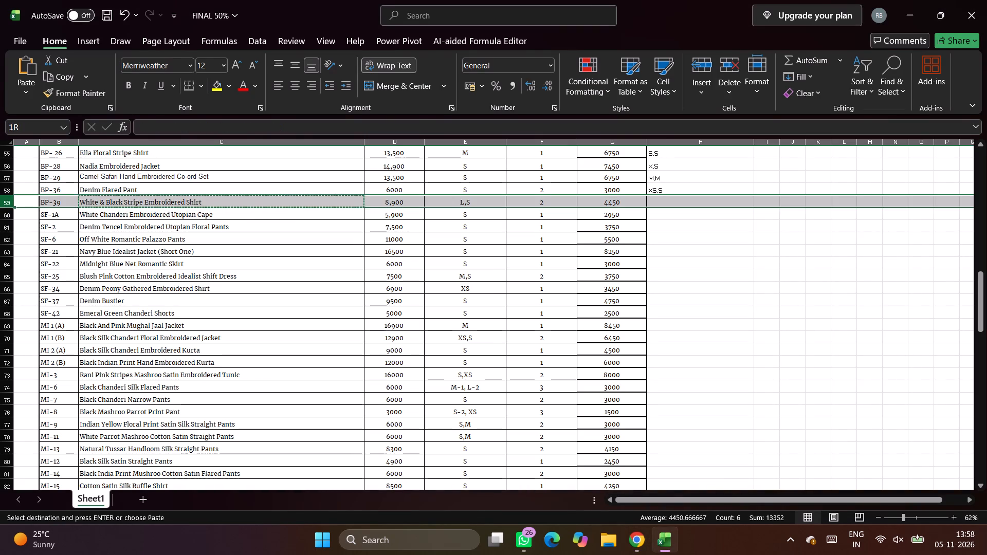
click(680, 204)
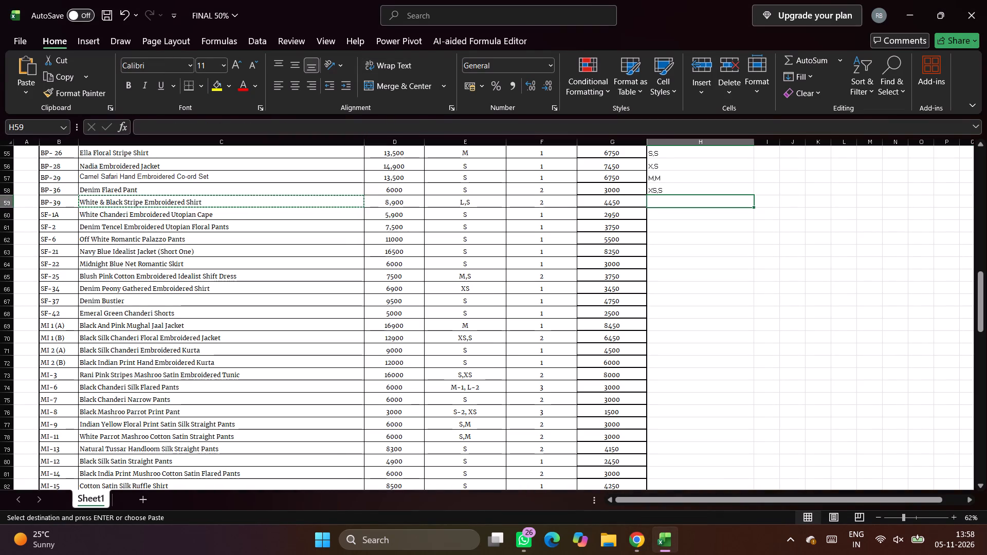
text(XS)
text(-L)
key(ctrl+s)
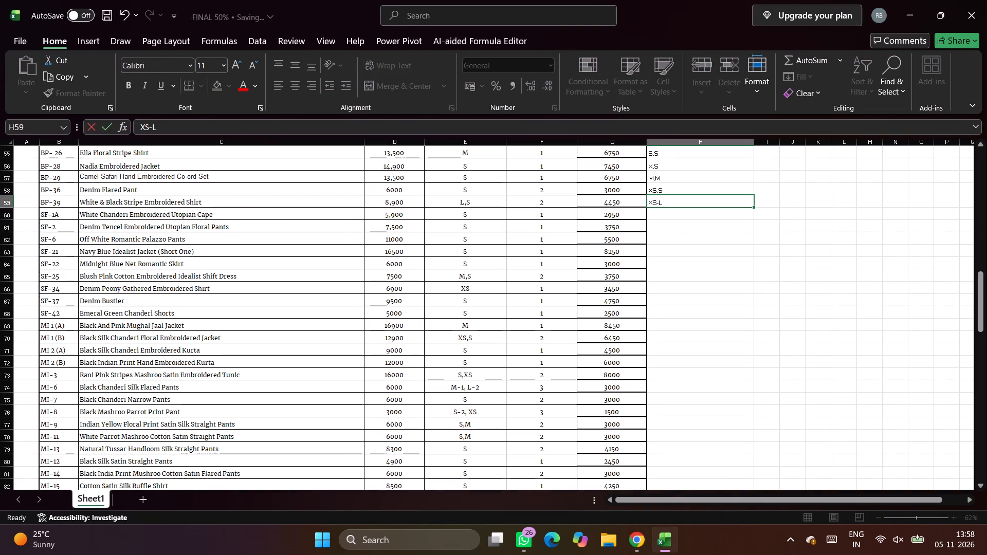
Look up White Chanderi Embroidered Utopian Cape on the AVLD site in Chrome, record XS-S in its column H cell in Excel, and save.
click(8, 216)
click(189, 220)
click(193, 213)
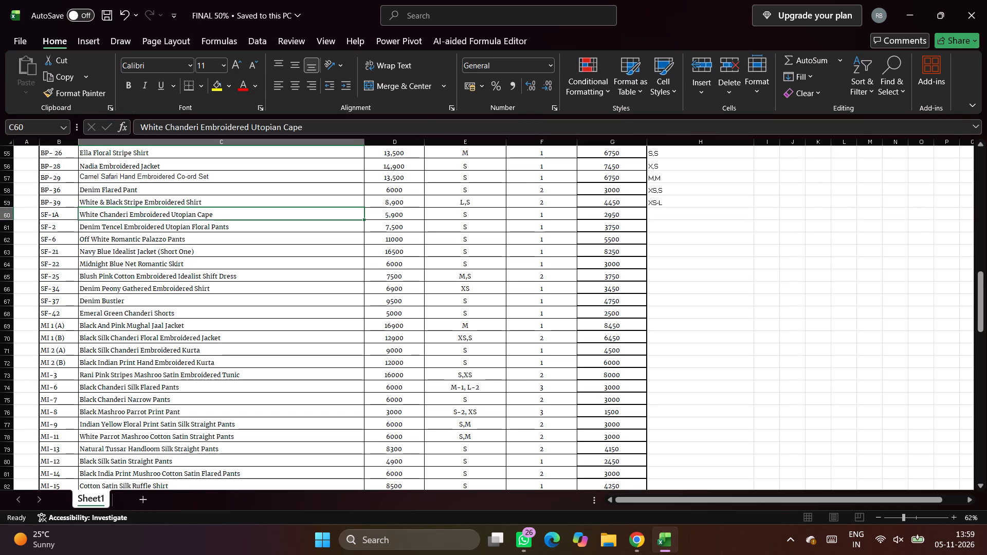
key(ctrl+c)
key(alt+Tab)
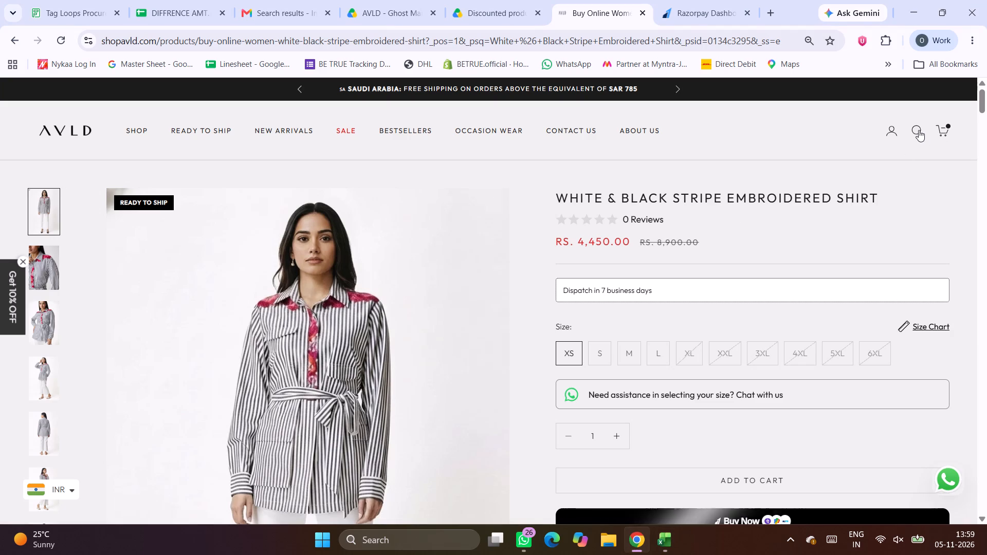
click(918, 130)
key(ctrl+v)
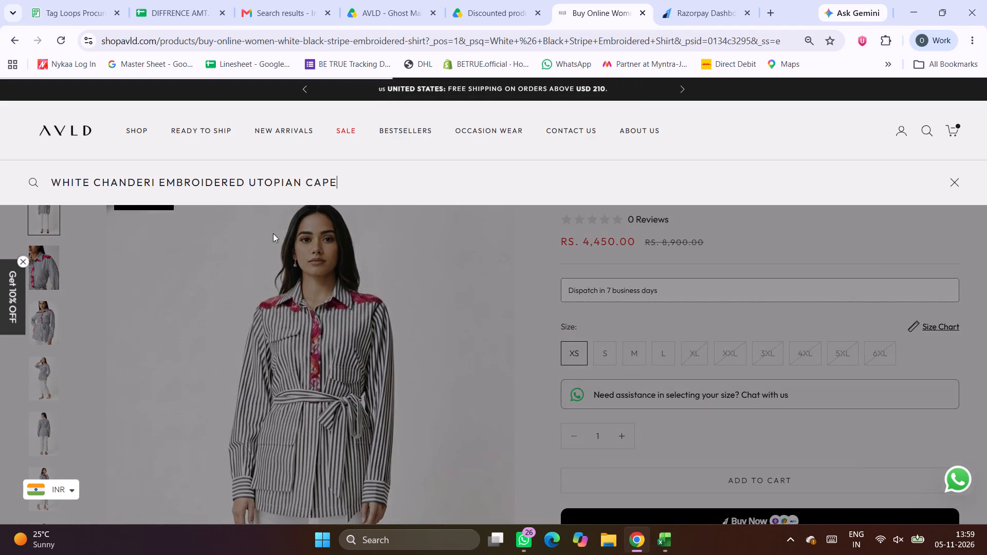
click(82, 401)
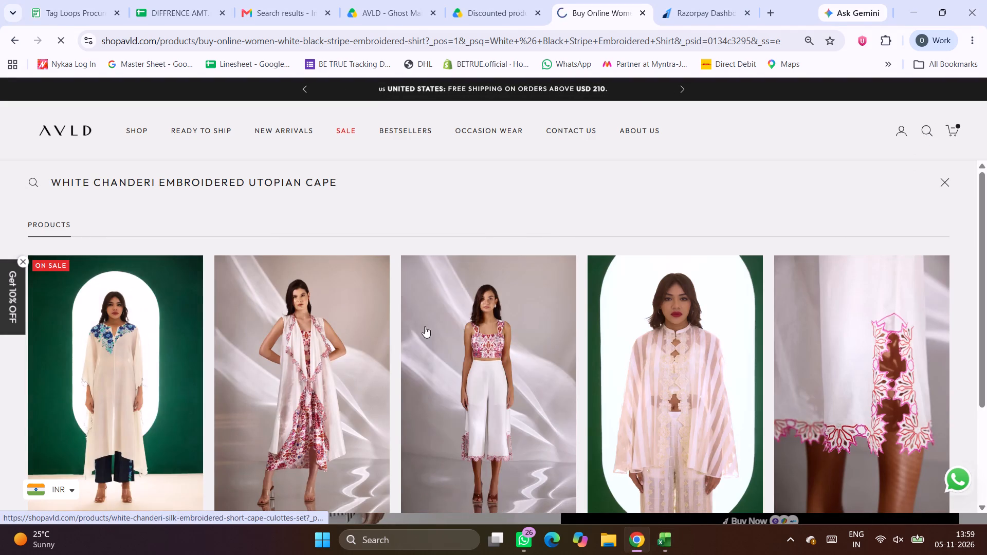
scroll(849, 237, down, 1)
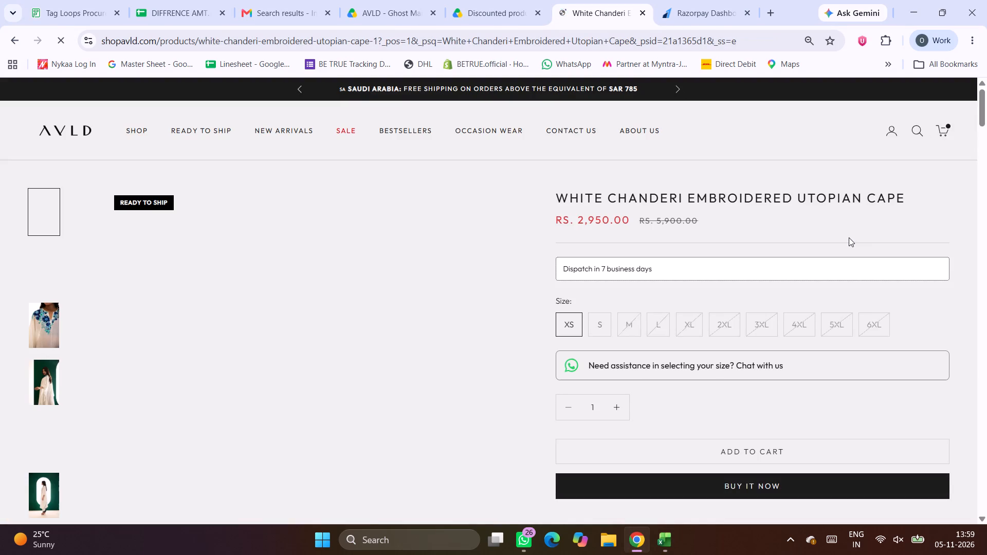
key(alt+Tab)
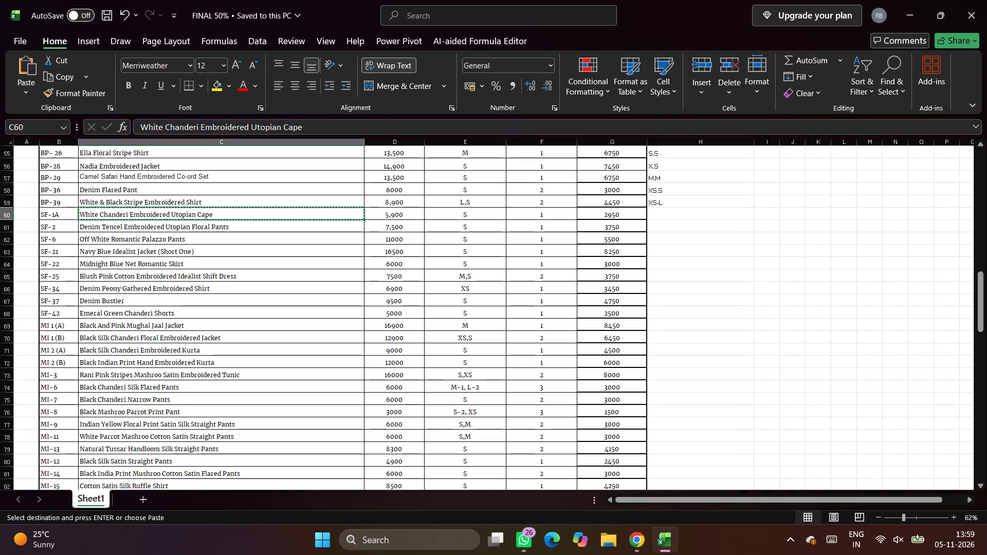
click(660, 215)
text(xs)
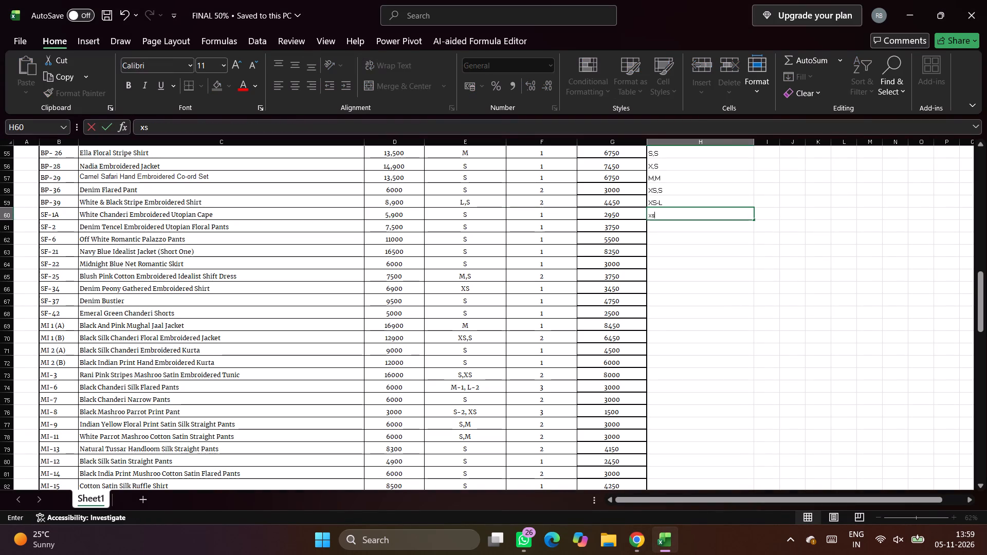
key(BackSpace)
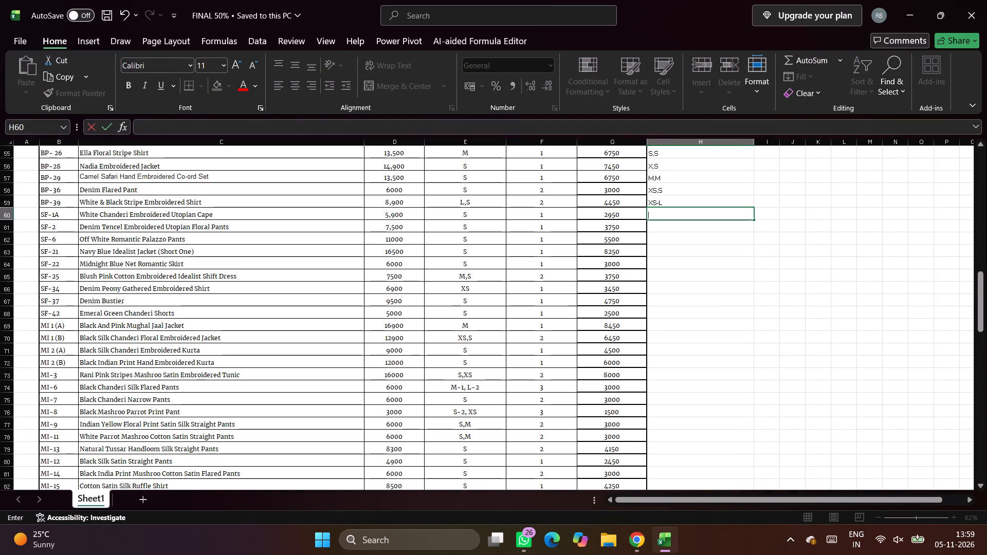
text(XS=)
key(BackSpace)
text(-S)
key(ctrl+s)
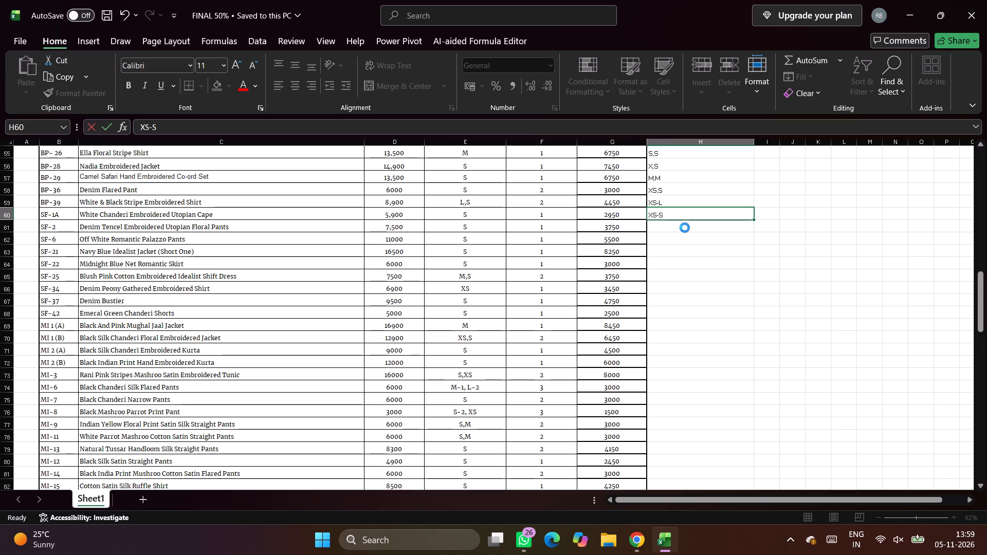
click(654, 228)
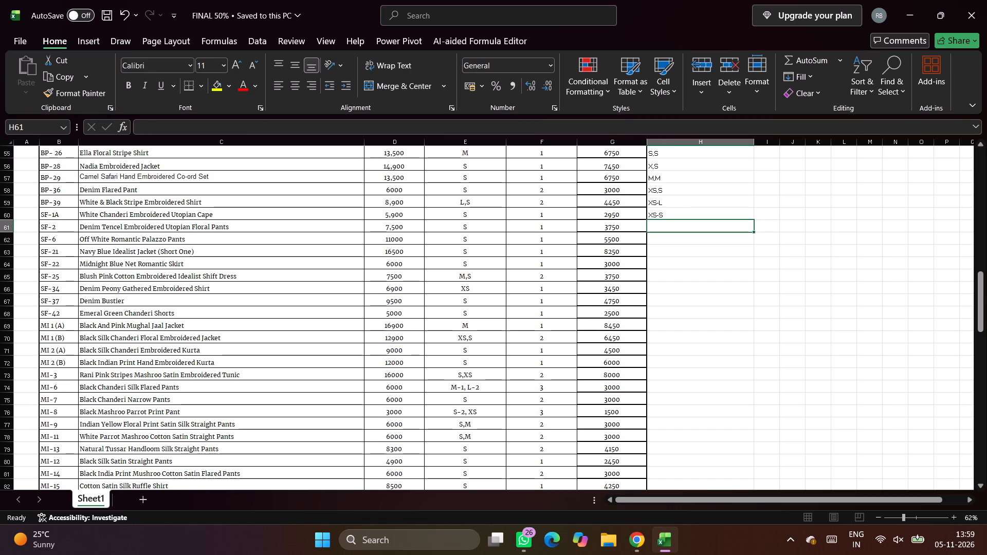
Copy the name Denim Tencel Embroidered Utopian Floral Pants into column H of its own row in Excel.
click(99, 226)
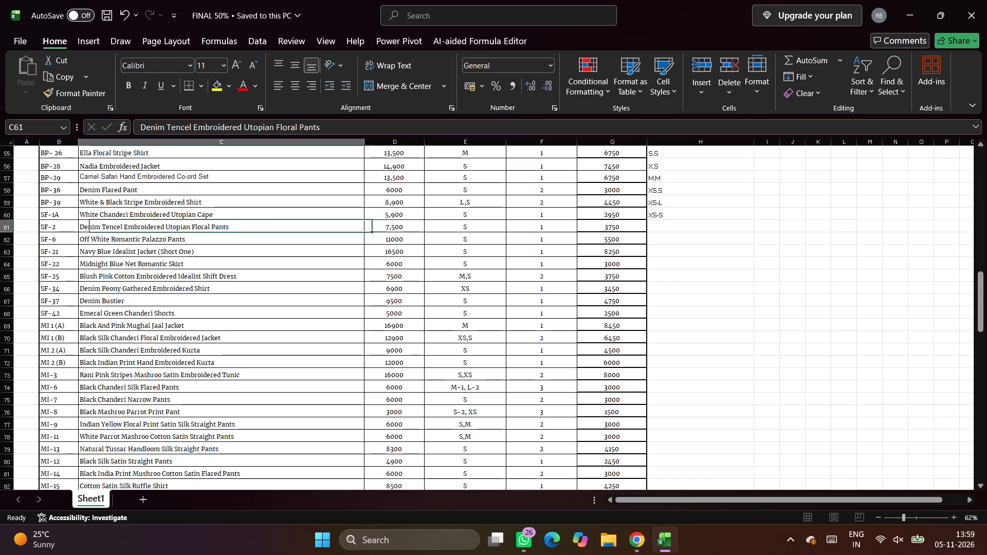
key(ctrl+c)
key(alt+Tab)
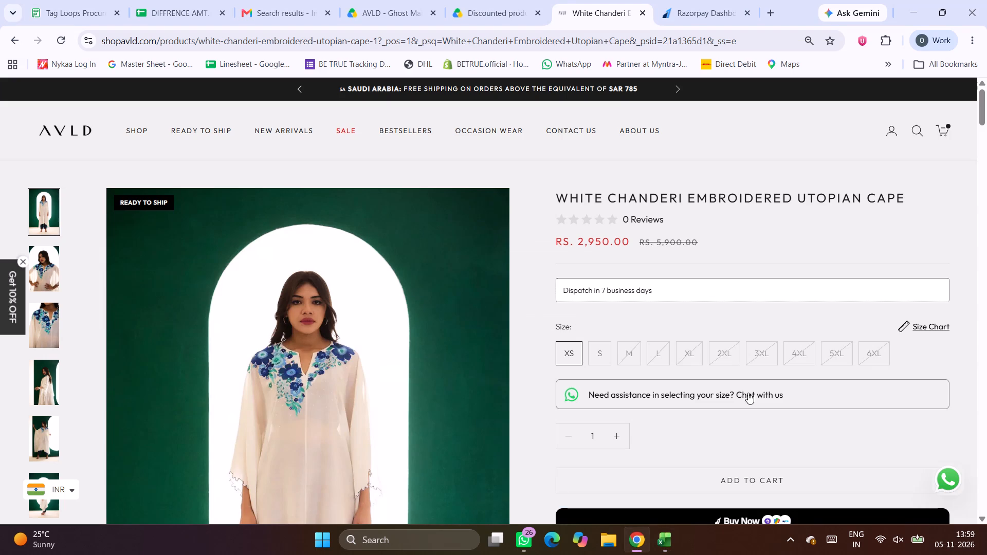
click(666, 554)
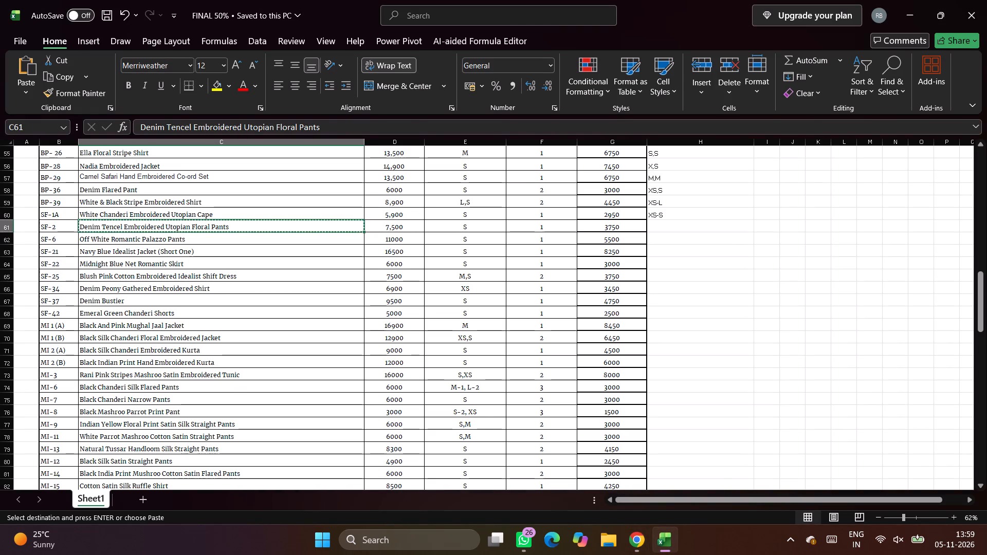
click(675, 227)
key(ctrl+v)
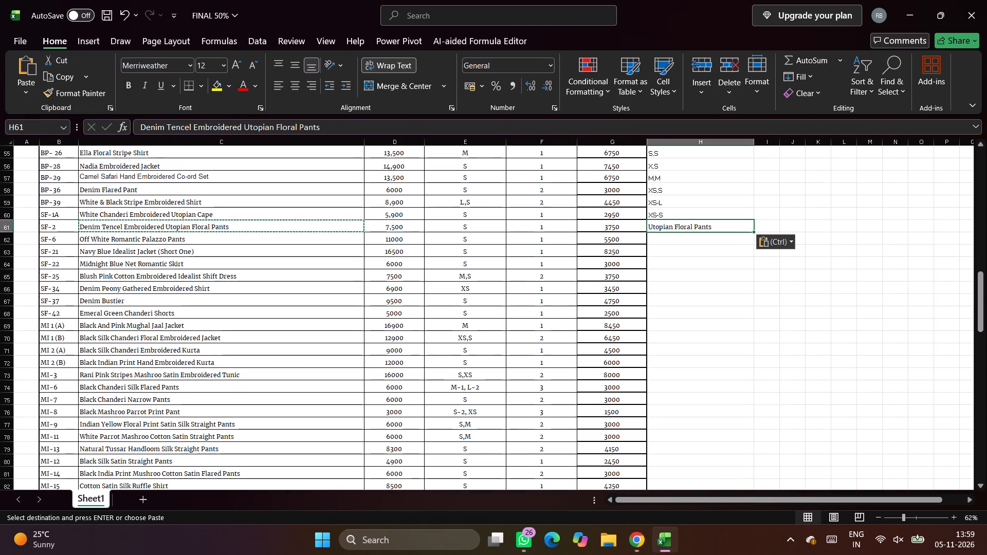
Look up Denim Tencel Embroidered Utopian Floral Pants on the AVLD site in Chrome and replace its column H entry in Excel with XS-S.
key(alt+Tab)
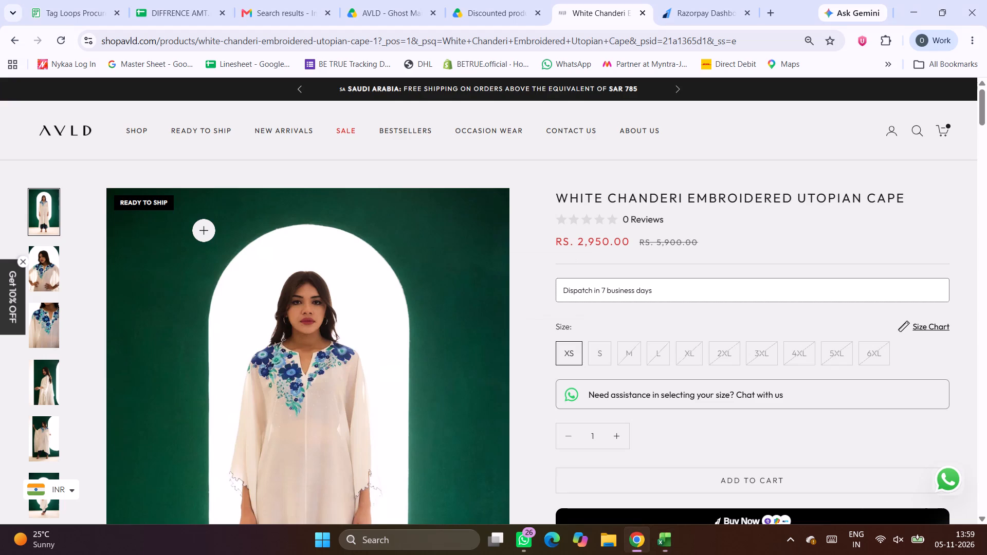
click(922, 127)
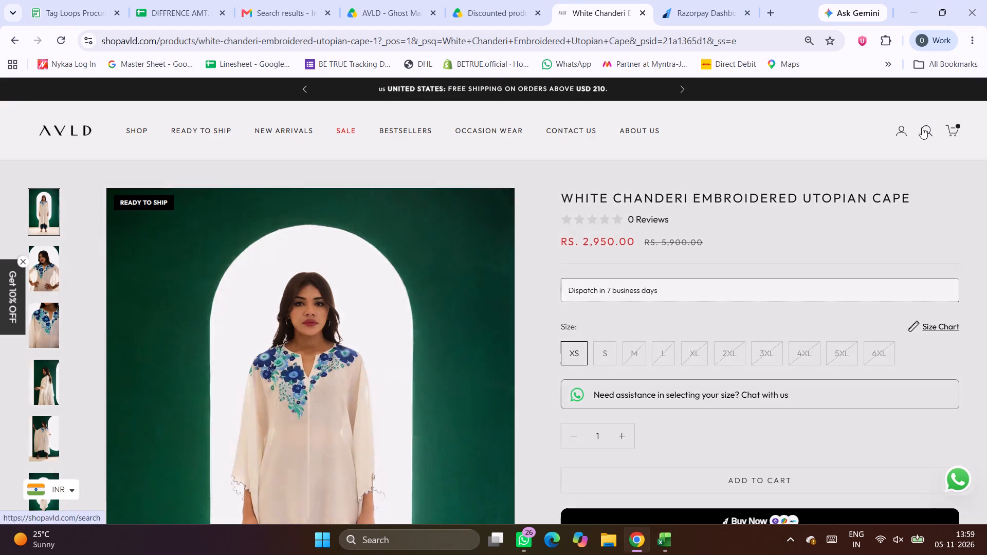
key(ctrl+v)
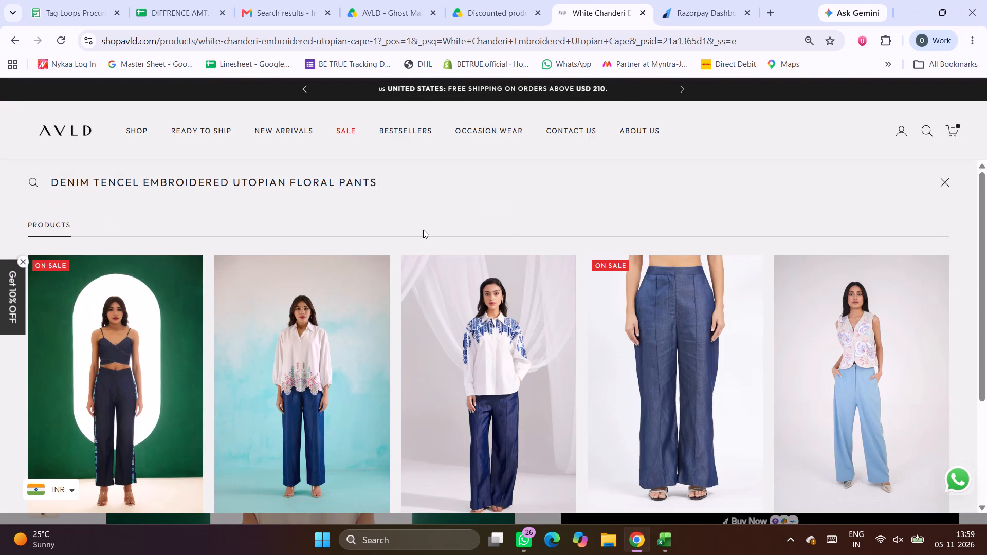
click(126, 339)
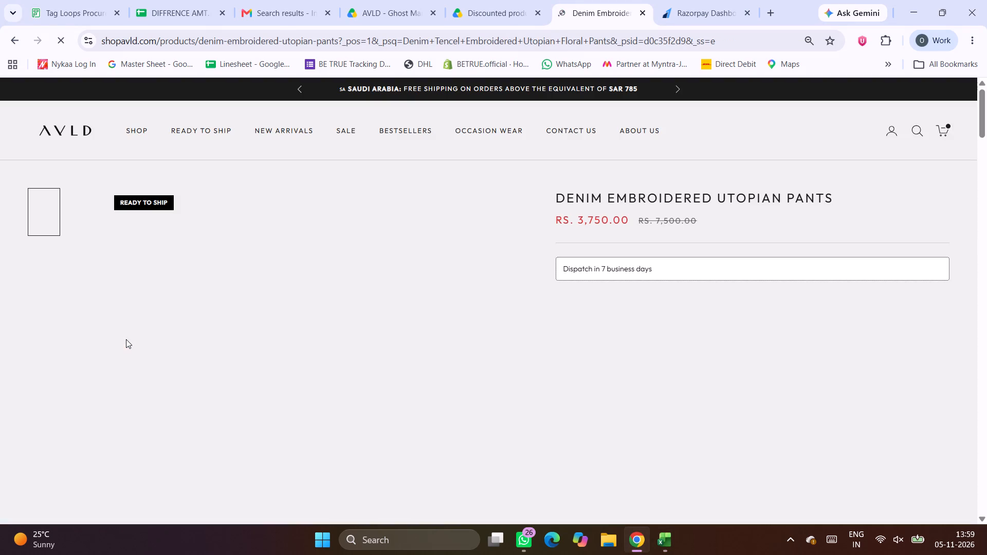
key(alt+Tab)
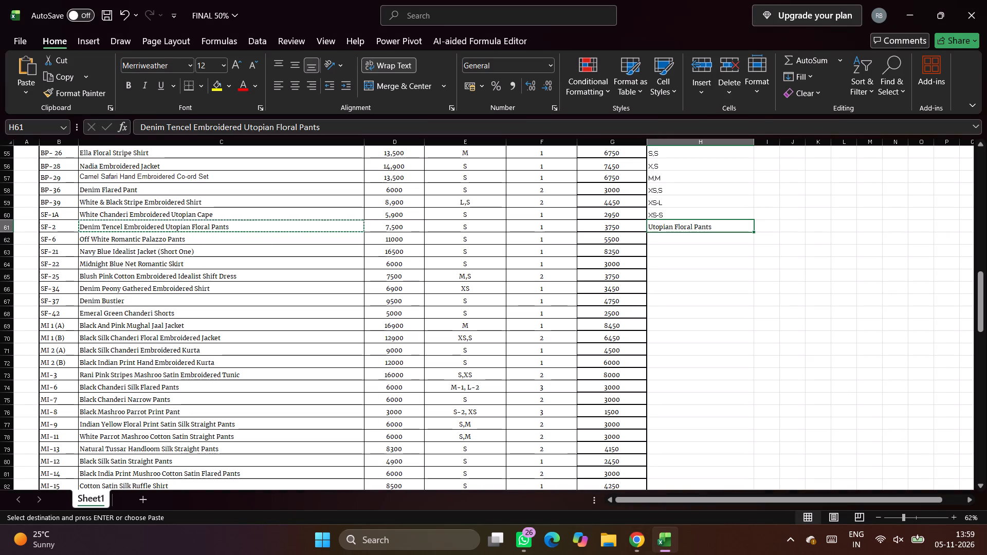
key(ctrl+d)
click(664, 233)
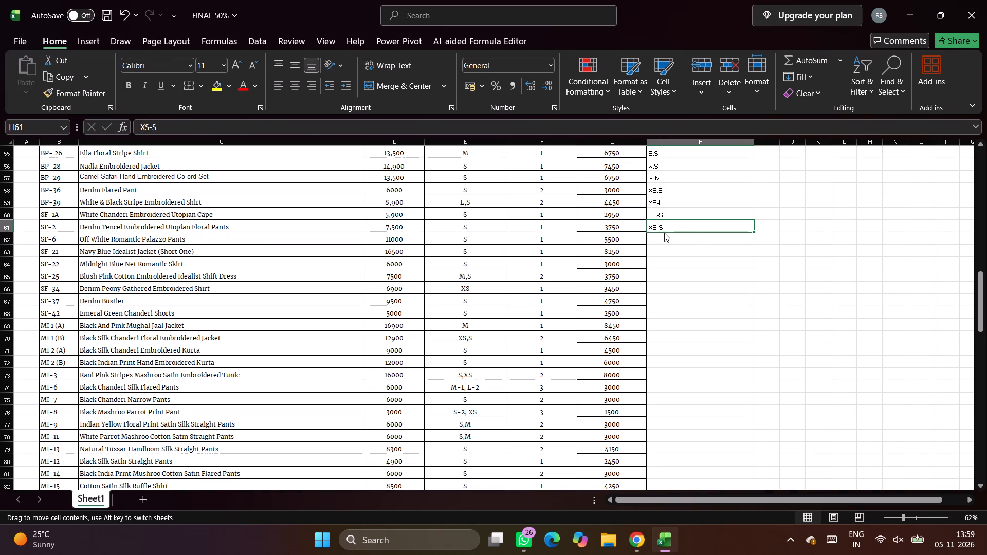
click(655, 242)
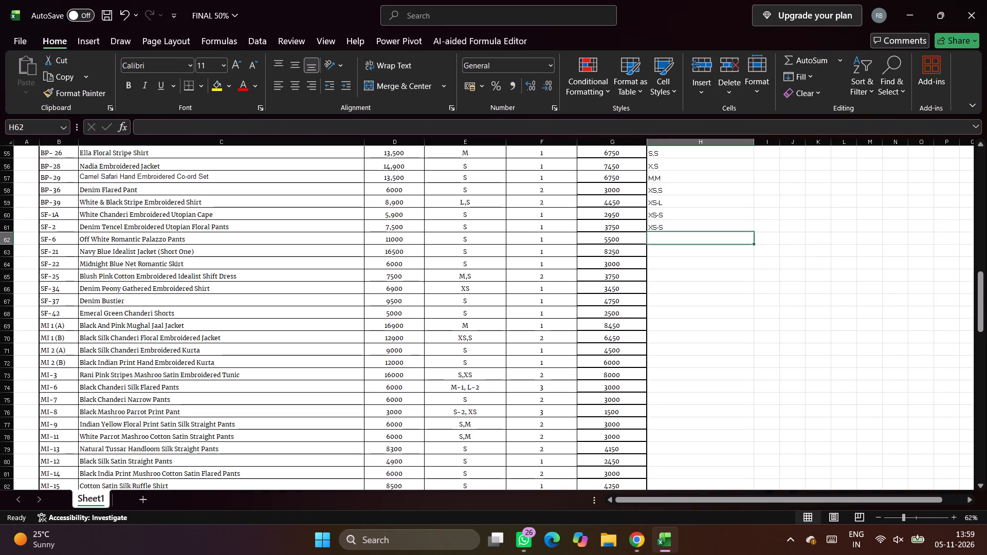
Look up Off White Romantic Palazzo Pants on the AVLD site in Chrome and record XS-S in its column H cell in Excel.
click(155, 239)
key(ctrl+c)
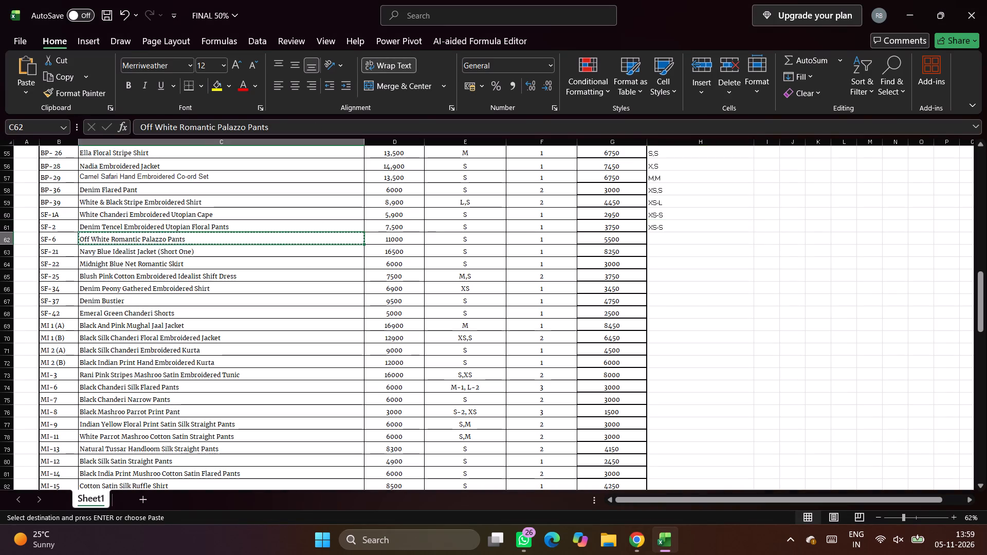
key(alt+Tab)
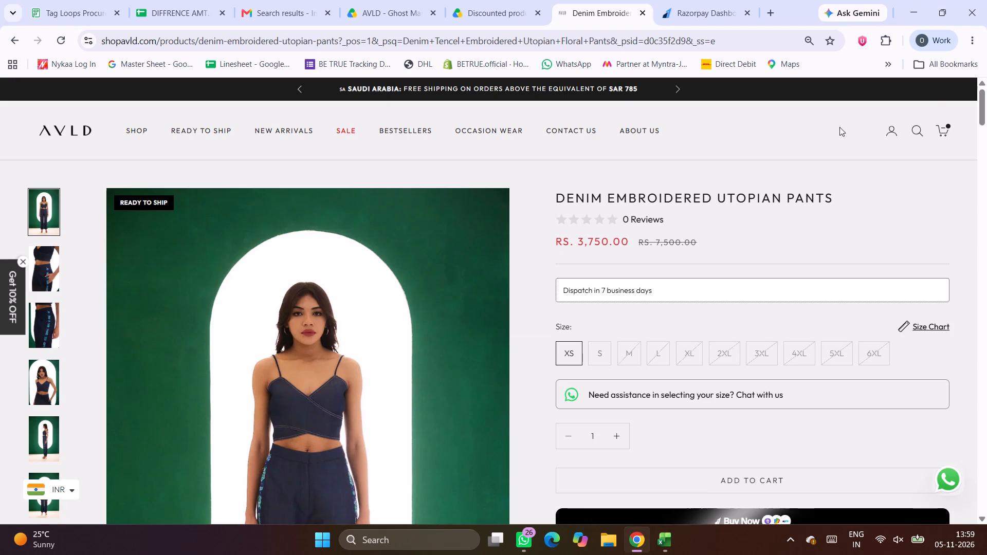
click(915, 127)
key(ctrl+v)
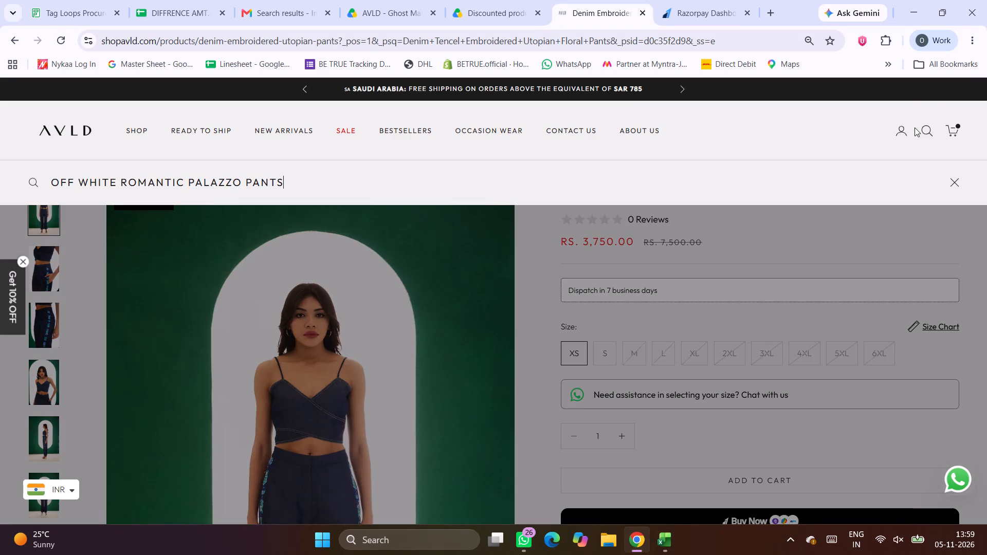
click(114, 341)
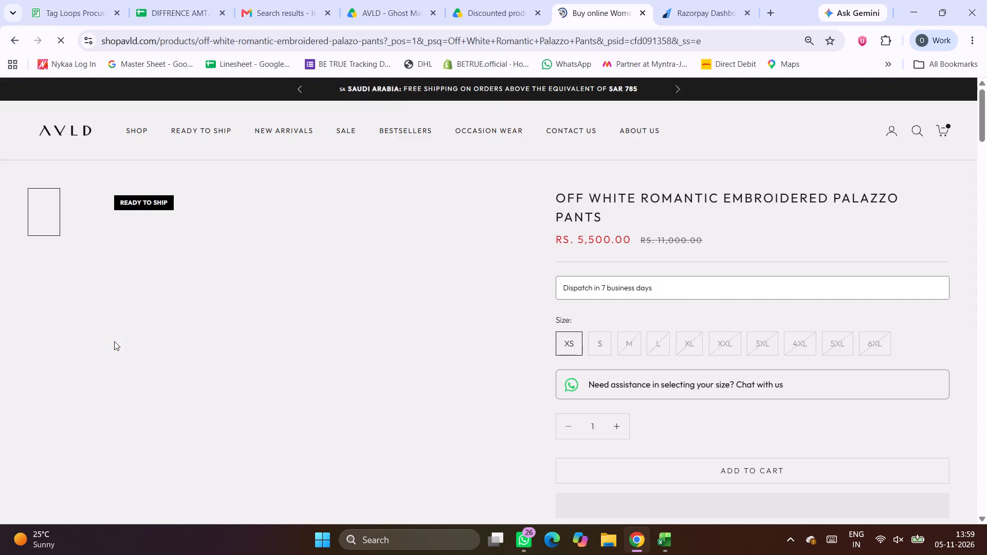
key(alt+Tab)
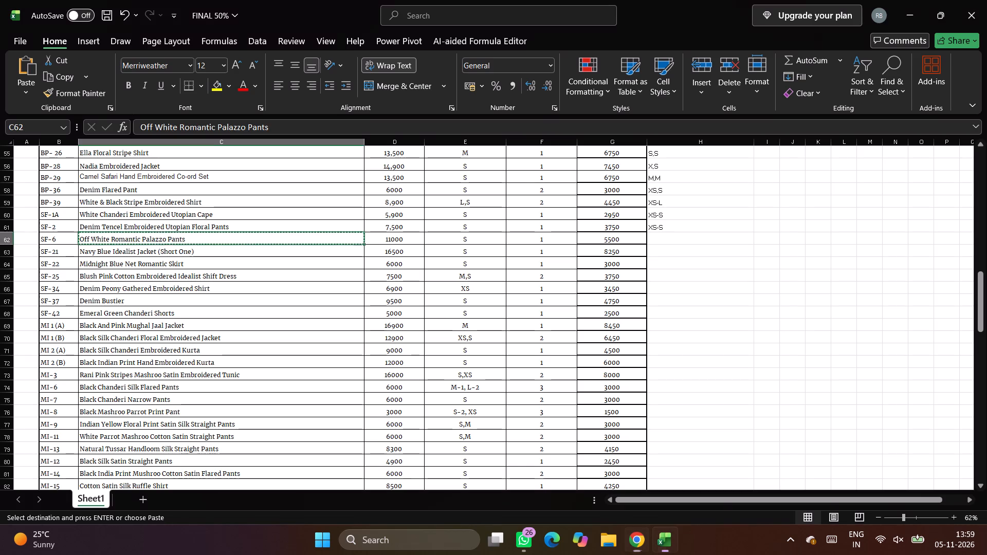
click(684, 242)
key(ctrl+d)
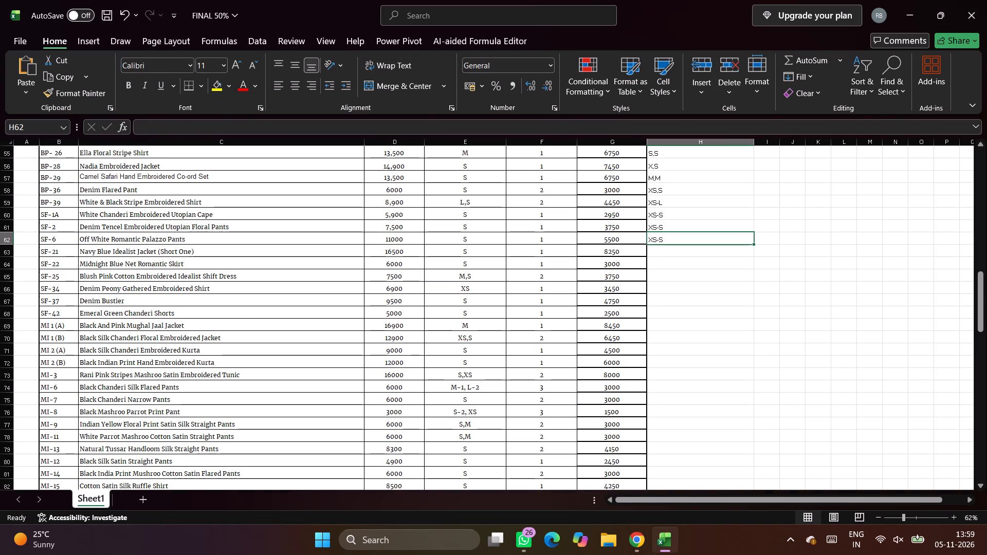
Look up Navy Blue Idealist Jacket (Short One) on the AVLD site in Chrome, record XS-S in its column H cell in Excel, and save.
scroll(707, 353, down, 1)
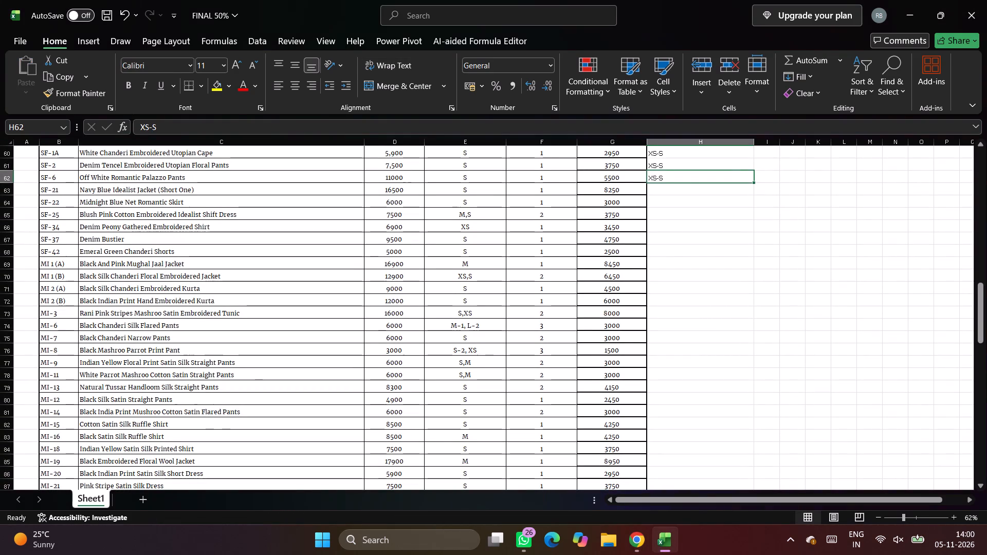
click(89, 178)
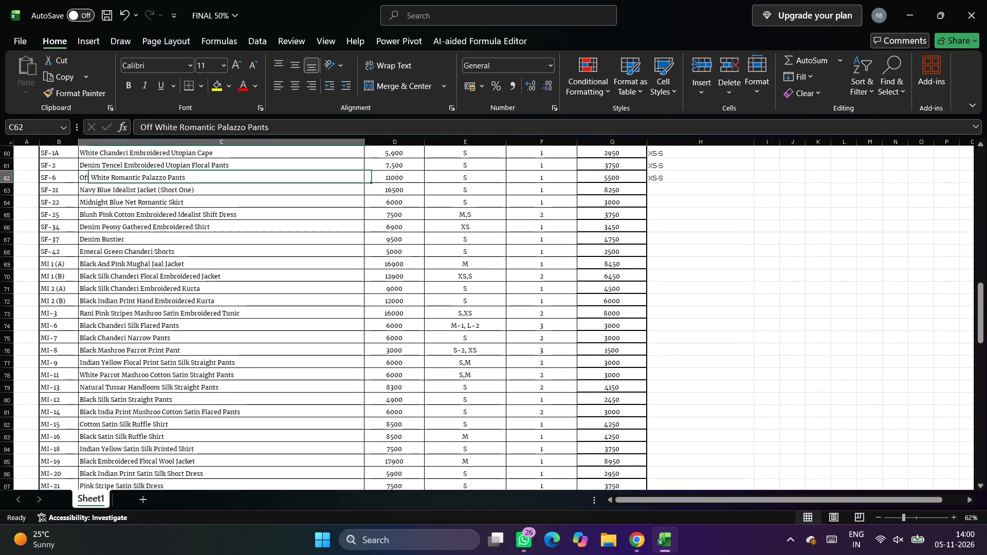
click(118, 192)
key(ctrl+c)
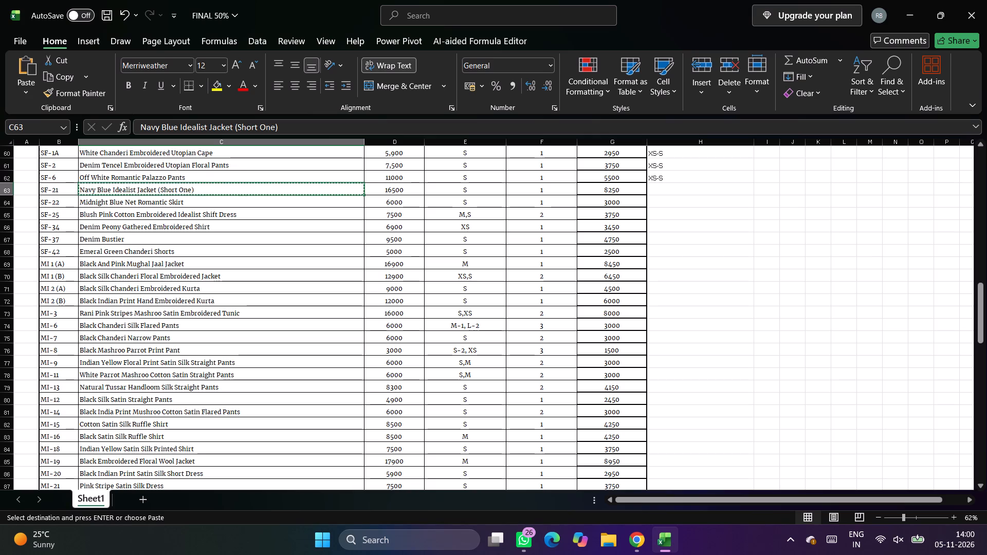
key(alt+Tab)
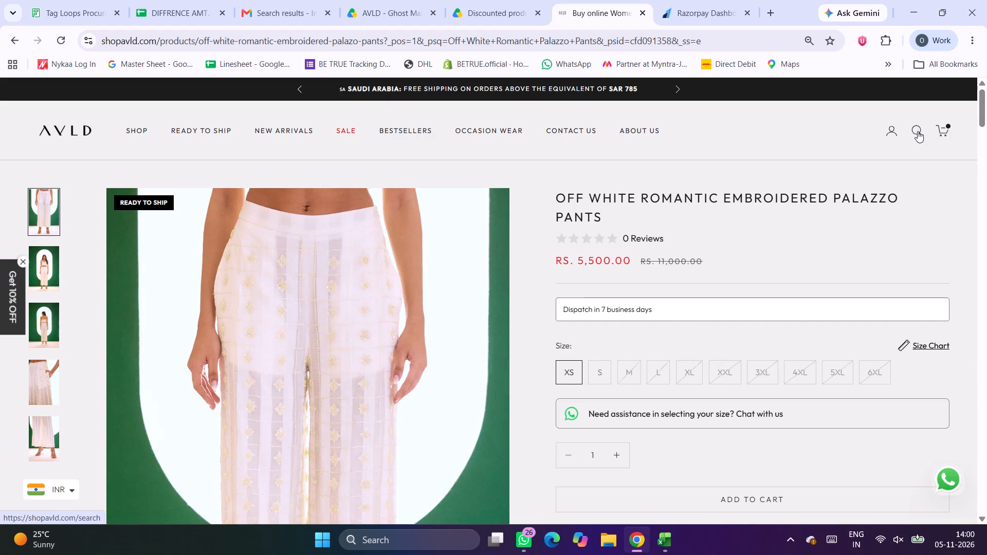
click(918, 131)
key(ctrl+v)
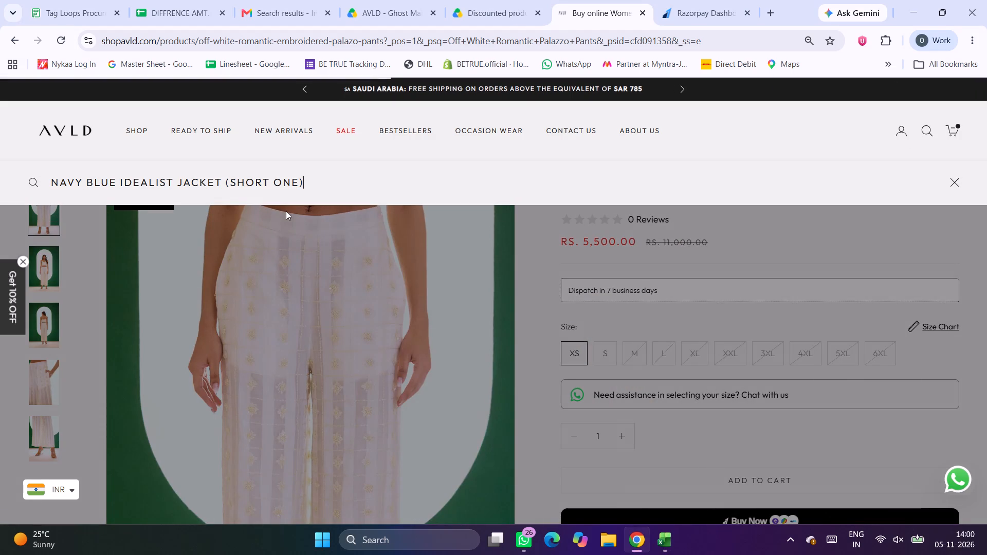
click(130, 394)
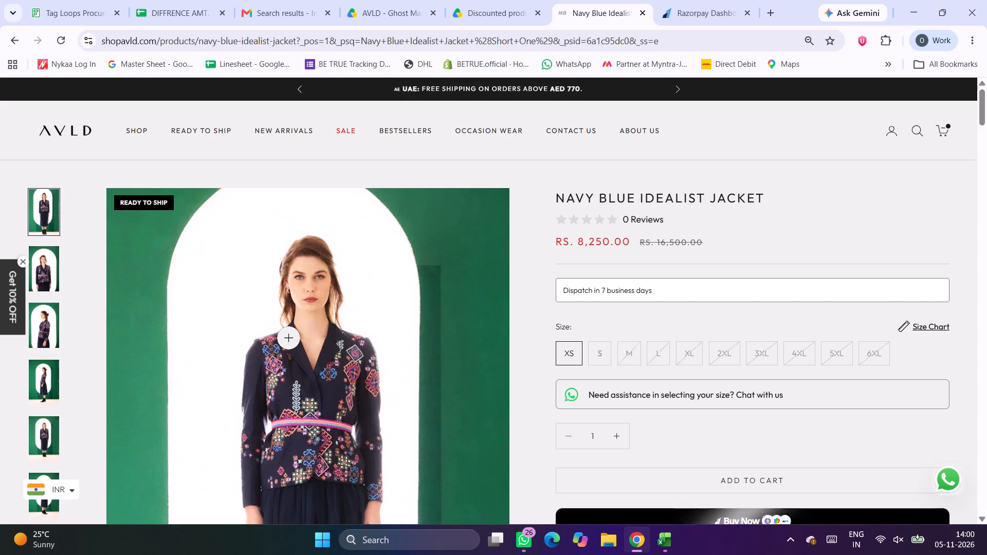
key(alt+Tab)
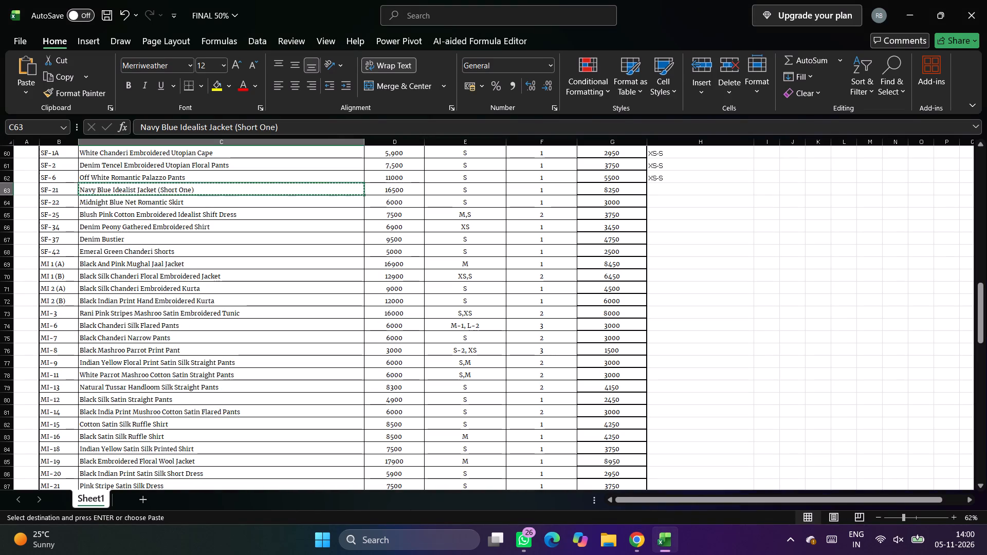
click(667, 193)
key(ctrl+d)
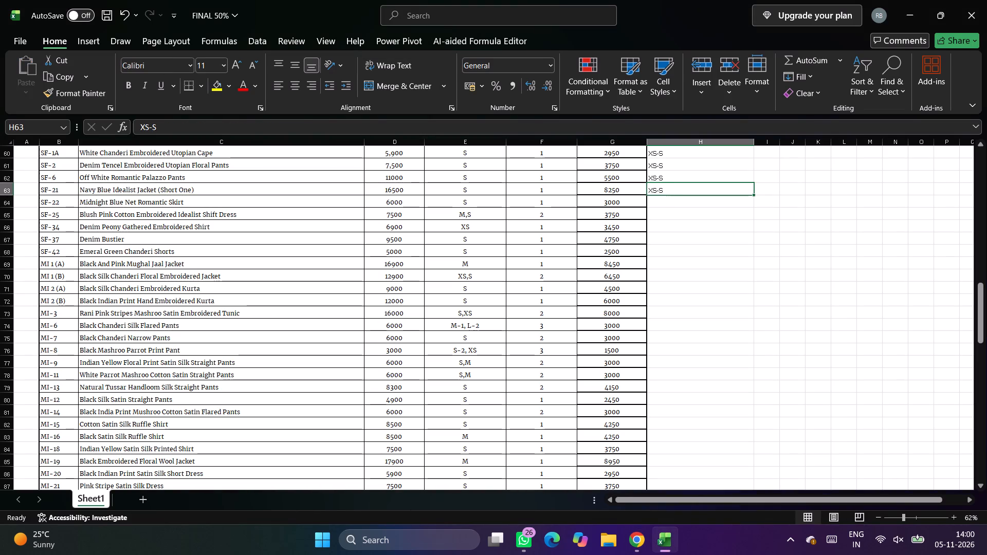
click(663, 199)
key(ctrl+s)
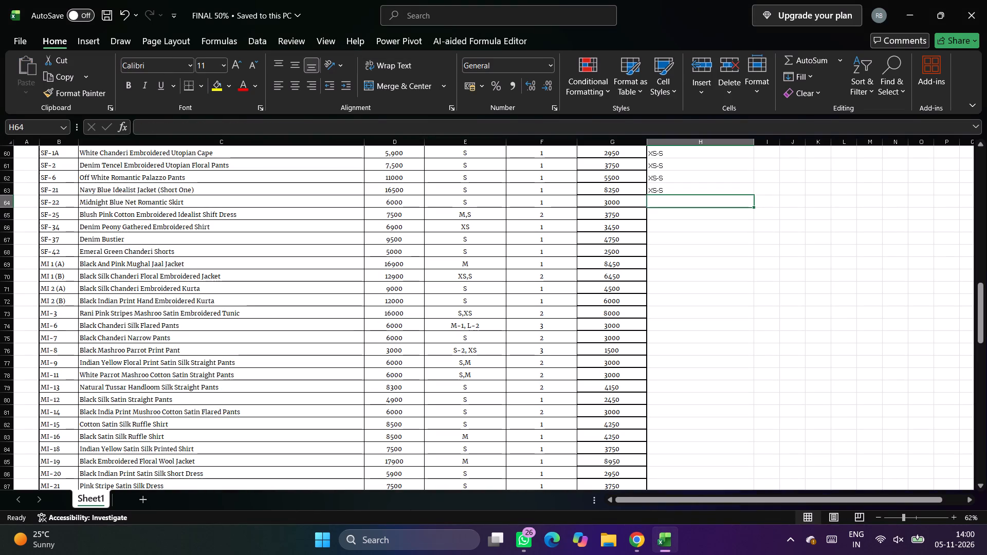
Look up Midnight Blue Net Romantic Skirt on the AVLD site in Chrome and record XS-S in its column H cell in Excel.
click(114, 199)
key(ctrl+c)
key(alt+Tab)
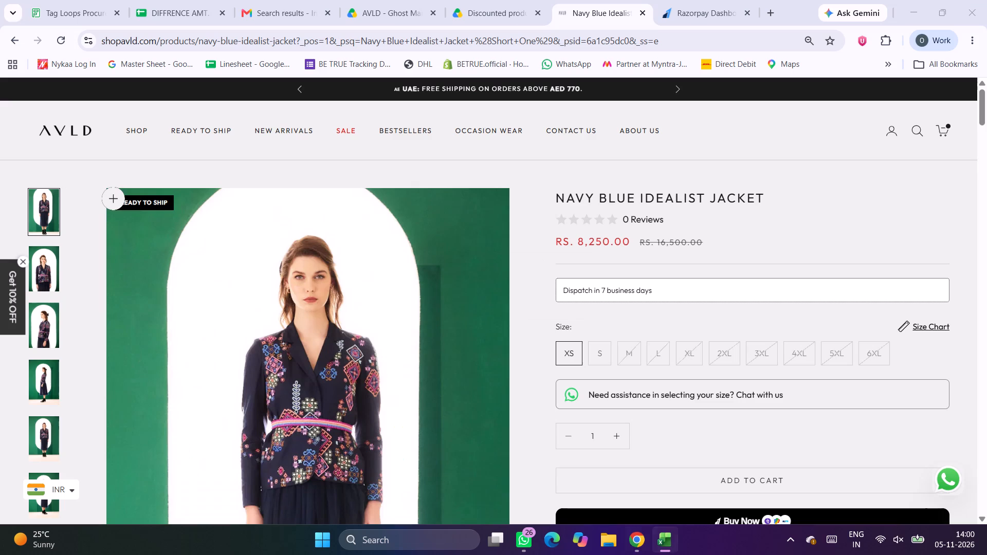
click(910, 133)
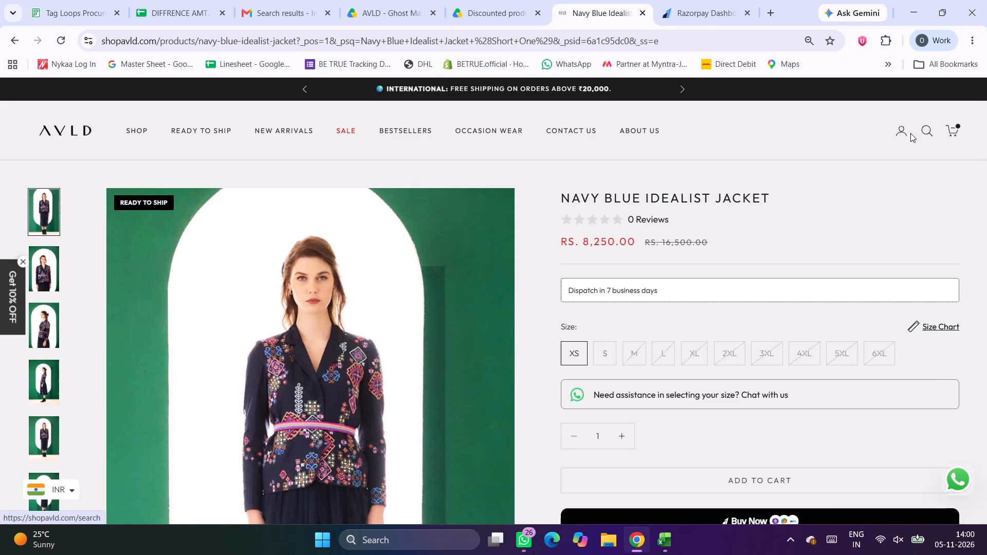
key(ctrl+v)
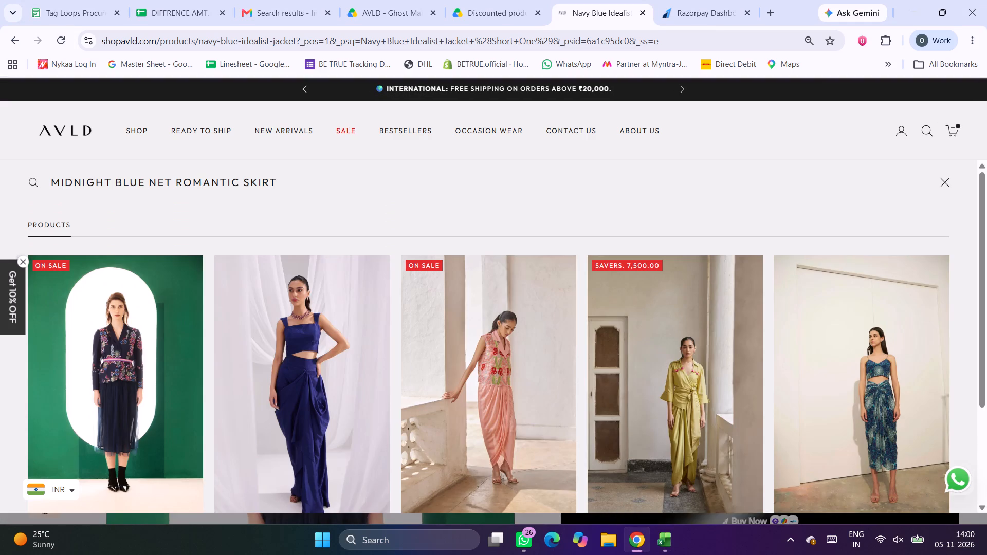
scroll(370, 257, down, 1)
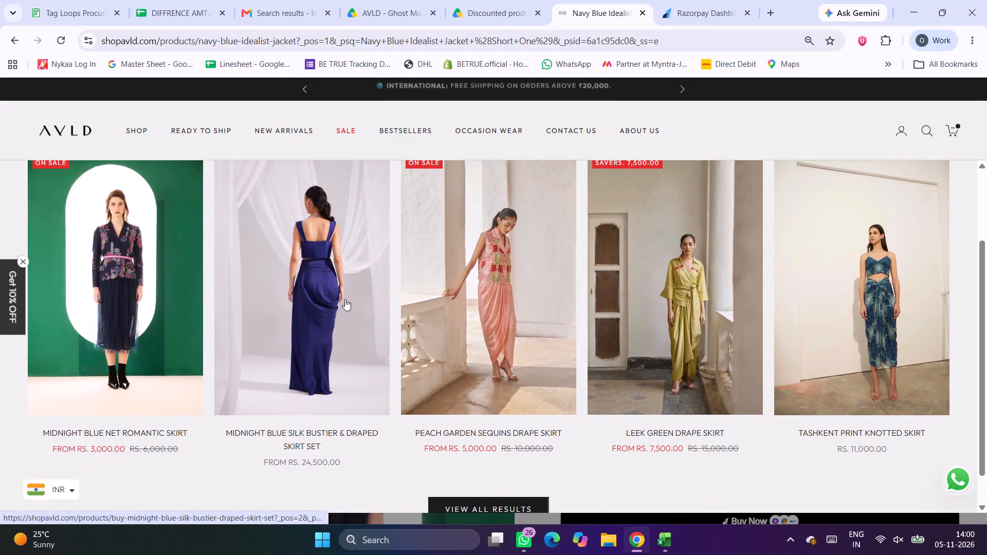
scroll(135, 323, up, 1)
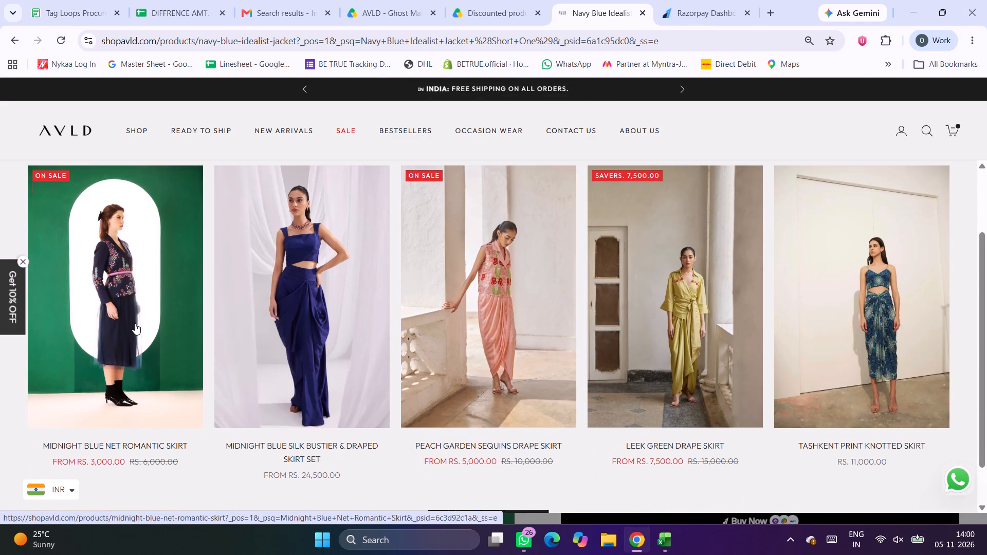
scroll(135, 323, up, 1)
scroll(135, 323, down, 1)
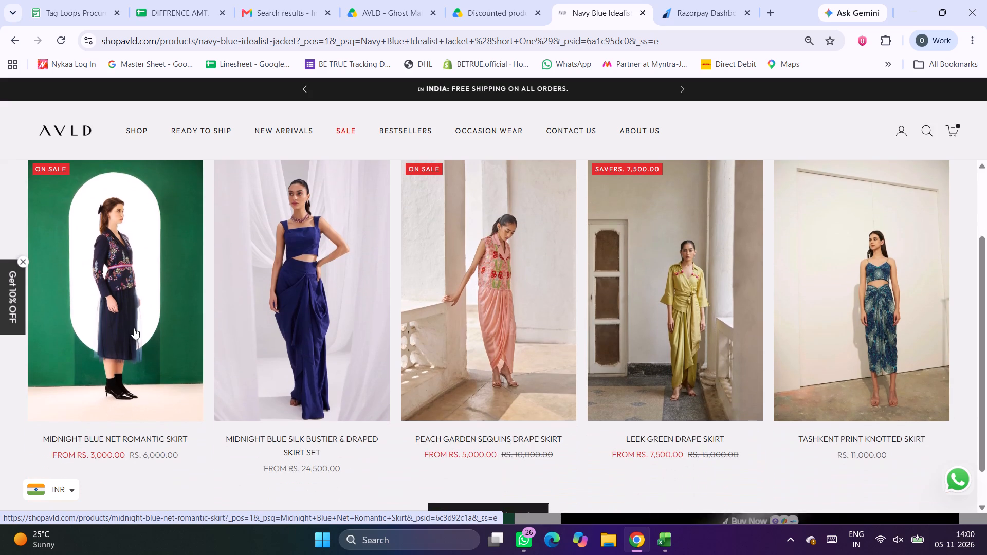
click(139, 328)
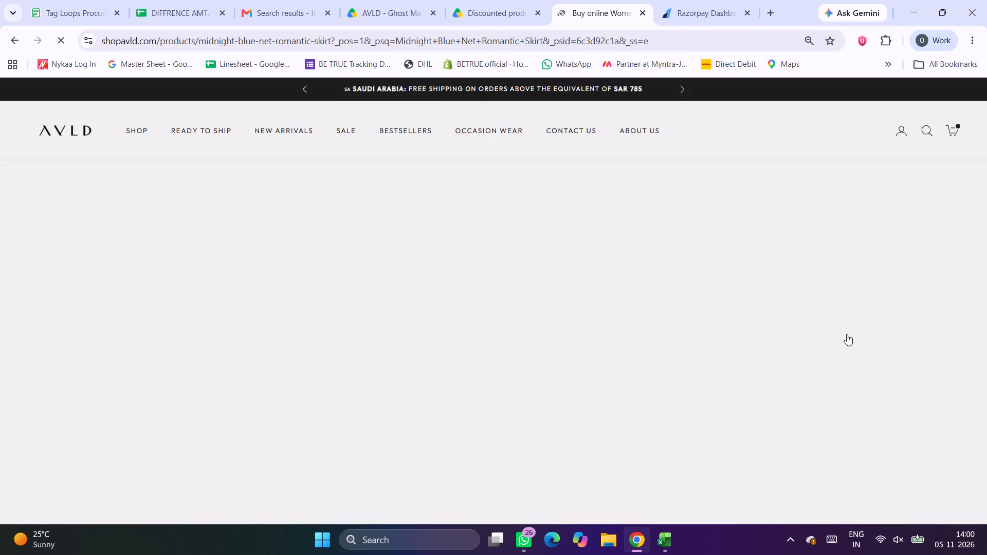
key(alt+Tab)
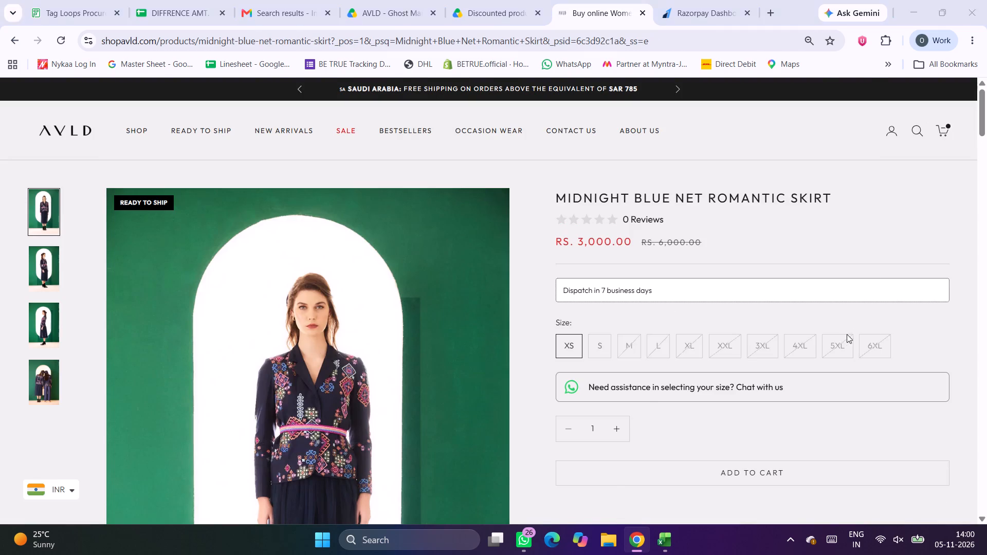
click(657, 200)
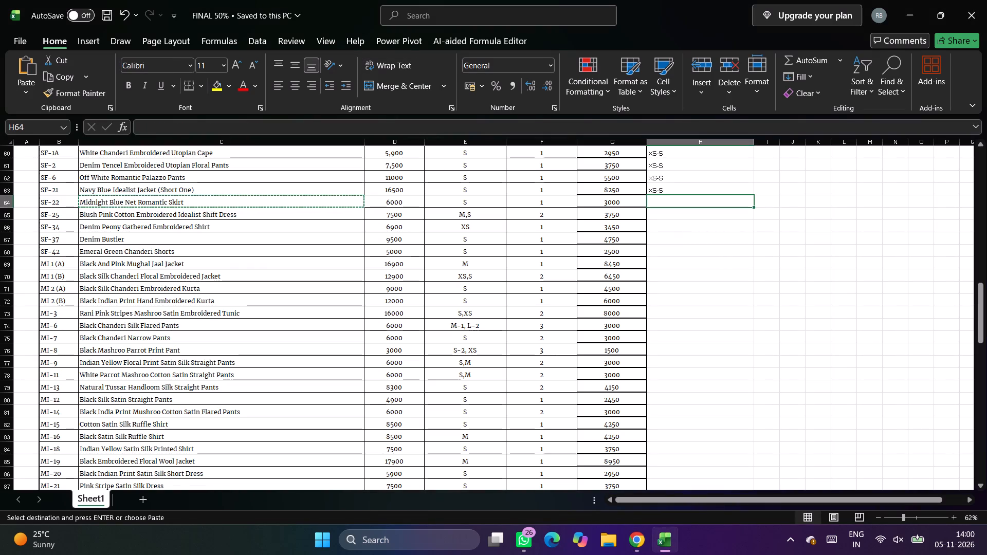
key(ctrl+d)
click(682, 220)
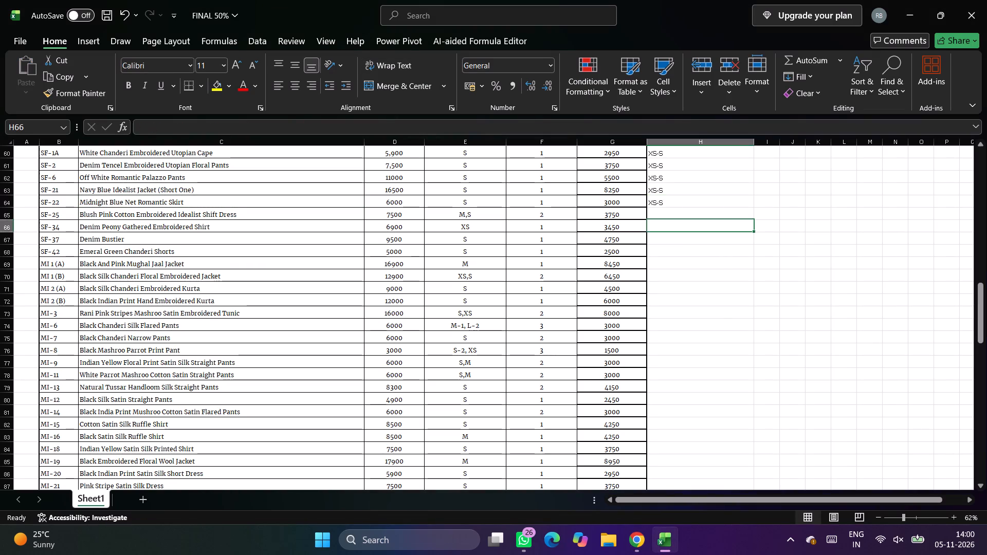
click(664, 212)
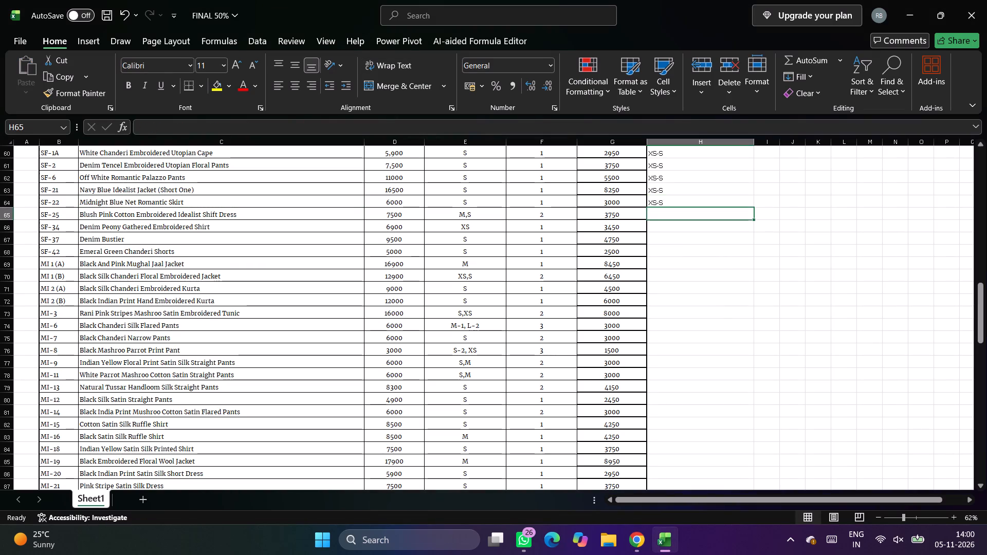
Look up Blush Pink Cotton Embroidered Idealist Shift Dress on the AVLD site in Chrome, record XS-M in its column H cell in Excel, and save.
click(106, 214)
key(ctrl+c)
key(alt+Tab)
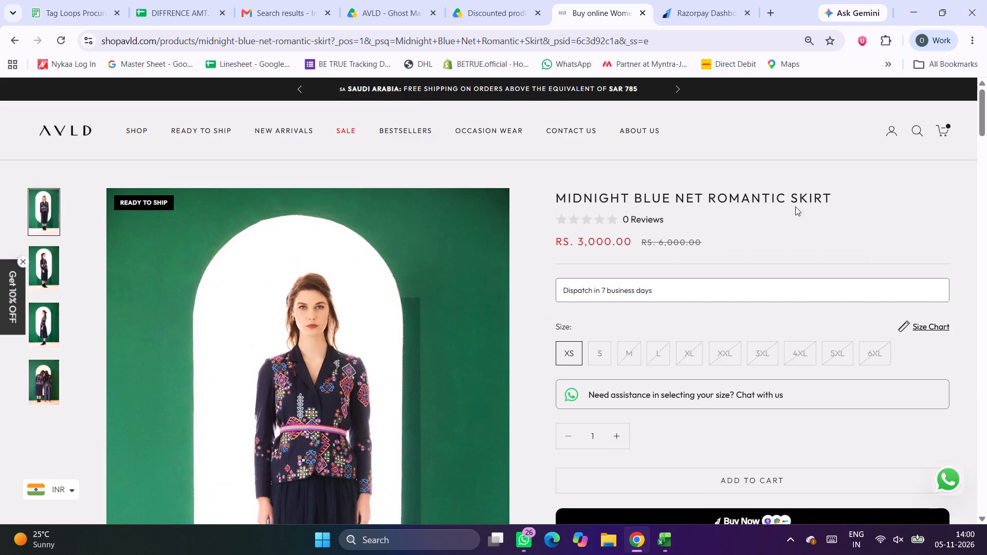
click(917, 128)
key(ctrl+v)
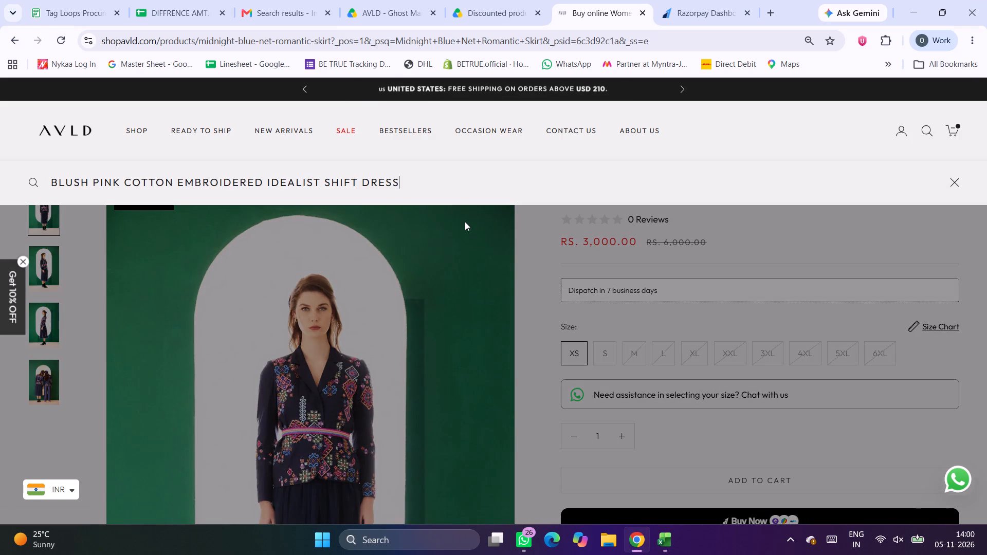
click(112, 395)
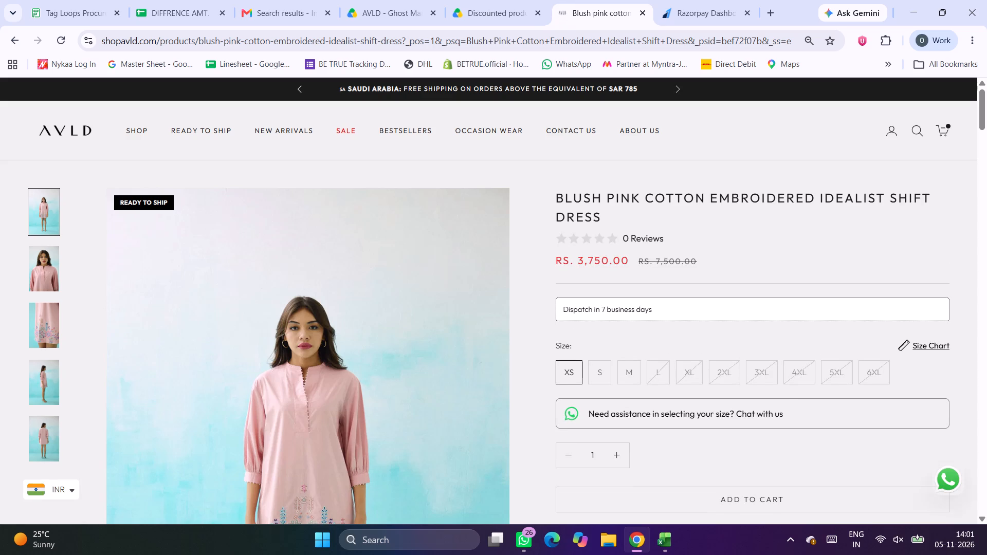
key(alt+Tab)
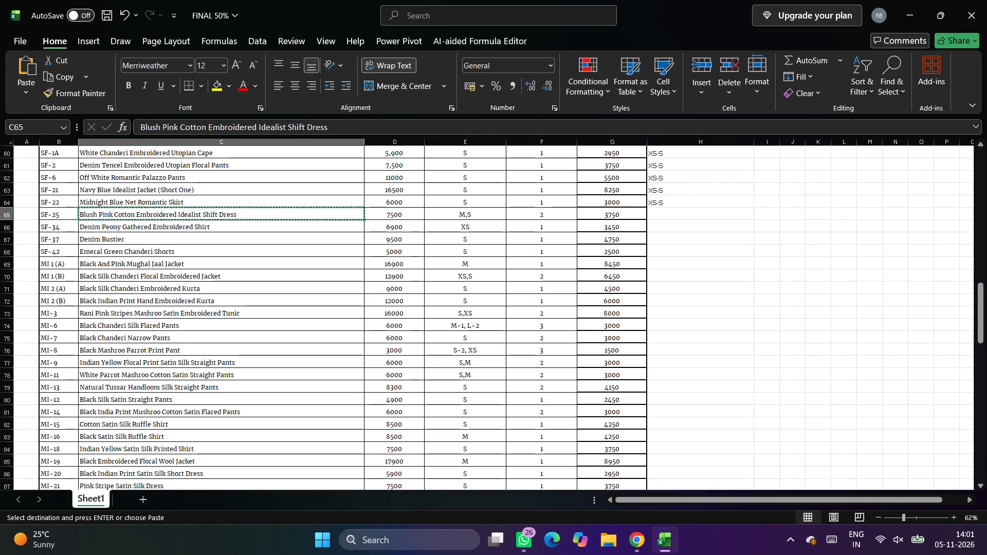
click(674, 215)
text(xs-)
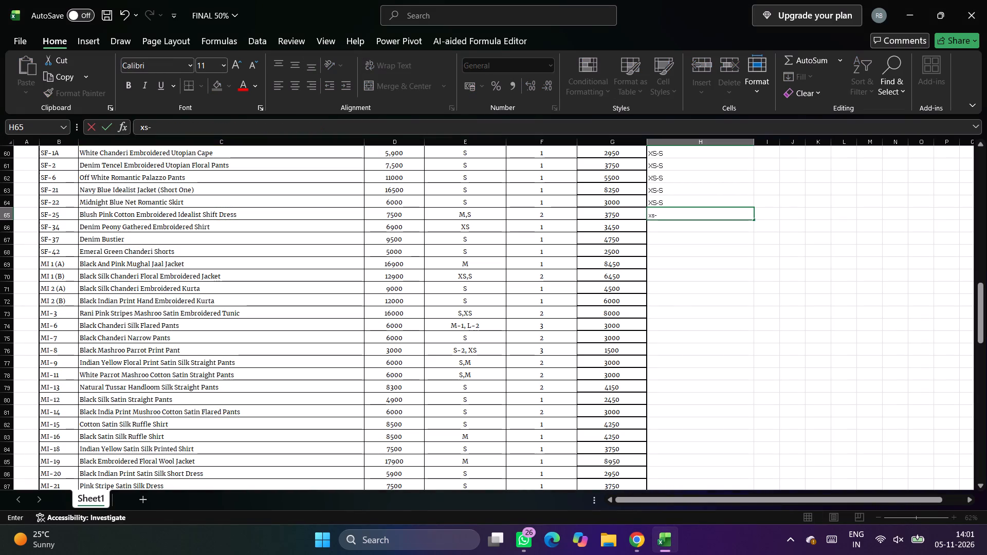
key(BackSpace)
key(BackSpace)
key(BackSpace)
text(XS-M)
click(662, 224)
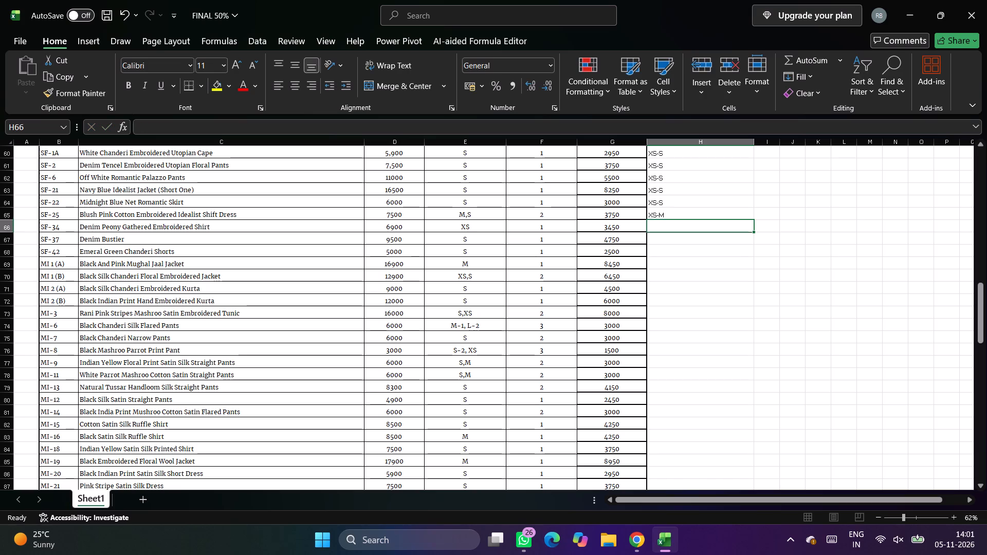
key(ctrl+s)
Look up Denim Peony Gathered Embroidered Shirt on the AVLD site in Chrome, record XS in its column H cell in Excel, and save.
scroll(534, 310, down, 1)
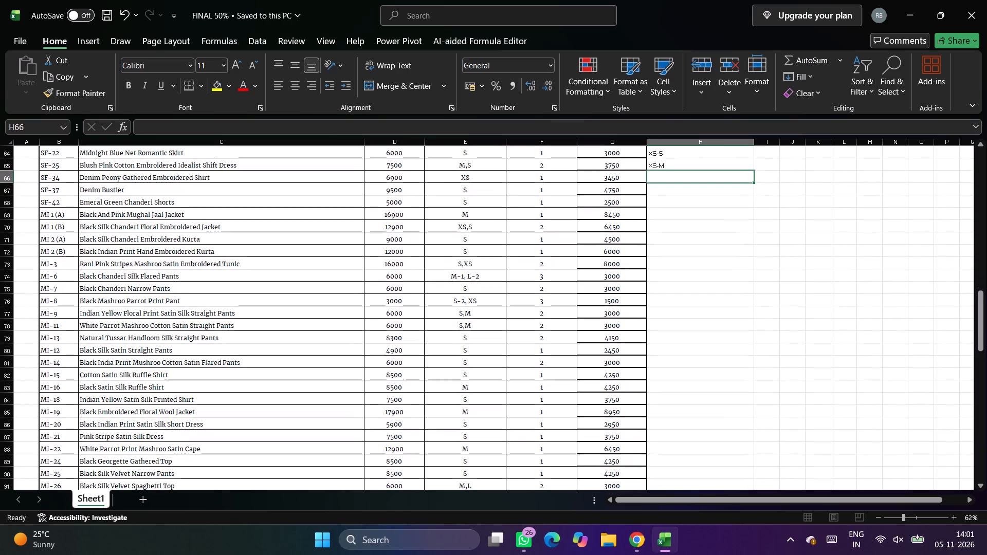
click(105, 178)
key(ctrl+c)
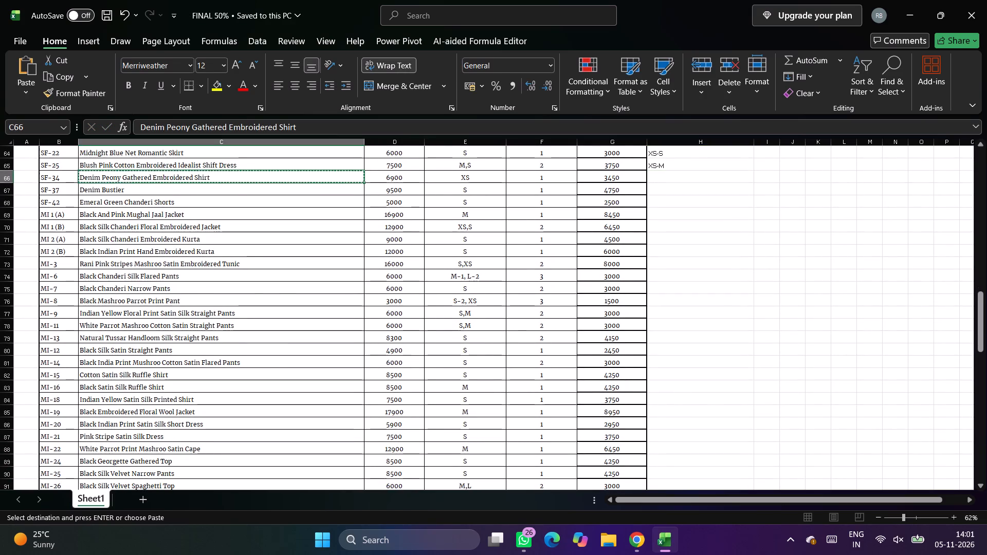
key(alt+Tab)
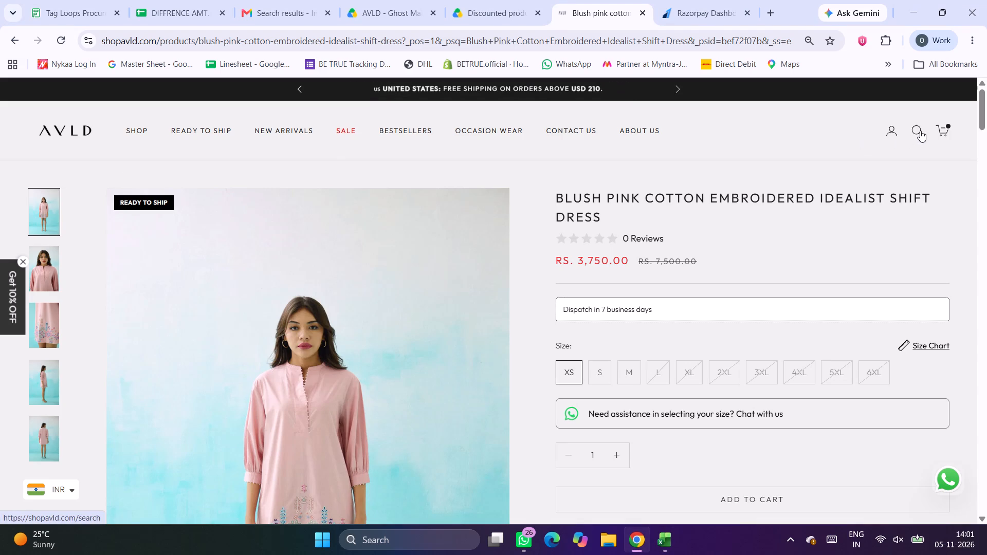
click(920, 131)
key(ctrl+v)
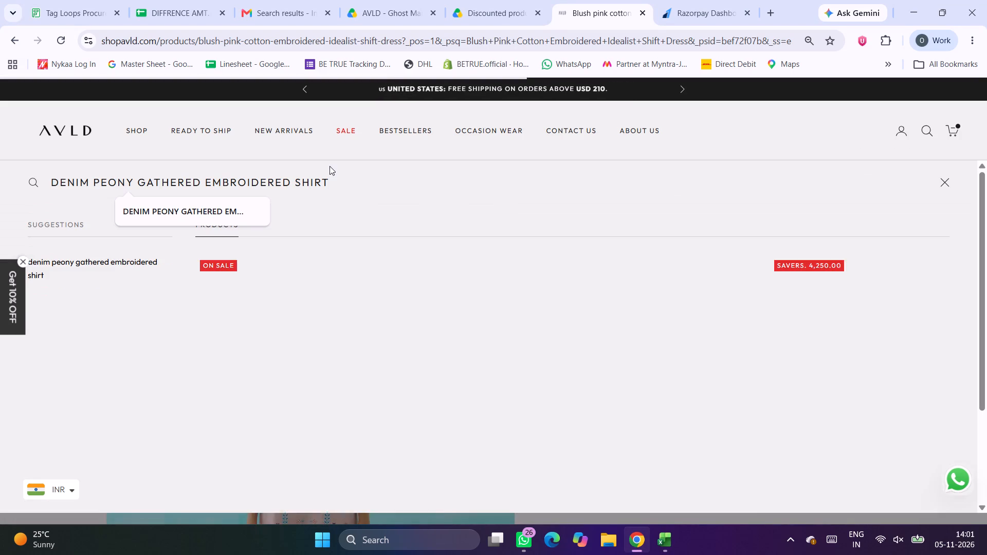
click(232, 367)
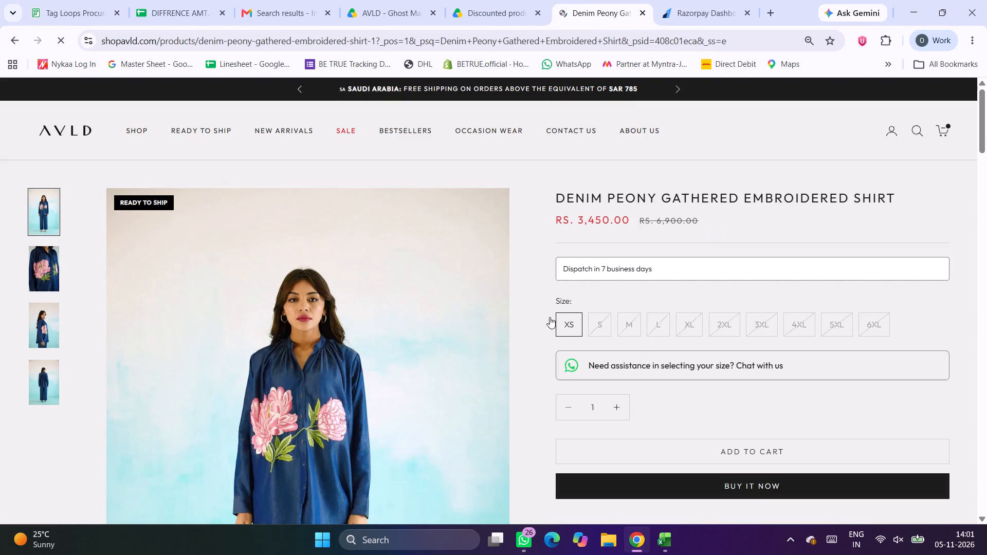
key(alt+Tab)
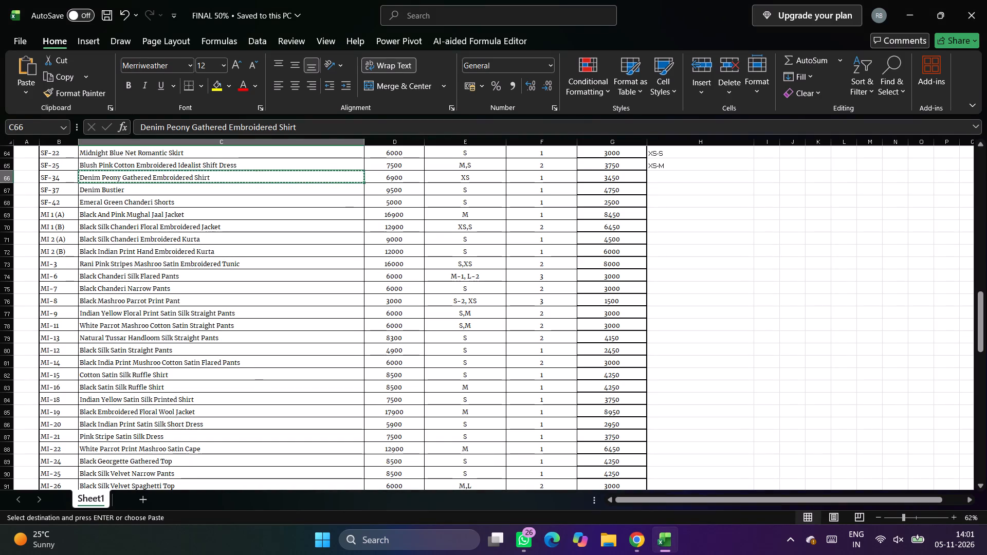
click(673, 177)
text(XS)
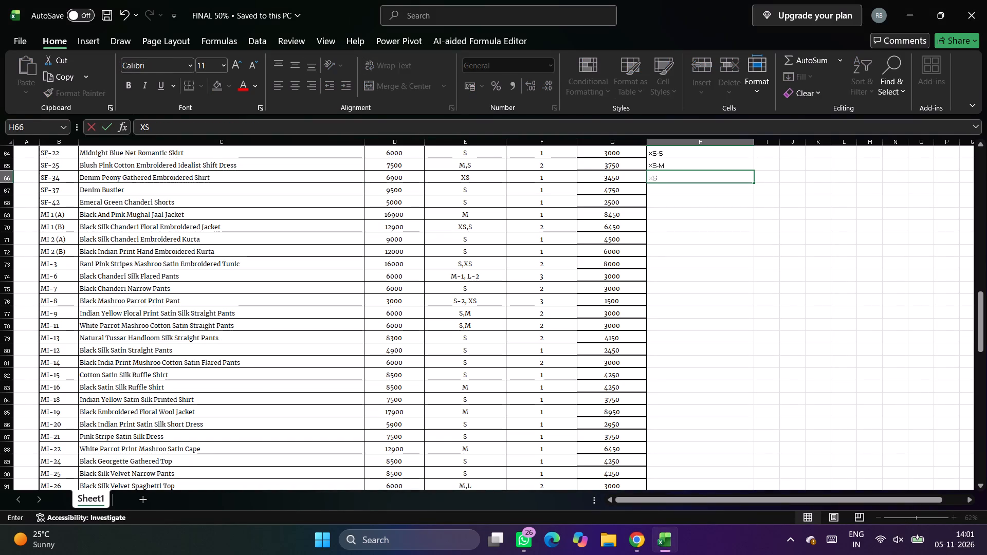
click(657, 184)
click(672, 186)
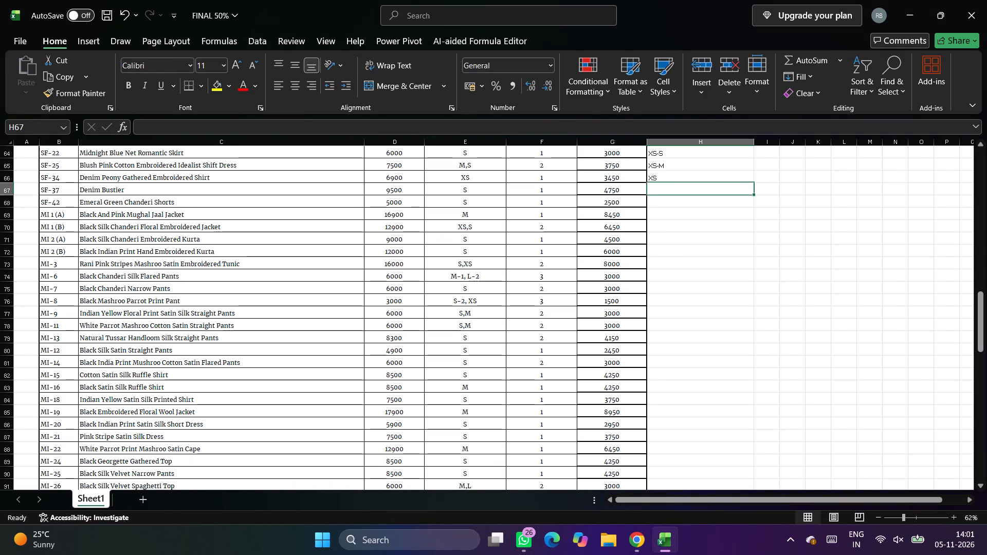
key(ctrl+s)
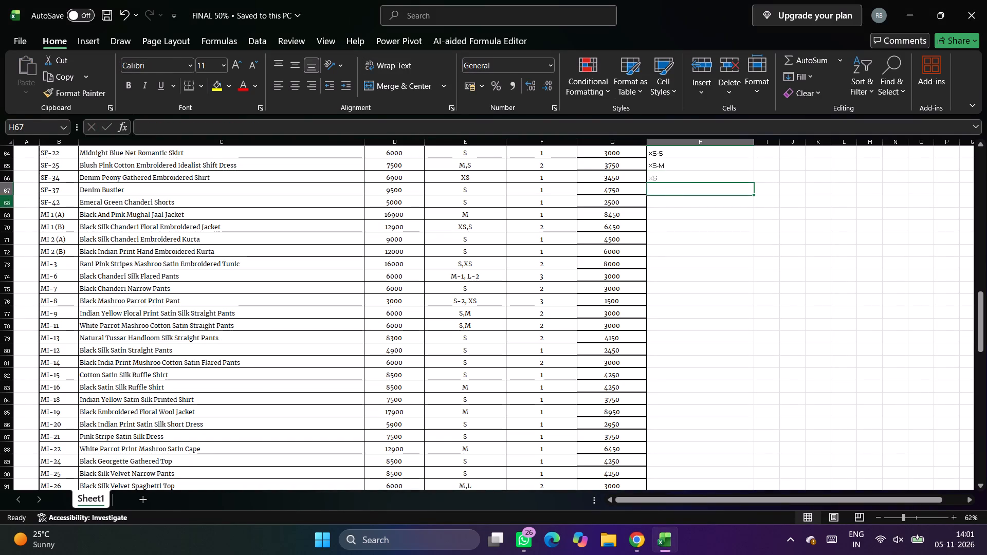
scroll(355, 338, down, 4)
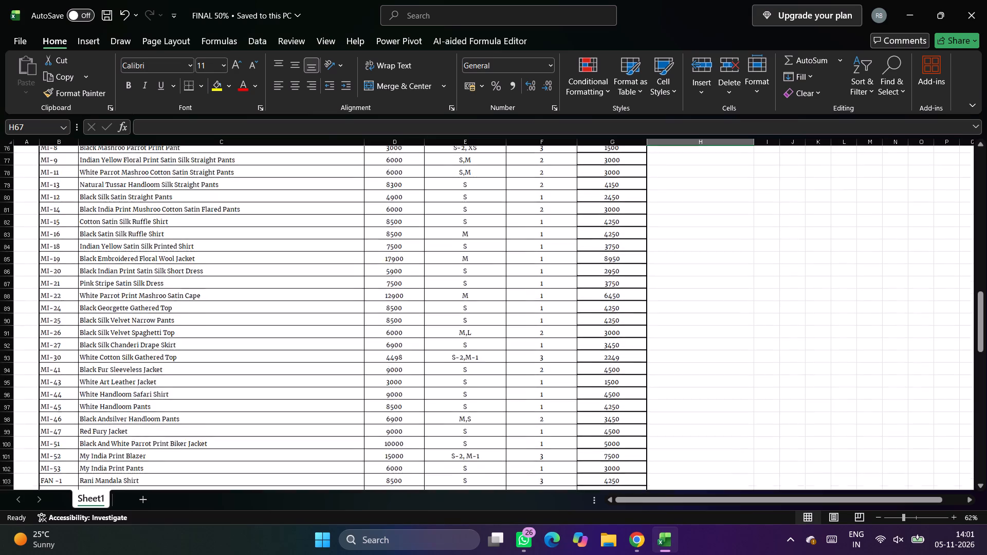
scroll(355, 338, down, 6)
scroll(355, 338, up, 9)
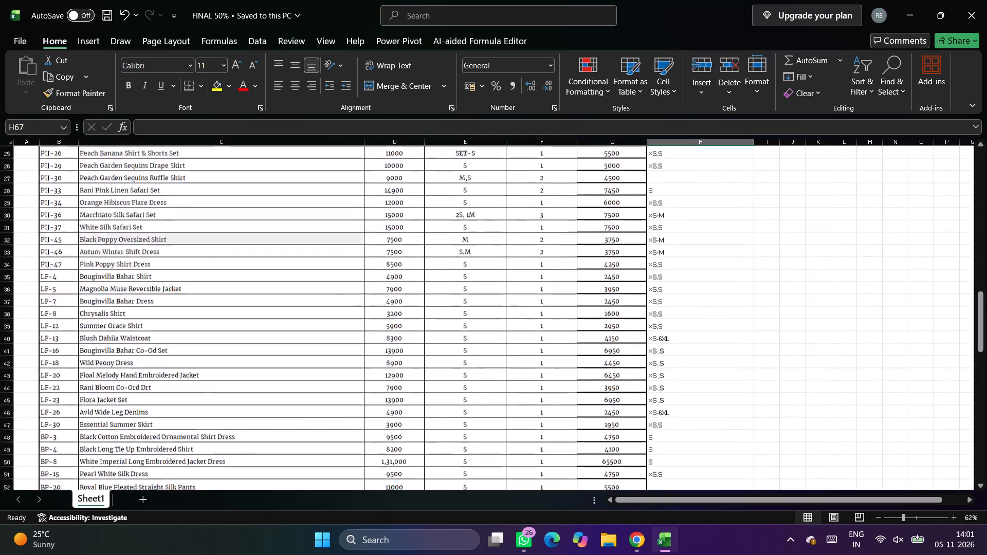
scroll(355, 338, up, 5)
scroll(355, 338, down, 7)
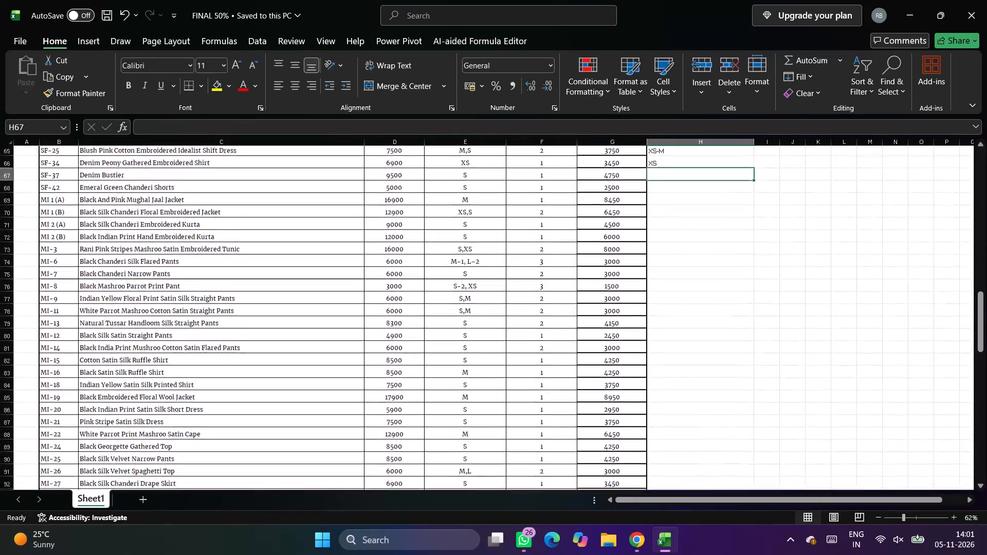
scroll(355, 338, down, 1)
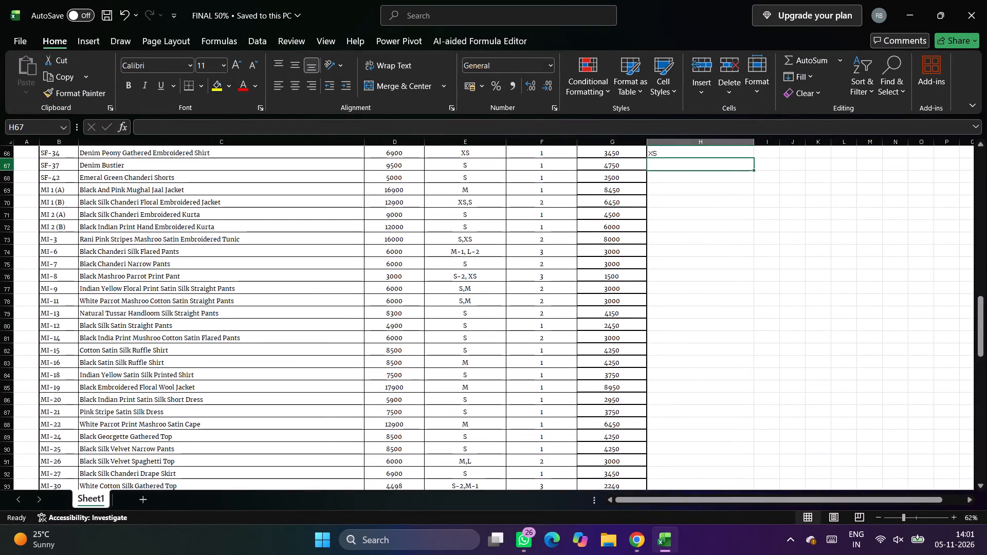
Look up Denim Bustier on the AVLD site in Chrome via the Denim Pleated Bustier page and record XS-S in its column H cell in Excel.
click(8, 164)
click(124, 158)
click(114, 163)
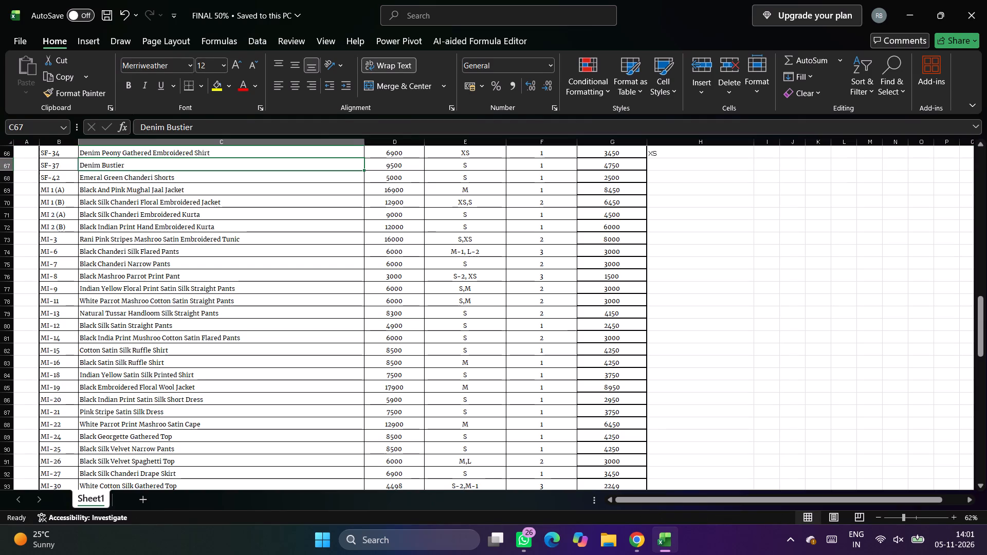
key(ctrl+c)
key(alt+Tab)
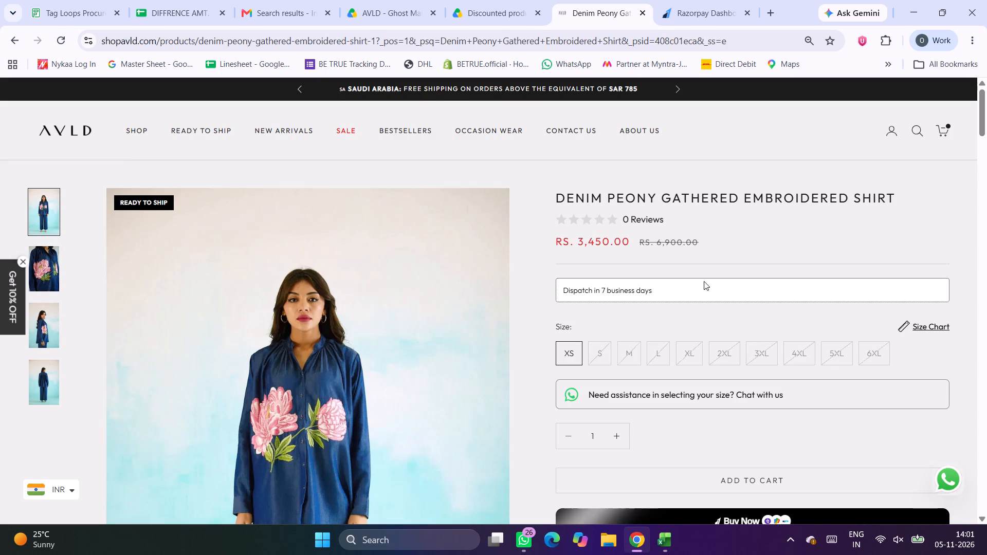
click(913, 128)
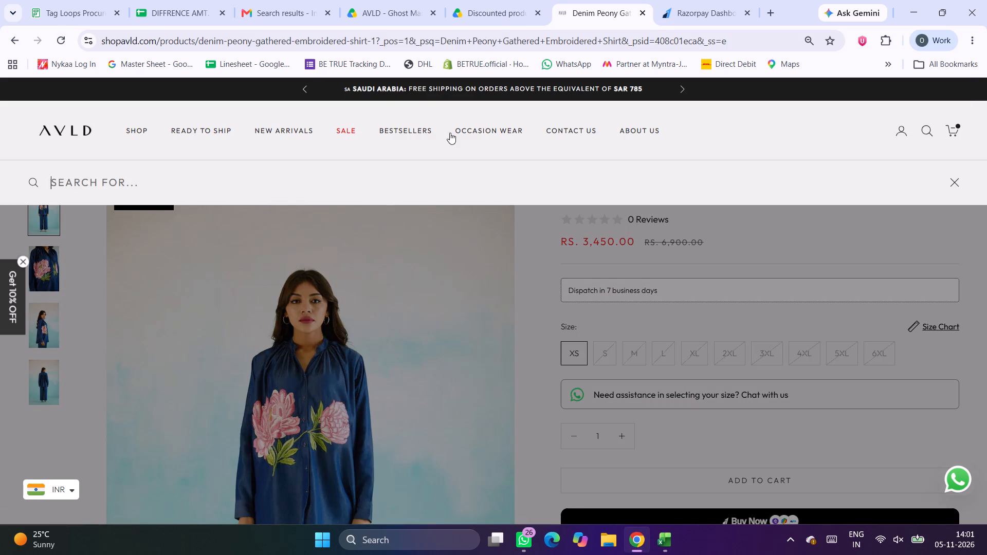
key(ctrl+c)
key(ctrl+v)
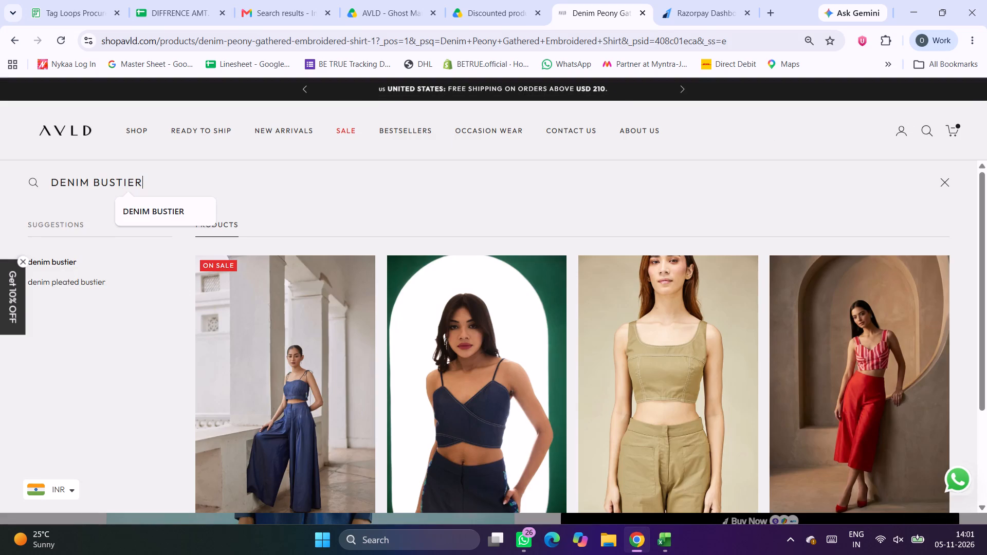
click(244, 427)
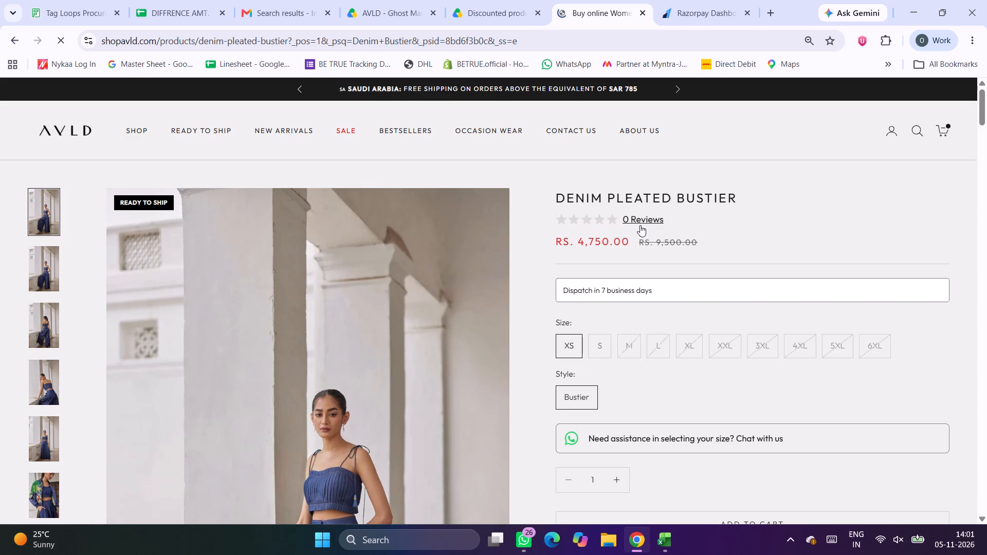
key(alt+Tab)
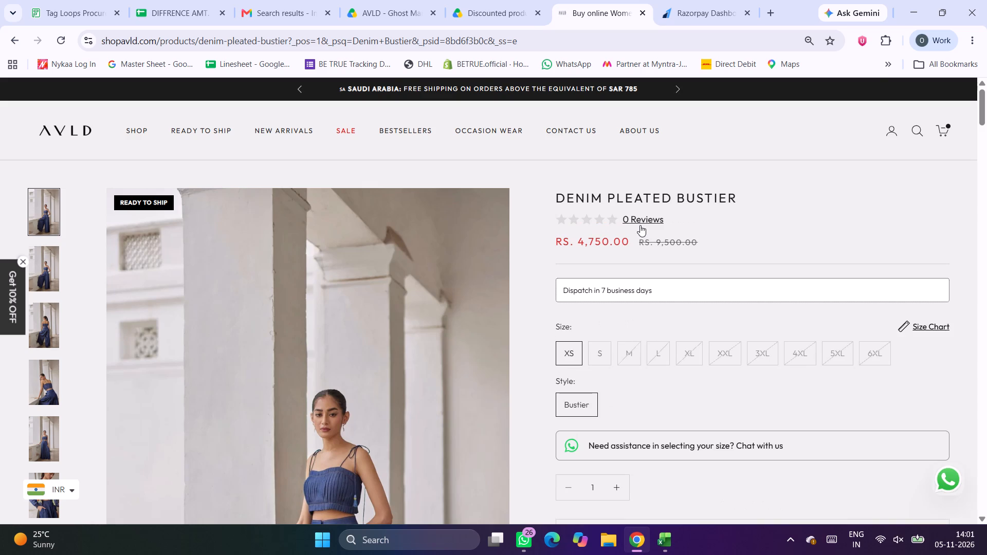
click(660, 168)
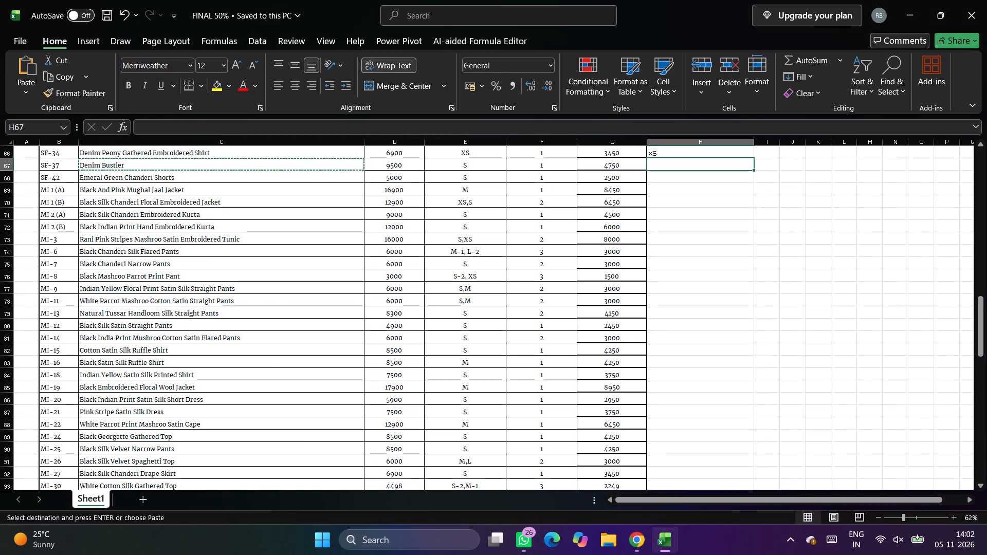
text(XS-)
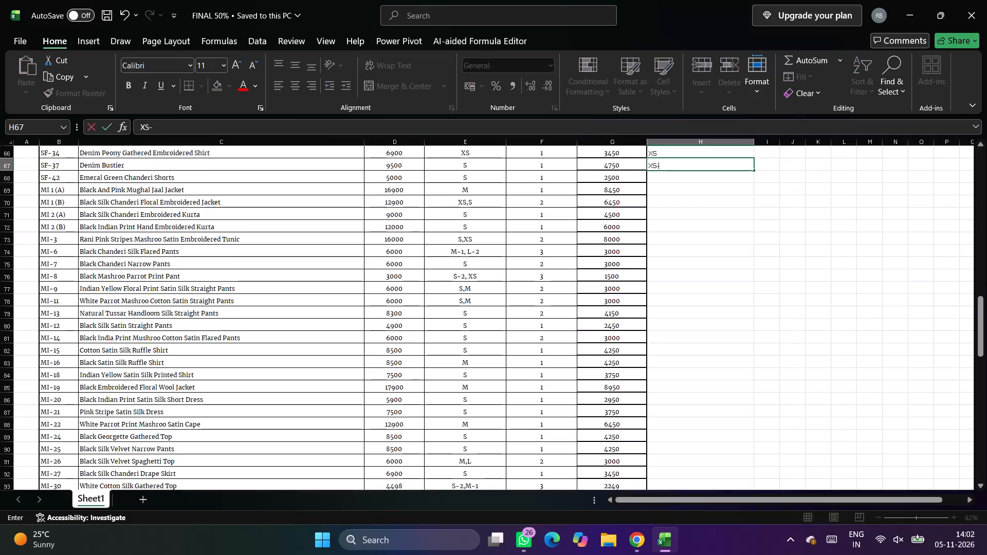
key(s)
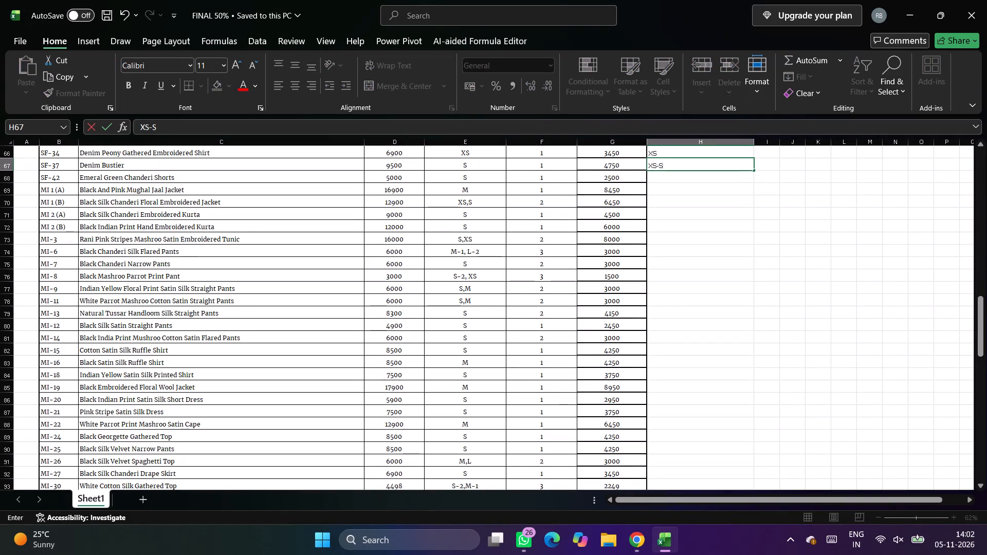
key(alt+Tab)
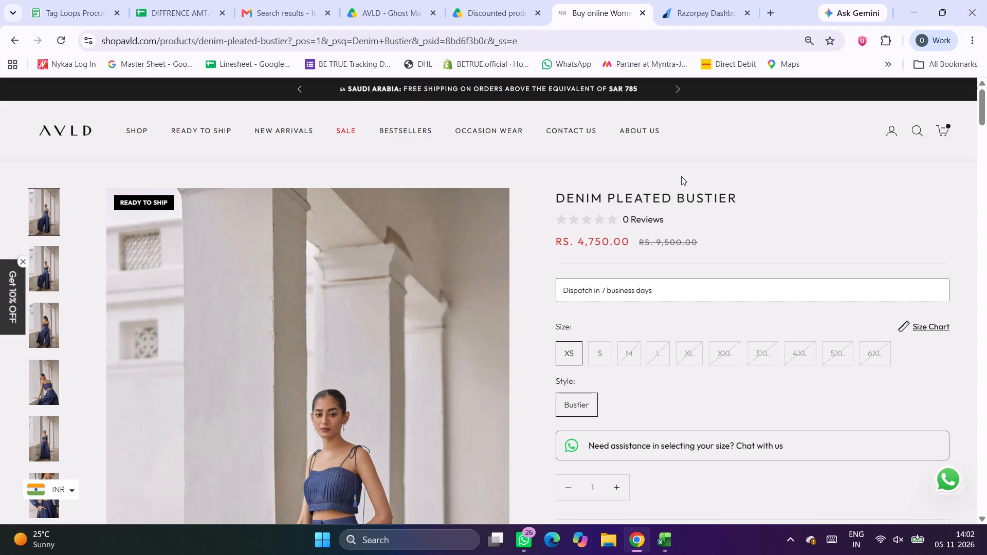
key(alt+Tab)
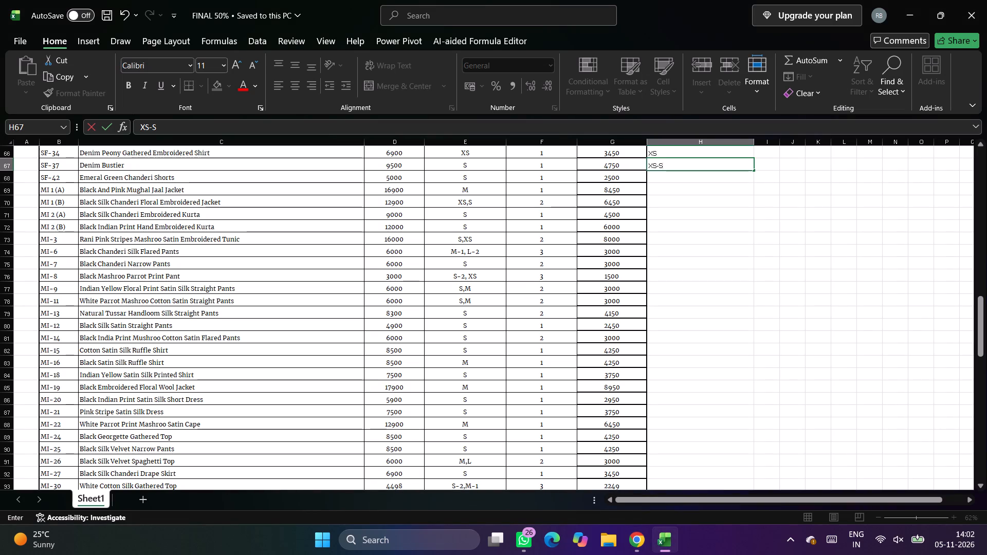
click(7, 177)
Look up Emeral Green Chanderi Shorts on the AVLD site in Chrome via the Emerald Green Visionary Skirt Set page and record XS-6XL in its column H cell in Excel.
click(141, 177)
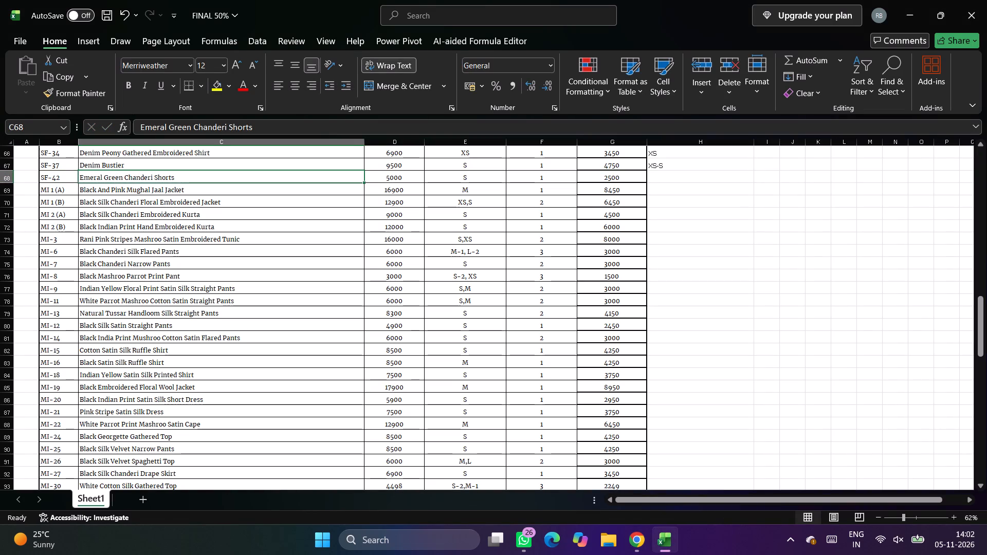
key(ctrl+c)
key(alt+Tab)
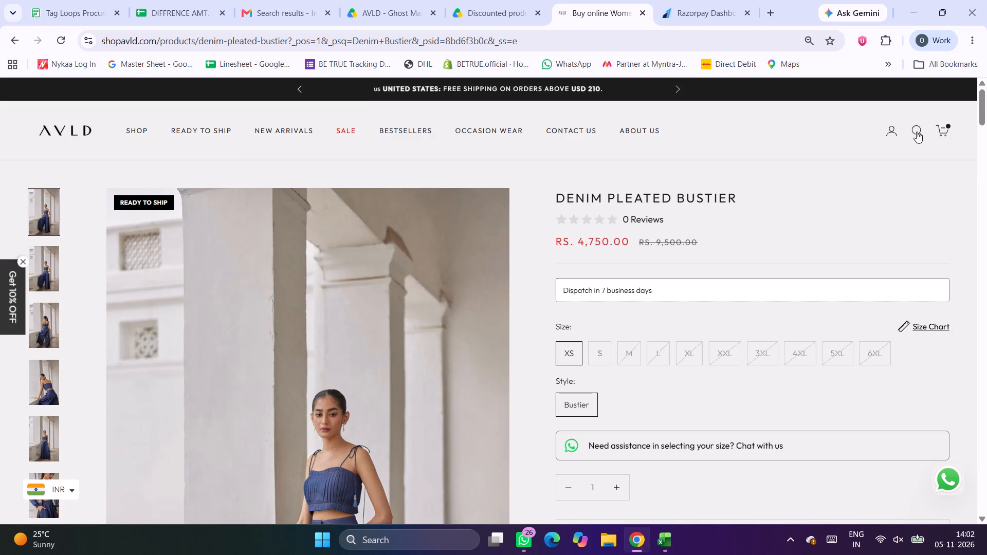
click(917, 132)
key(ctrl+v)
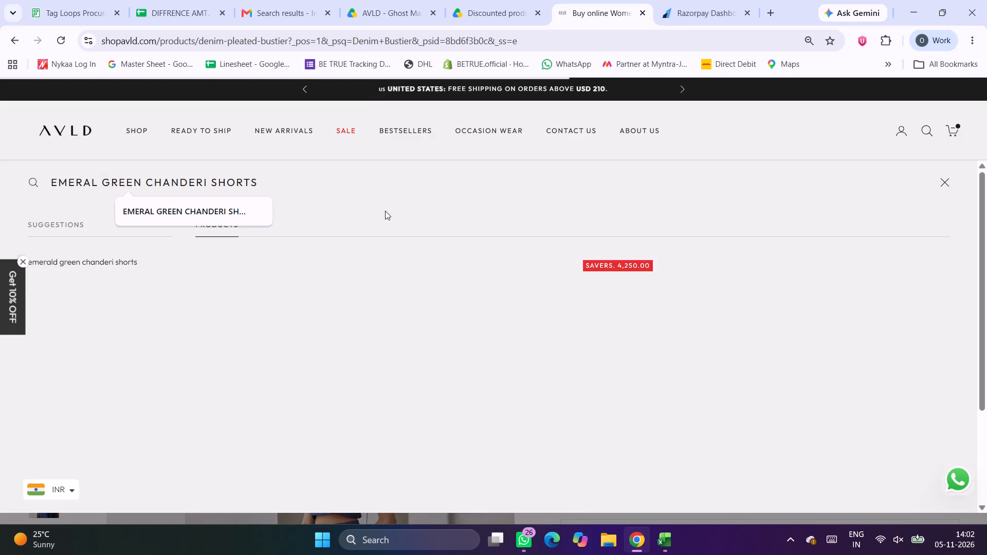
click(278, 392)
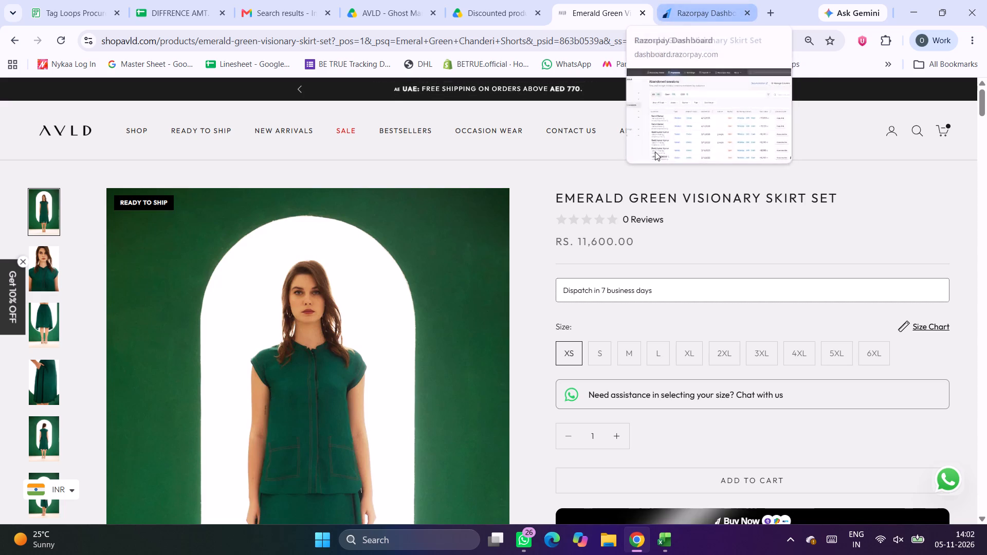
key(alt+Tab)
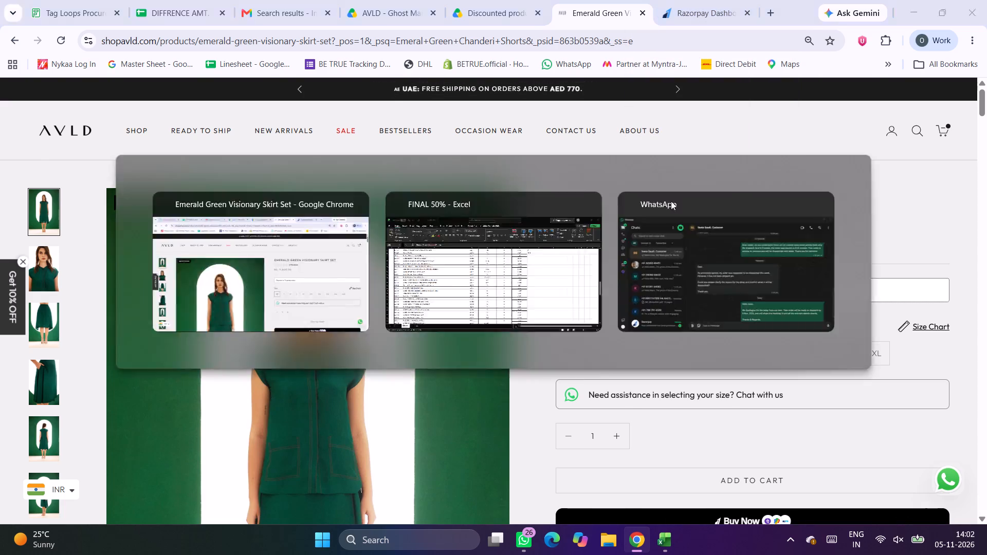
click(656, 177)
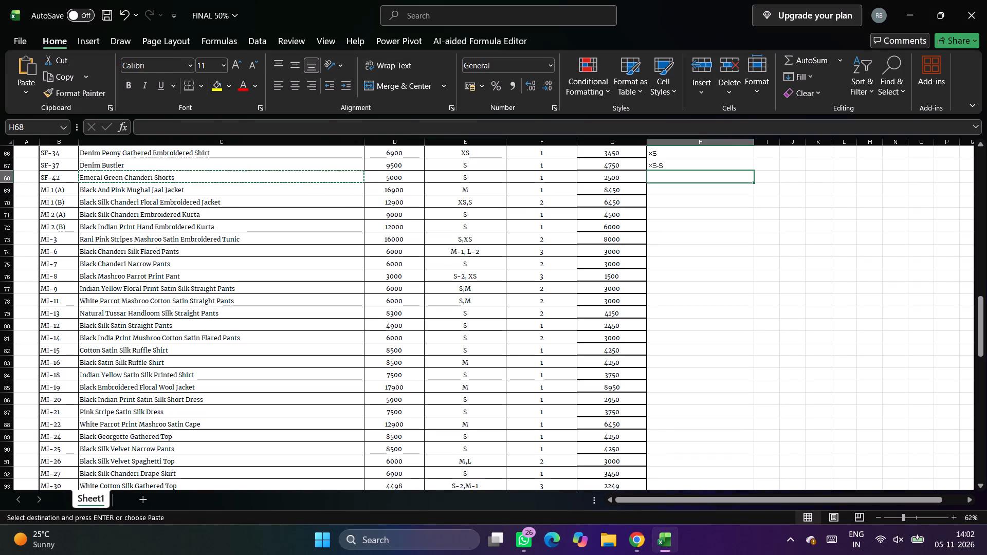
text(XS-6XL)
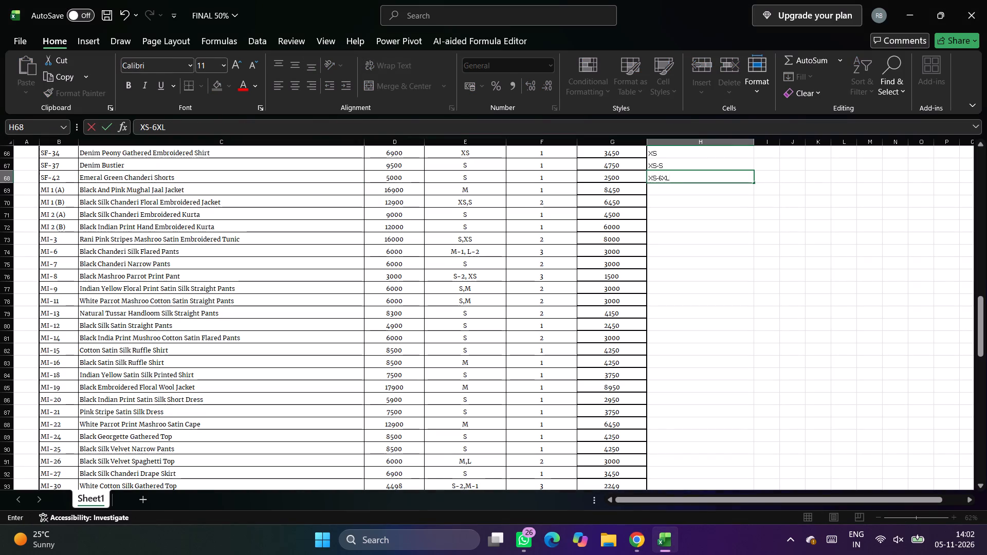
Look up Black And Pink Mughal Jaal Jacket on the AVLD site in Chrome, record XS-M in its column H cell in Excel, and save.
click(92, 187)
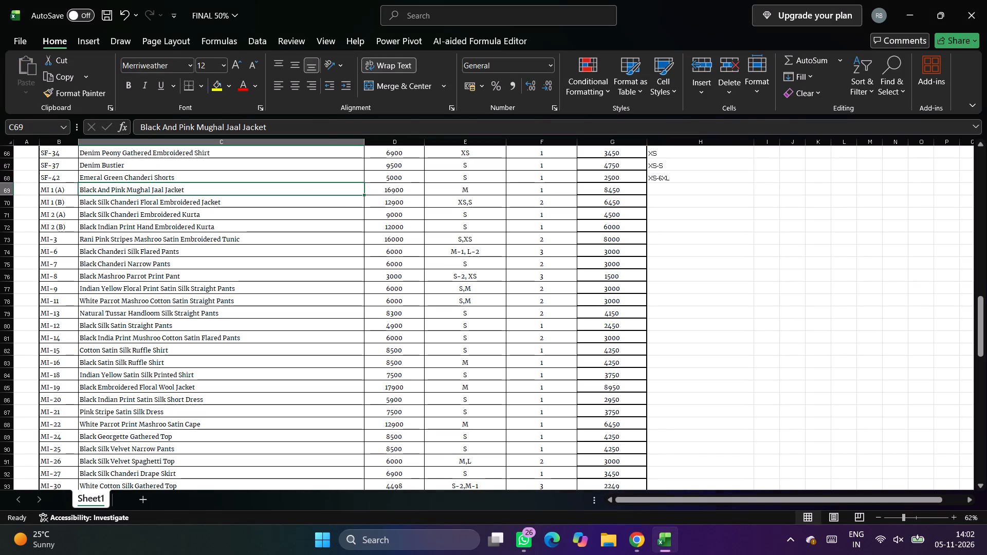
key(ctrl+c)
key(alt+Tab)
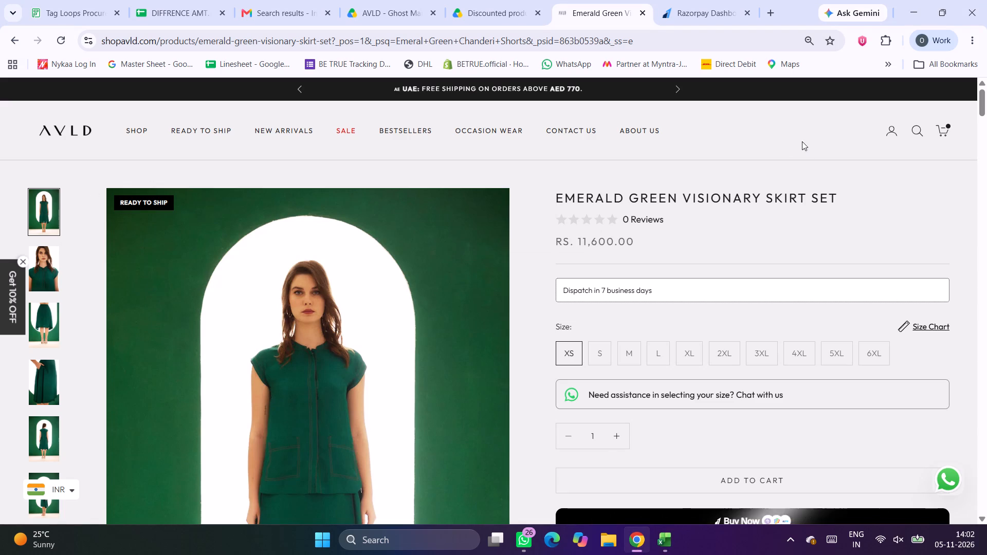
click(922, 133)
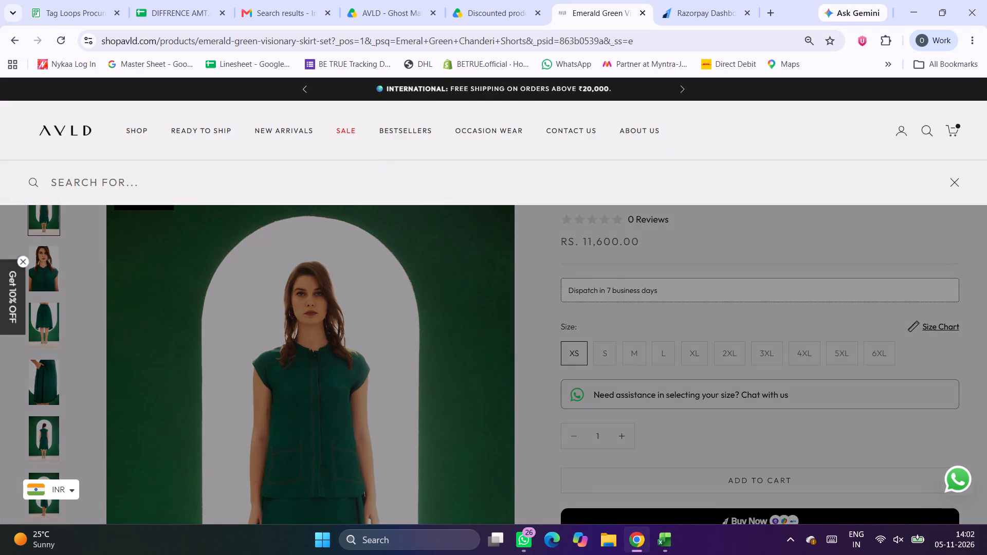
key(ctrl+v)
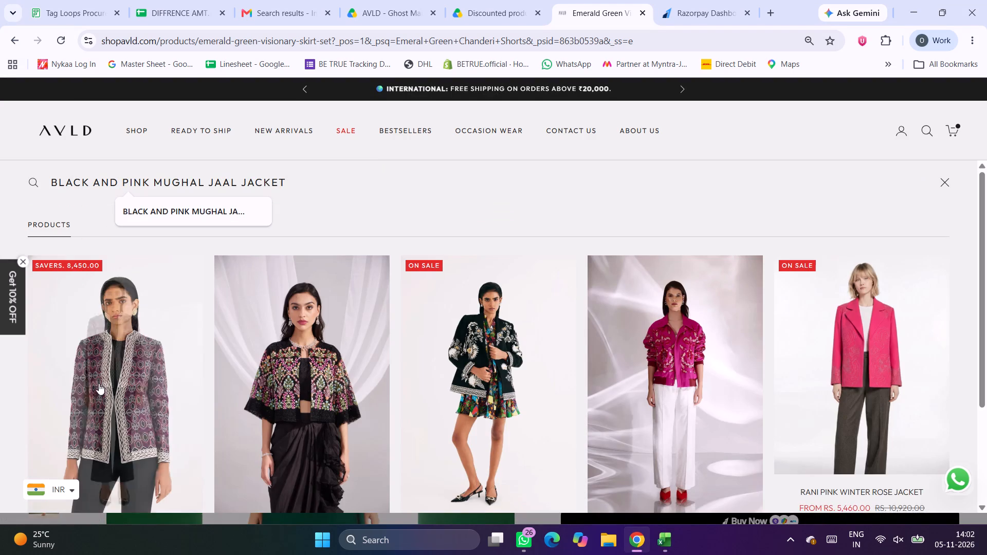
click(94, 391)
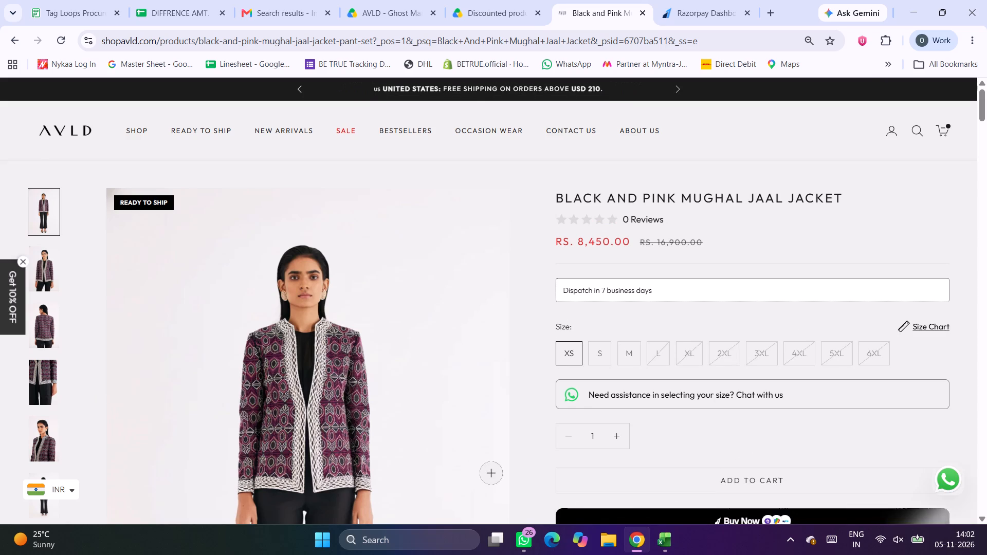
key(alt+Tab)
click(662, 194)
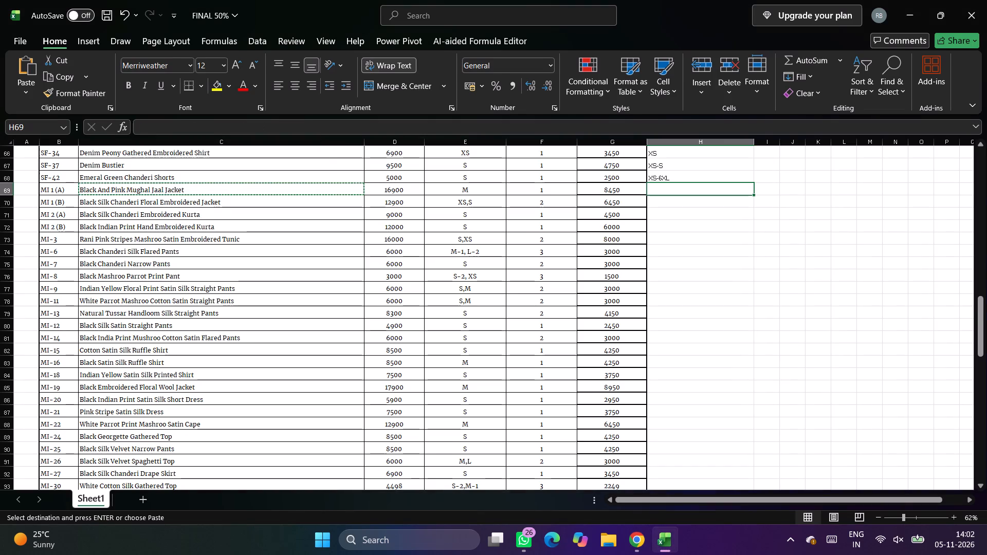
text(XS-M)
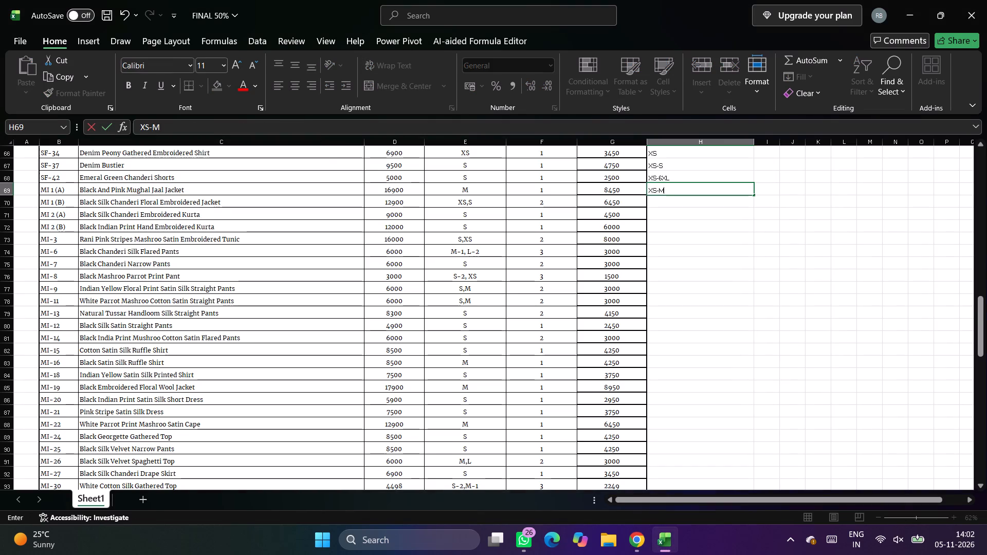
click(697, 208)
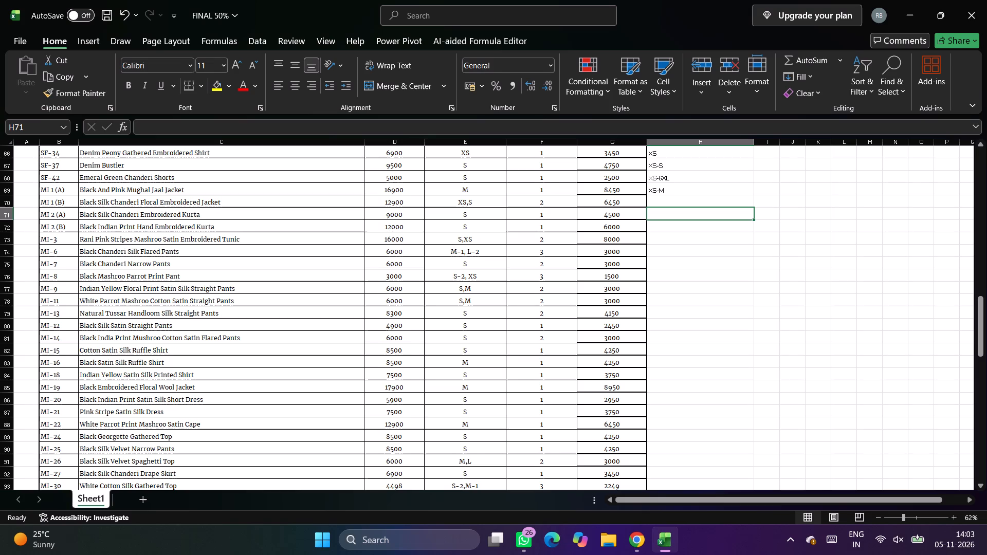
click(677, 193)
click(663, 202)
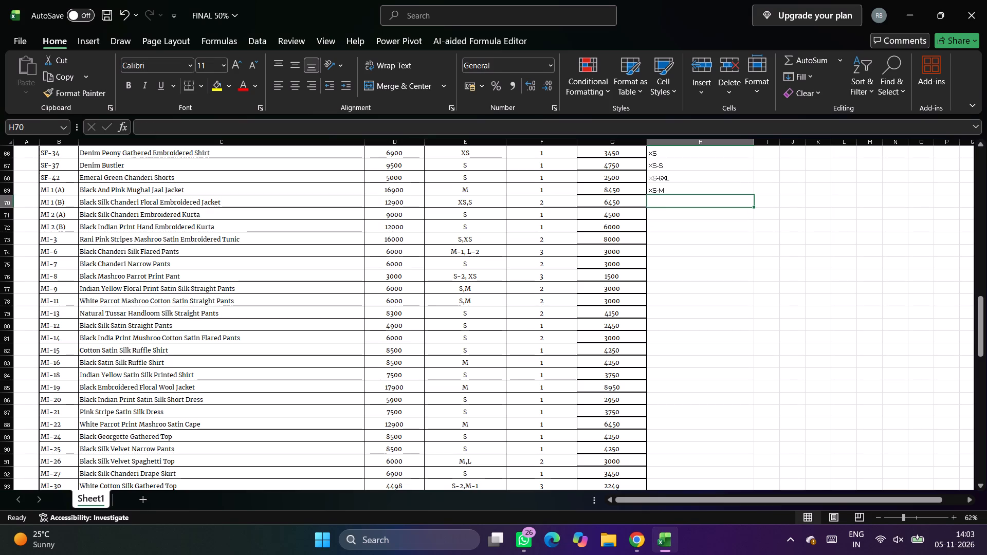
key(ctrl+s)
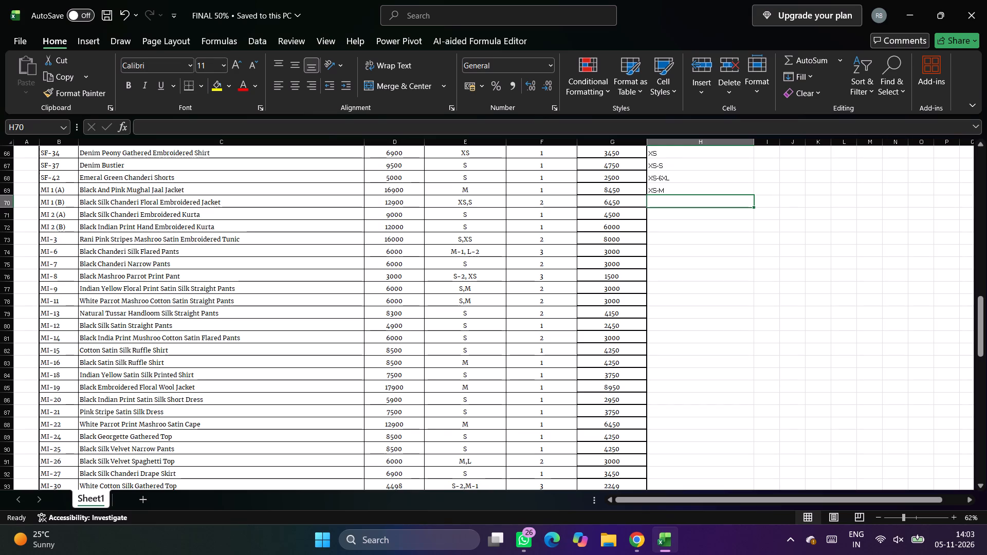
Look up Black Silk Chanderi Floral Embroidered Jacket on the AVLD site in Chrome, record XS-M in its column H cell in Excel, and save.
click(84, 202)
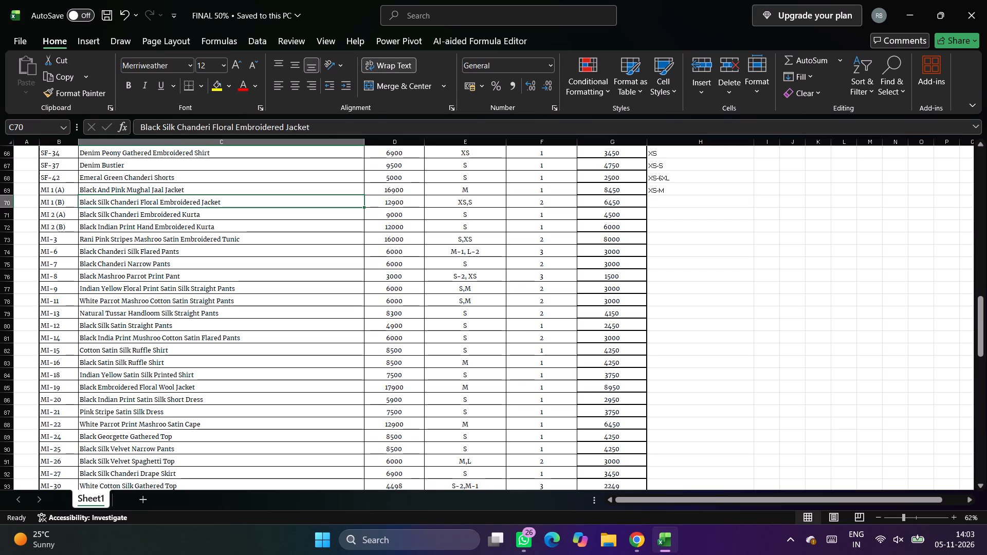
key(ctrl+c)
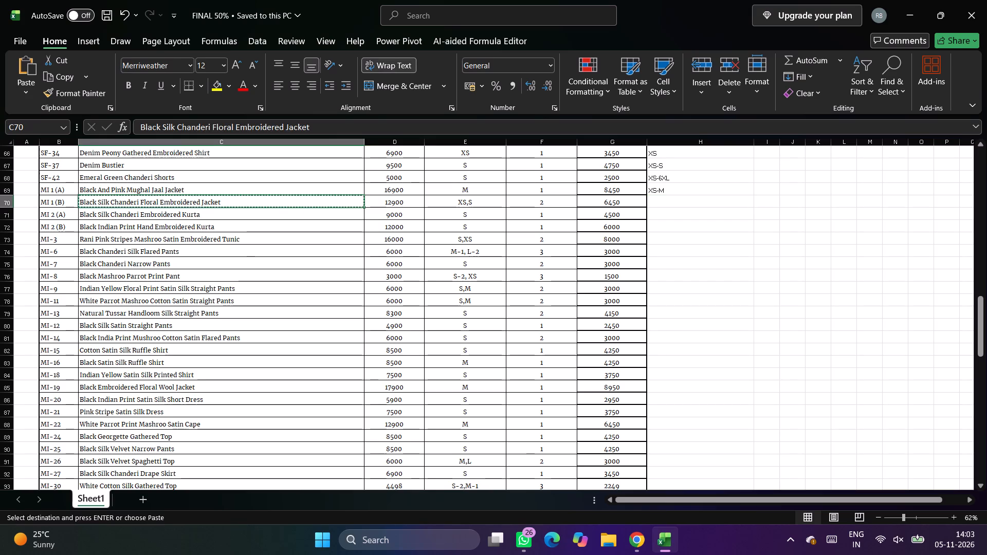
key(alt+Tab)
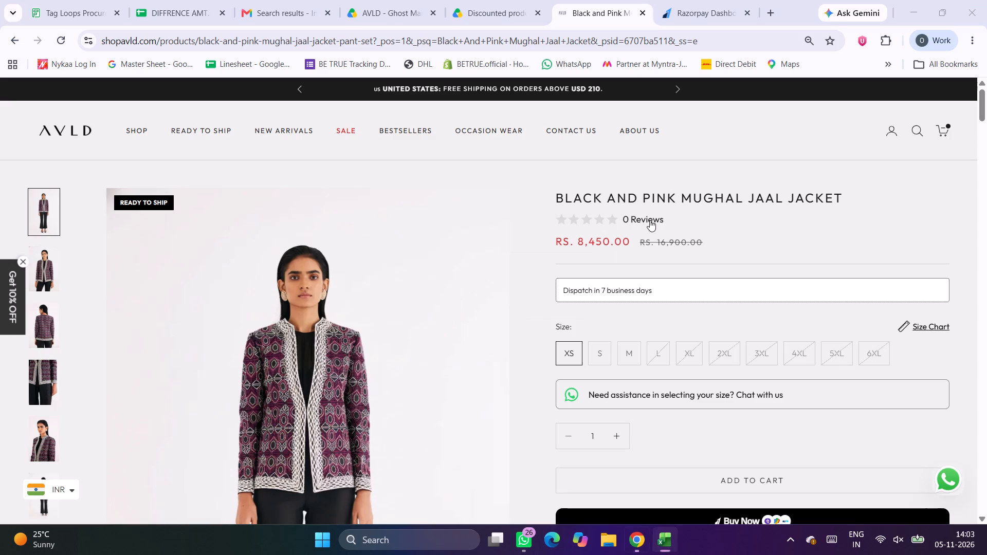
click(916, 126)
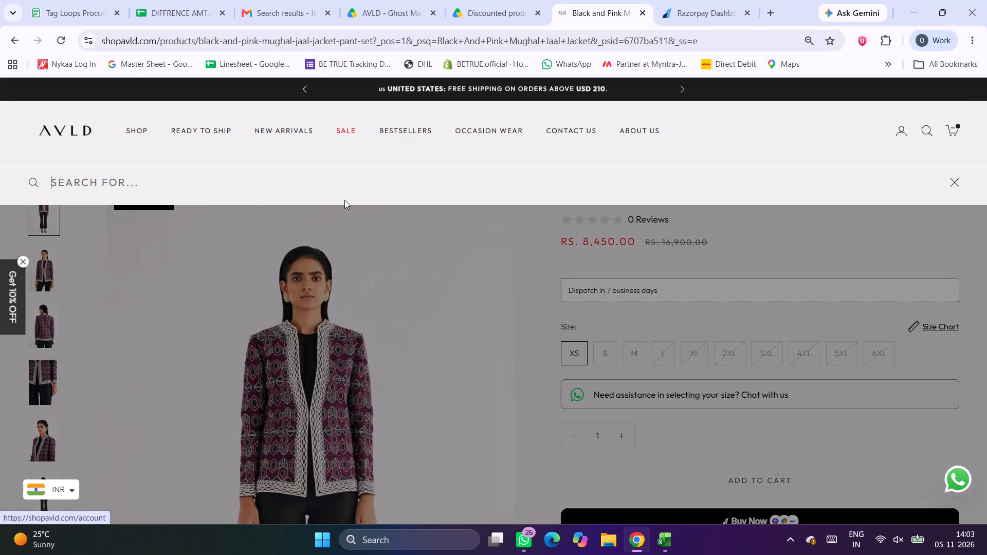
key(ctrl+v)
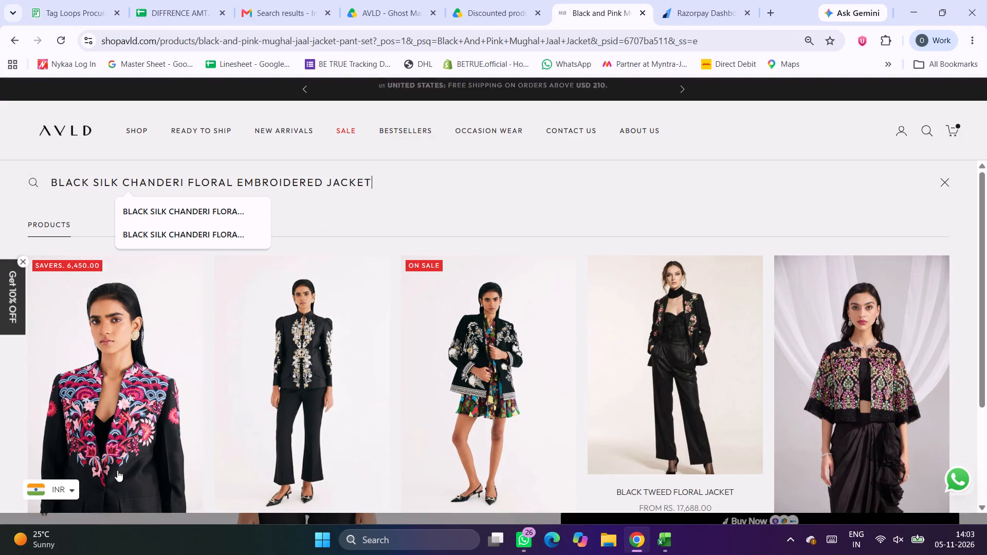
click(117, 470)
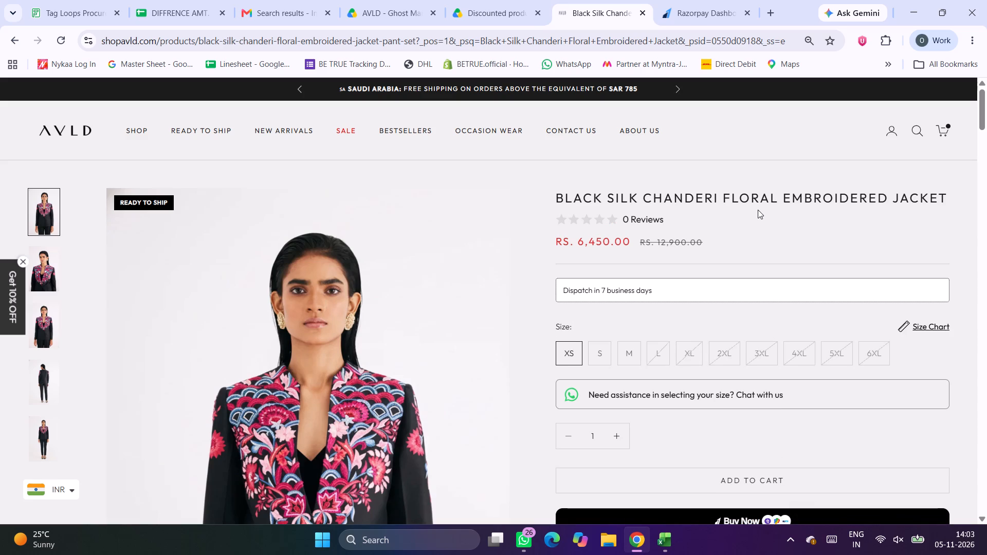
key(alt+Tab)
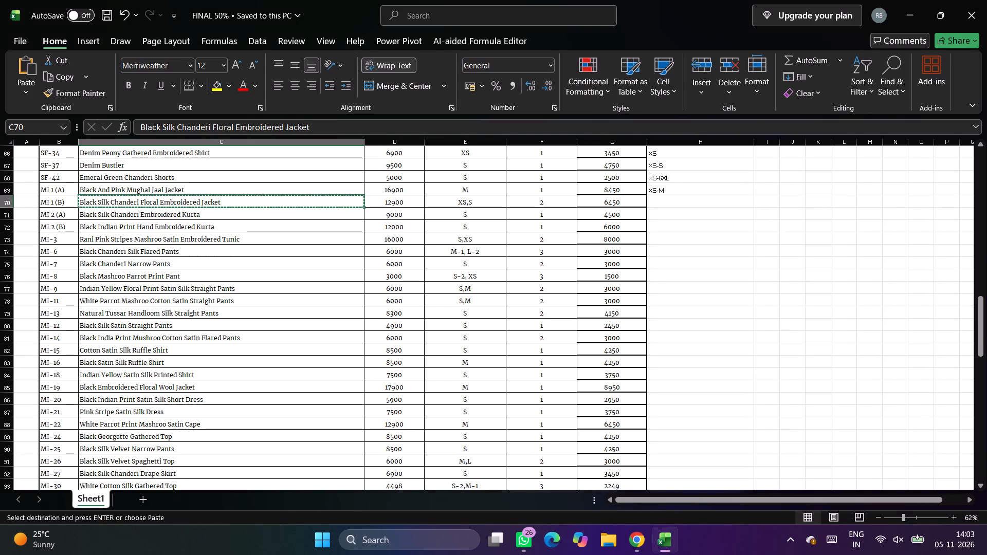
click(678, 203)
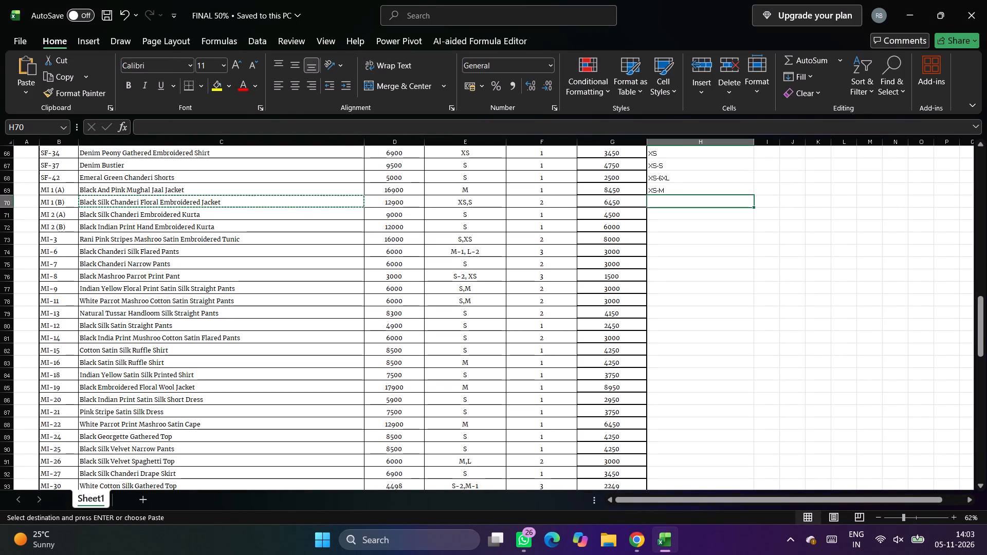
text(XS)
text(-M)
click(660, 219)
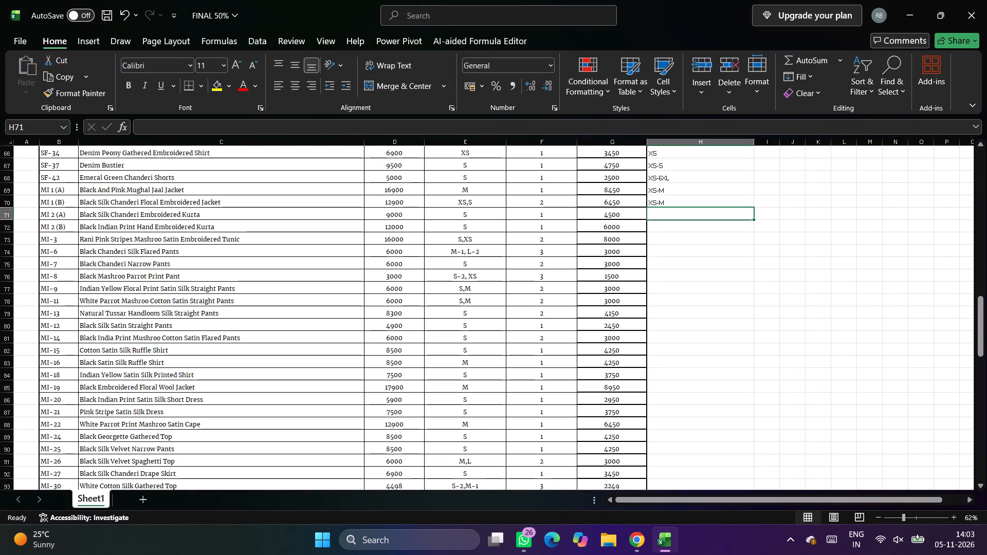
key(ctrl+s)
Look up Black Silk Chanderi Embroidered Kurta on the AVLD site in Chrome and record XS-S in its column H cell in Excel.
scroll(718, 330, down, 1)
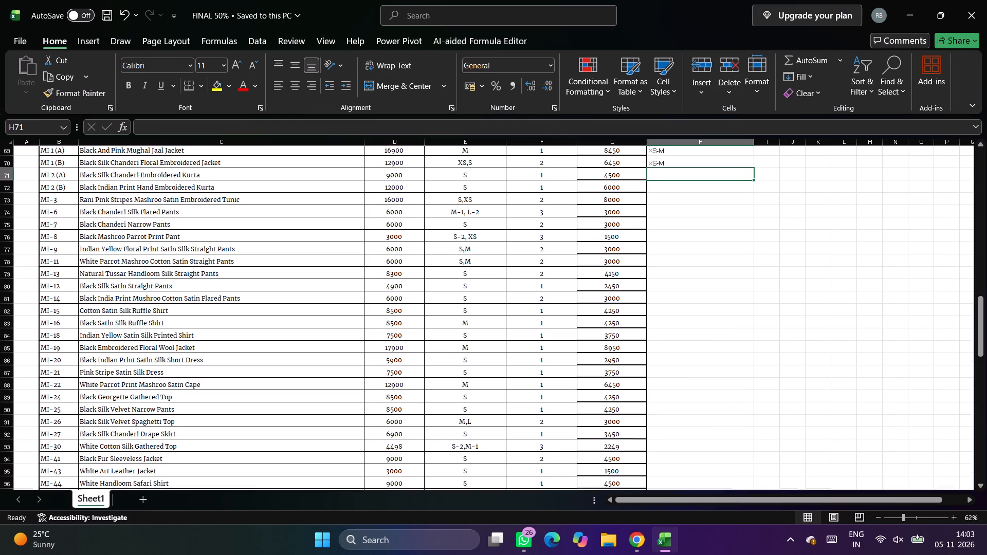
scroll(718, 330, down, 1)
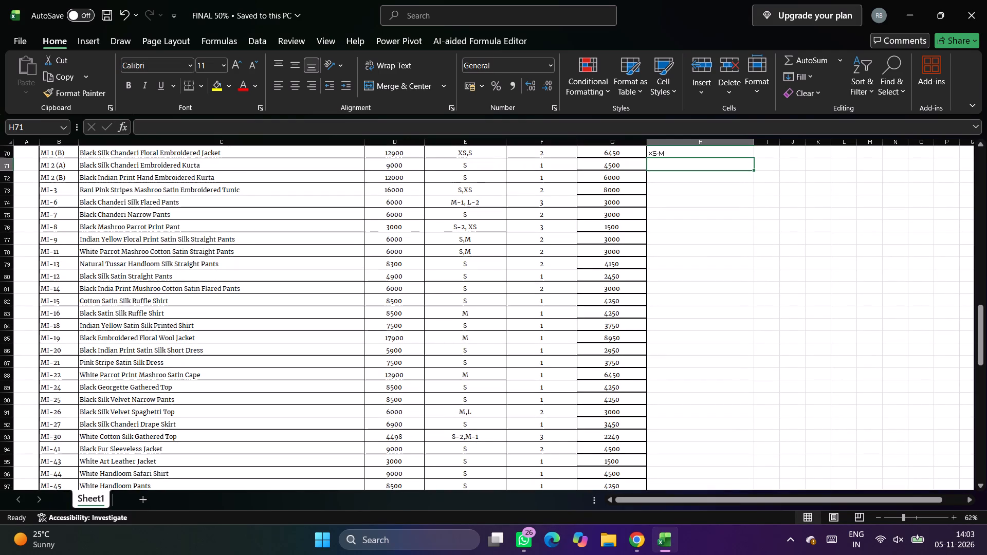
click(90, 166)
key(ctrl+c)
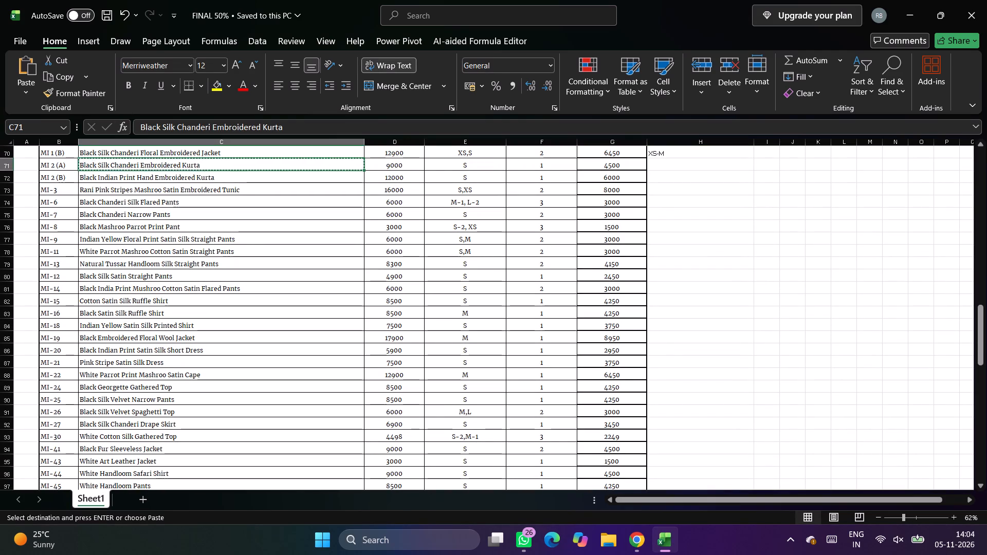
key(alt+Tab)
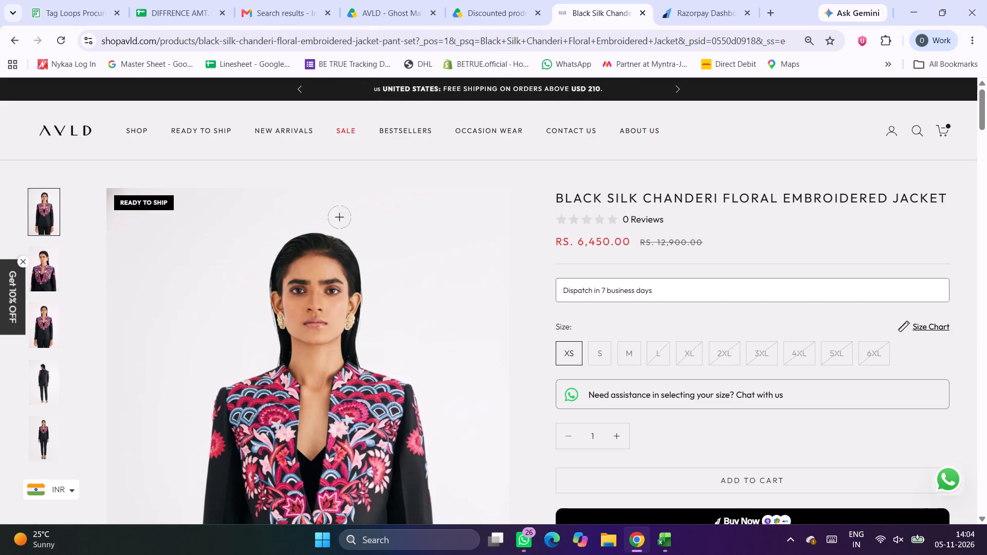
click(672, 554)
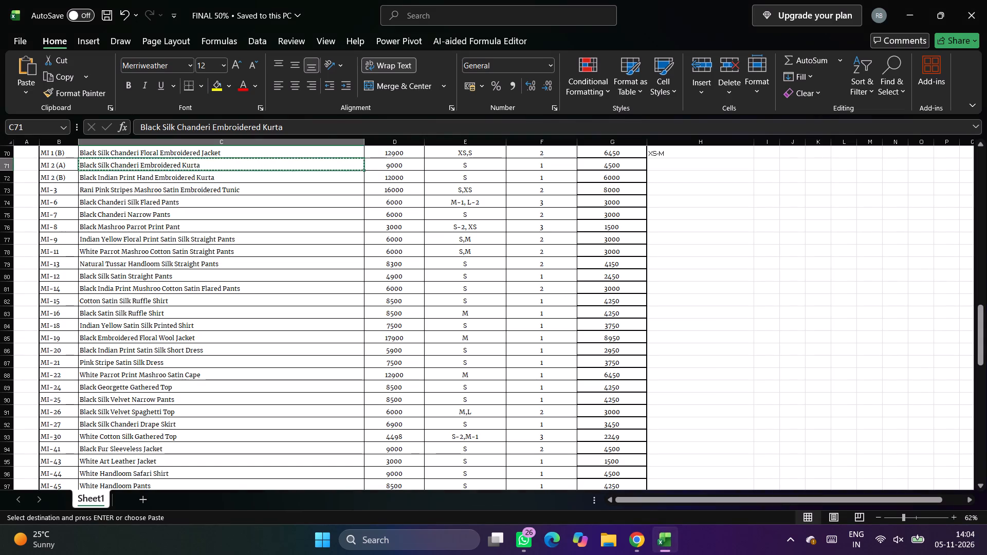
click(643, 541)
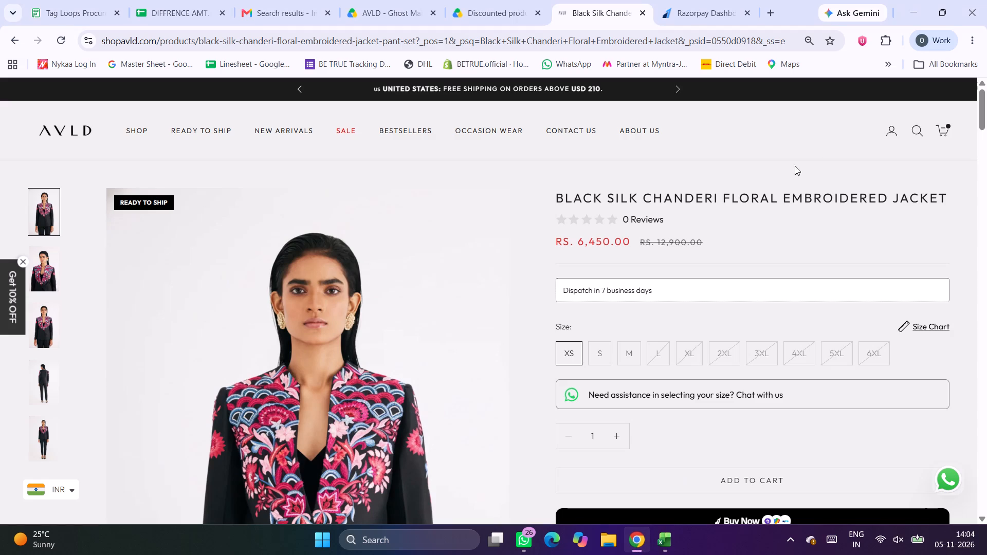
click(917, 130)
key(ctrl+v)
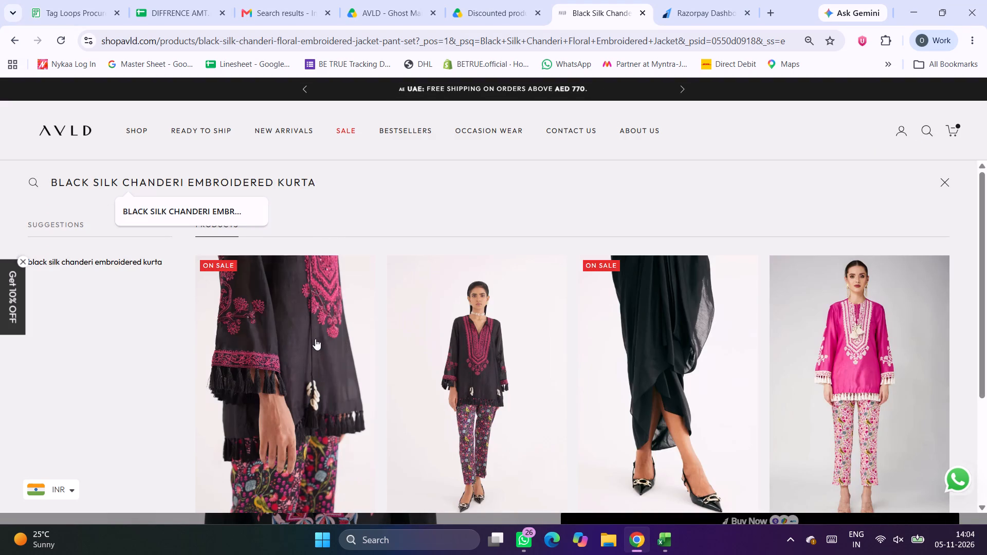
click(306, 384)
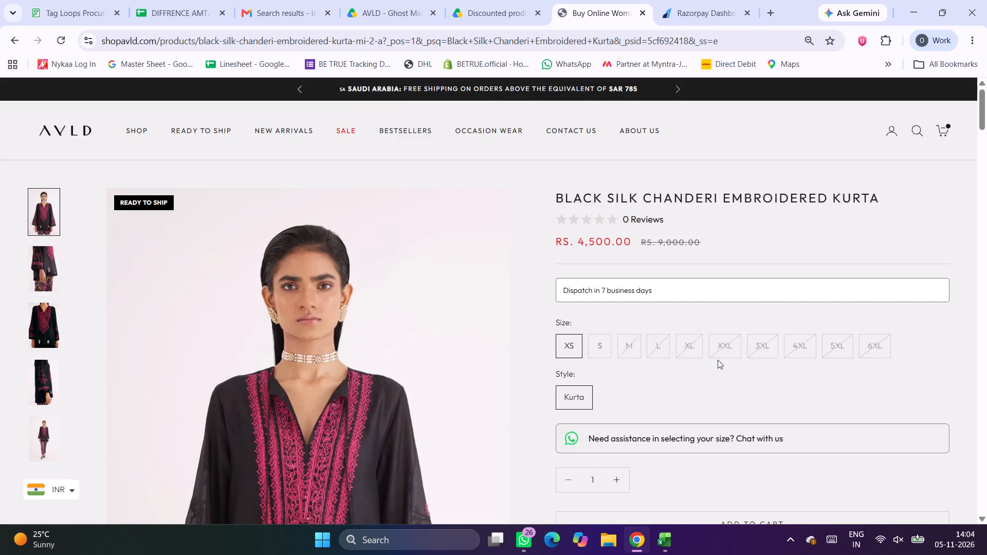
key(alt+Tab)
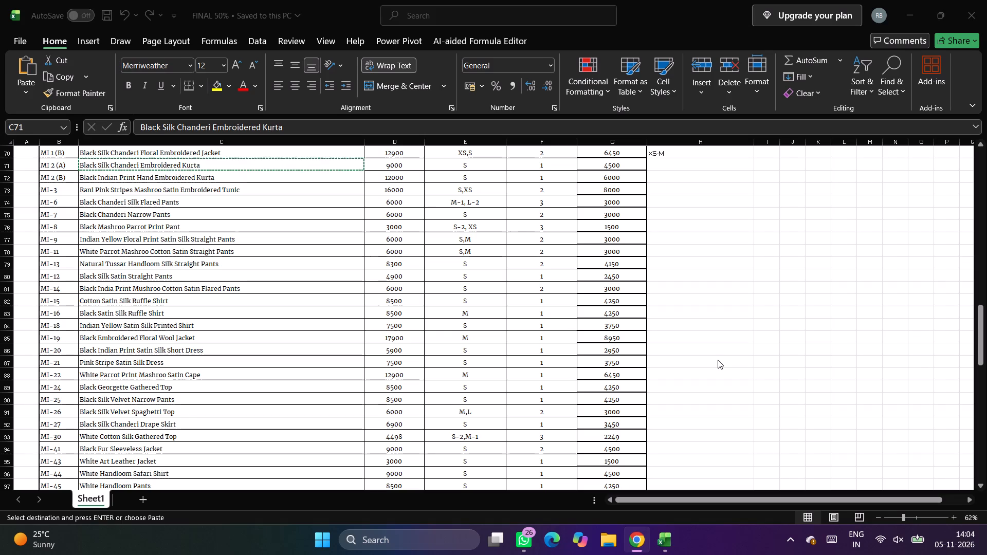
click(661, 168)
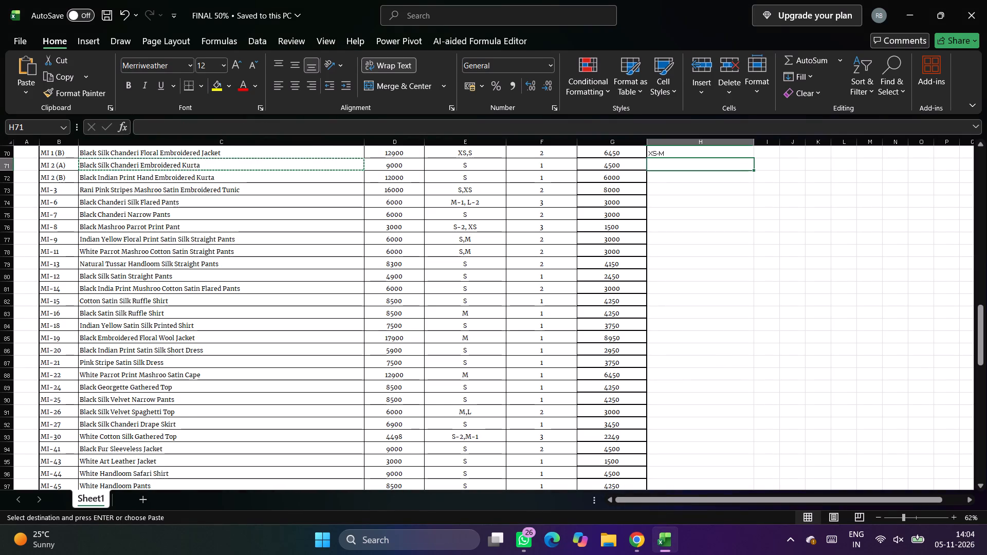
text(XS-S)
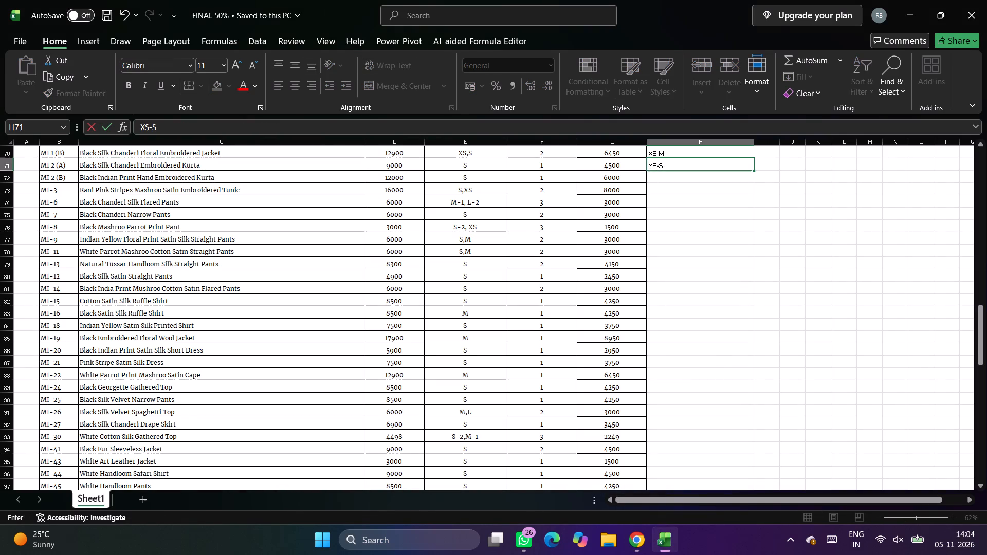
click(658, 177)
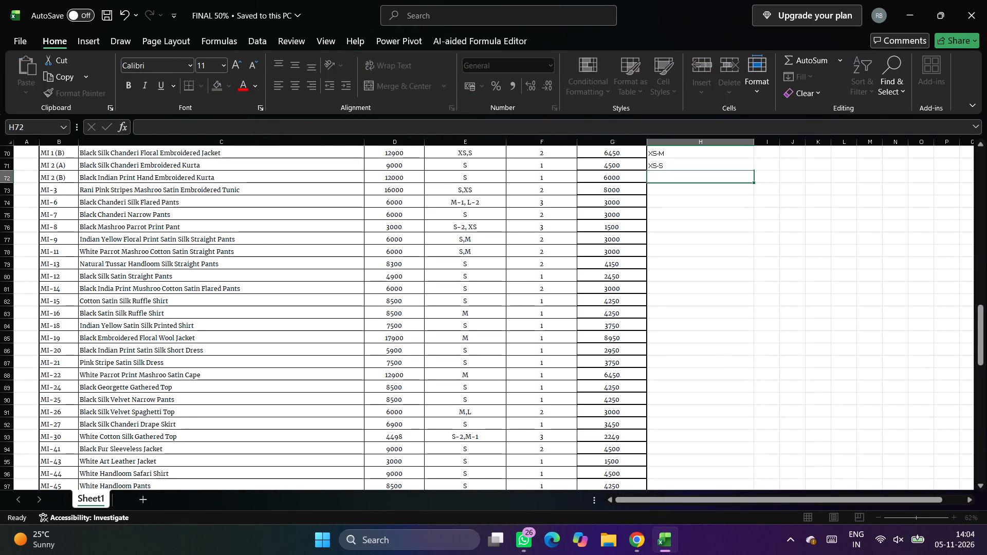
Look up Black Indian Print Hand Embroidered Kurta on the AVLD site in Chrome and record S in its column H cell in Excel.
click(102, 177)
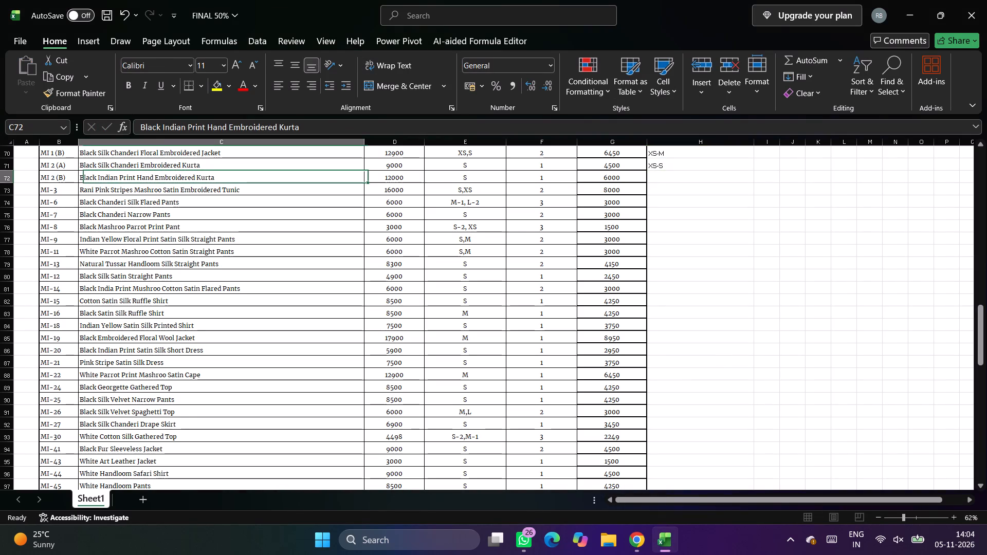
key(ctrl+c)
key(alt+Tab)
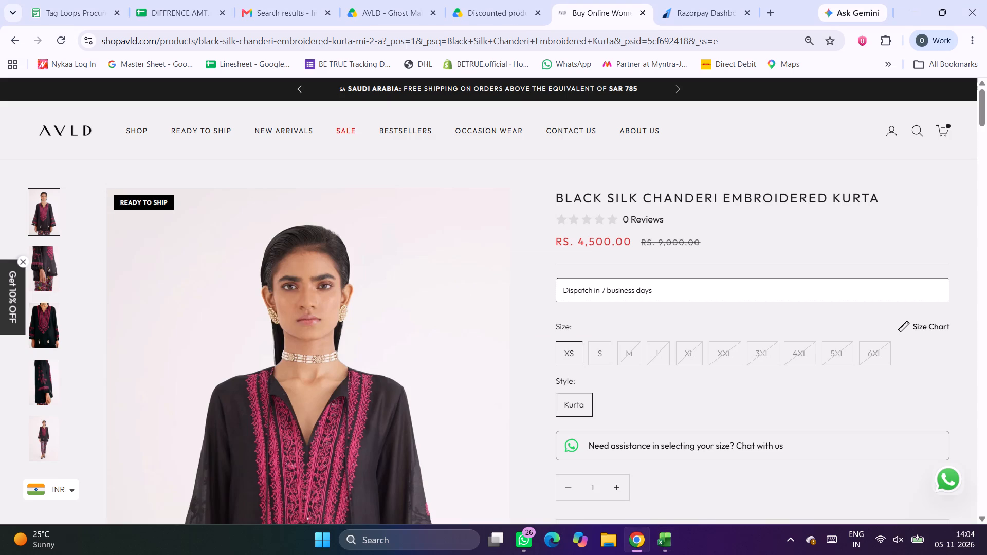
click(922, 134)
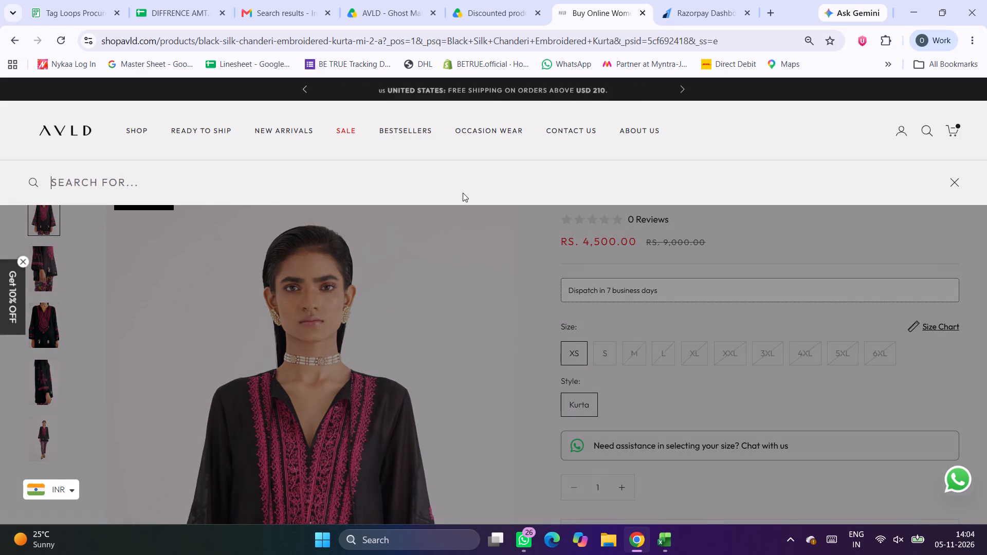
key(ctrl+v)
click(109, 388)
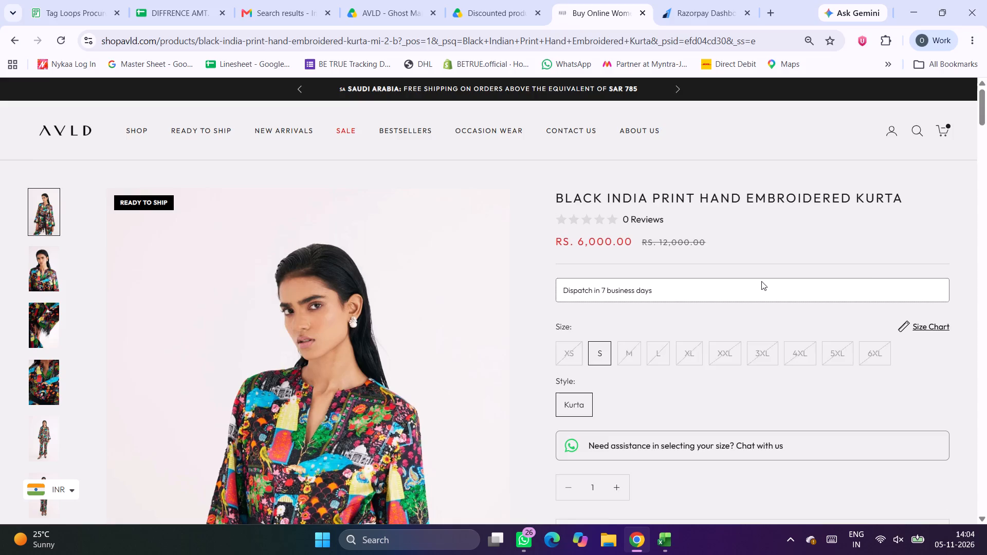
key(alt+Tab)
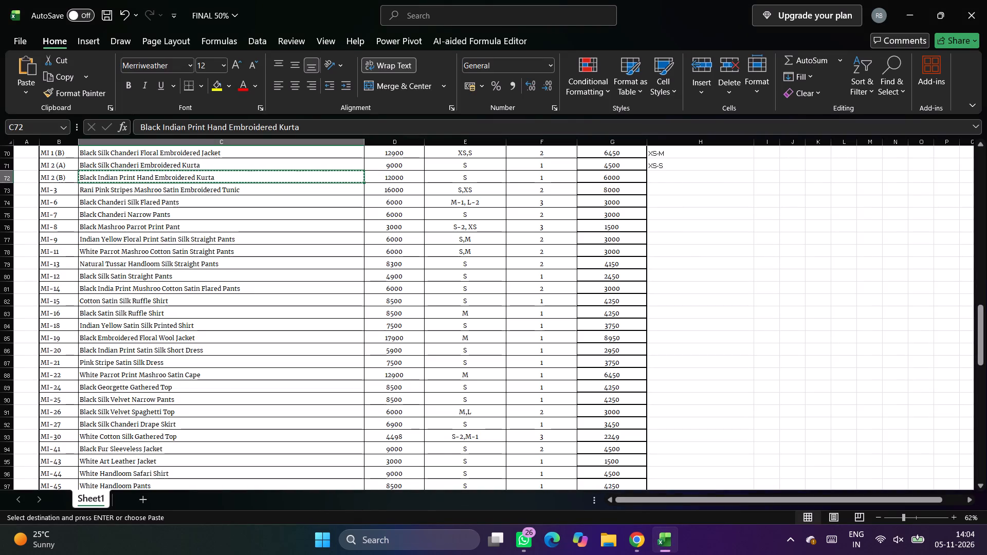
click(665, 180)
key(s)
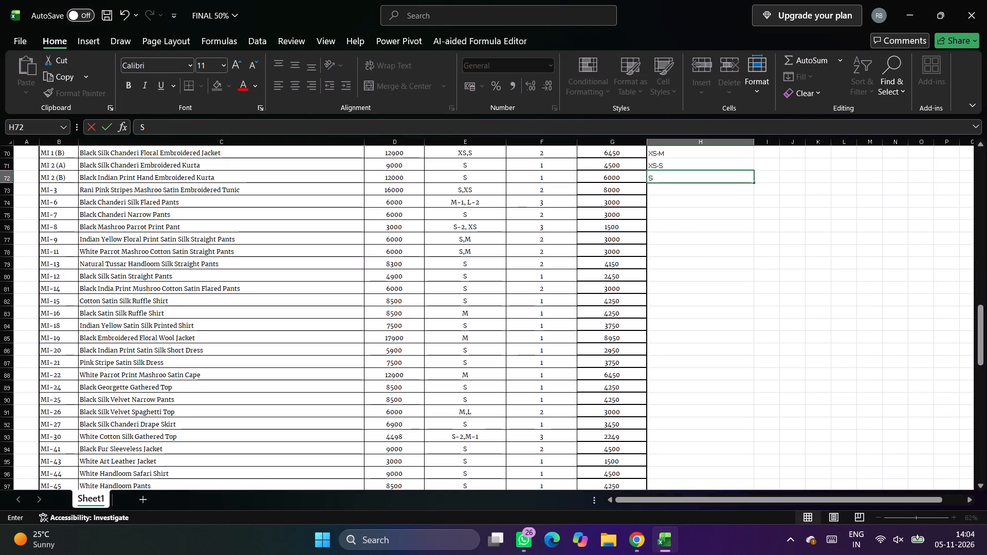
Look up Rani Pink Stripes Mashroo Satin Embroidered Tunic on the AVLD site in Chrome and record XS-S in its column H cell in Excel.
click(172, 188)
key(ctrl+c)
key(alt+Tab)
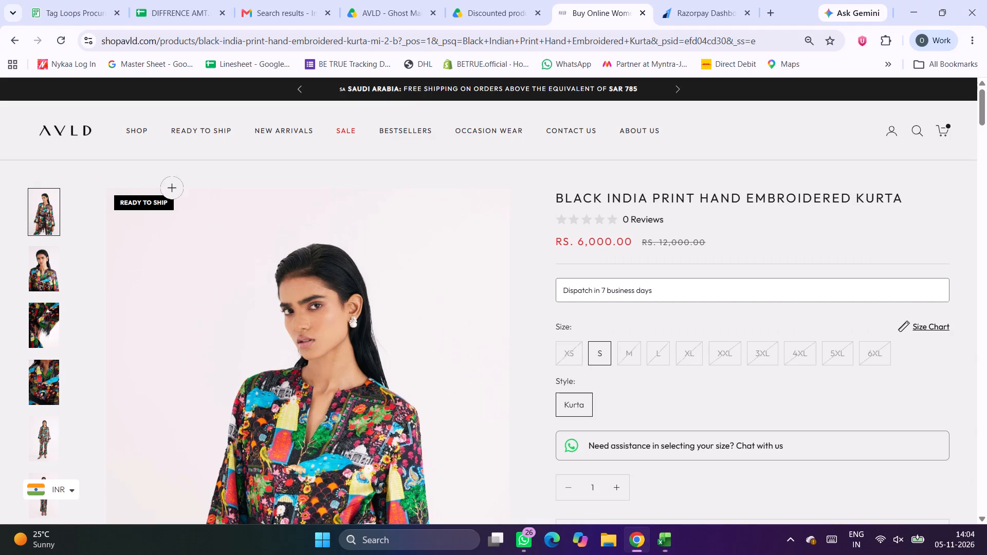
click(918, 131)
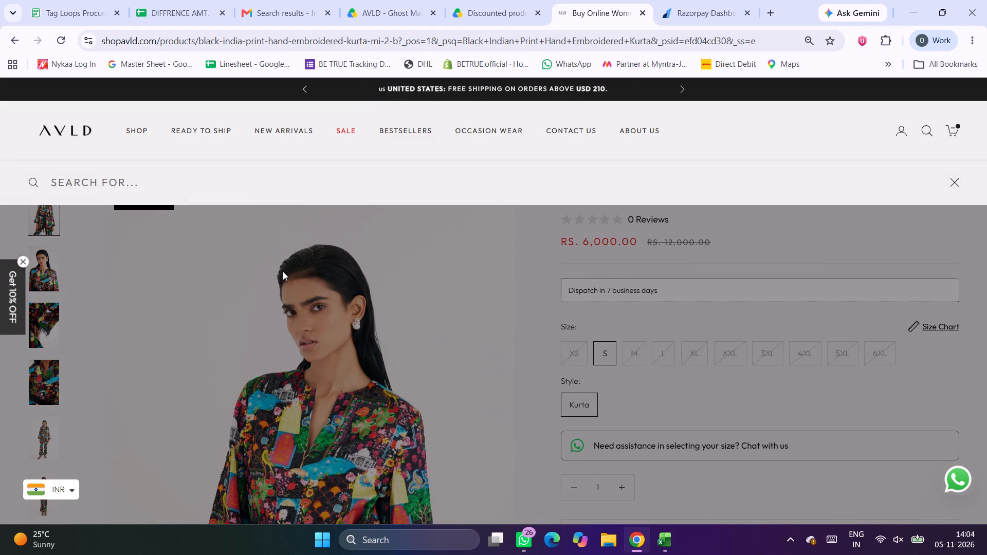
key(ctrl+v)
click(93, 397)
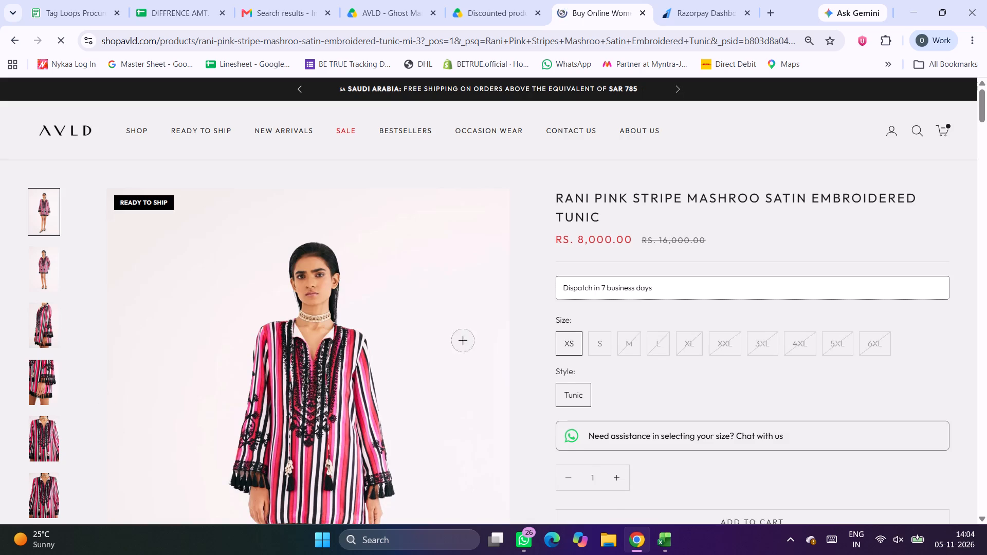
key(alt+Tab)
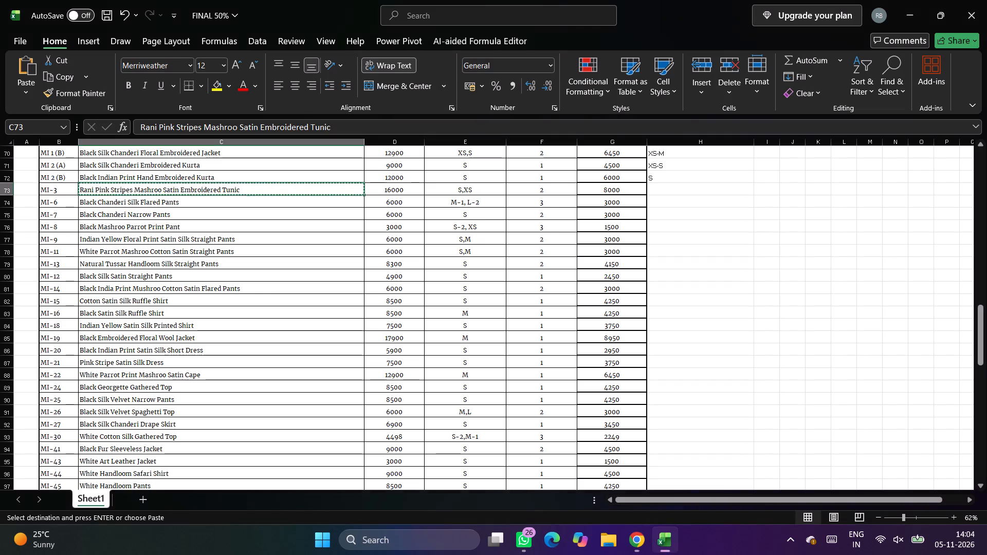
click(657, 192)
text(XS-S)
click(667, 201)
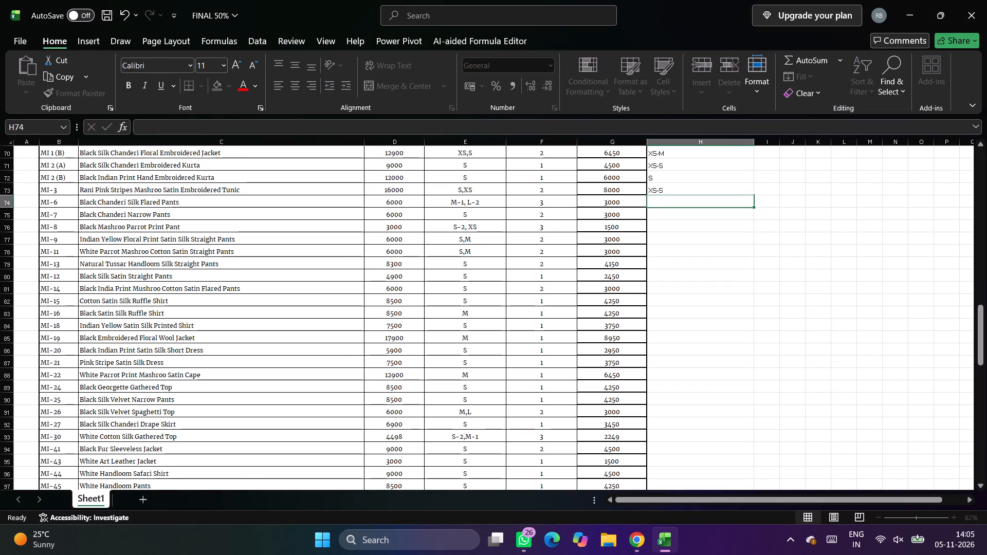
Search the AVLD site in Chrome for Black Chanderi Silk Flared Pants and open the Black Silk Chanderi Embroidered Temple Jacket page.
click(100, 202)
key(ctrl+c)
key(alt+Tab)
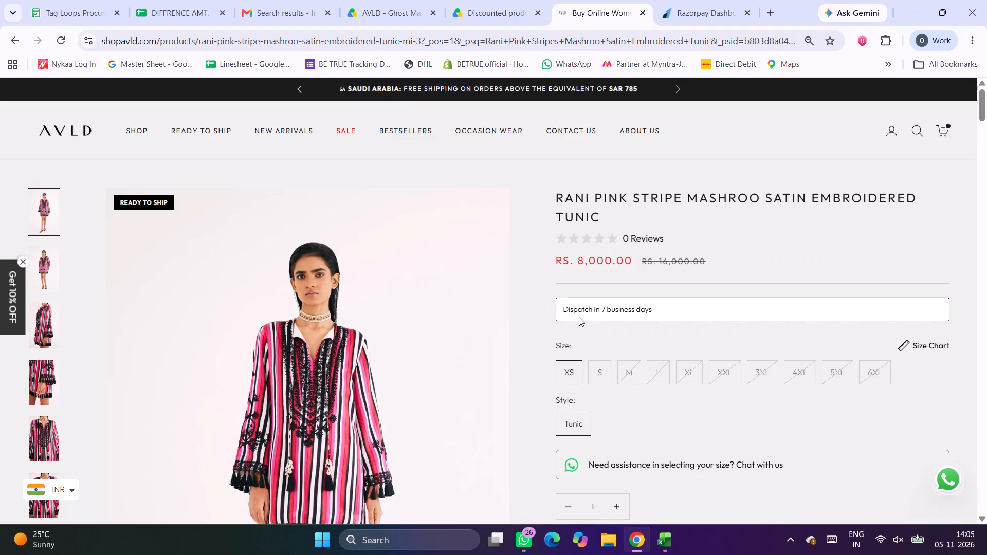
click(907, 125)
click(910, 127)
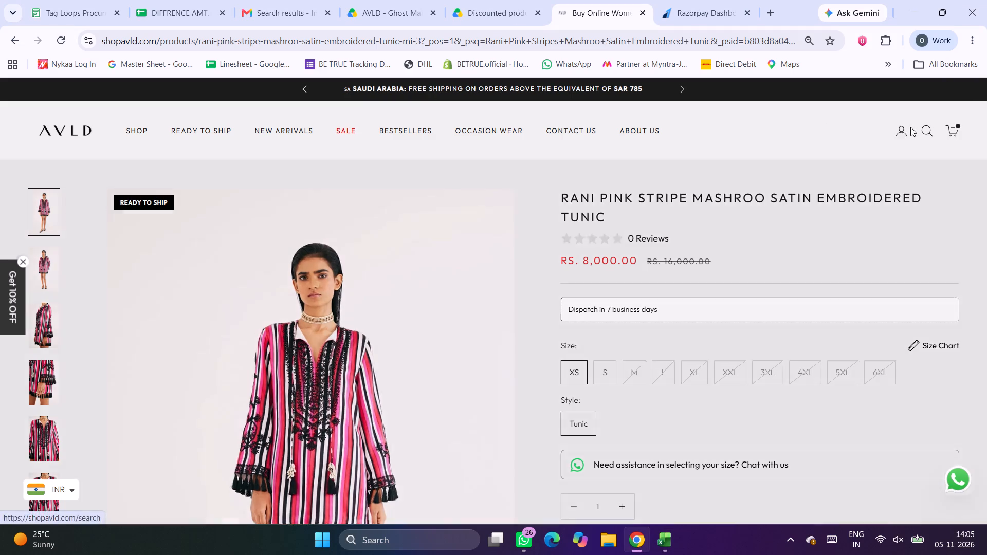
key(ctrl+v)
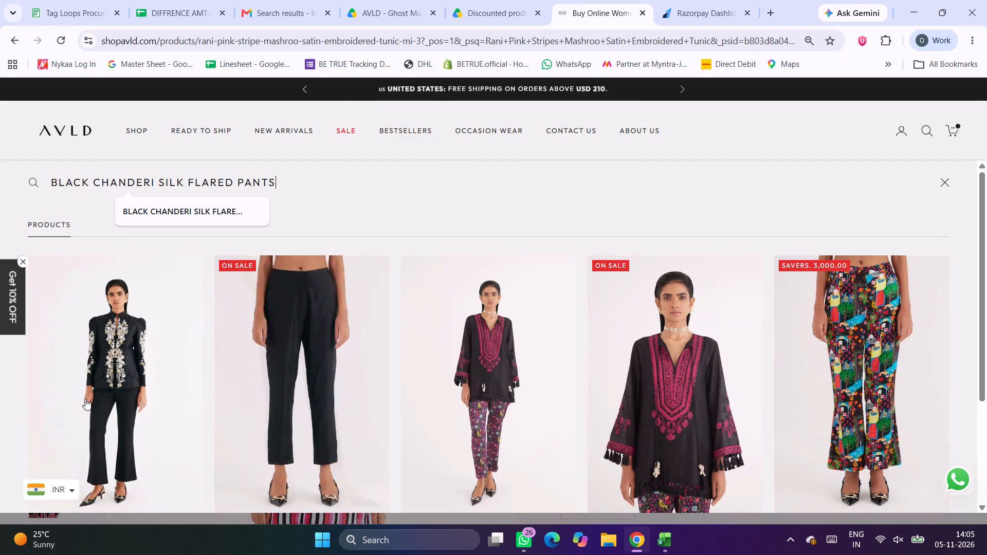
click(85, 399)
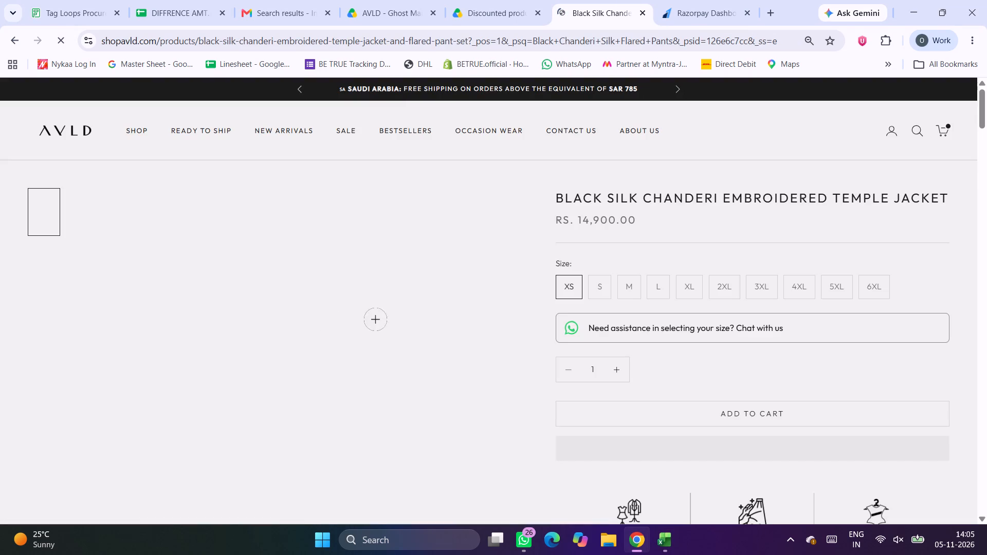
Repeat the flared pants search, open Black Chanderi Narrow Pant, record XS-S for Black Chanderi Silk Flared Pants in Excel's column H, and save.
click(915, 133)
key(ctrl+v)
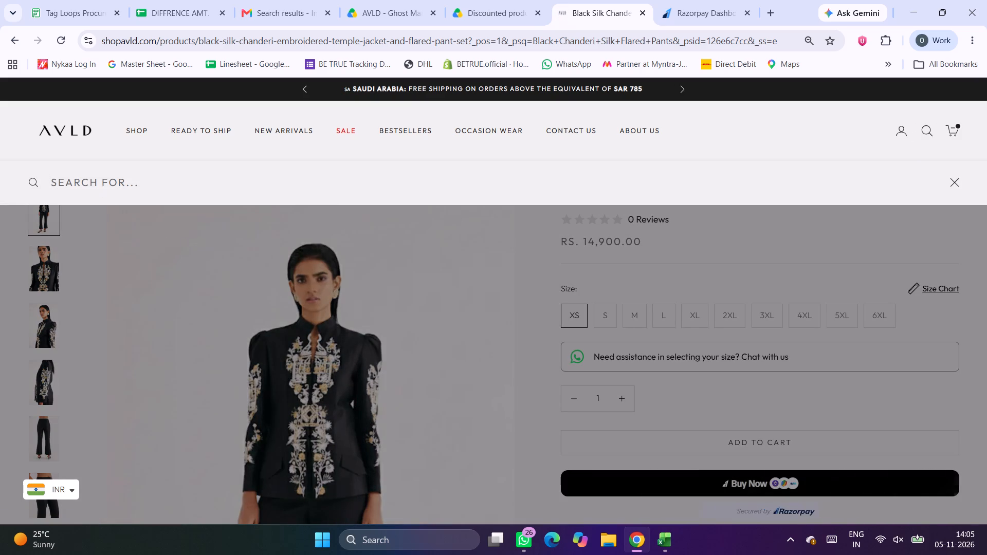
key(ctrl+v)
click(322, 347)
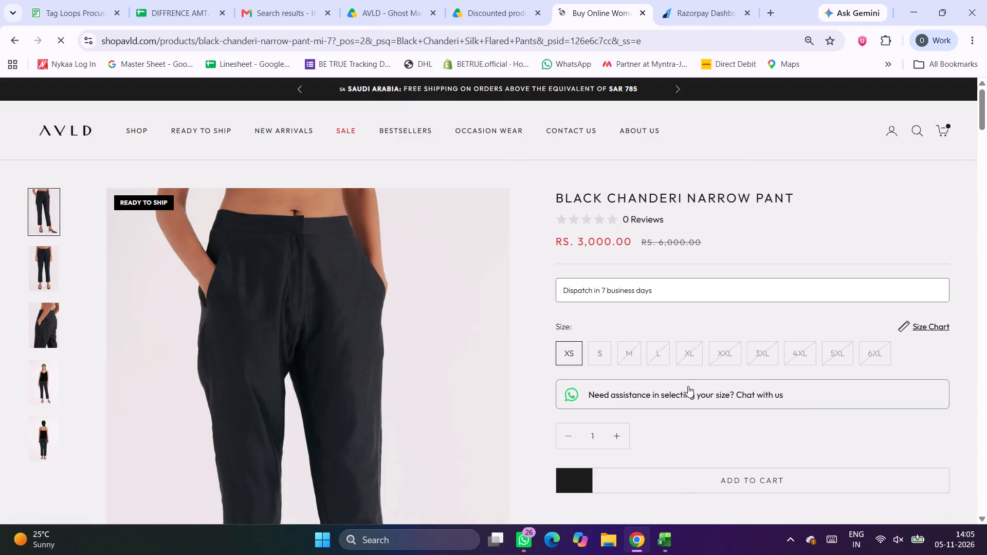
click(674, 547)
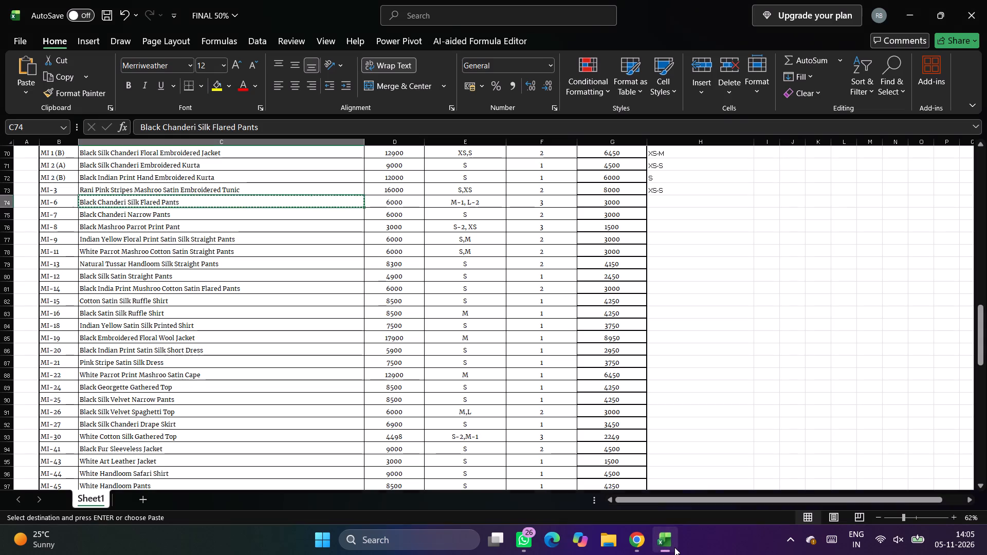
click(656, 203)
key(alt+Tab)
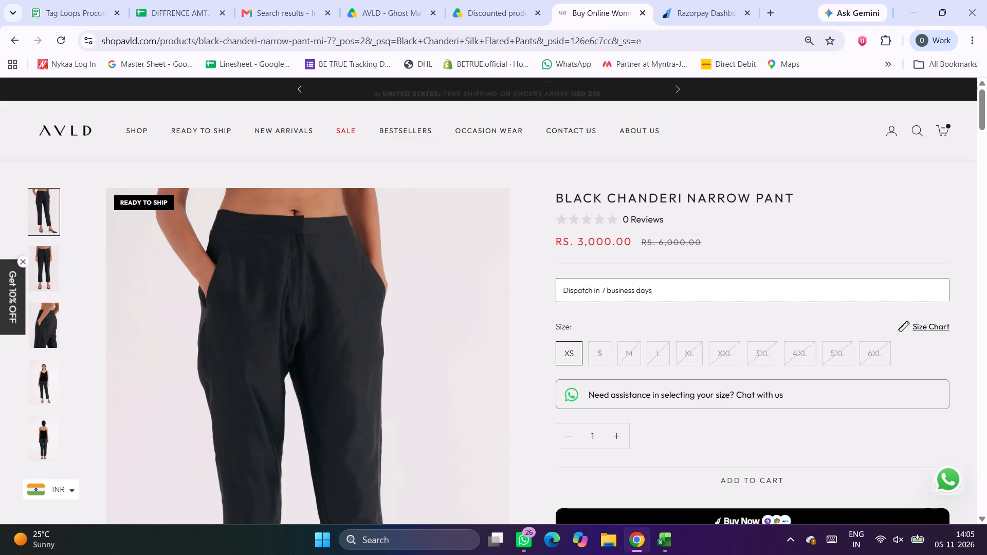
key(alt+Tab)
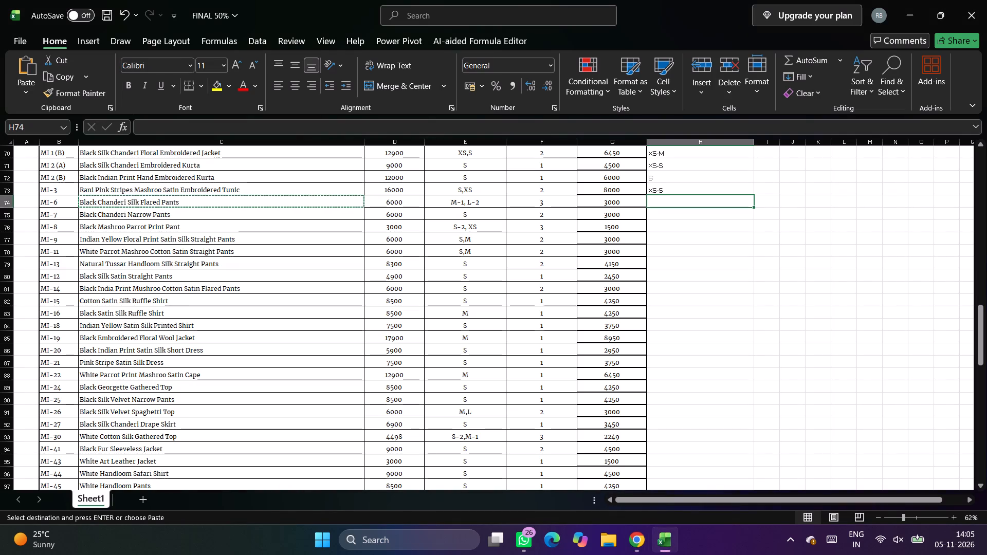
key(ctrl+d)
click(671, 213)
key(ctrl+s)
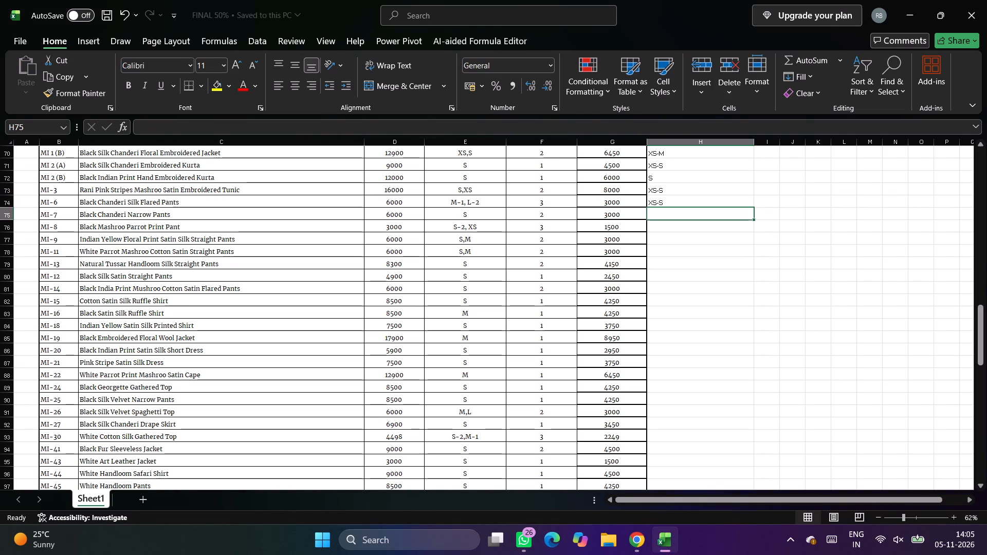
Check the Black Chanderi Narrow Pant page in Chrome, record XS-S for Black Chanderi Narrow Pants in Excel's column H, and save the workbook.
scroll(614, 316, down, 1)
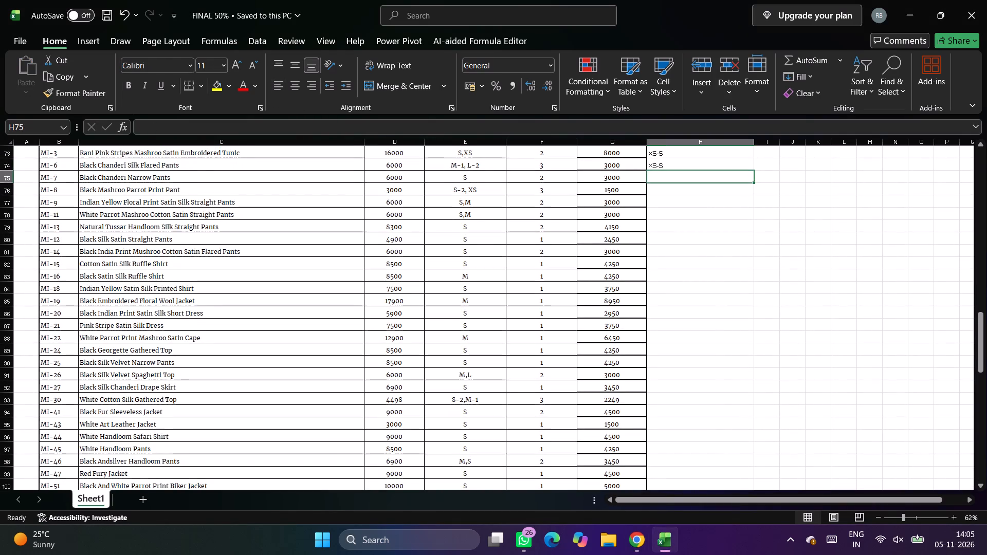
click(101, 181)
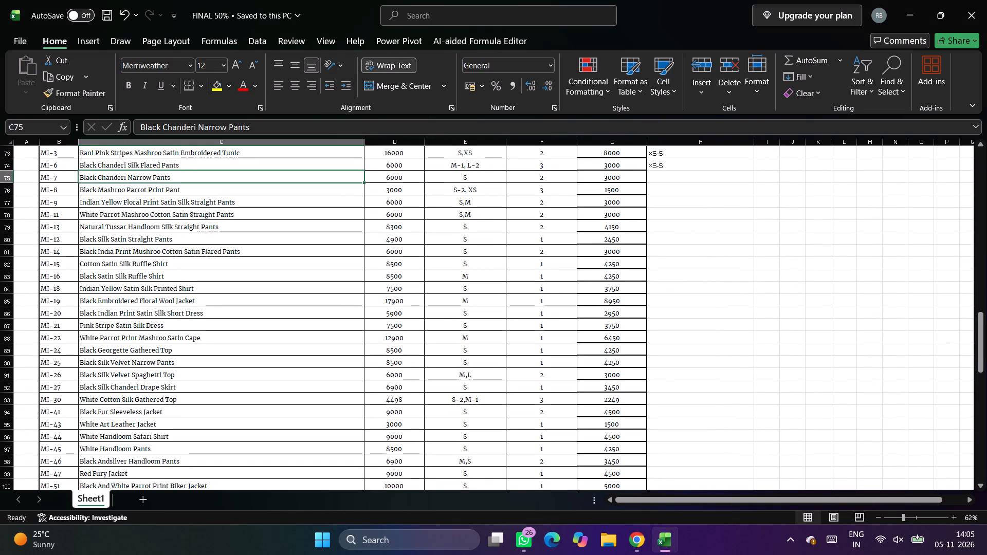
click(111, 192)
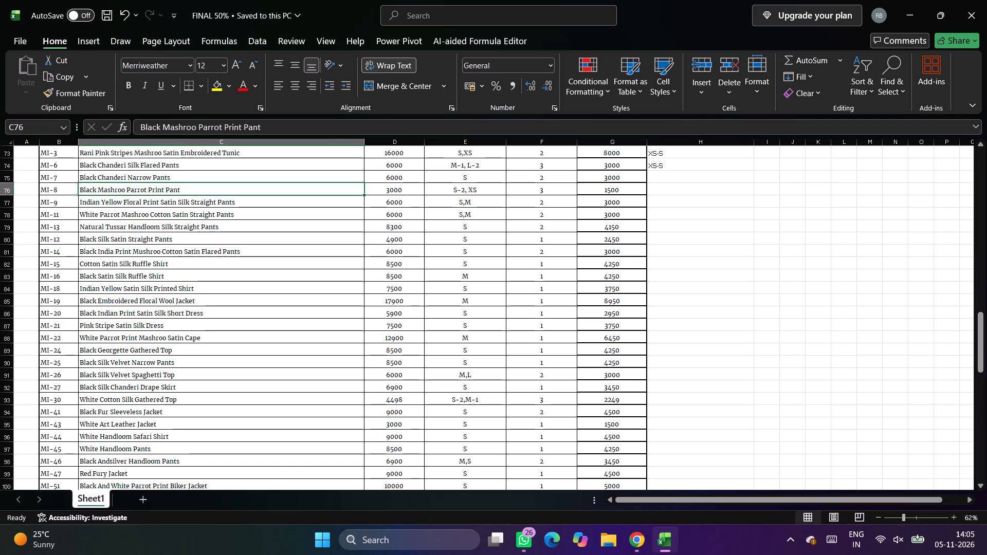
click(5, 182)
click(5, 179)
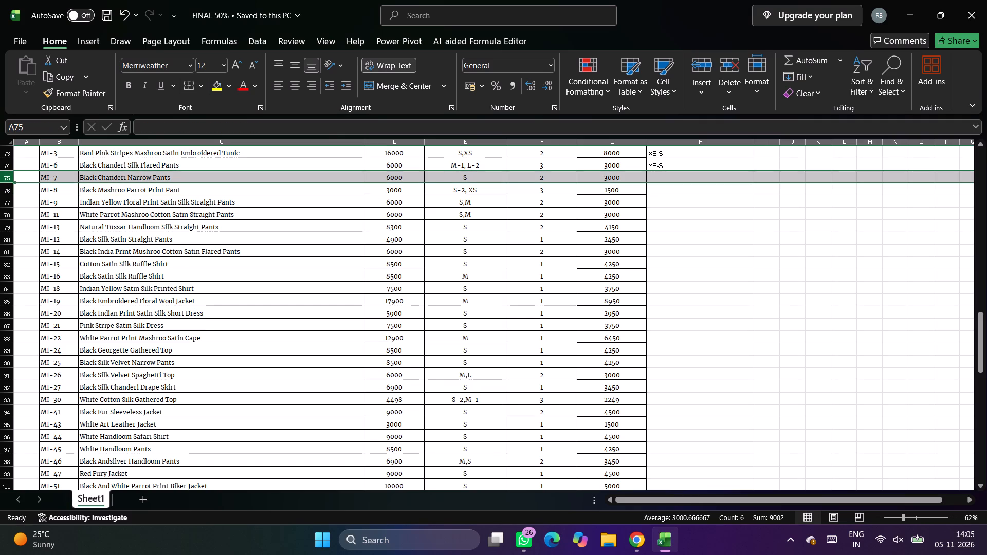
click(102, 174)
key(ctrl+c)
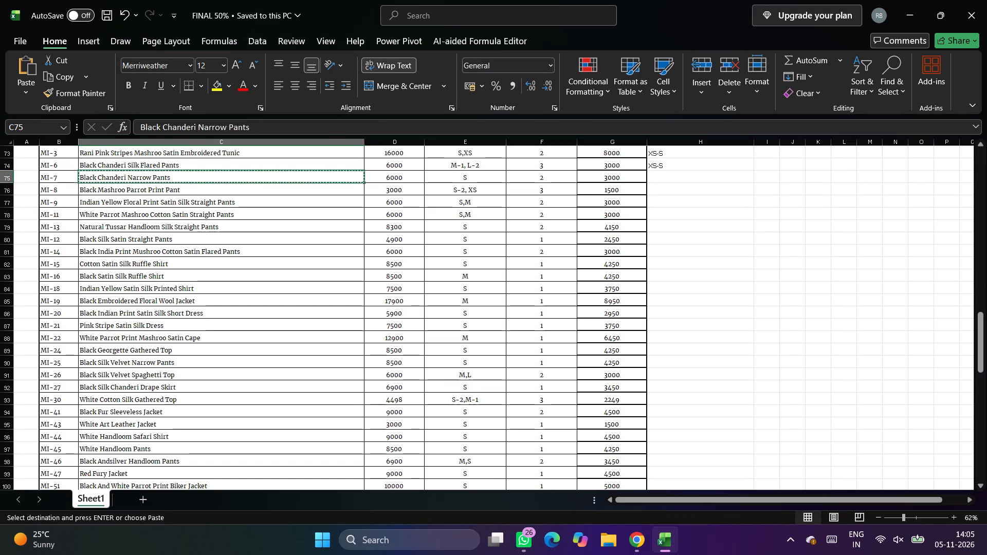
key(alt+Tab)
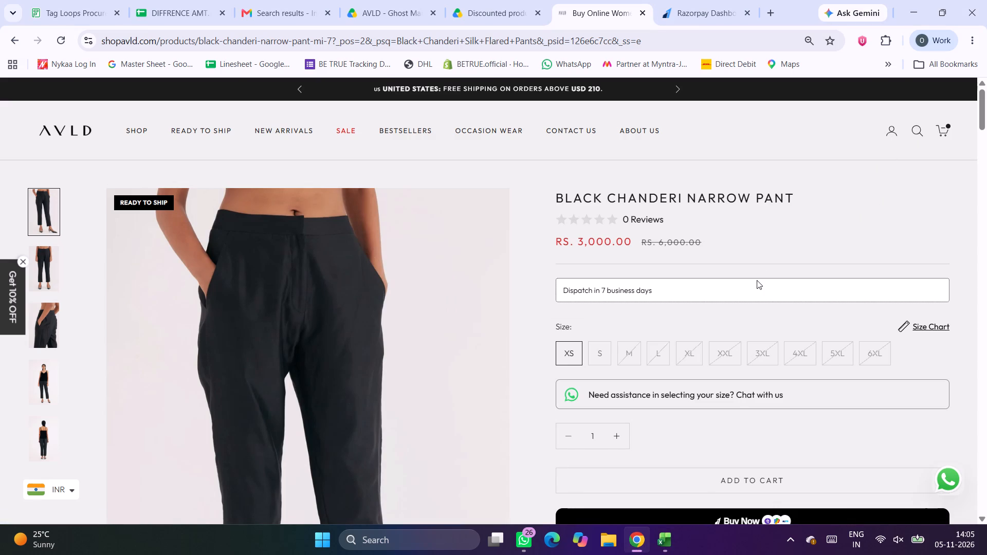
key(alt+Tab)
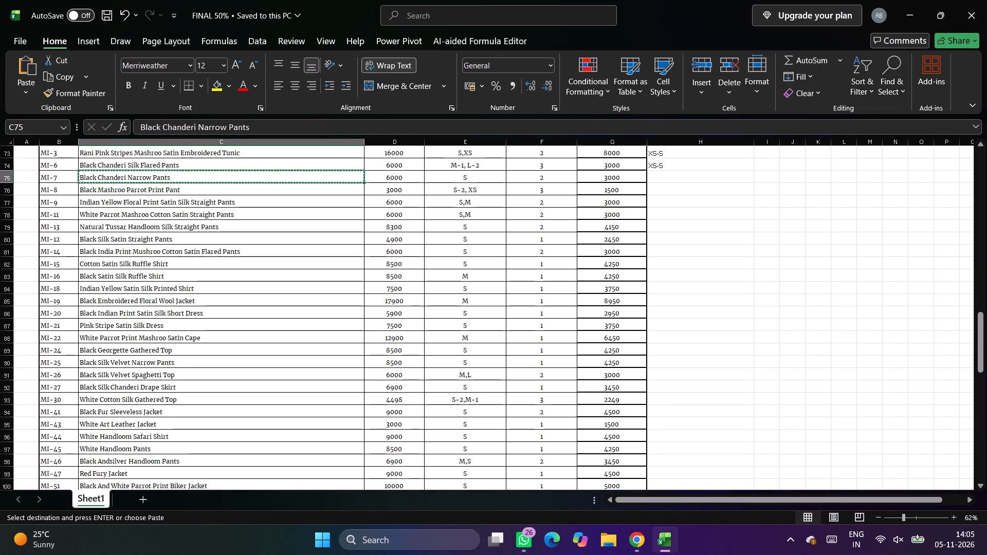
click(664, 178)
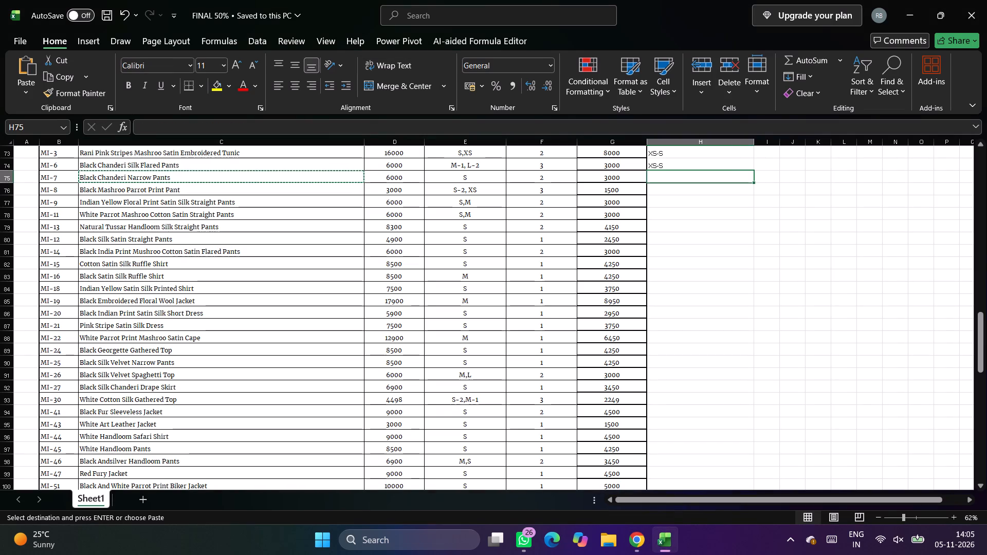
text(XS)
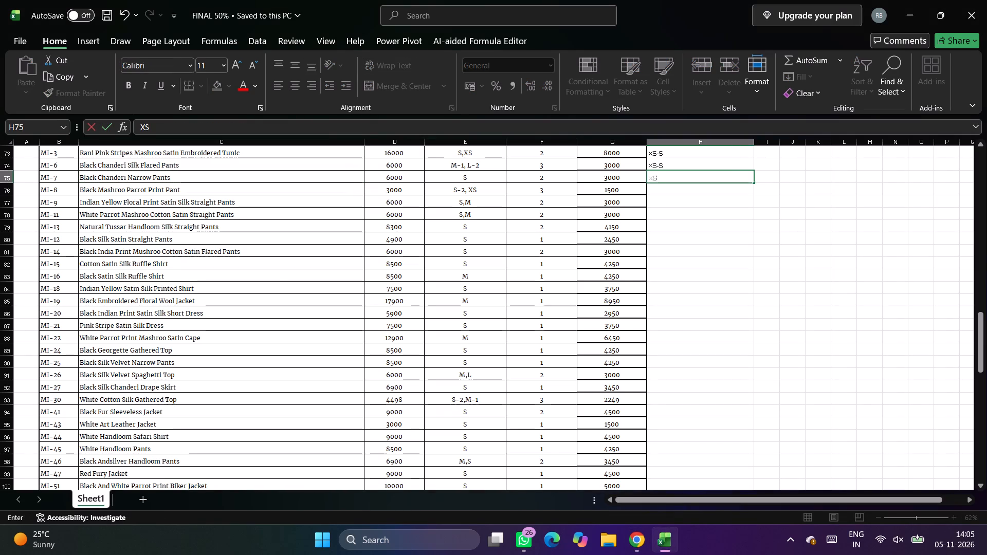
text(-S)
click(678, 164)
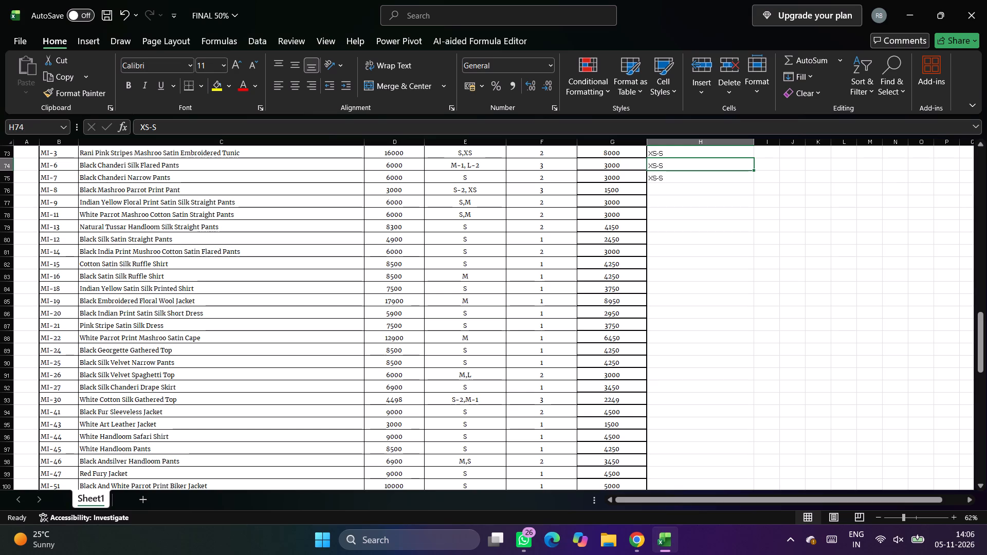
key(ctrl+s)
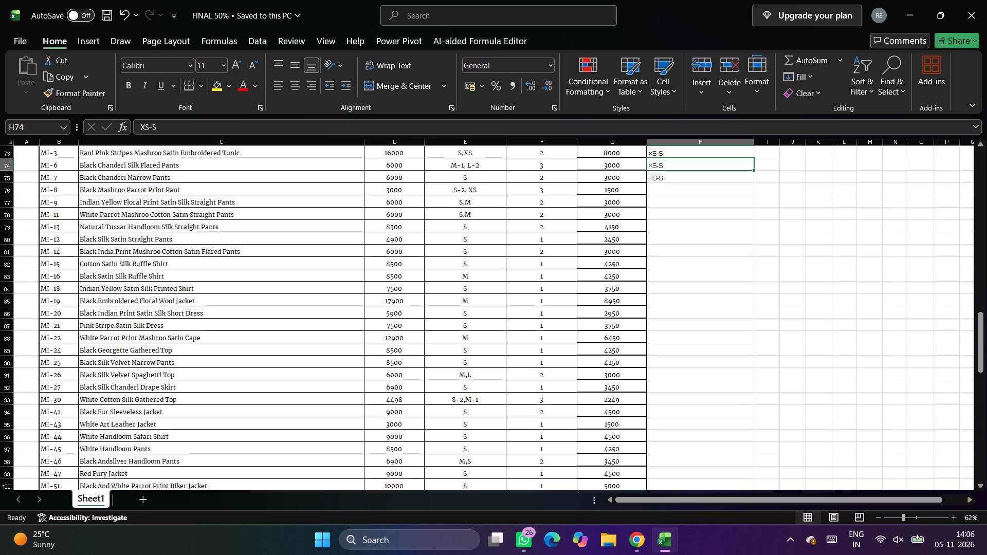
Copy the name Black Chanderi Silk Flared Pants from the Excel sheet and search for it on the AVLD site in Chrome.
click(181, 166)
key(ctrl+c)
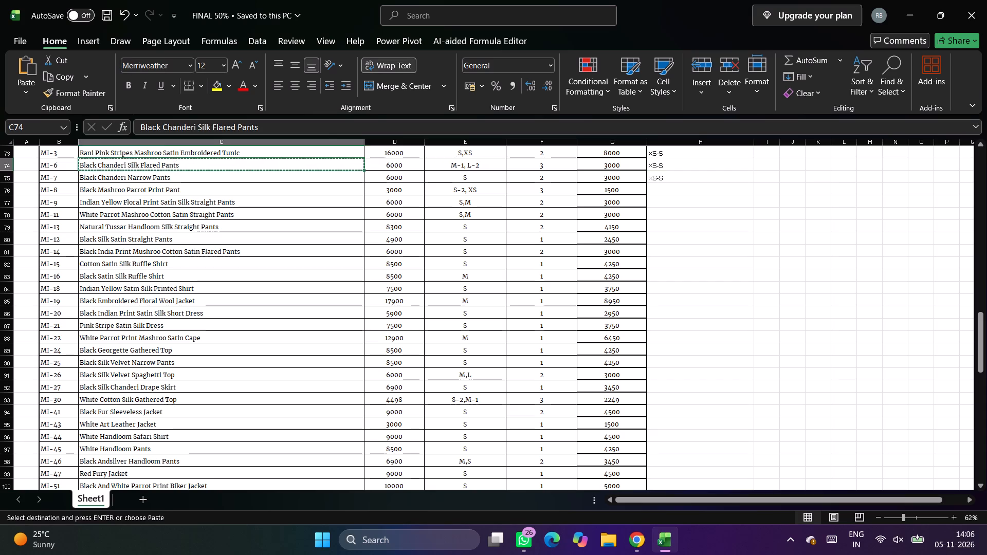
key(alt+Tab)
click(913, 140)
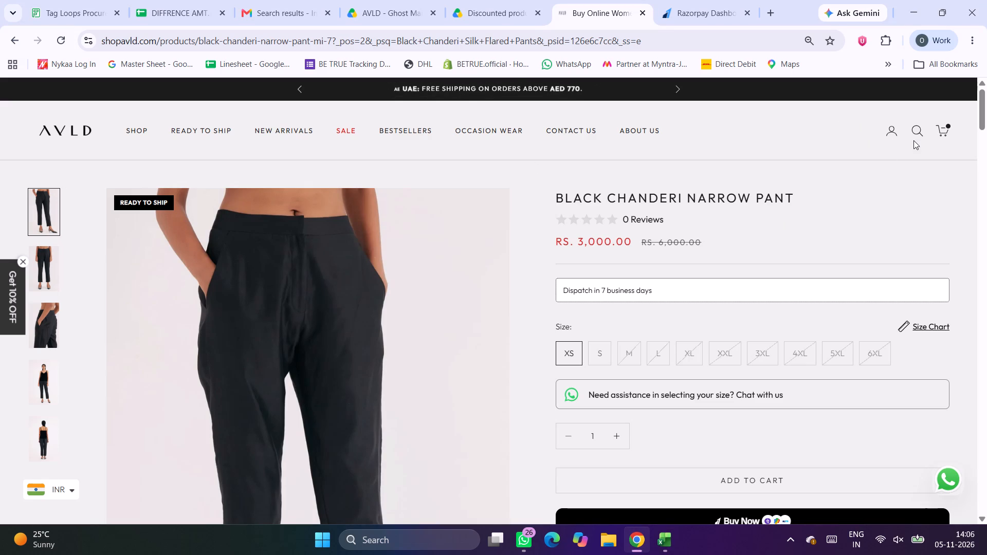
click(919, 134)
key(ctrl+v)
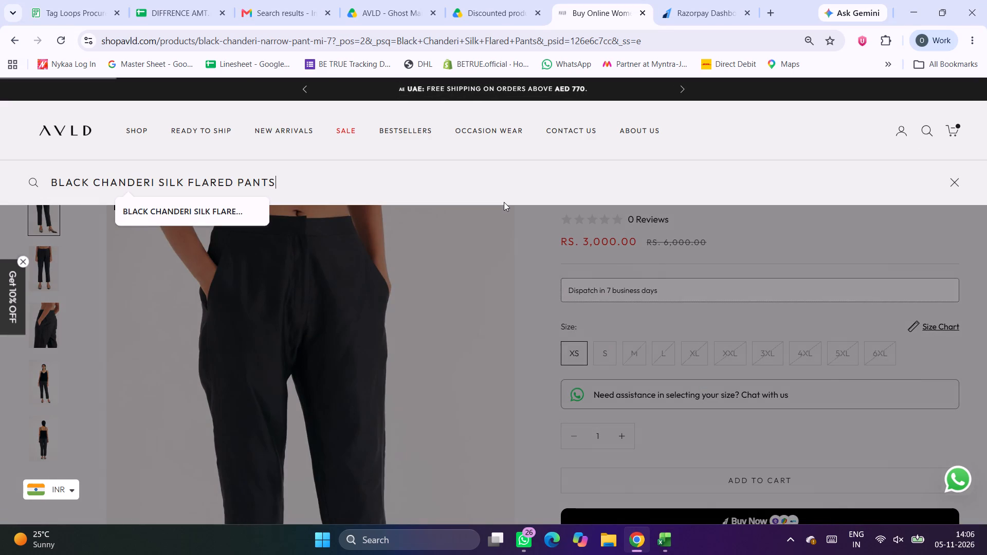
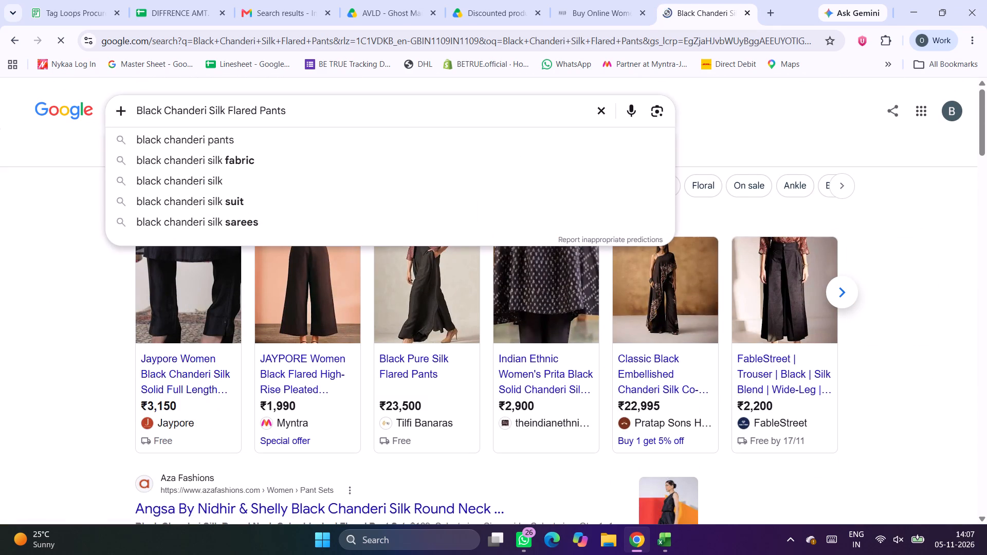
Search Google for Black Chanderi Silk Flared Pants AVLD and examine the shopavld.com results for a matching product page.
key(space)
text(AVLD)
key(Return)
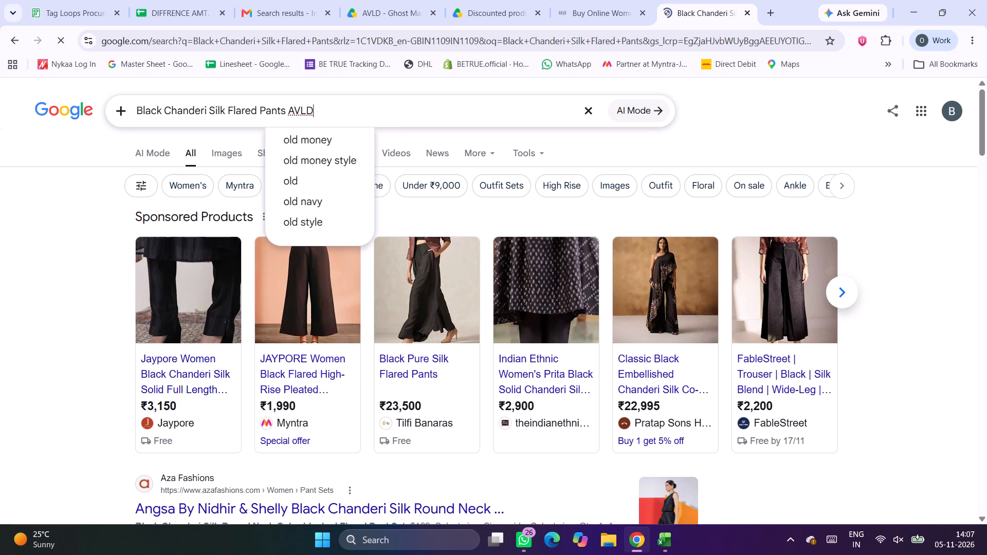
click(316, 112)
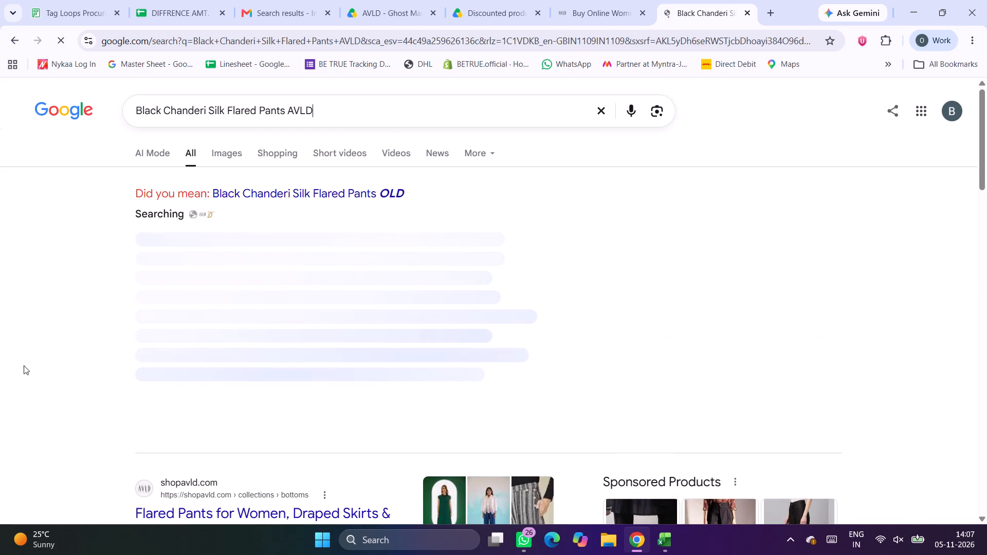
scroll(24, 434, down, 3)
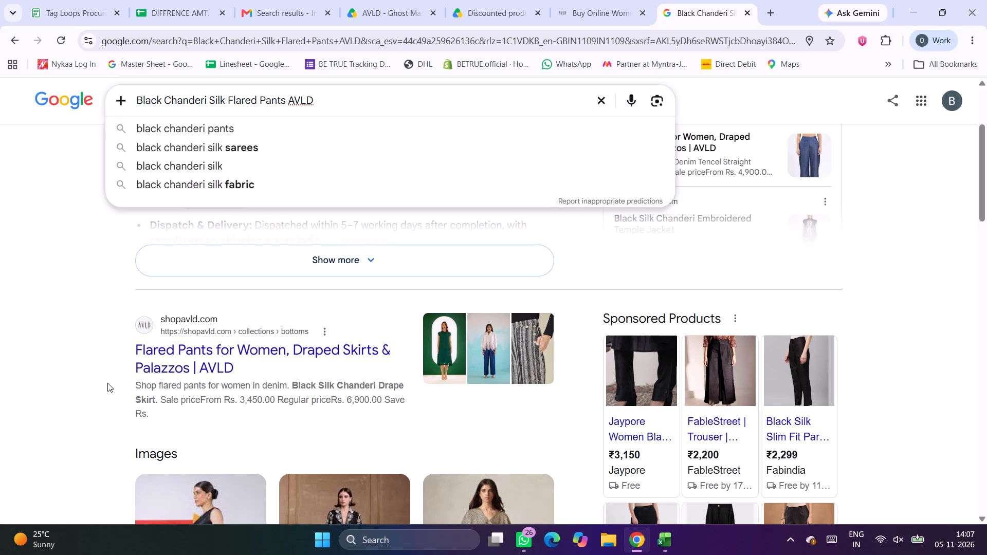
click(53, 326)
scroll(53, 326, down, 3)
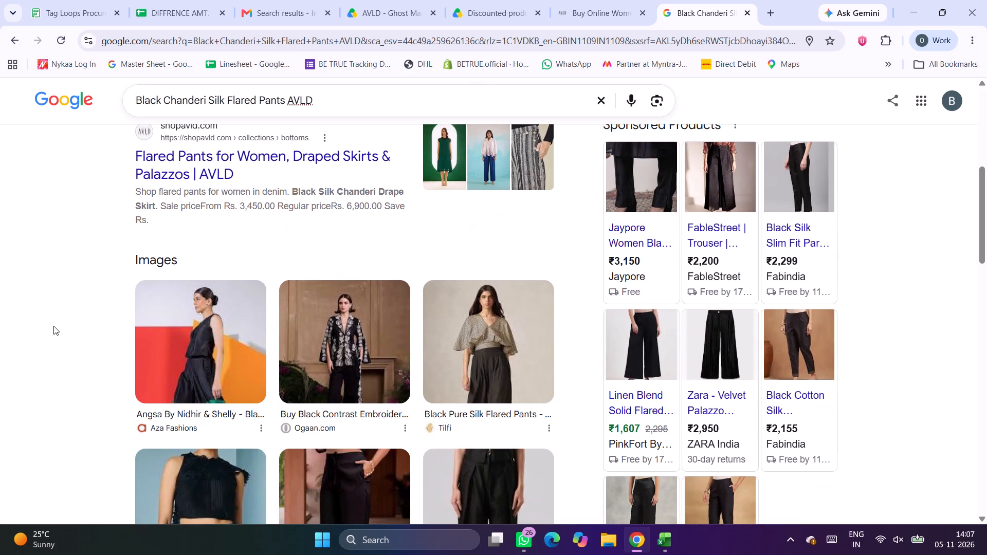
scroll(53, 326, down, 4)
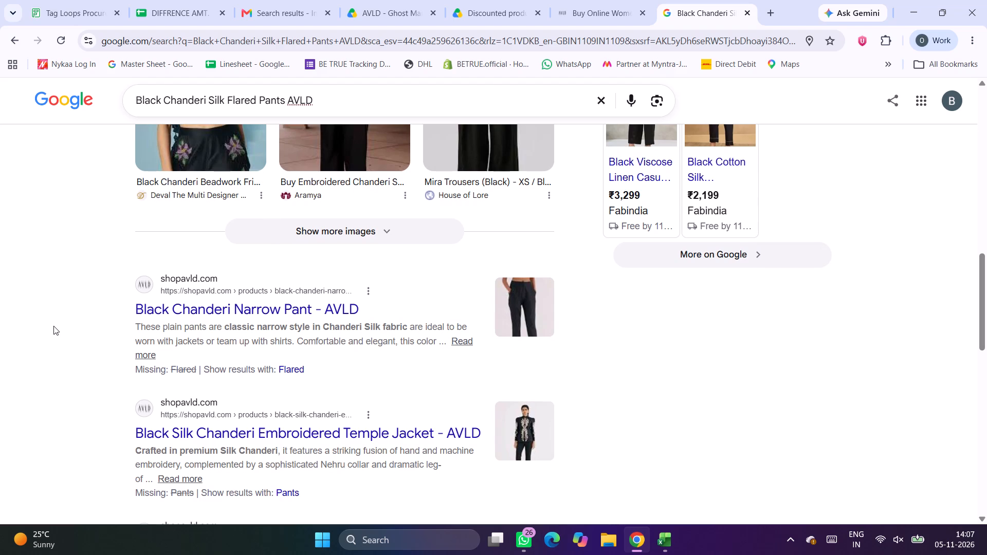
scroll(53, 326, down, 3)
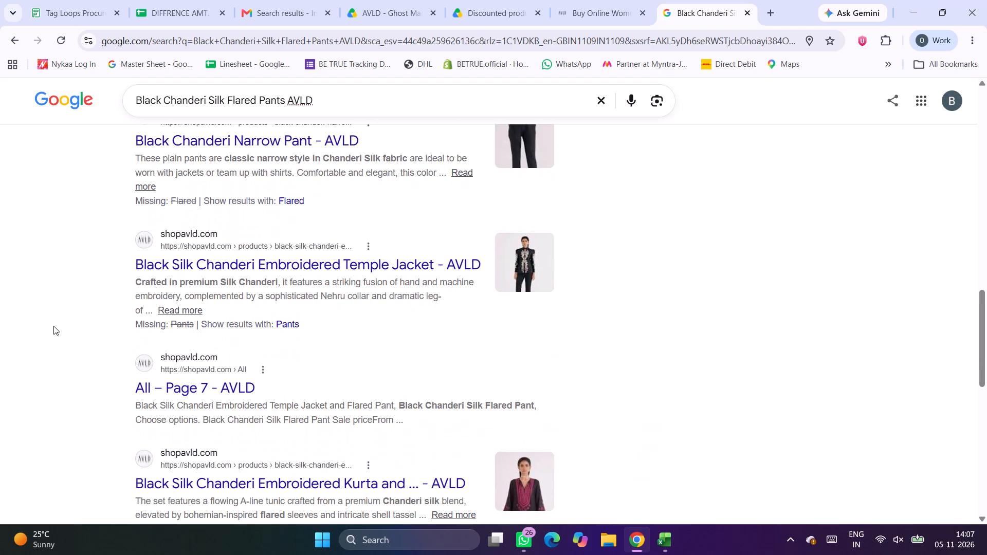
scroll(53, 326, down, 1)
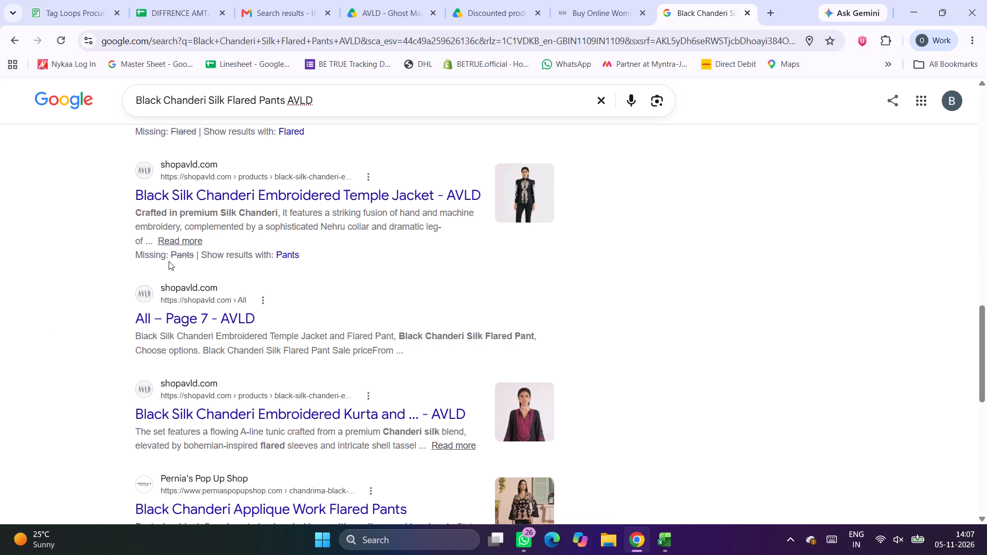
click(196, 0)
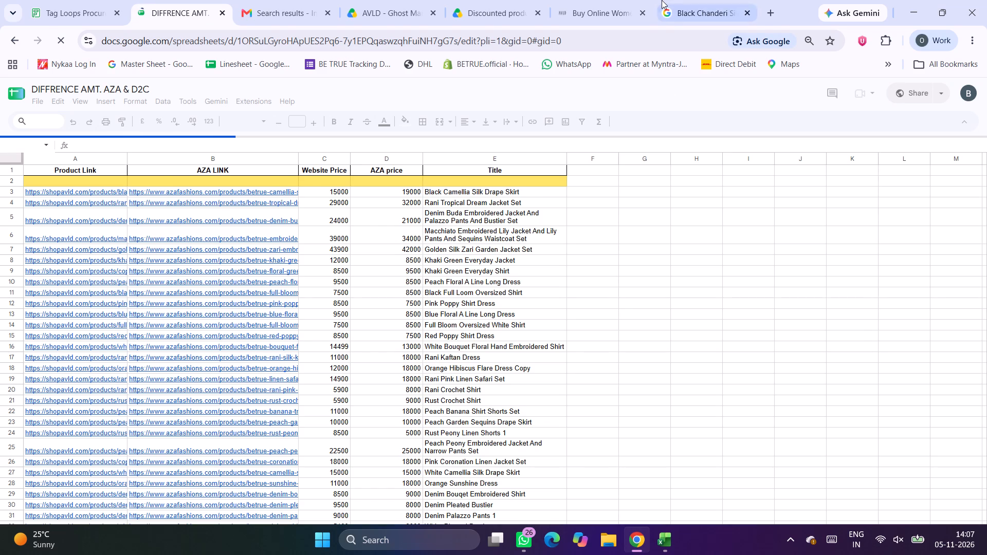
click(662, 0)
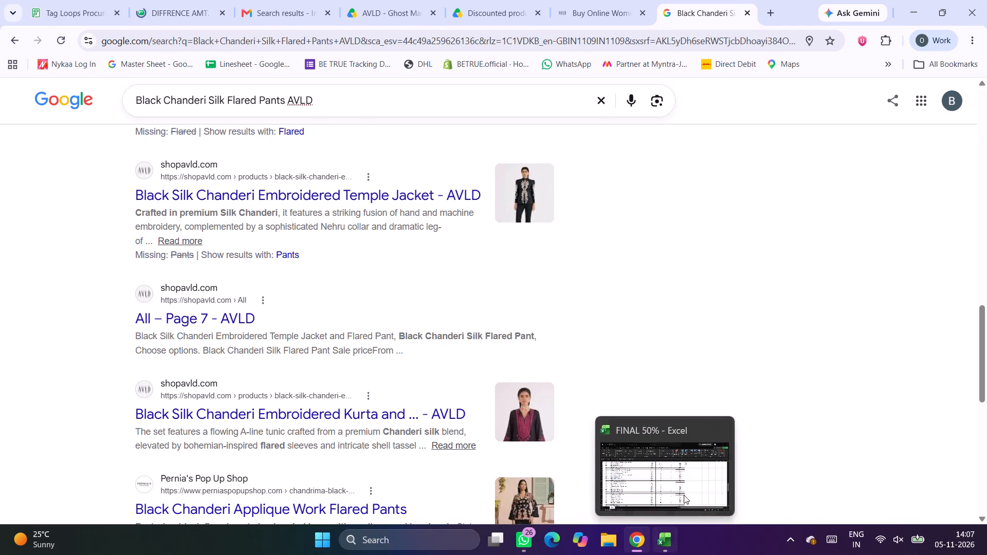
In Excel, clear the column H size entry for Black Chanderi Silk Flared Pants (MI-6) and save the workbook.
click(680, 472)
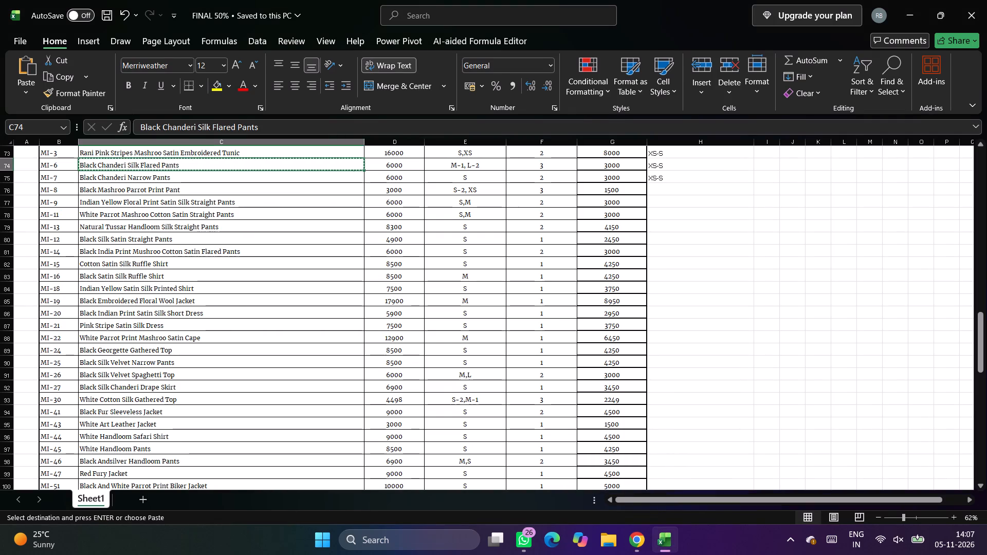
click(9, 163)
click(694, 167)
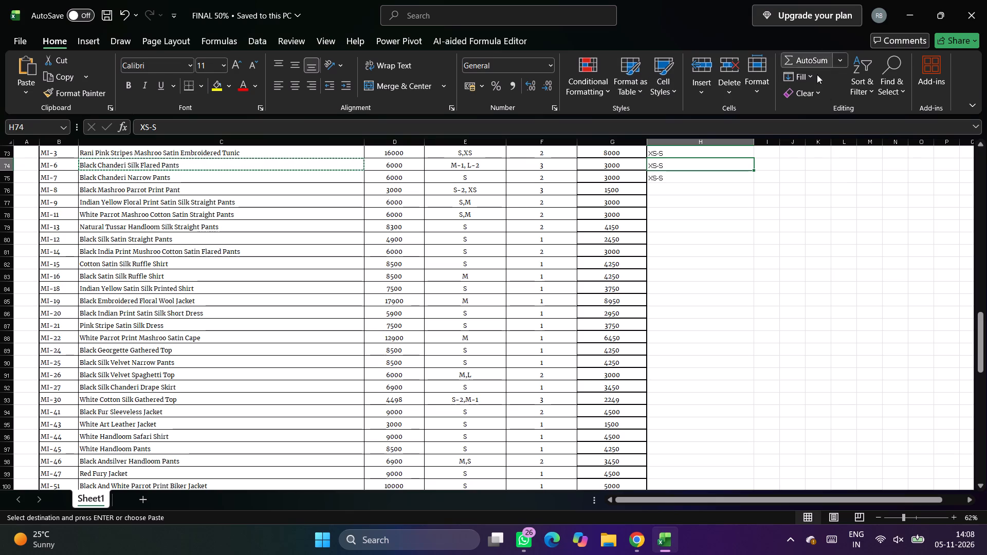
click(734, 59)
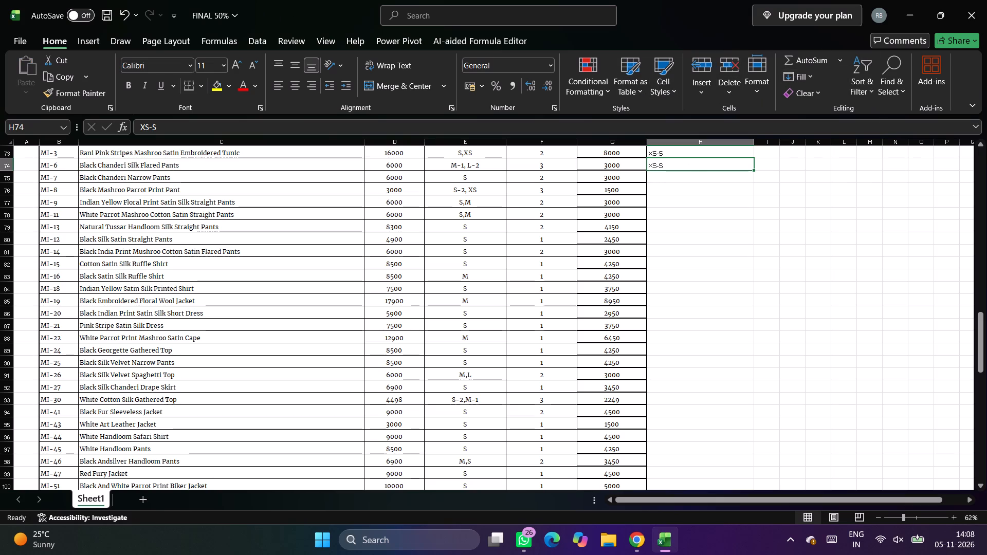
key(ctrl+z)
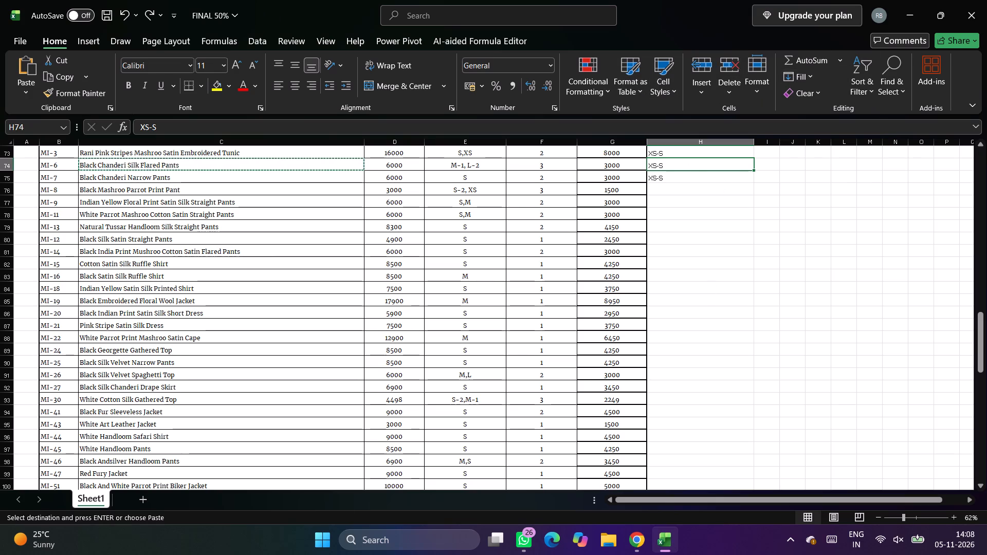
key(Delete)
key(ctrl+s)
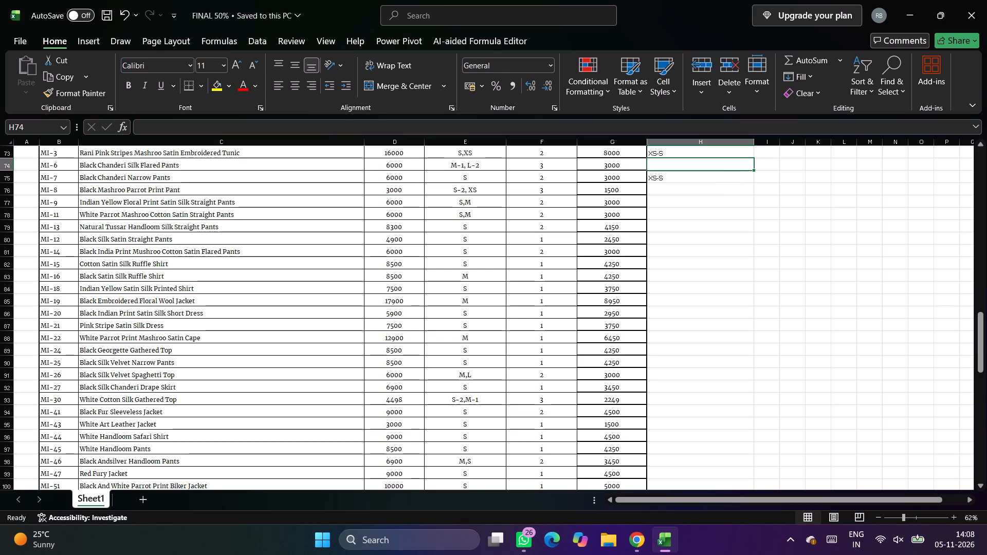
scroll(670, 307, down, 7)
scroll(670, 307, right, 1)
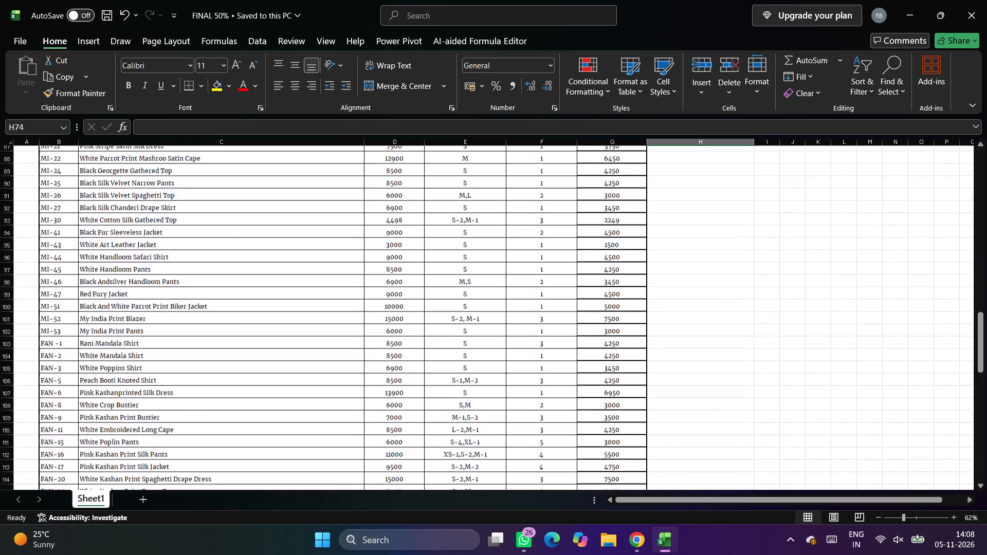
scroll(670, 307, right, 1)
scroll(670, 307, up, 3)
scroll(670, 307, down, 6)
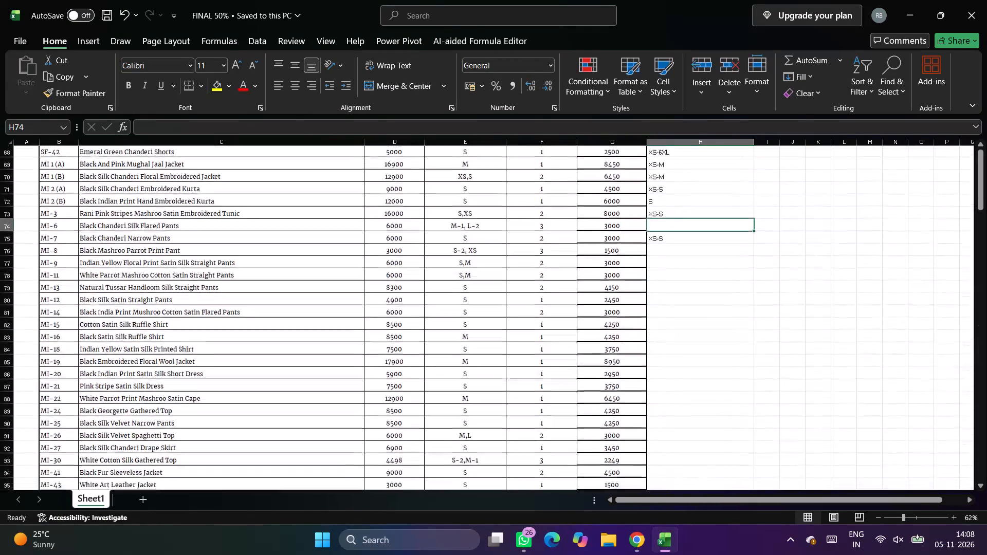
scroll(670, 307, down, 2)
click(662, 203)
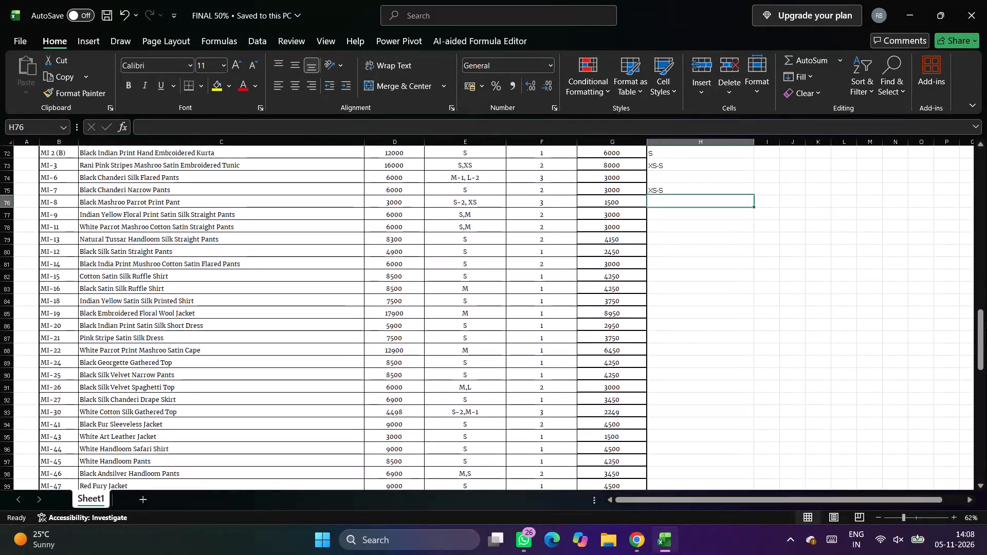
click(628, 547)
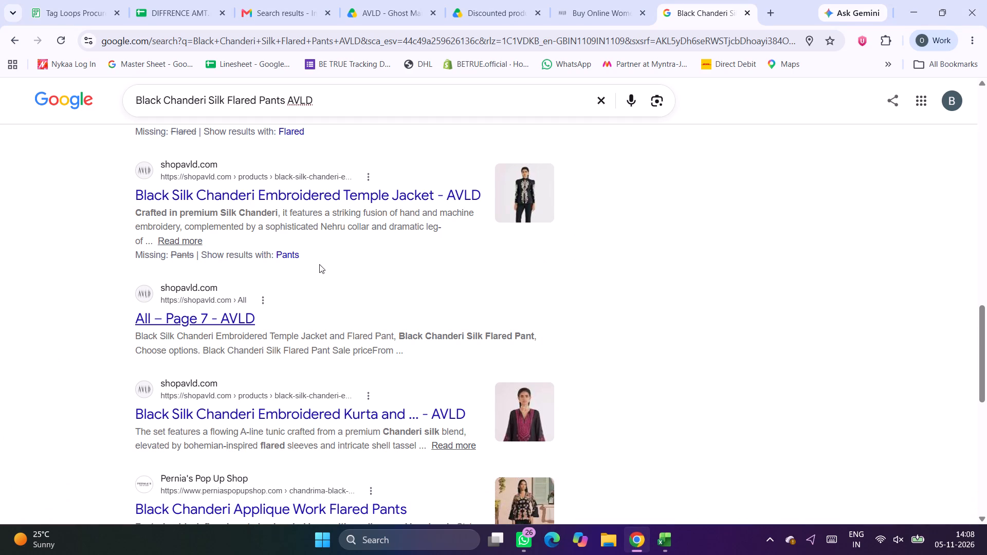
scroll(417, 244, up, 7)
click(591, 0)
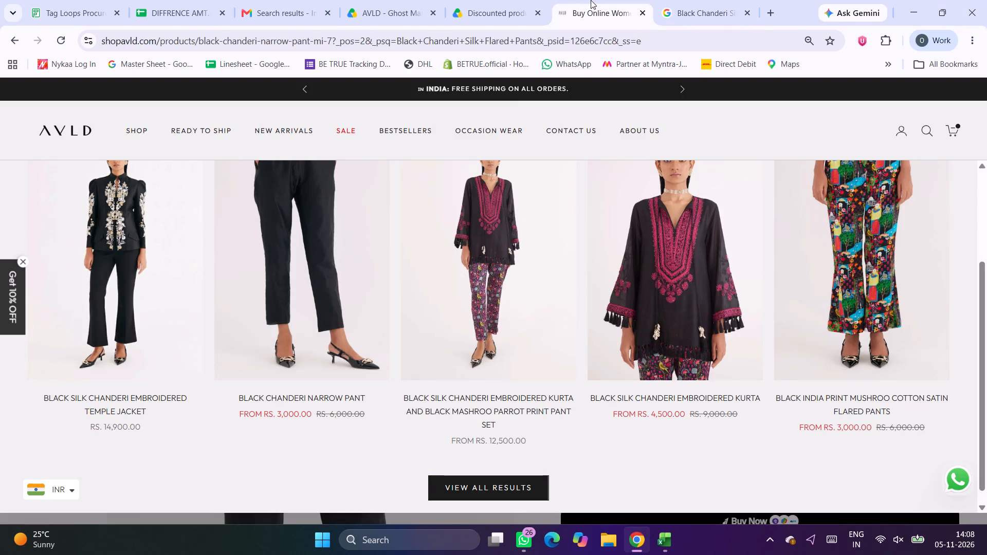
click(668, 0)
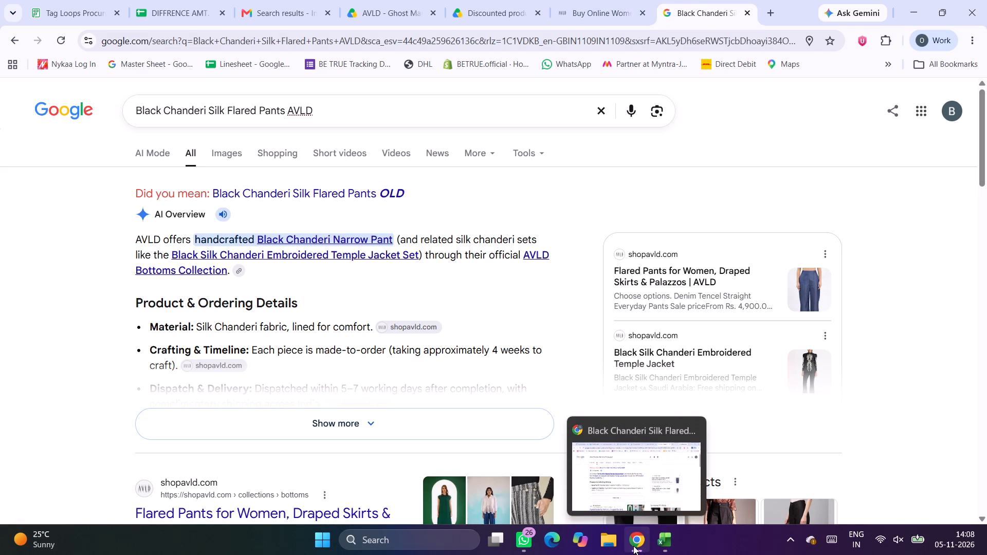
Copy Black Mashroo Parrot Print Pant from the Excel sheet, search for it on the AVLD site in Chrome, and open its product page.
click(660, 544)
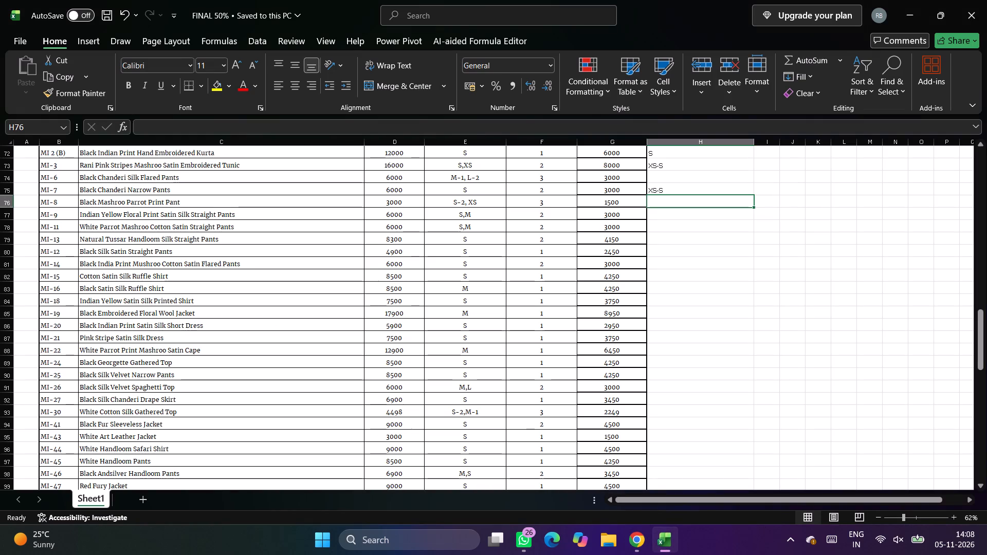
click(1, 201)
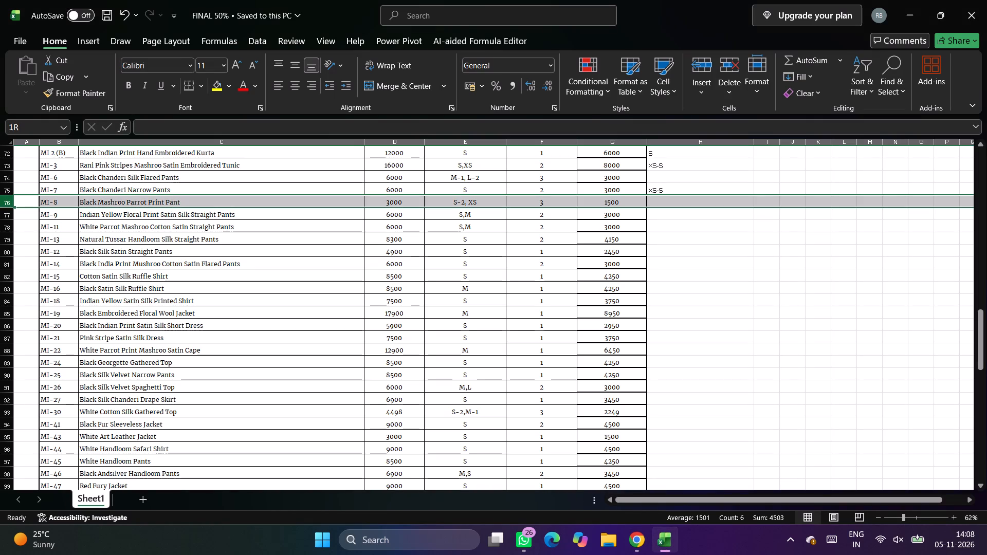
scroll(244, 201, down, 1)
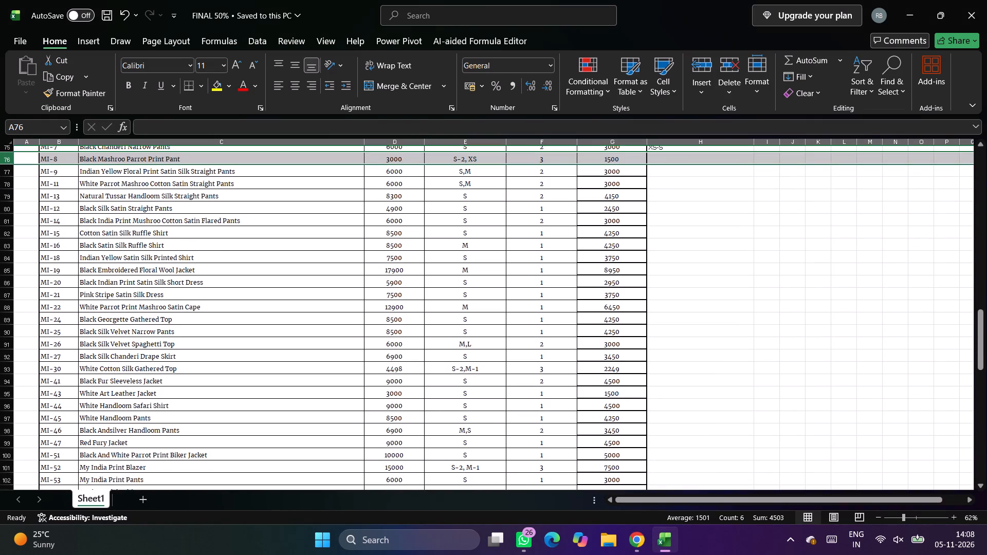
scroll(244, 201, down, 1)
click(179, 165)
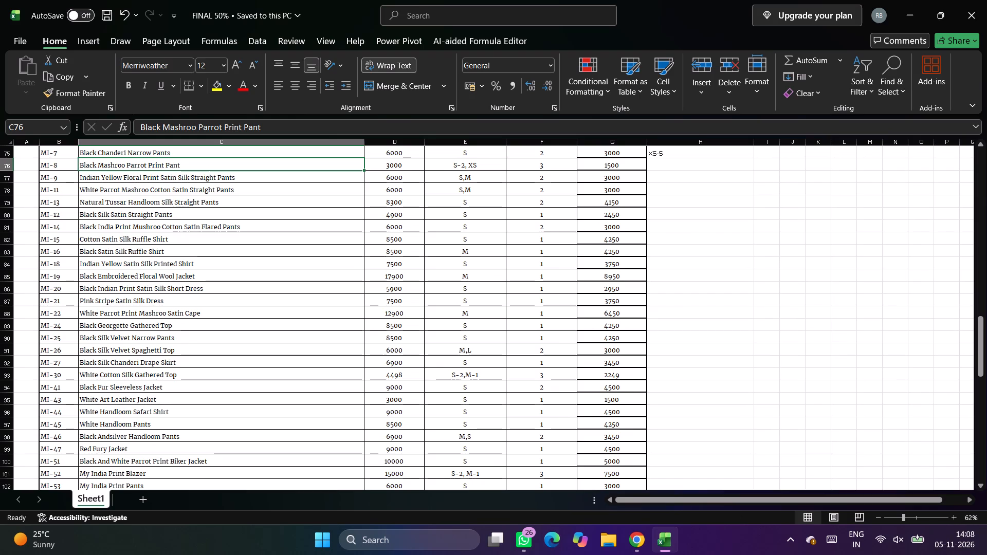
key(ctrl+c)
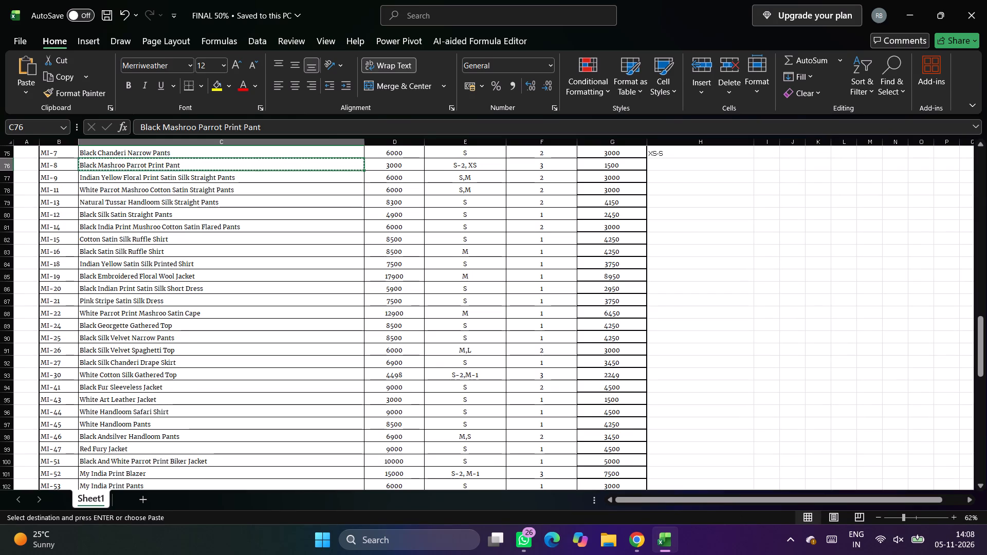
key(alt+Tab)
click(610, 0)
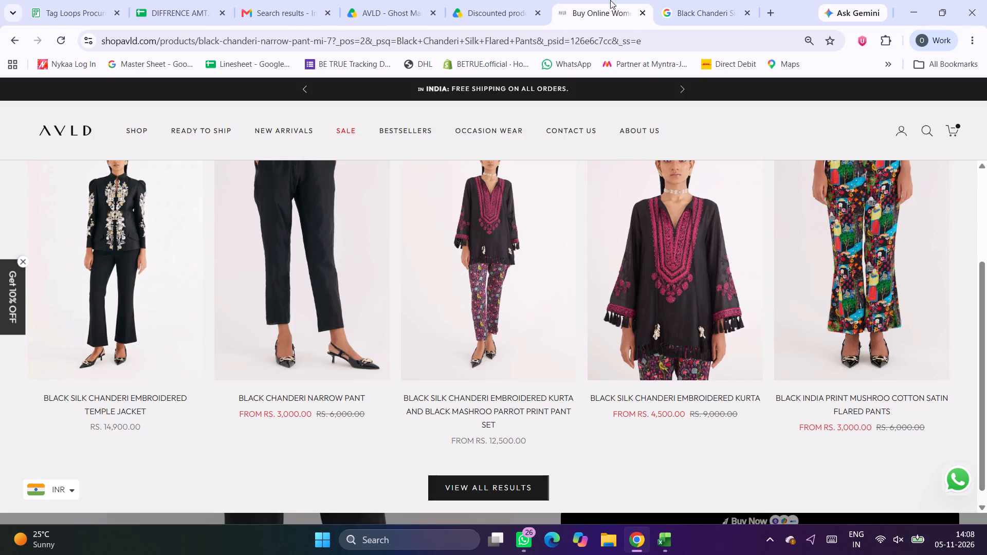
click(932, 129)
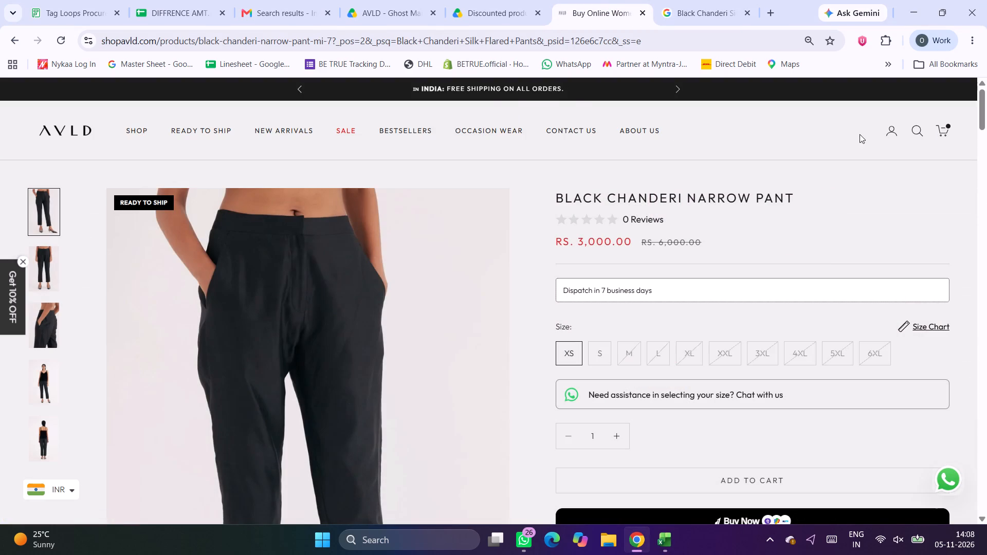
click(916, 140)
click(918, 136)
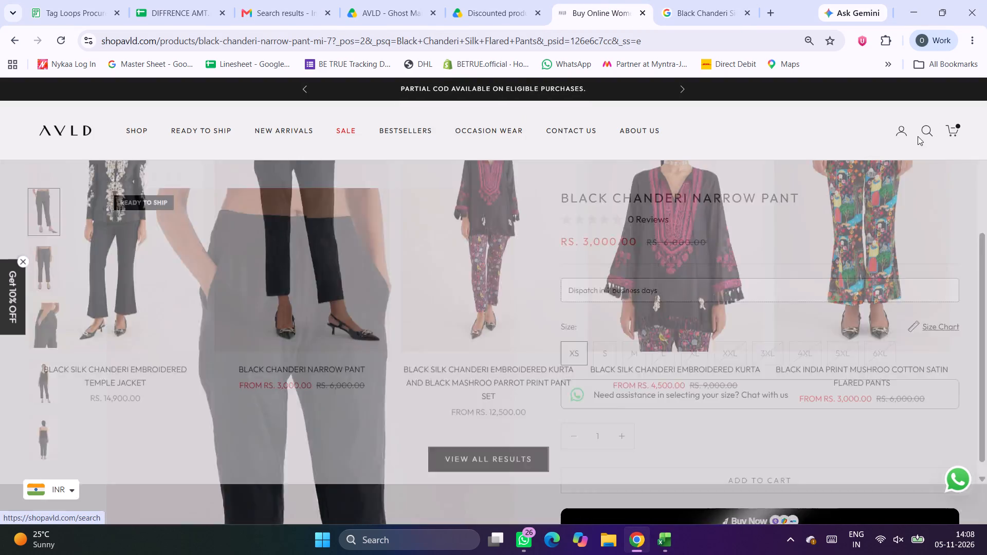
scroll(511, 419, up, 5)
key(ctrl+v)
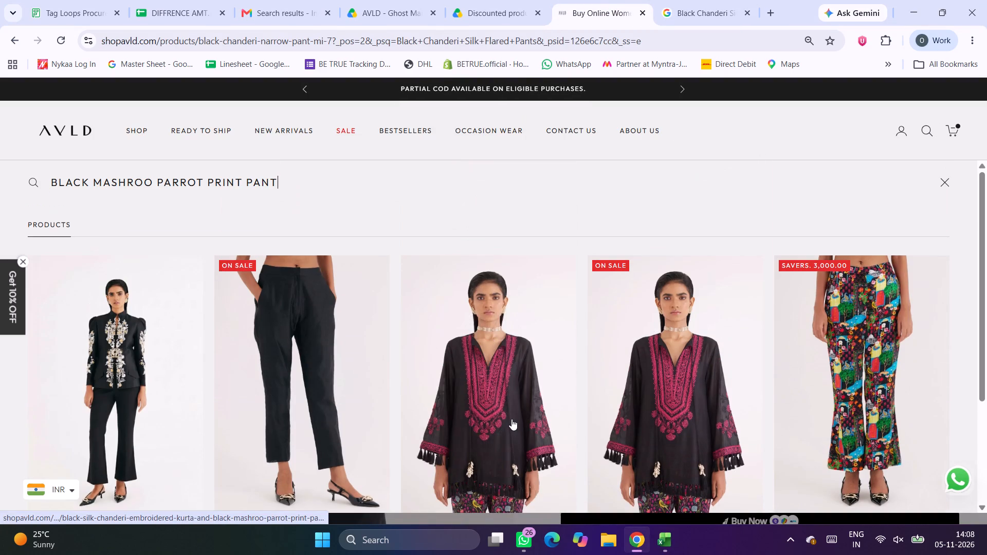
click(304, 357)
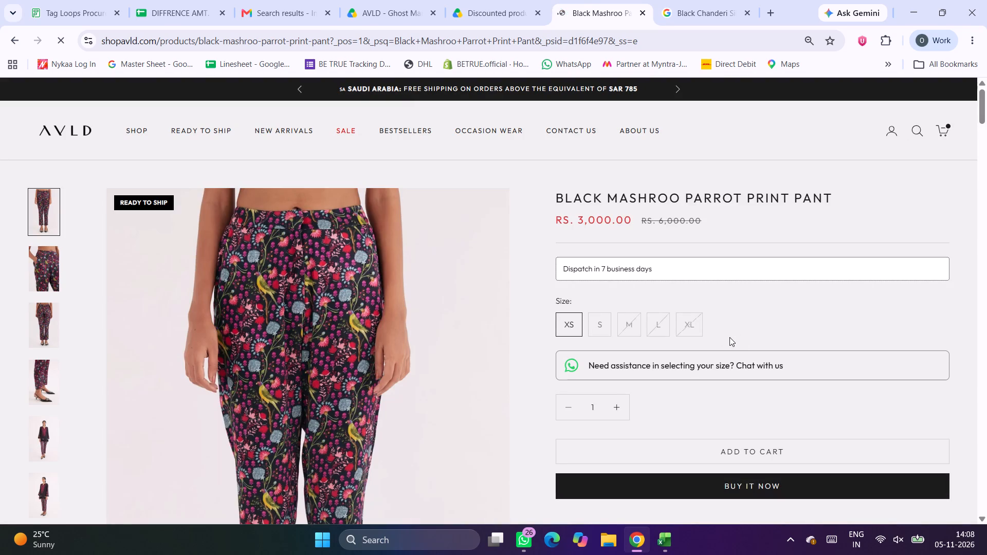
Record XS-S for Black Mashroo Parrot Print Pant in Excel's column H by filling down the entry above.
key(alt+Tab)
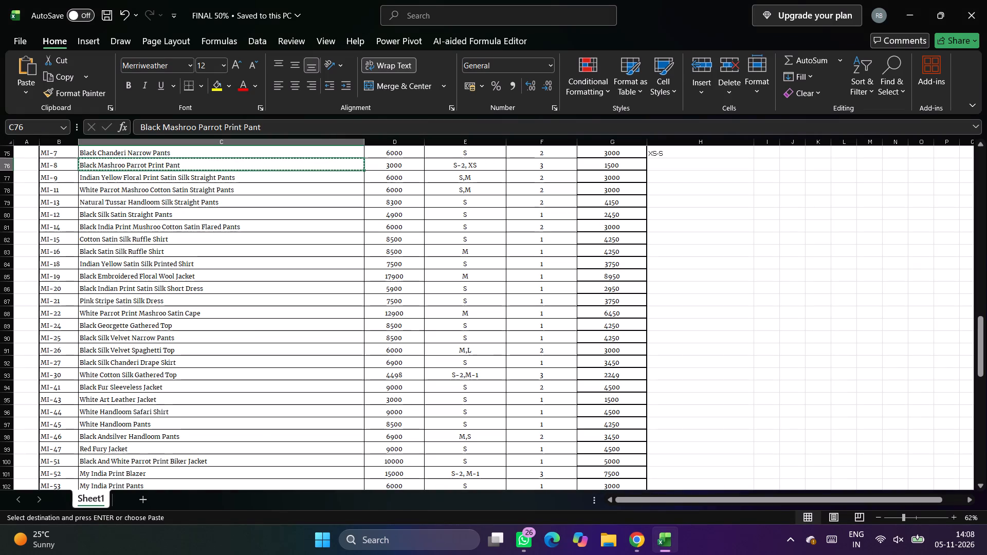
click(677, 169)
key(ctrl+d)
Copy Indian Yellow Floral Print Satin Silk Straight Pants from the Excel sheet and search for it on the AVLD site in Chrome.
click(667, 178)
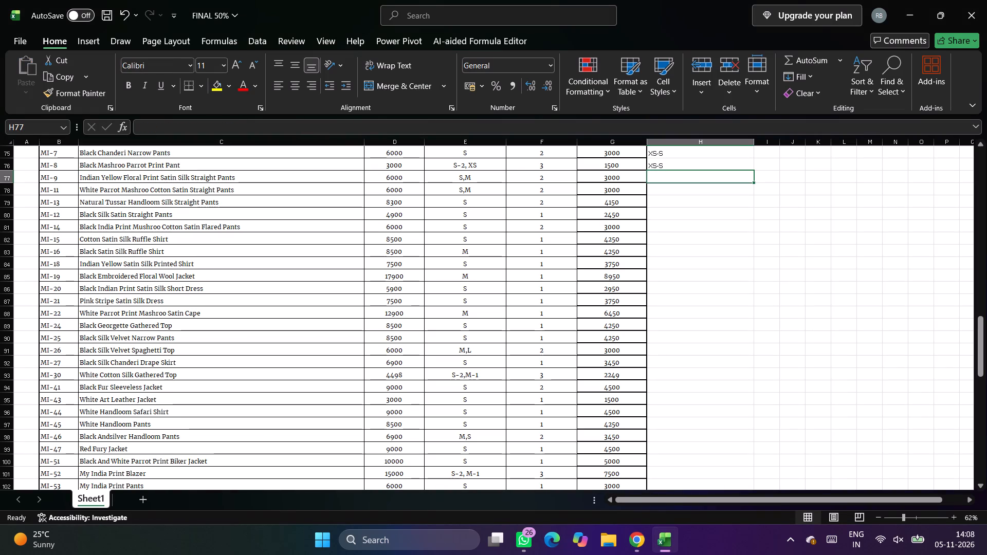
click(8, 181)
click(8, 178)
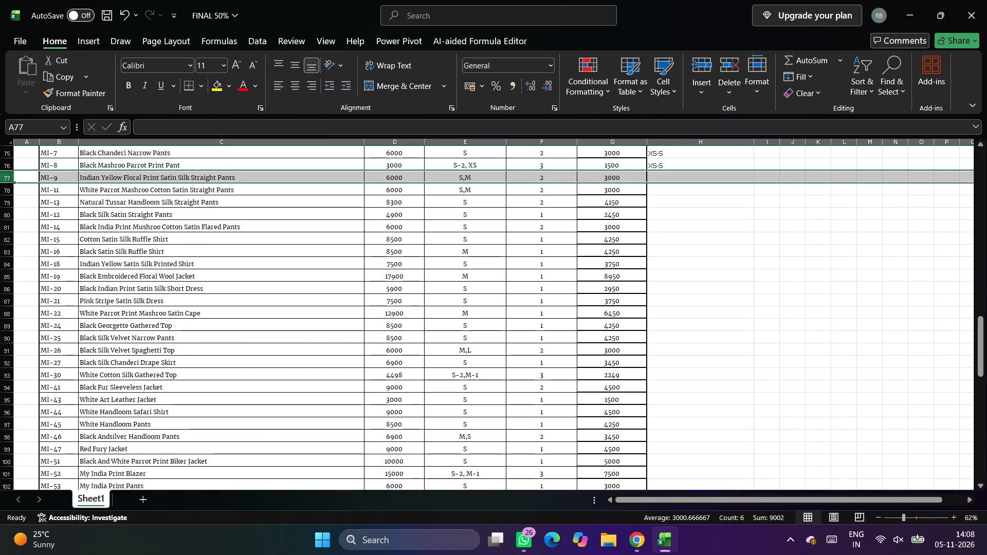
click(118, 177)
key(ctrl+c)
key(alt+Tab)
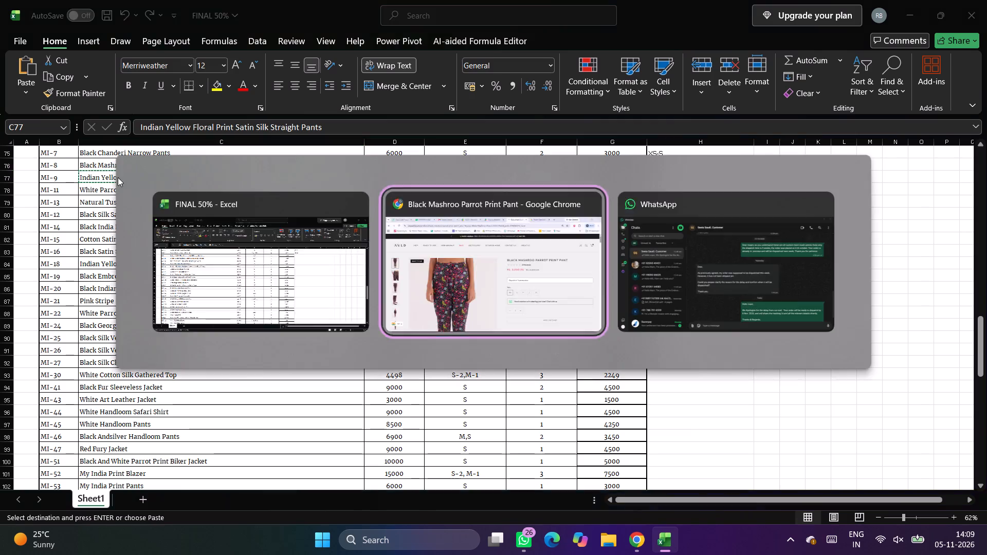
click(909, 129)
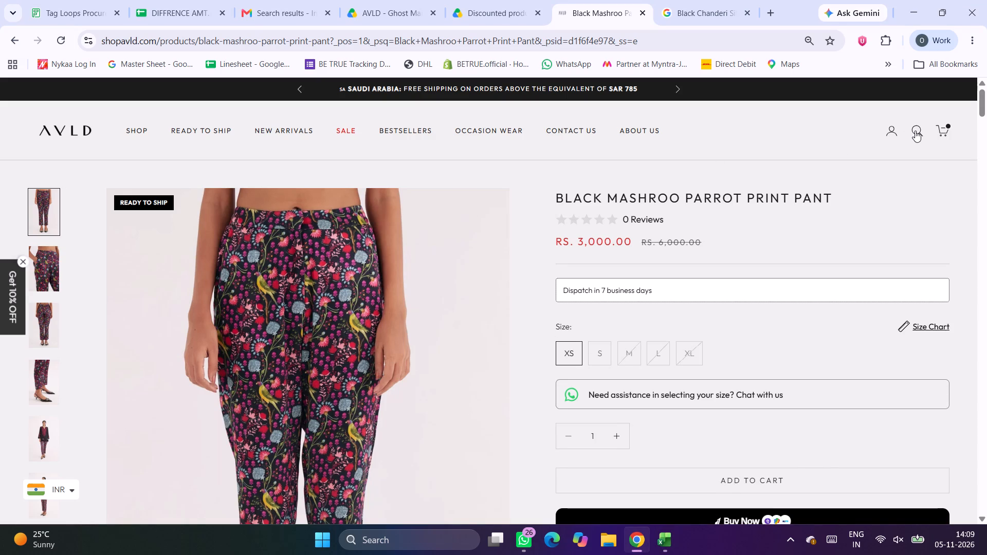
click(916, 131)
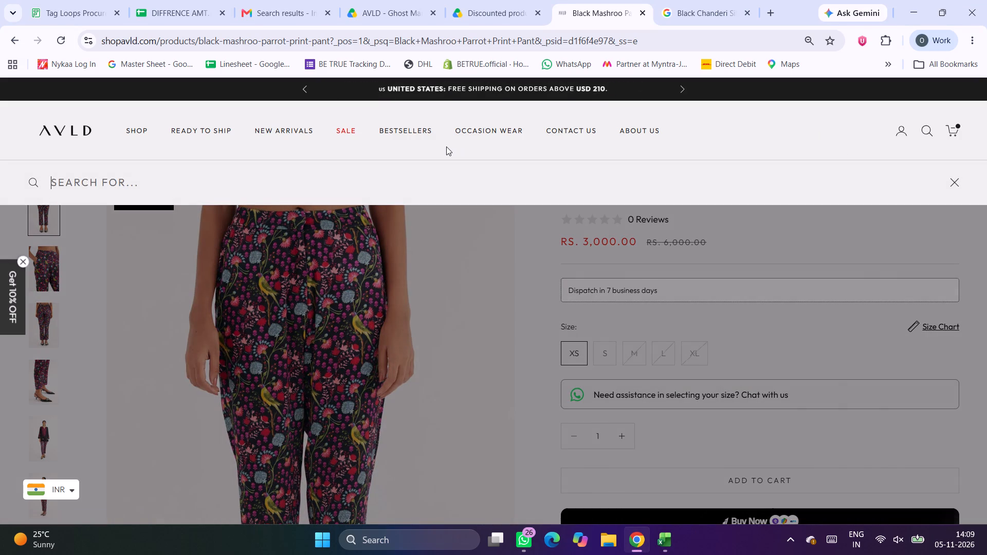
key(ctrl+v)
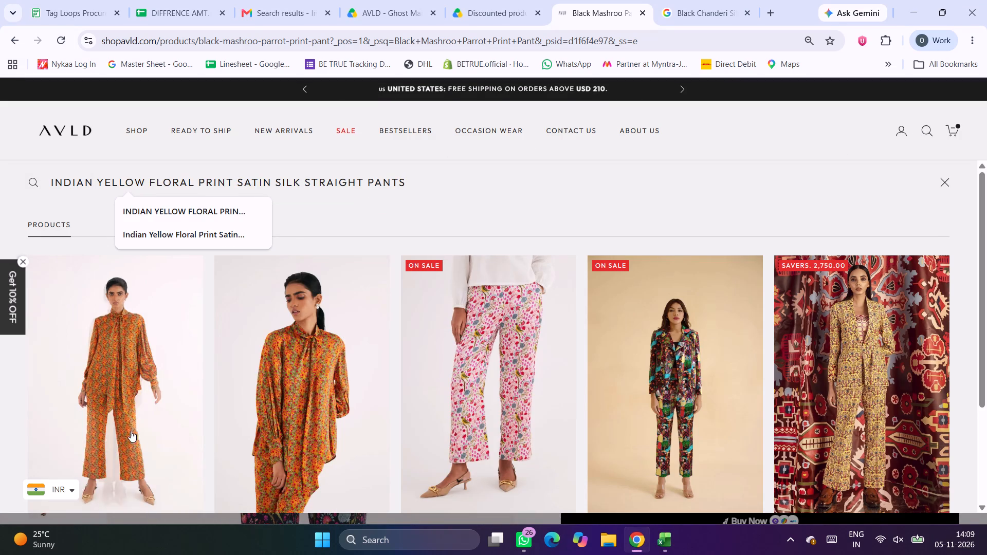
scroll(156, 431, down, 2)
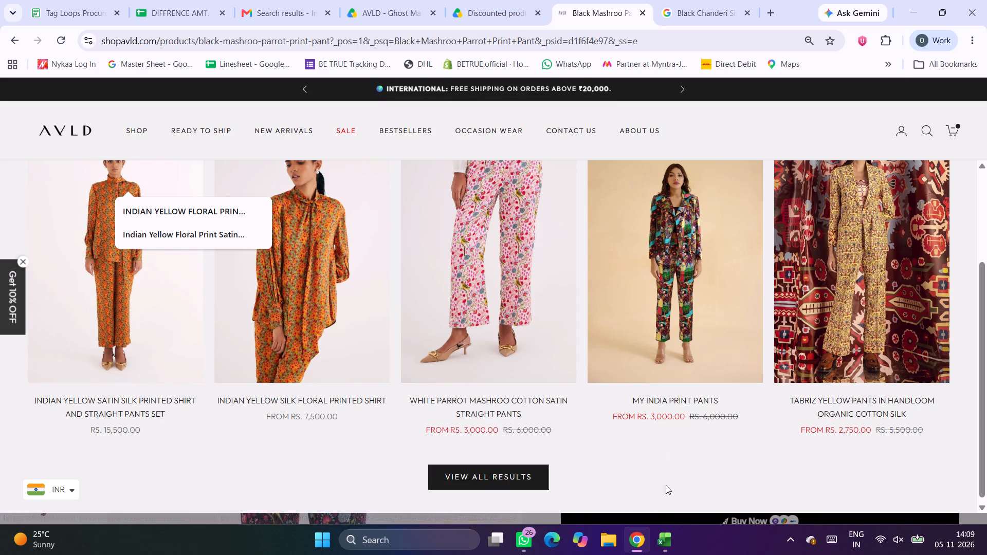
In Excel, enter "Sent for listing" in column H for Indian Yellow Floral Print Satin Silk Straight Pants and save the workbook.
click(666, 531)
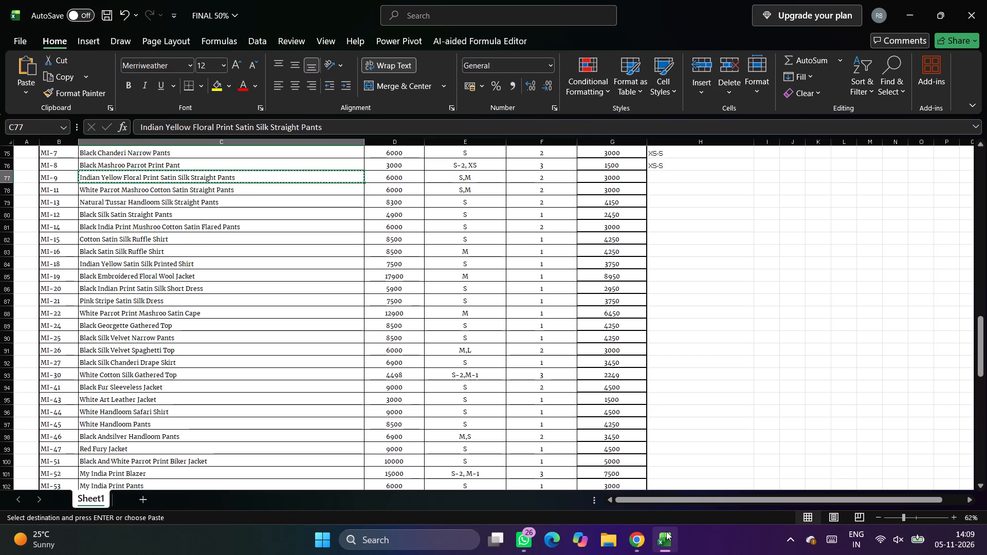
click(669, 179)
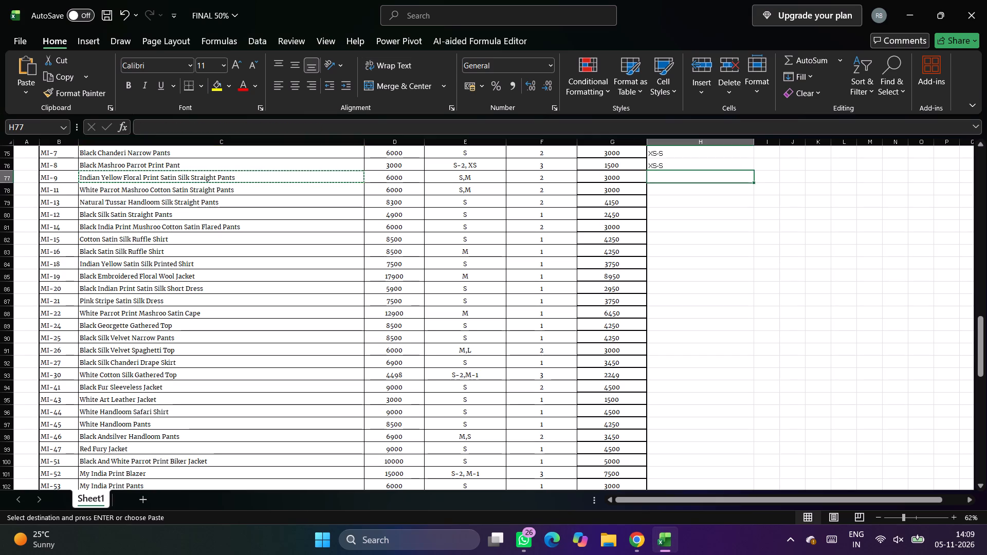
text(ent for listing)
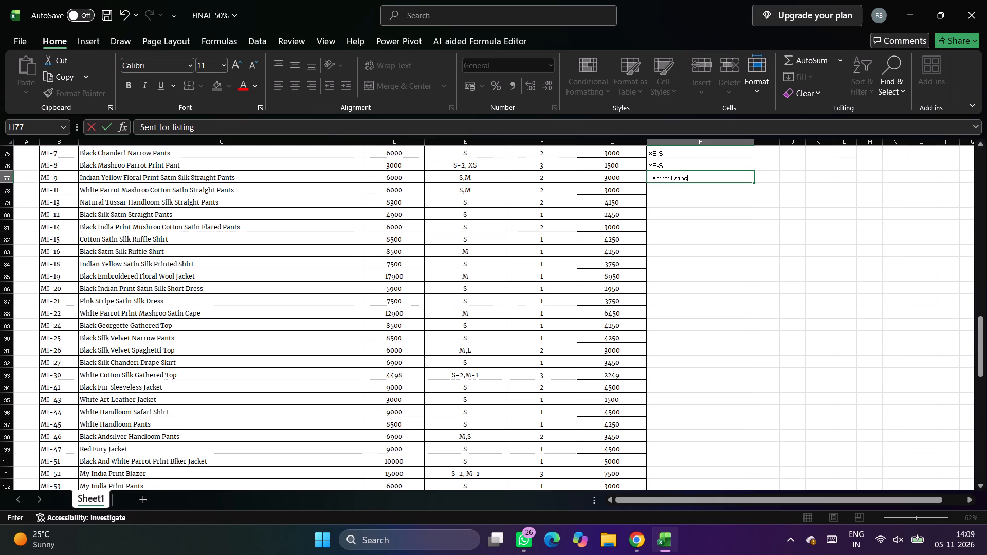
click(759, 241)
key(ctrl+s)
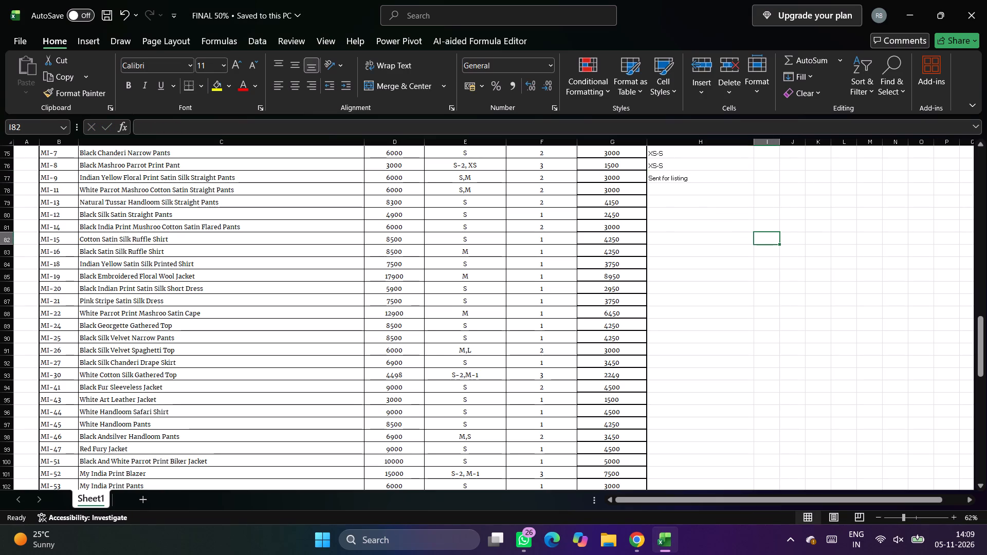
Copy White Parrot Mashroo Cotton Satin Straight Pants from the sheet, search for it on the AVLD site in Chrome, and open its product page.
click(6, 191)
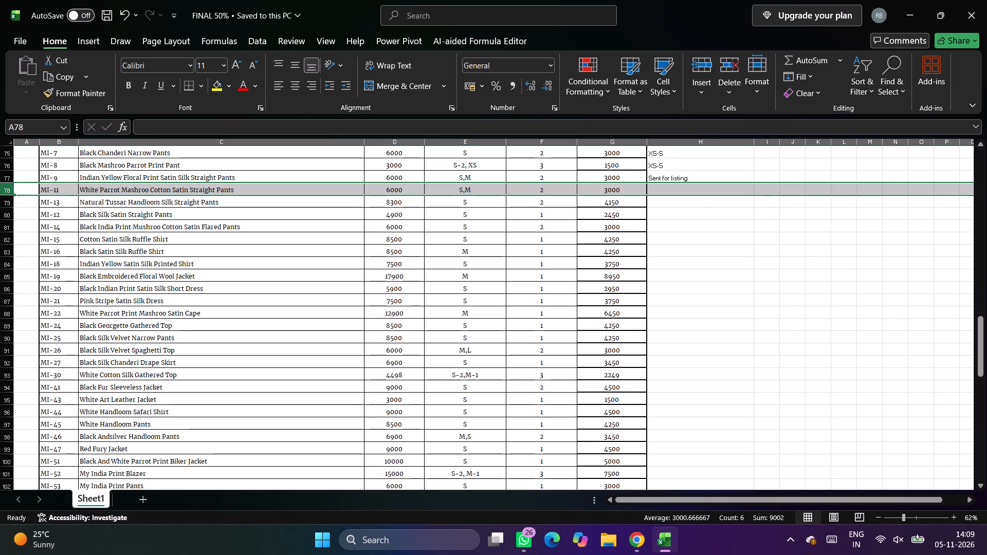
click(152, 190)
key(ctrl+c)
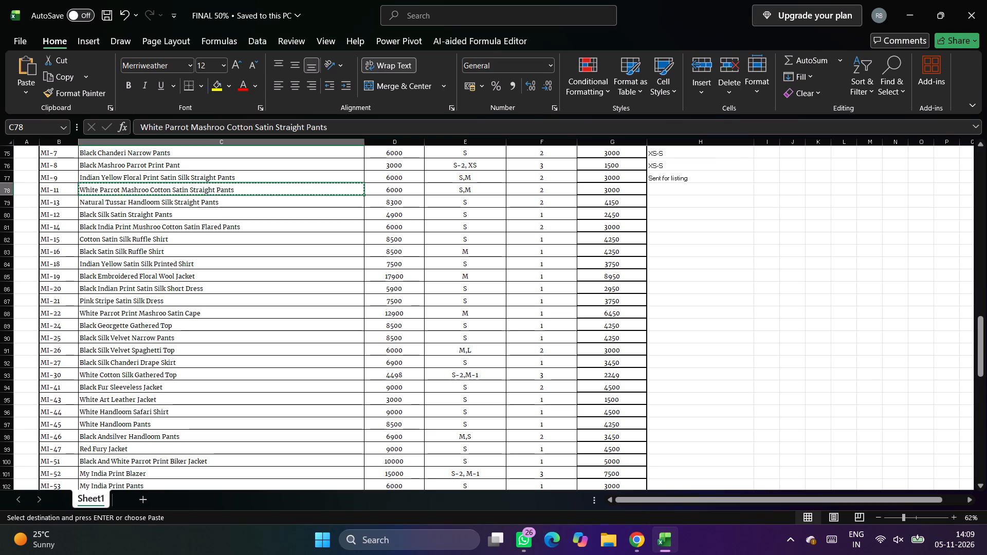
click(659, 508)
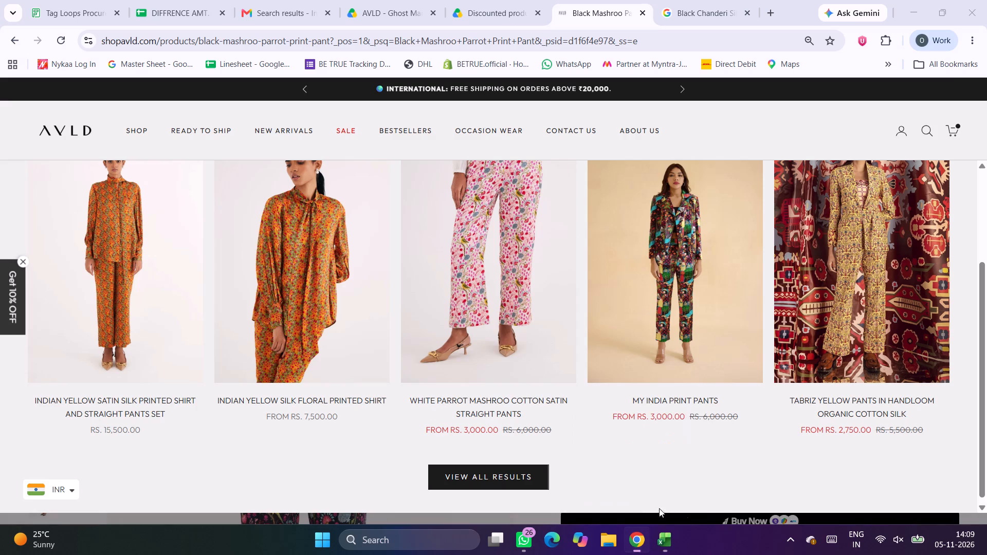
click(921, 135)
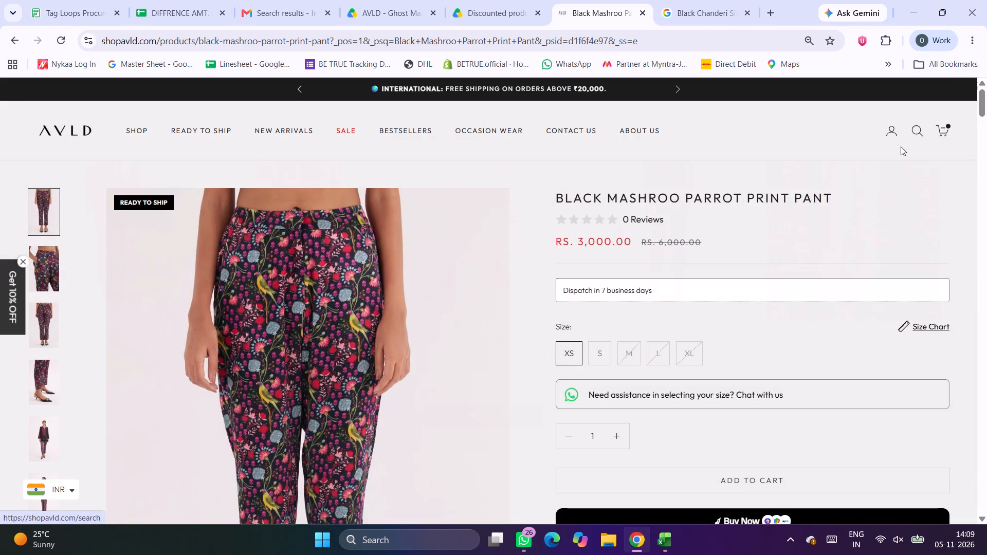
click(918, 128)
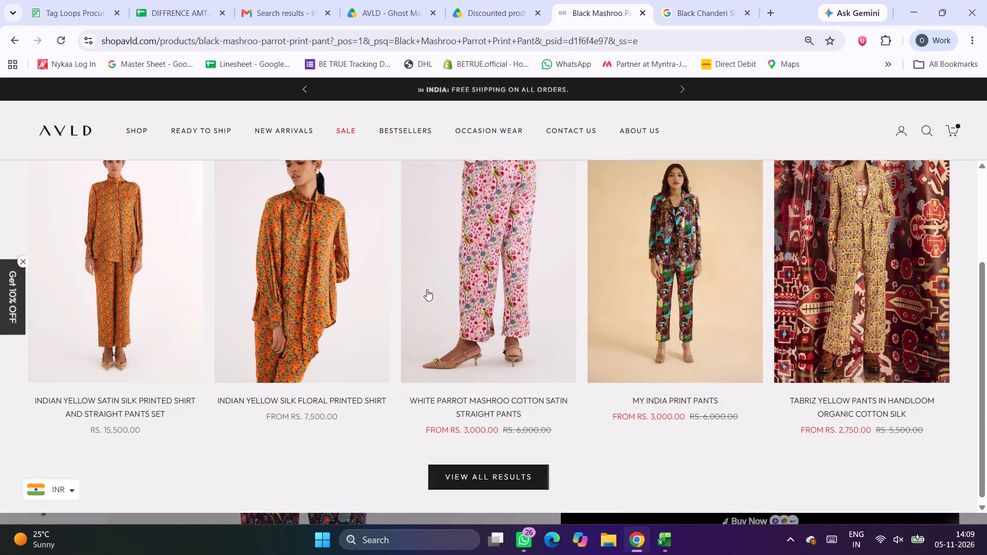
scroll(427, 289, up, 7)
key(ctrl+v)
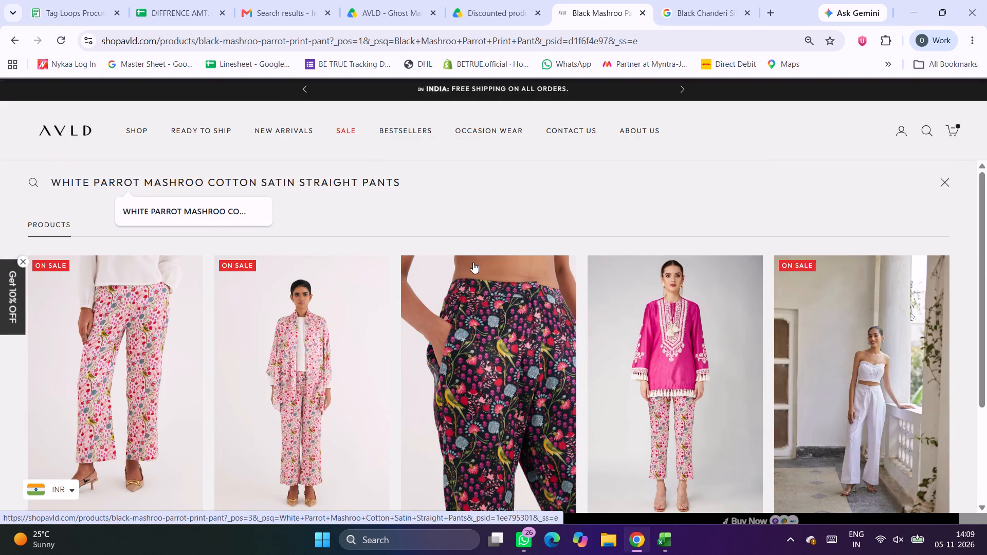
scroll(150, 346, down, 2)
click(137, 282)
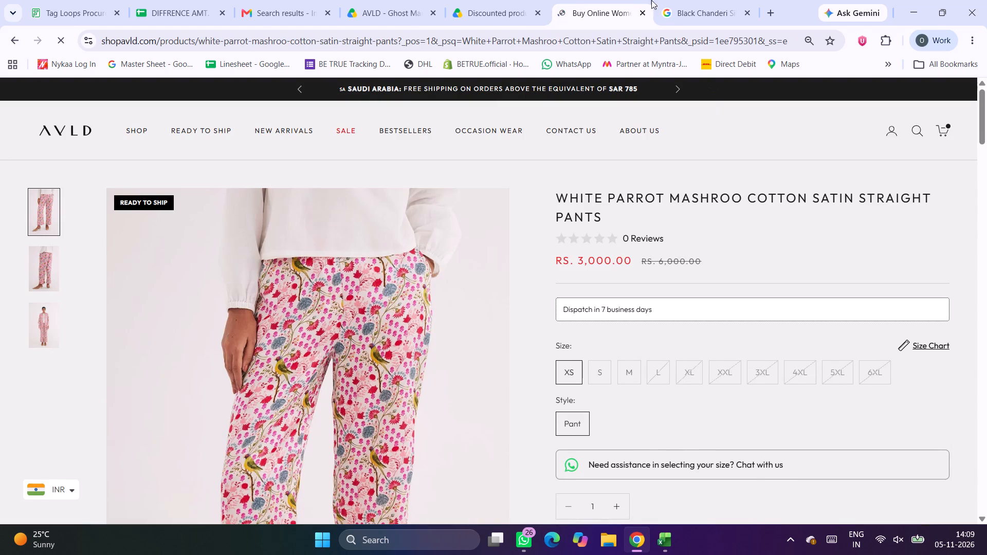
click(691, 0)
click(593, 0)
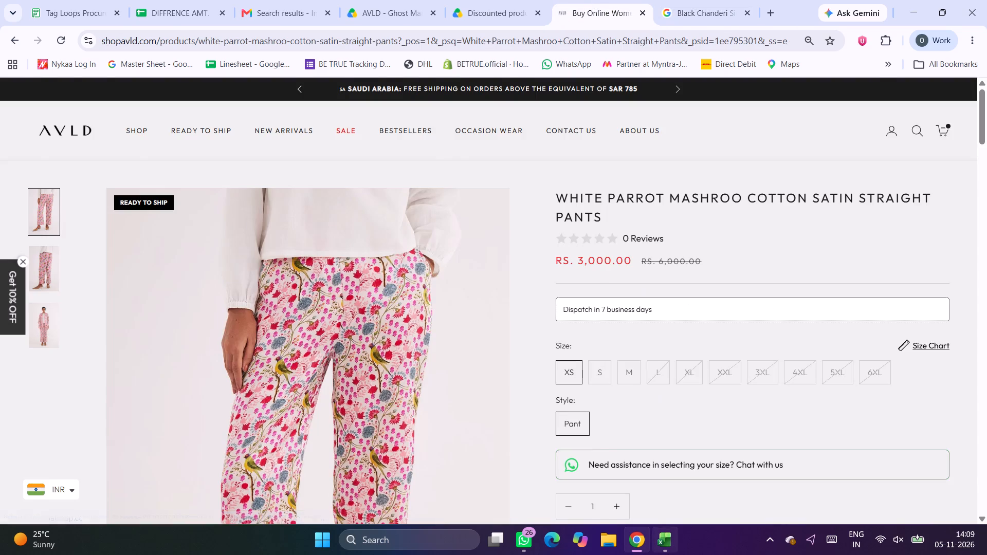
In Excel, enter XS-M in column H for White Parrot Mashroo Cotton Satin Straight Pants and save the workbook.
click(668, 554)
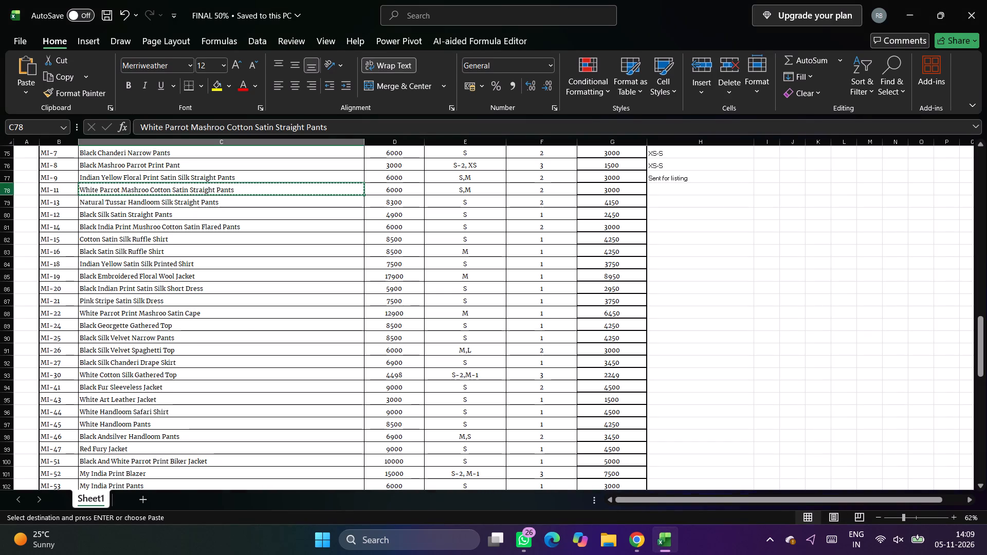
click(6, 189)
click(684, 191)
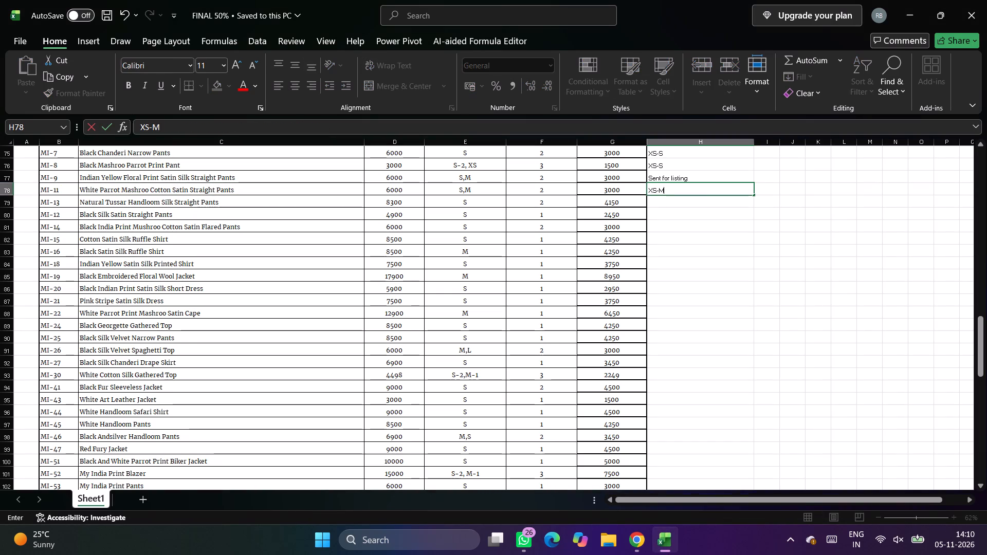
click(671, 201)
key(ctrl+s)
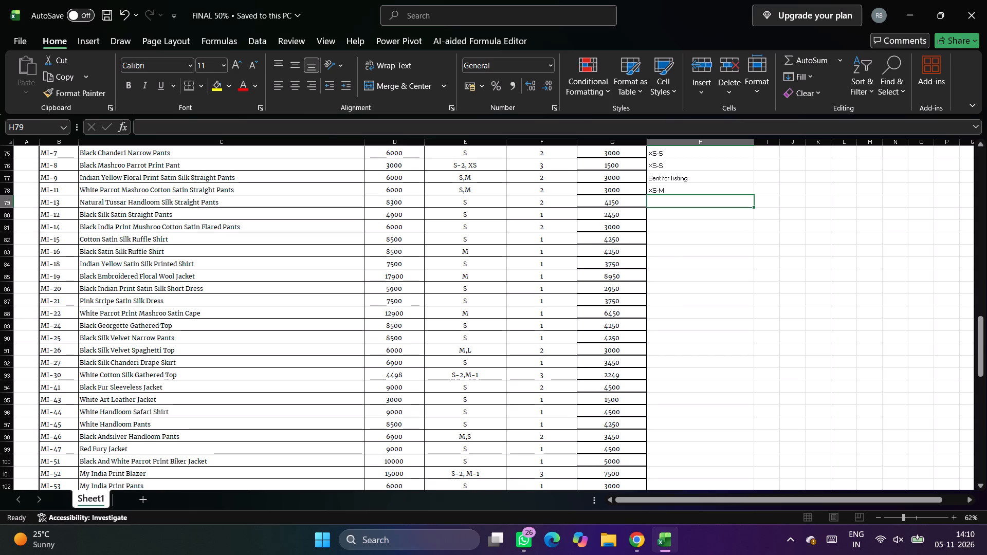
Copy Natural Tussar Handloom Silk Straight Pants from the sheet, search for it on the AVLD site in Chrome, and open its product page.
click(93, 205)
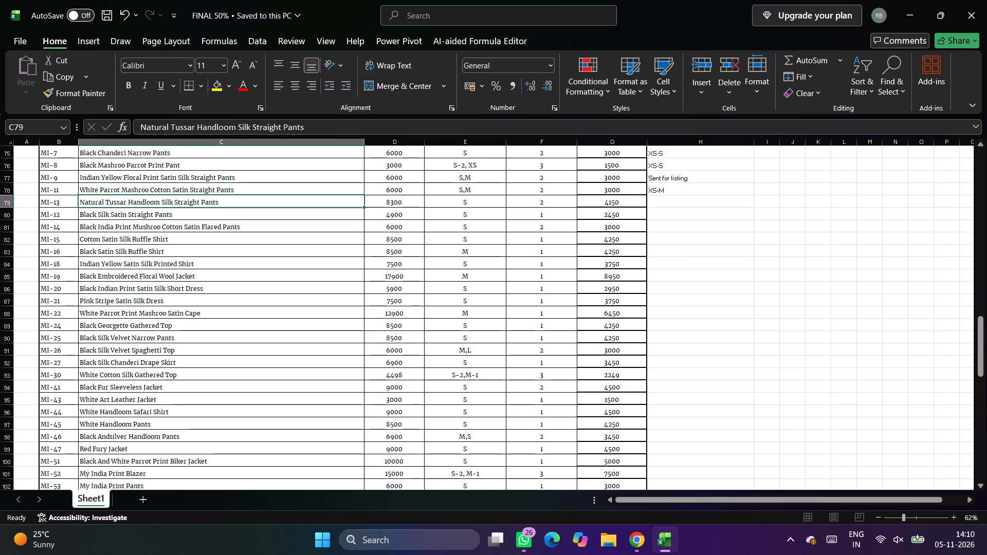
key(ctrl+c)
key(alt+Tab)
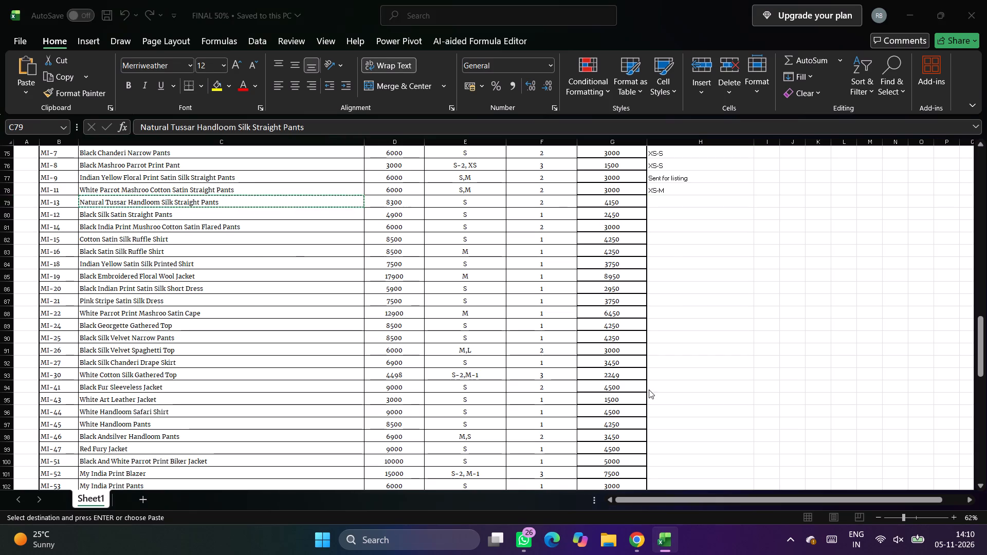
click(918, 124)
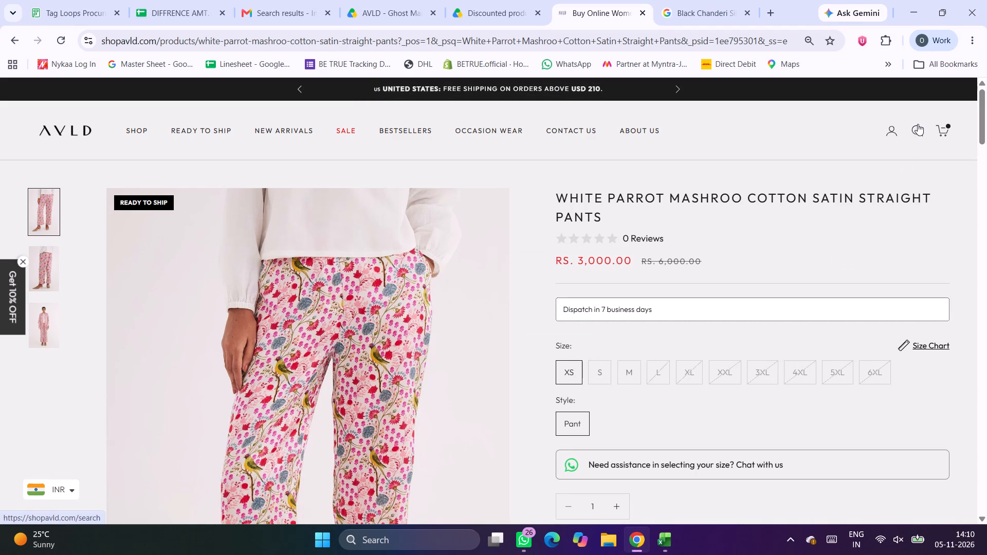
key(ctrl+v)
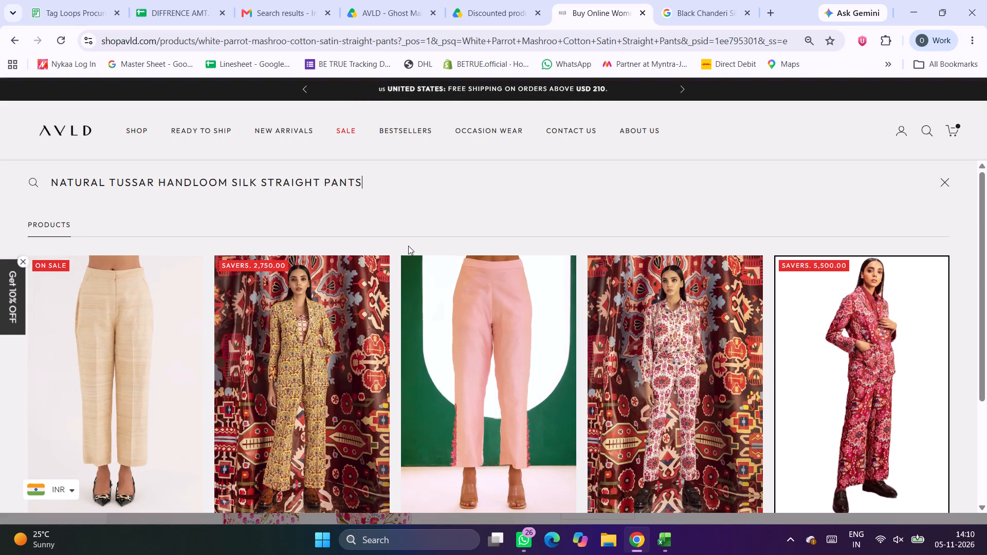
click(164, 332)
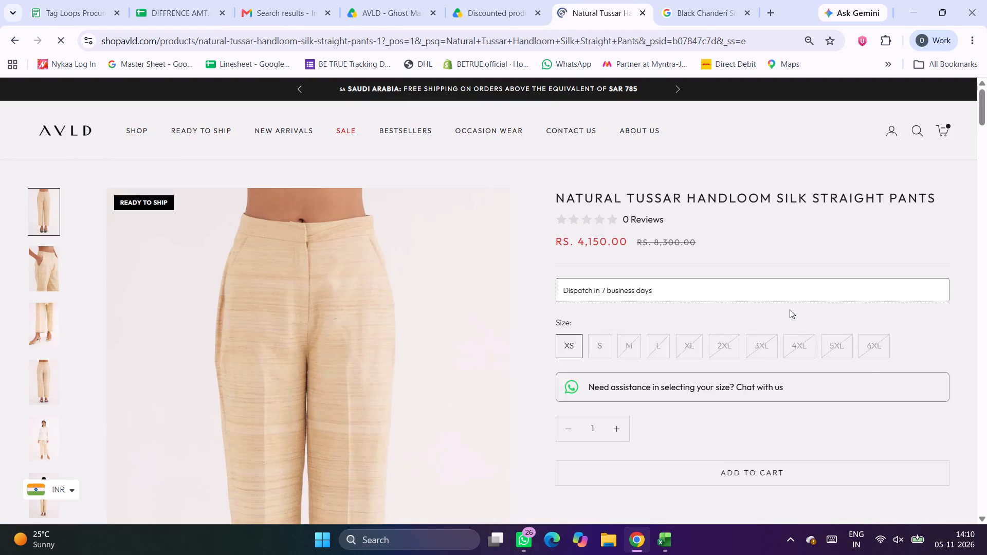
In Excel, enter XS,S in column H for Natural Tussar Handloom Silk Straight Pants and save the workbook.
key(alt+Tab)
key(Tab)
key(Tab)
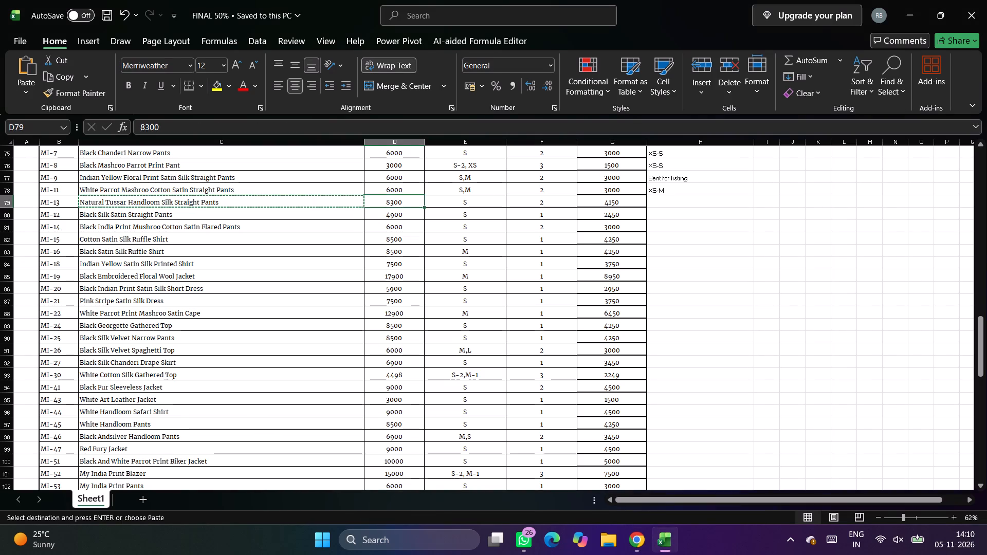
key(Tab)
key(Tab)
key(Tab)
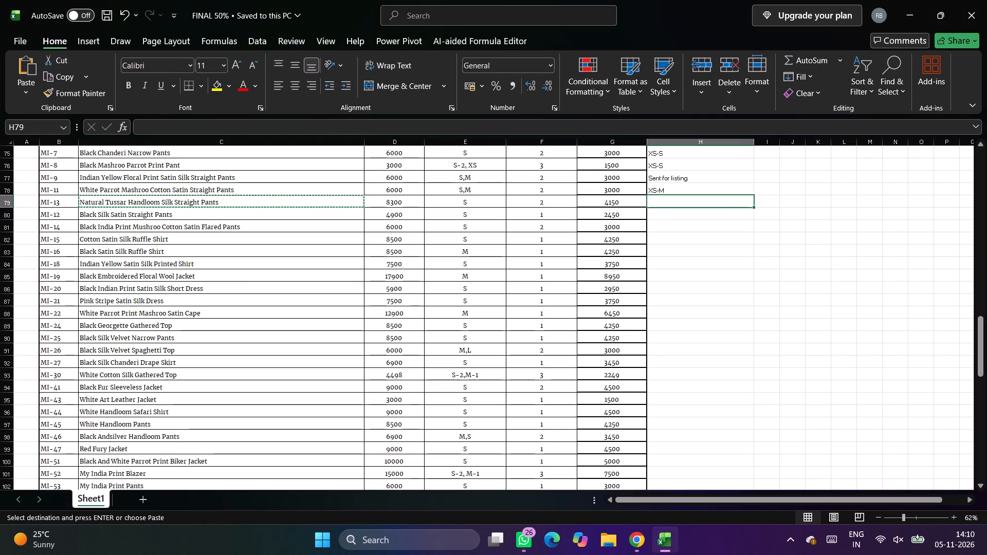
key(alt+Tab)
key(alt+Tab)
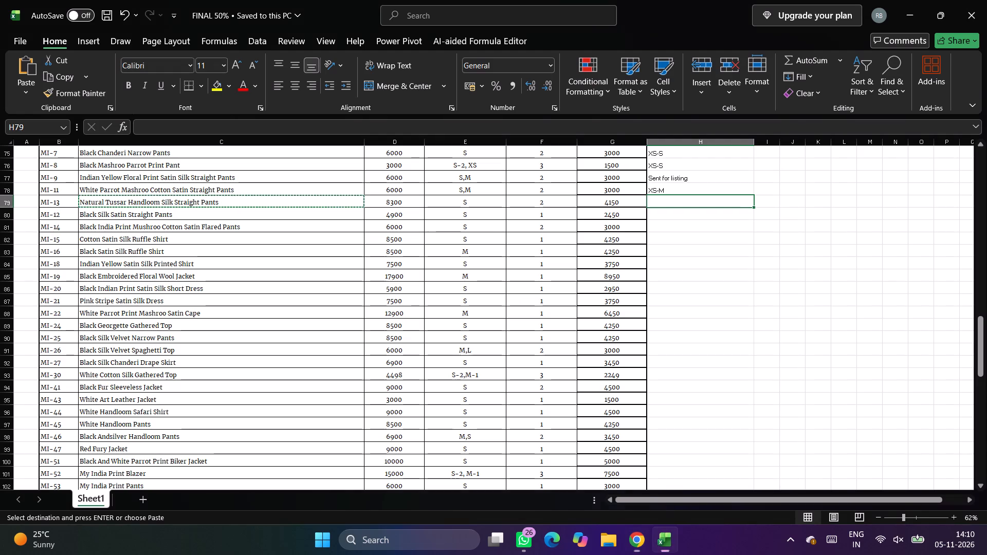
text(XS)
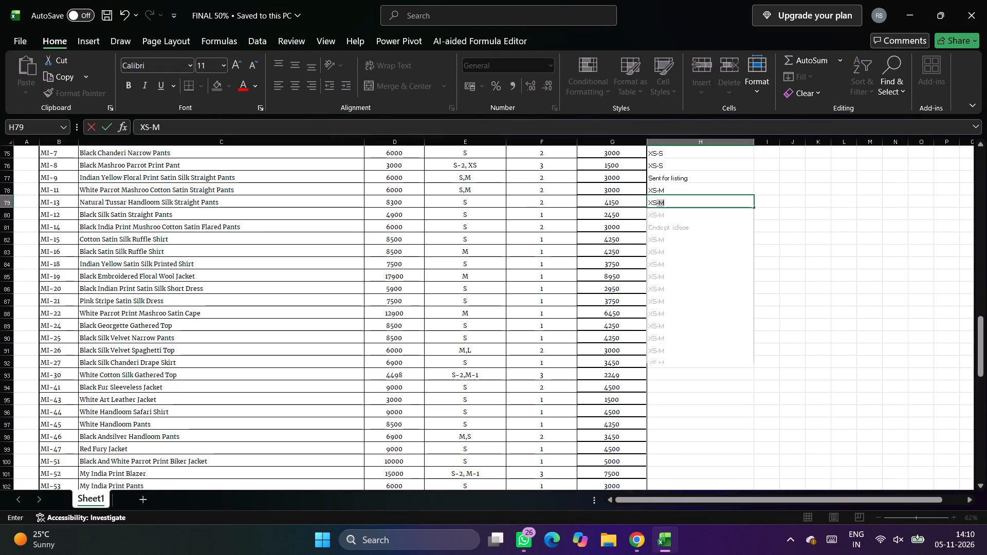
text(,S)
click(704, 213)
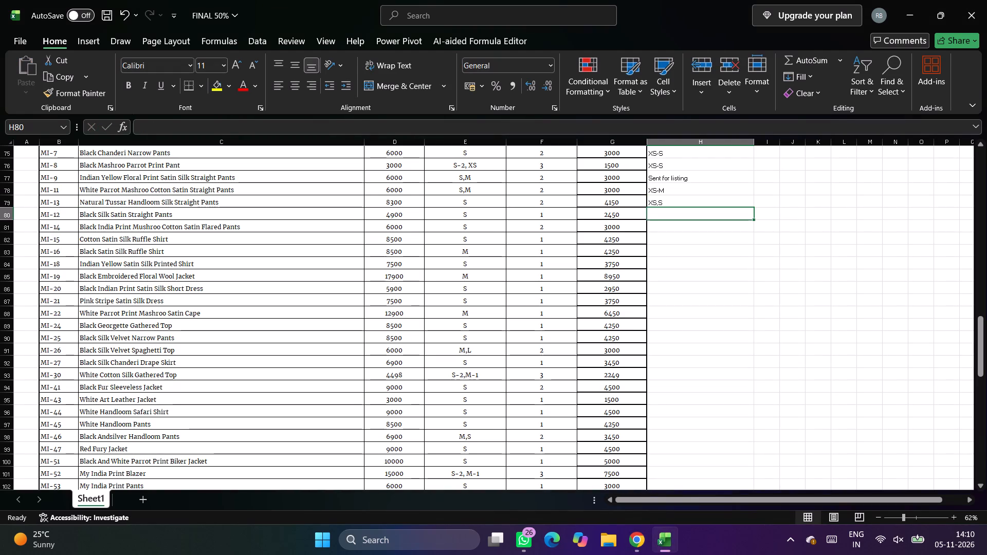
key(ctrl+s)
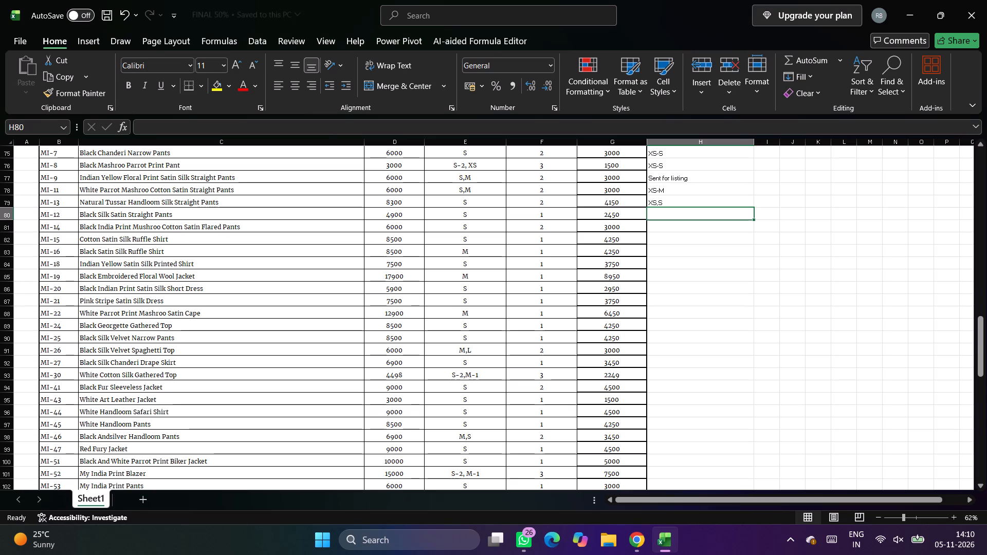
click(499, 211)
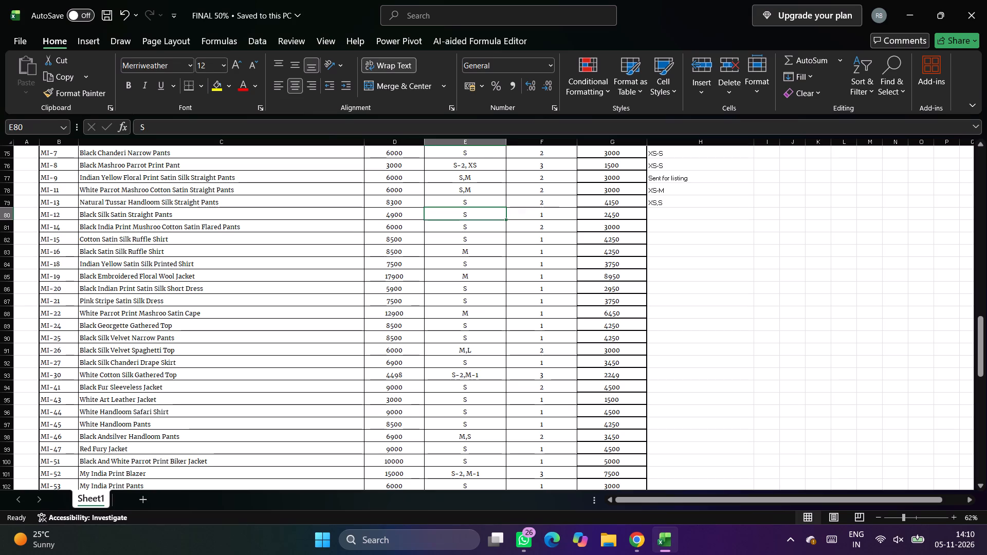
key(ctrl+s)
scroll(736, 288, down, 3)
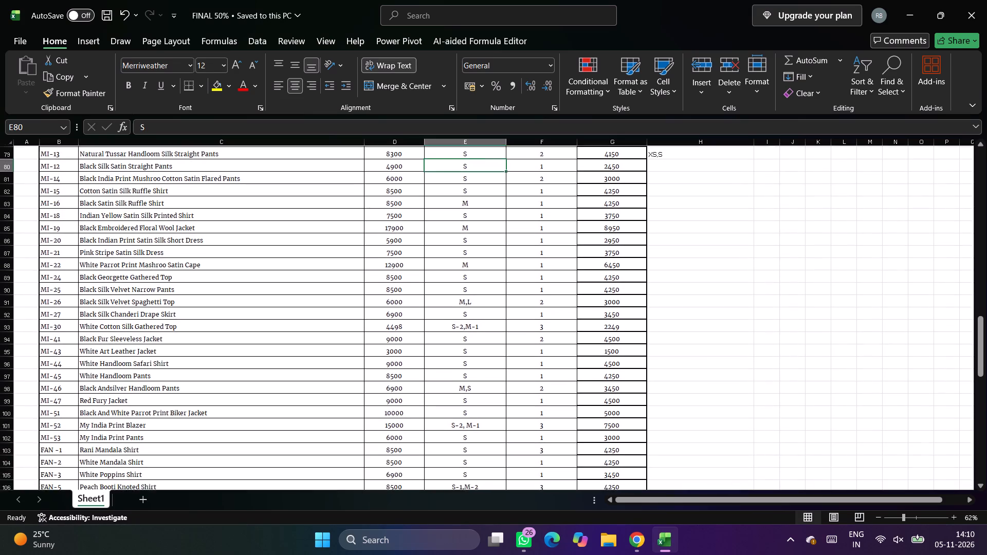
Copy Happy Stripes Wide Leg Pants from the end of the sheet and search for it on the AVLD site in Chrome.
scroll(736, 288, down, 6)
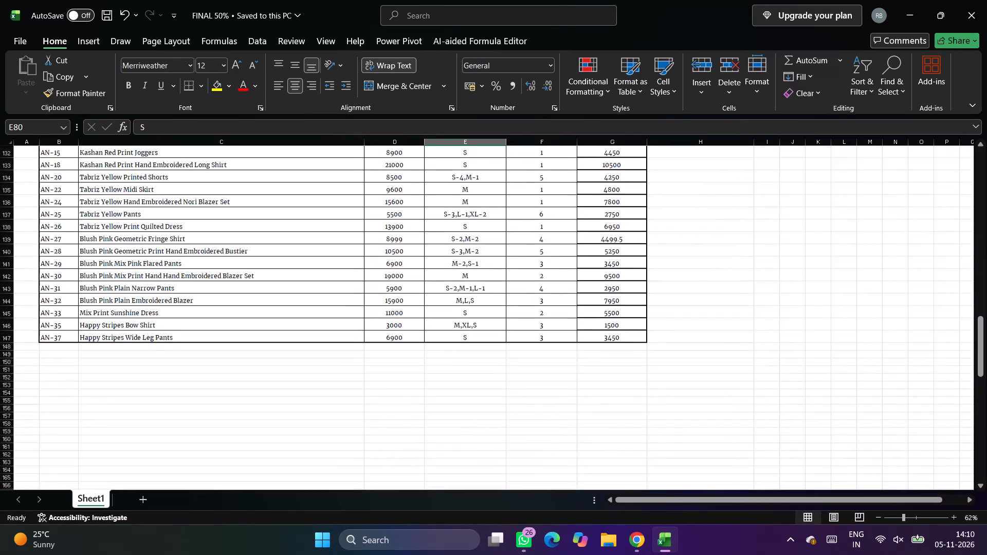
scroll(736, 288, down, 2)
click(145, 324)
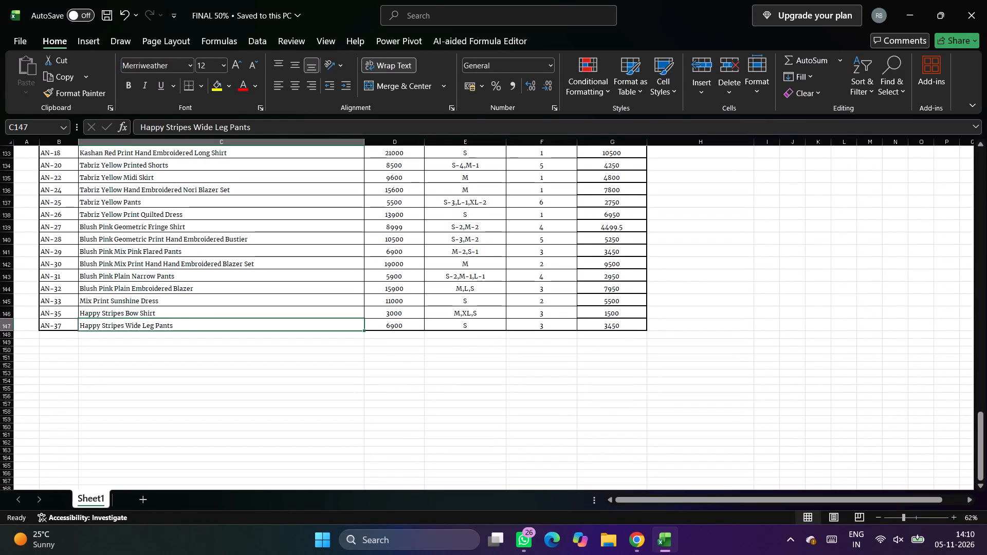
key(ctrl+c)
key(alt+Tab)
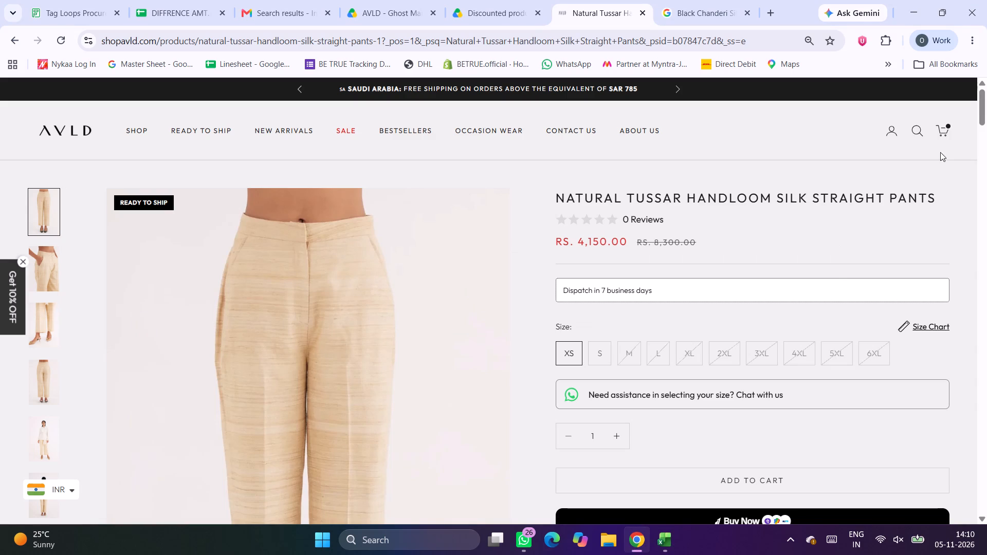
click(917, 131)
key(ctrl+v)
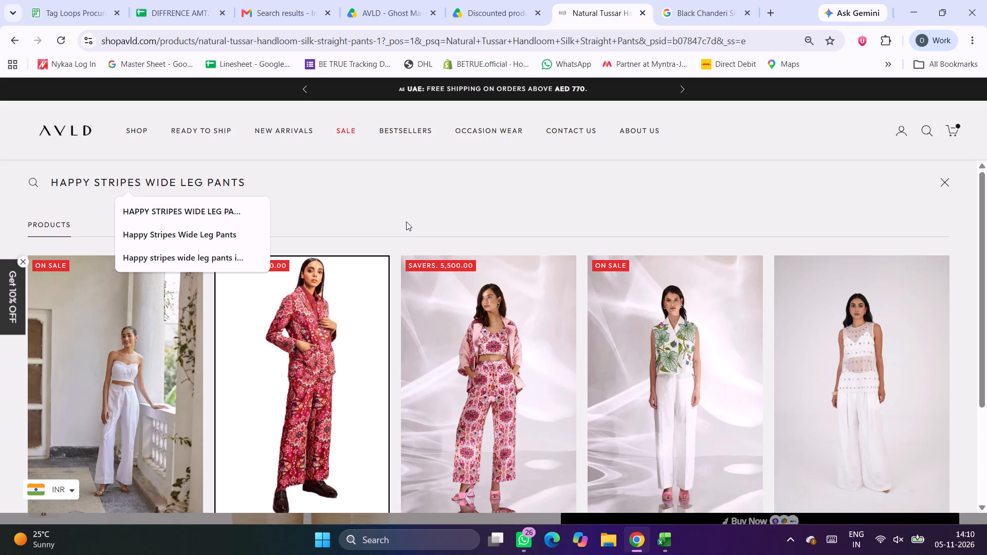
In Excel, enter Sent for listing in column H for Happy Stripes Wide Leg Pants and save the workbook.
click(680, 554)
click(668, 546)
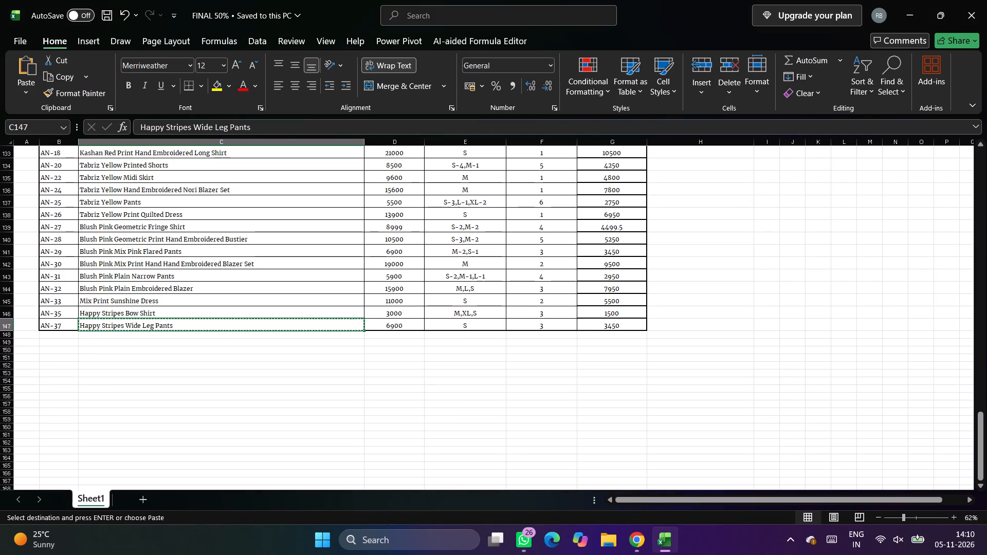
click(671, 322)
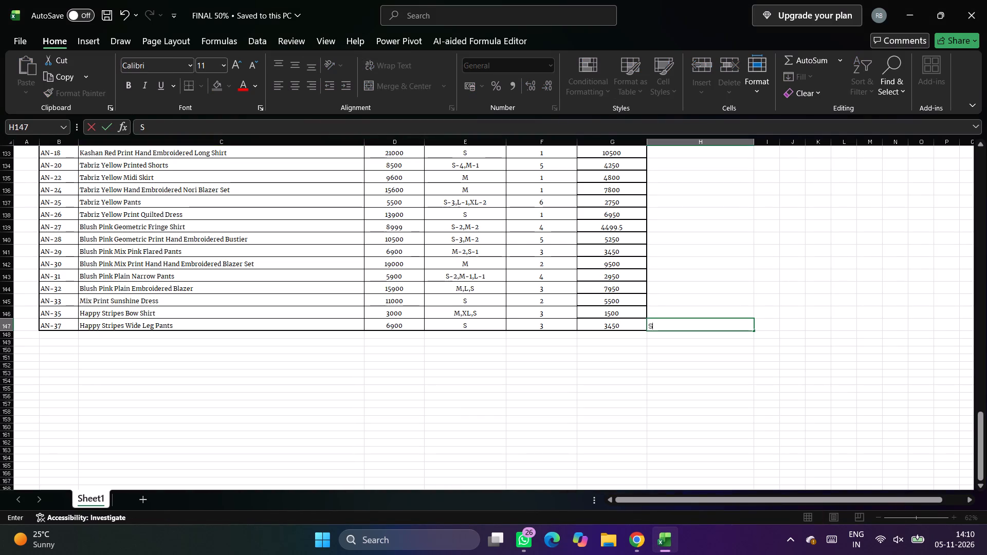
text(en)
click(671, 322)
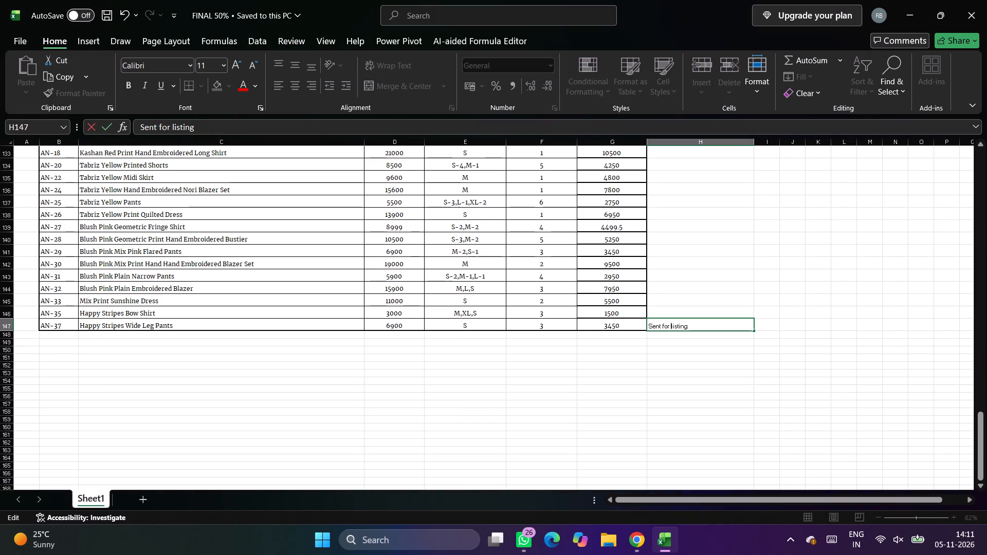
click(677, 312)
key(ctrl+s)
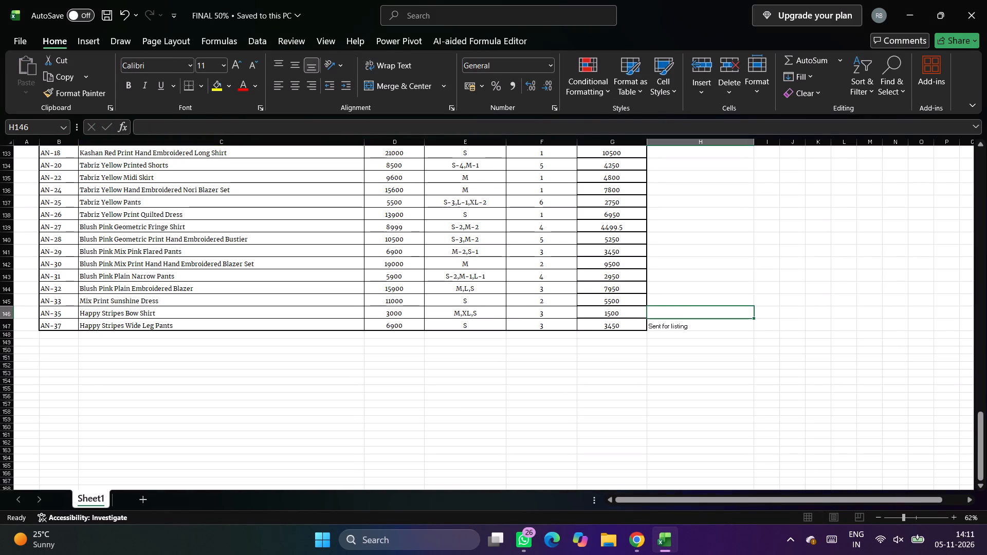
Copy Happy Stripes Bow Shirt from the sheet, search for it on the AVLD site in Chrome, and check the sizes on its product page.
click(220, 316)
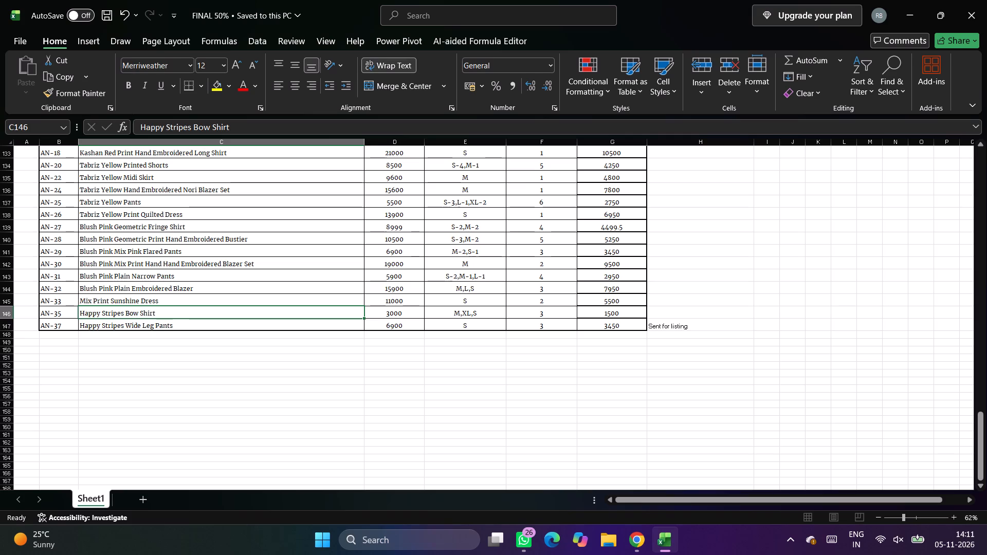
key(ctrl+c)
key(alt+Tab)
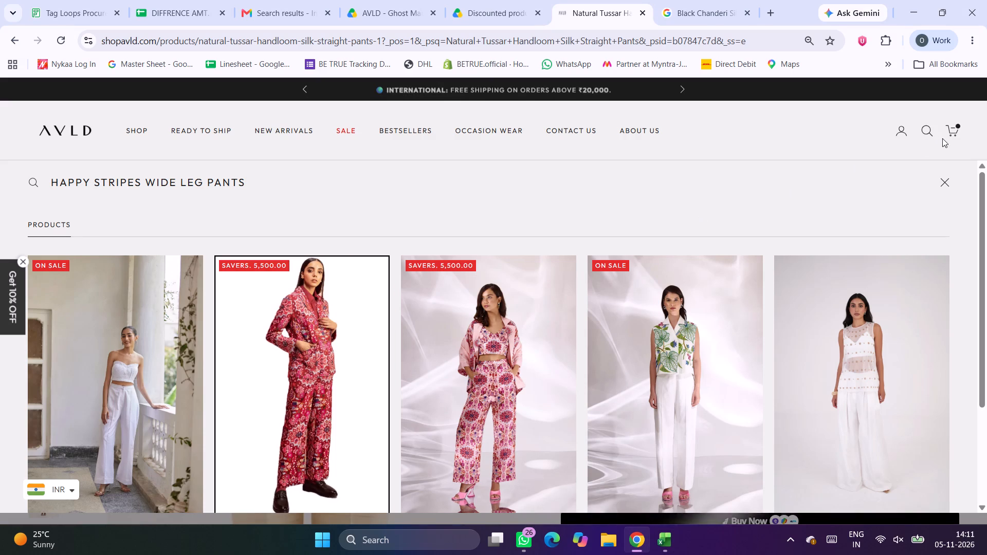
click(926, 131)
click(926, 131)
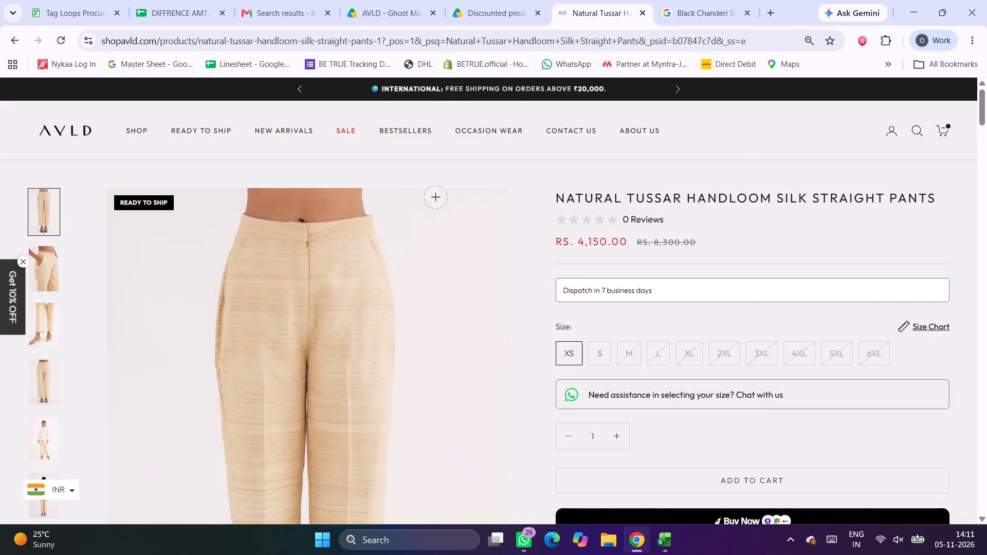
click(921, 124)
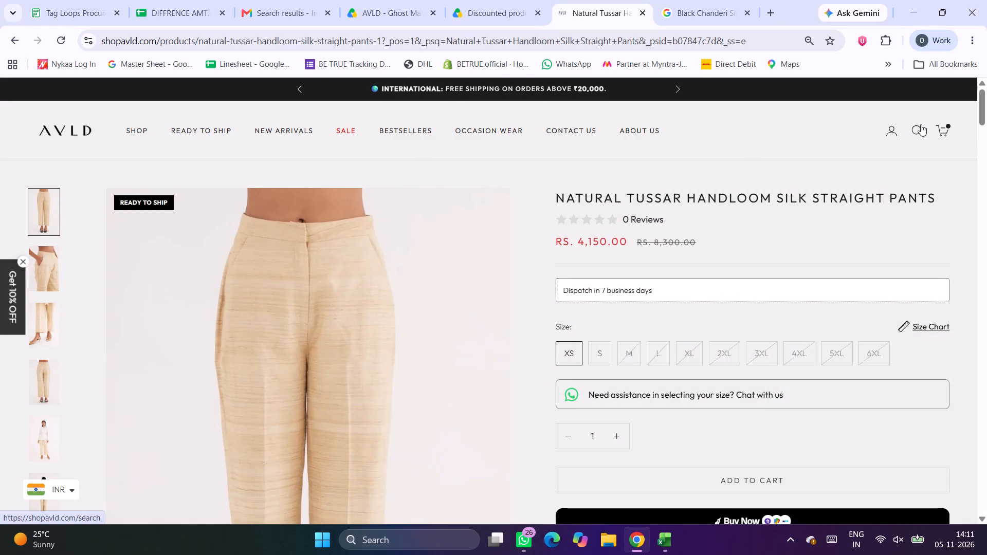
key(ctrl+v)
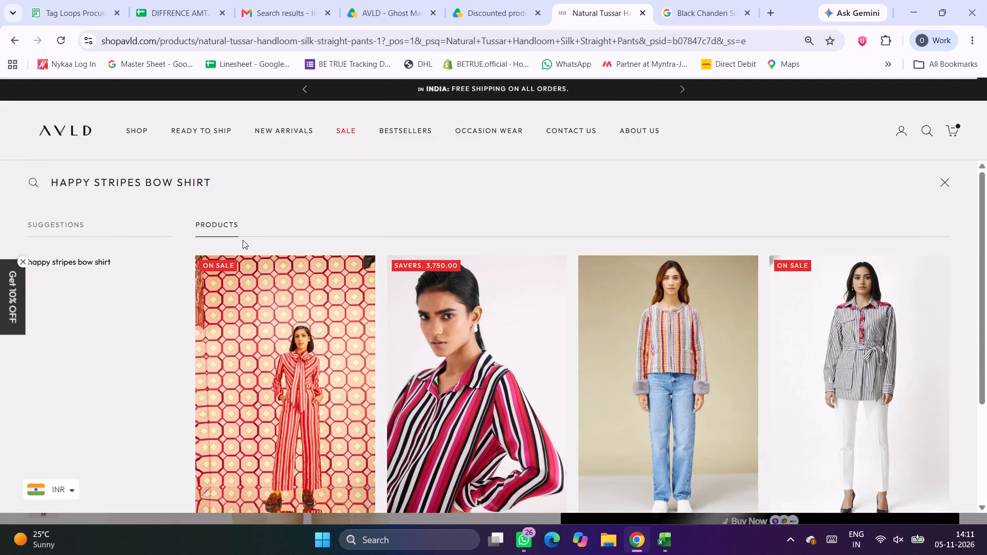
scroll(308, 363, down, 2)
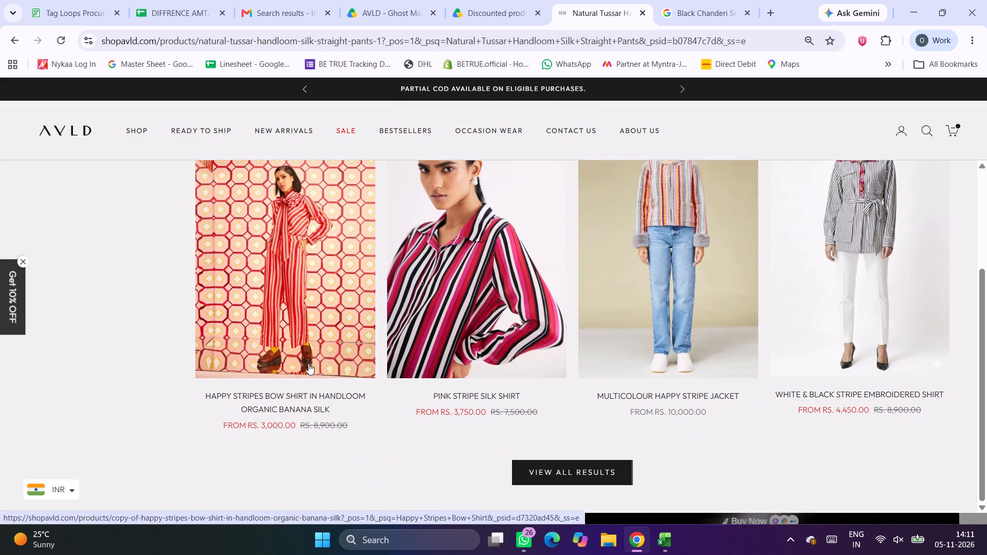
click(300, 310)
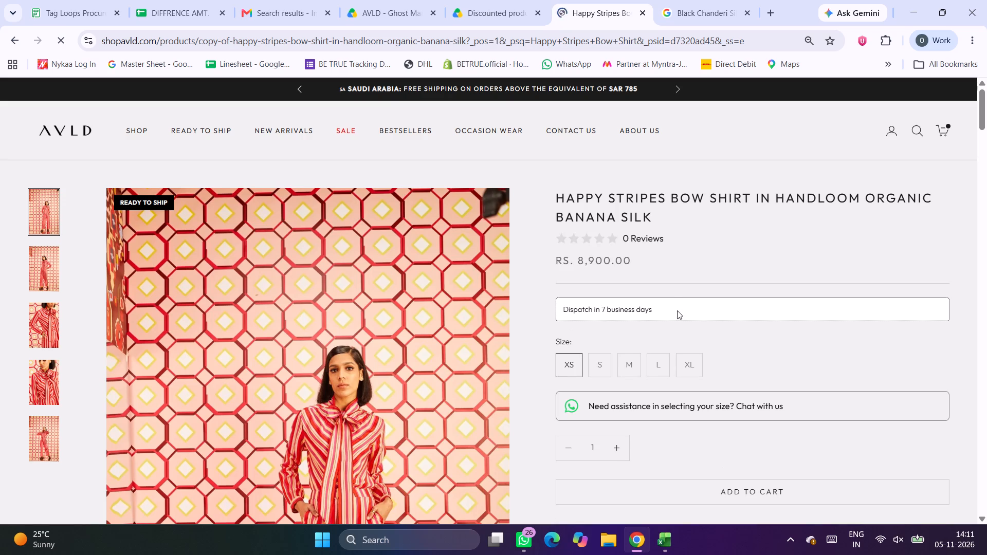
scroll(683, 311, down, 3)
scroll(683, 311, up, 1)
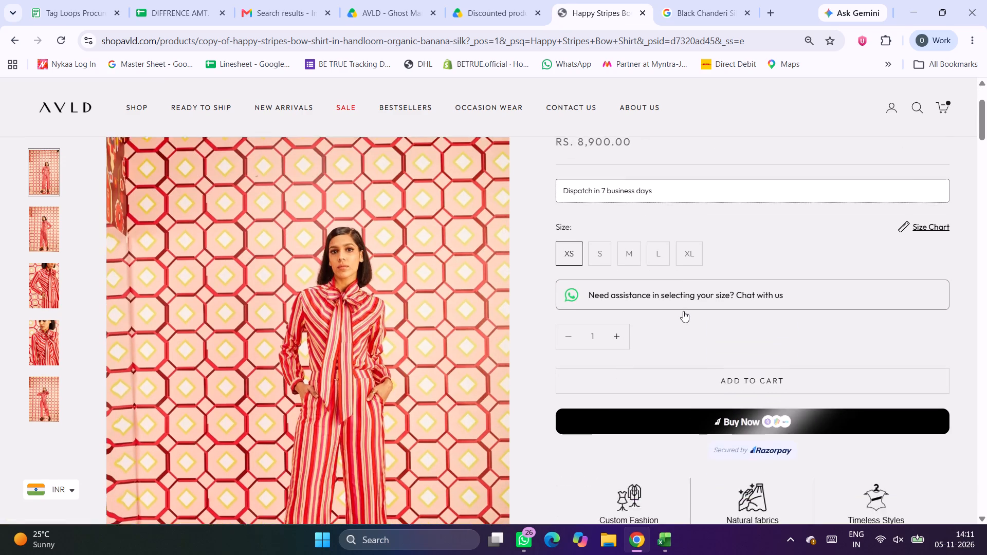
scroll(683, 311, up, 1)
In Excel, enter XS-XL in column H for Happy Stripes Bow Shirt and save the workbook.
key(alt+Tab)
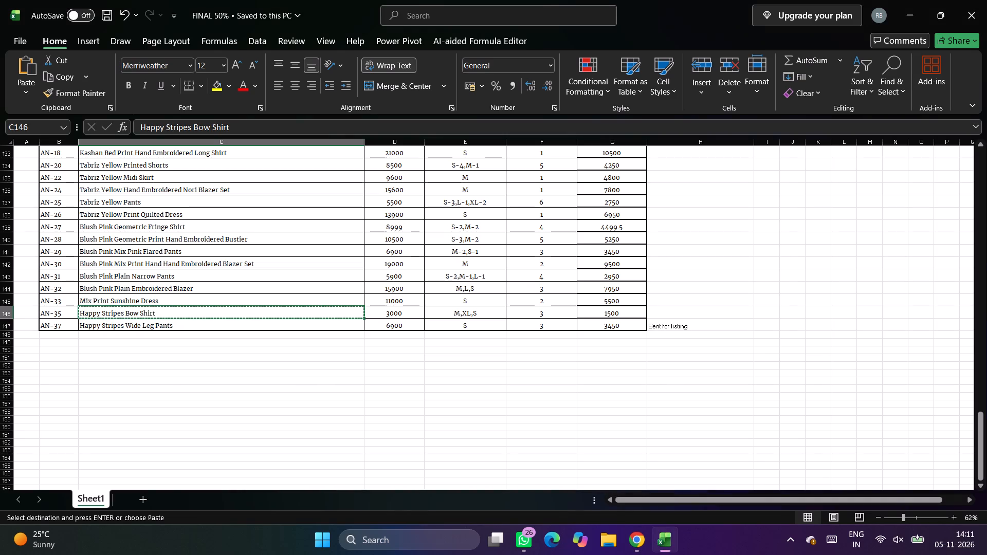
click(678, 316)
text(XS-)
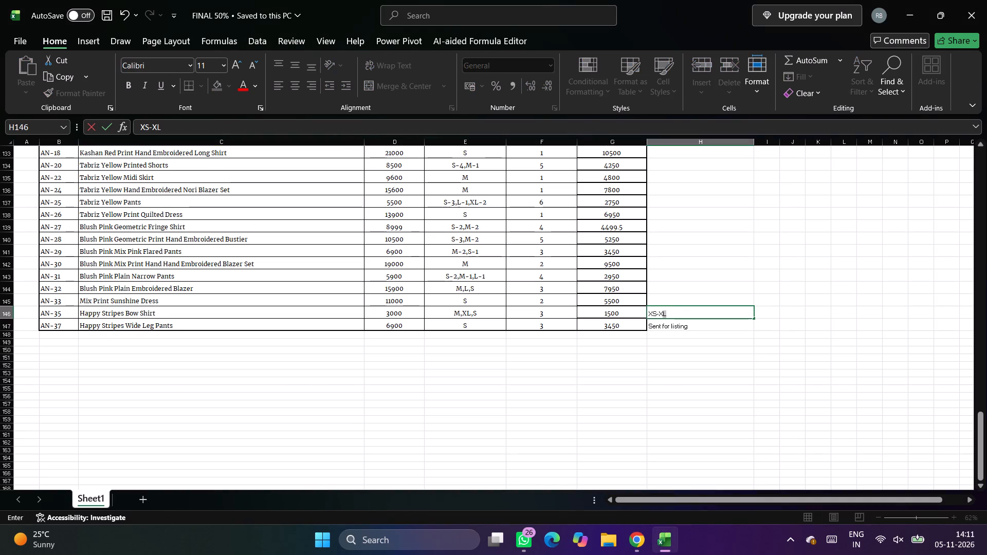
click(673, 296)
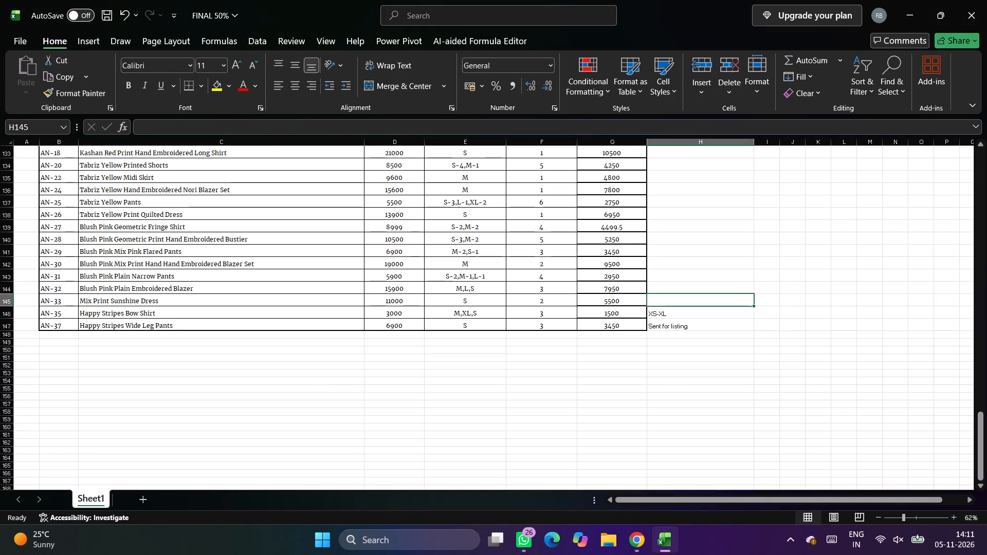
key(ctrl+s)
Copy Mix Print Sunshine Dress from the sheet, search for it on the AVLD site in Chrome, and open its product page.
scroll(673, 296, up, 10)
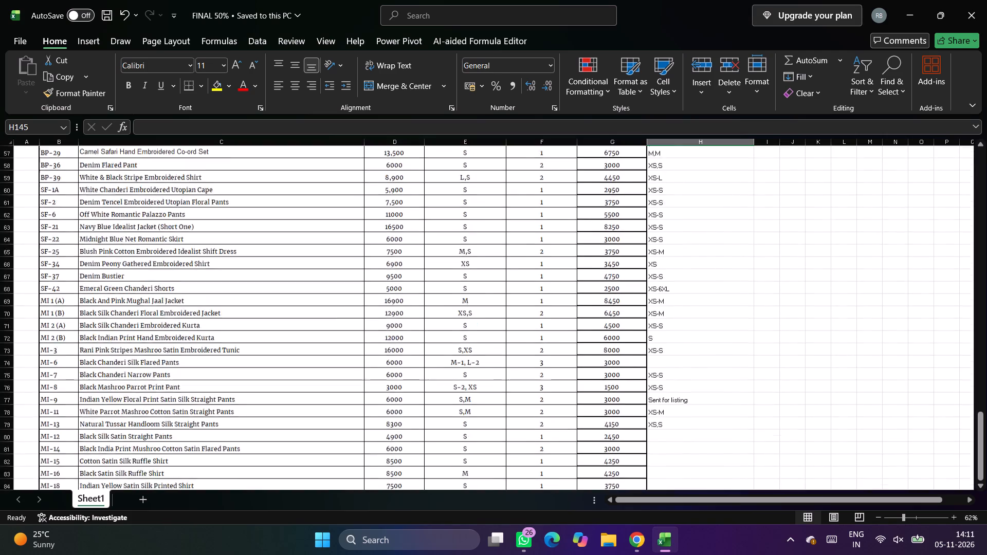
scroll(673, 296, down, 8)
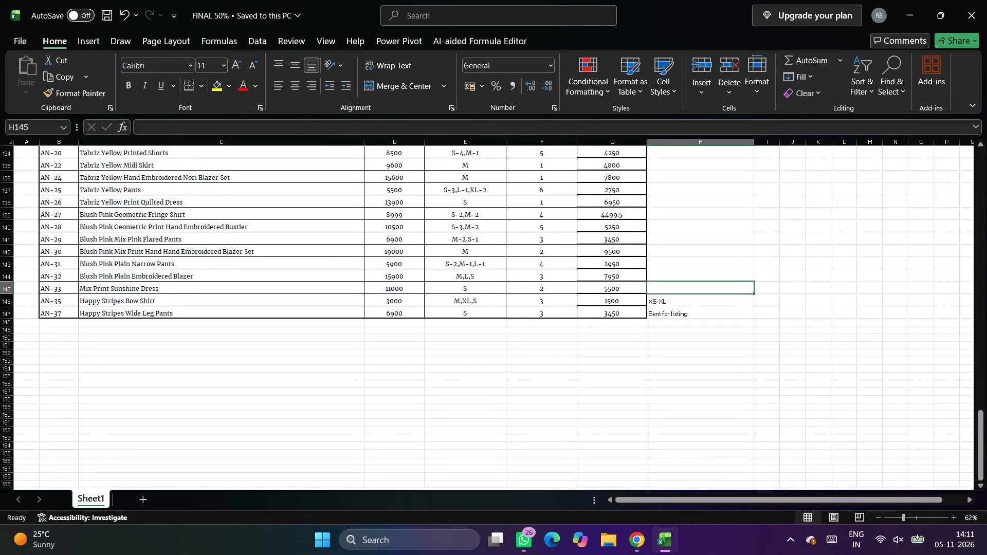
click(102, 289)
key(ctrl+c)
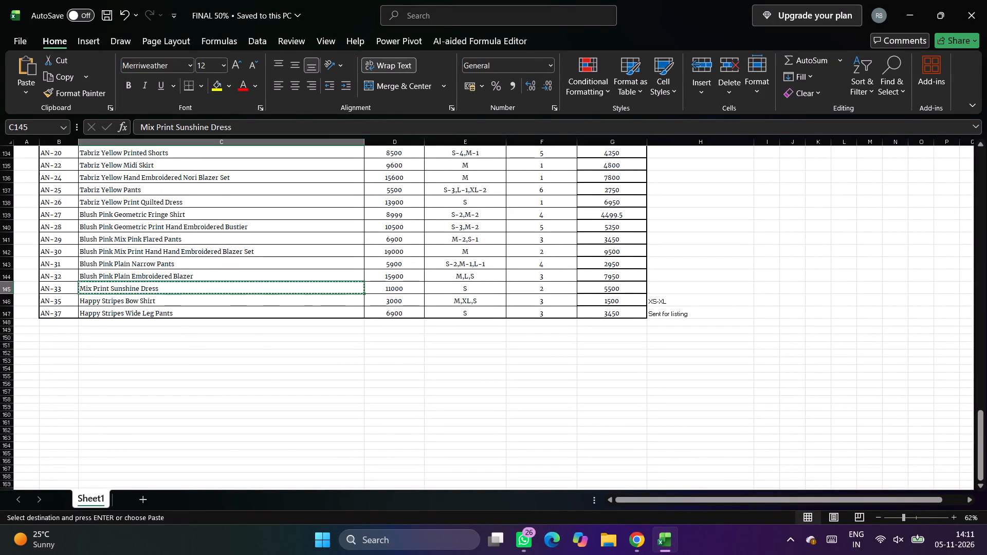
key(alt+Tab)
click(915, 107)
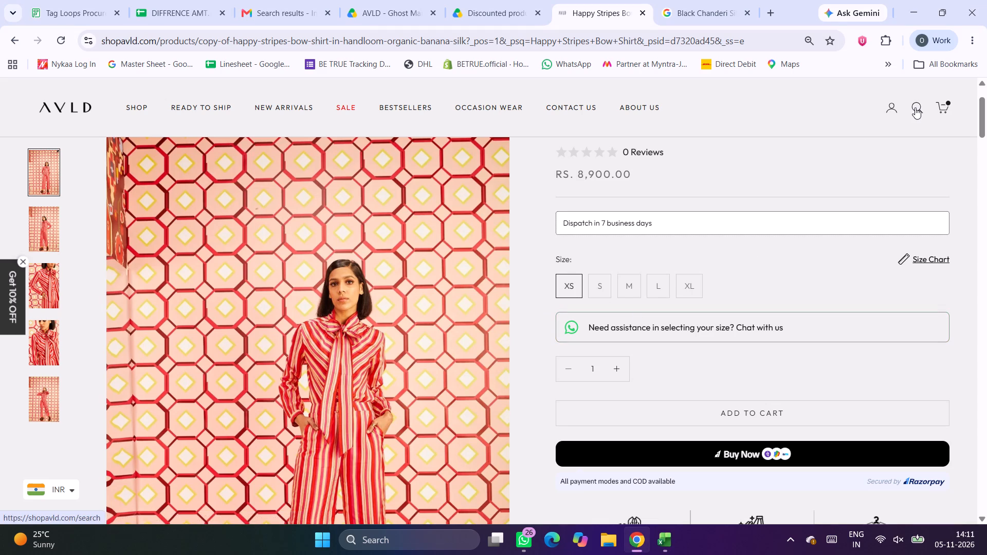
key(ctrl+v)
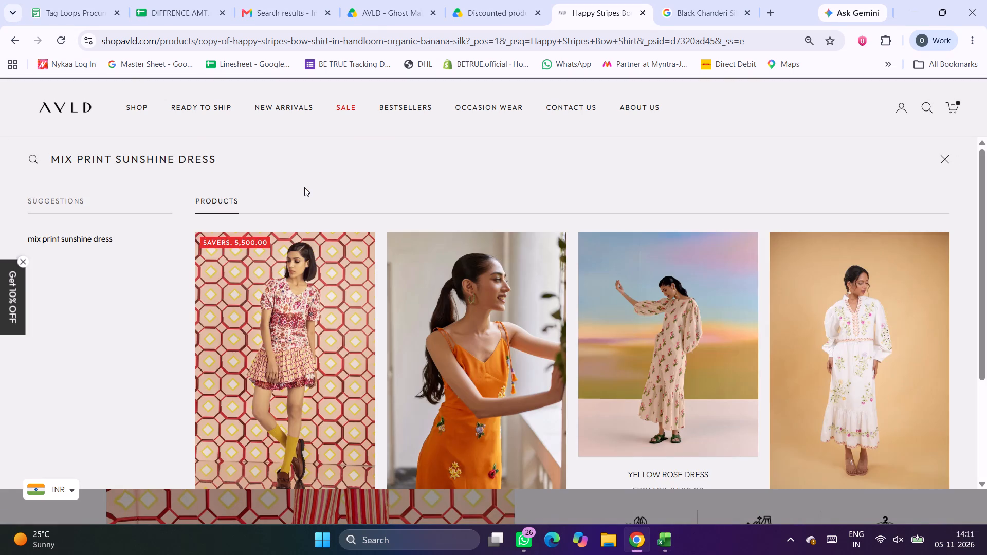
click(216, 354)
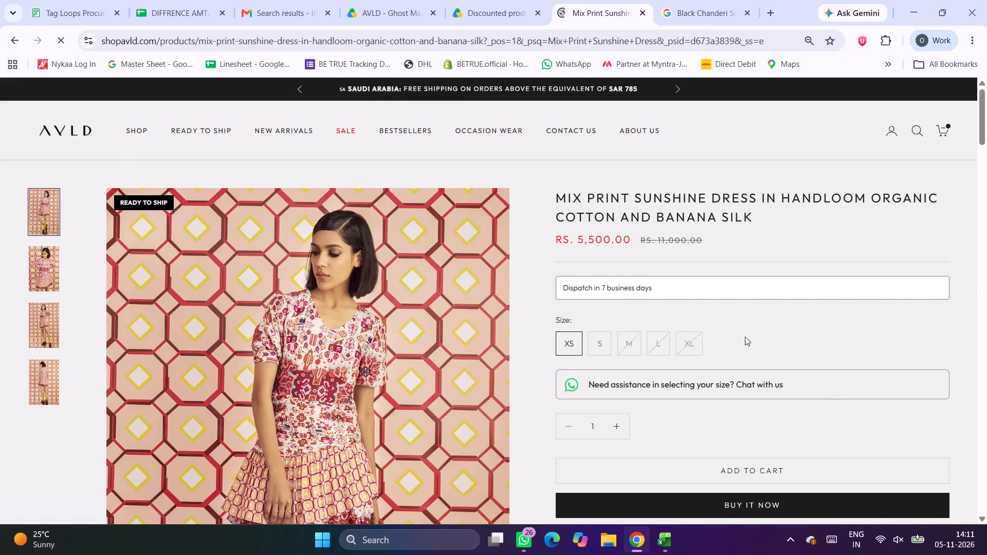
scroll(745, 337, down, 1)
In Excel, enter XS-S in column H for Mix Print Sunshine Dress.
key(alt+Tab)
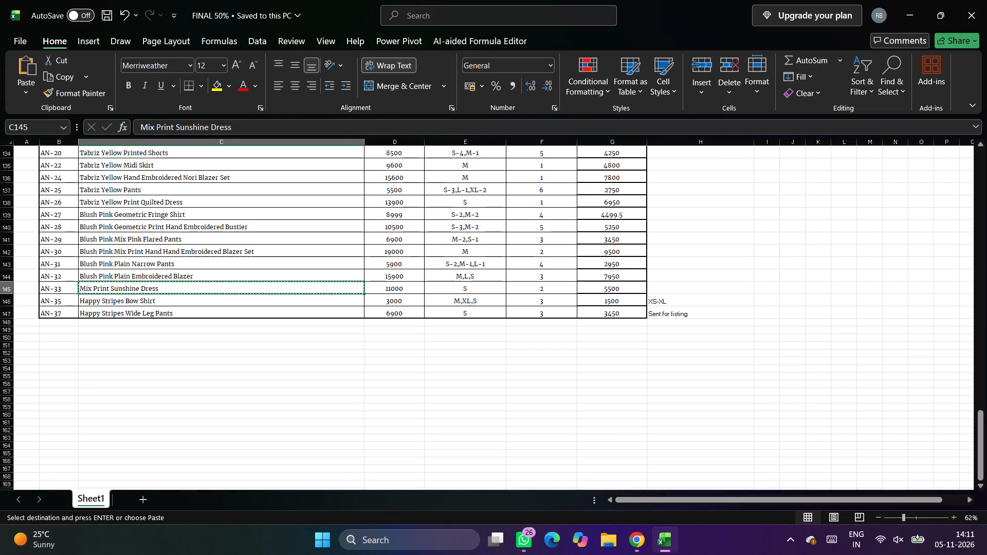
click(674, 289)
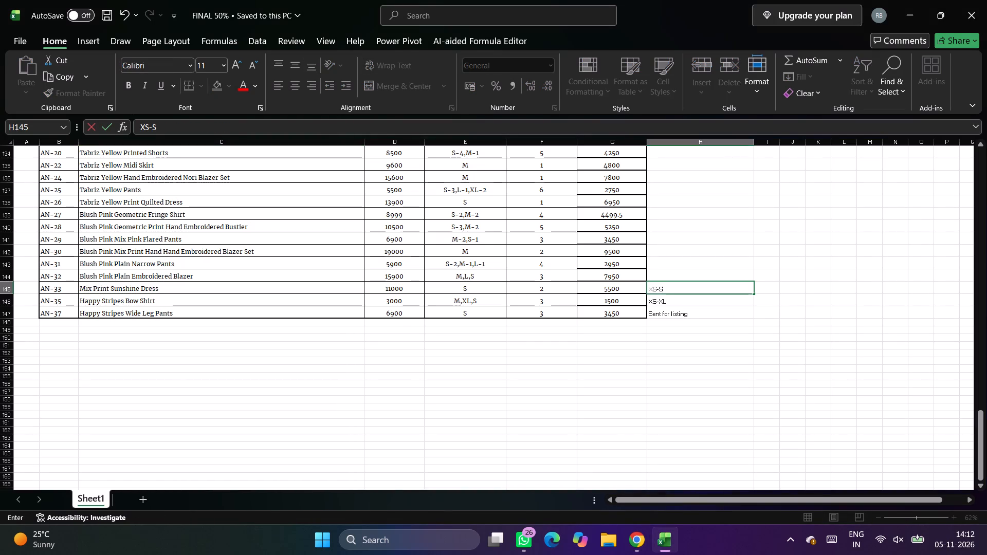
click(7, 277)
Copy Blush Pink Plain Embroidered Blazer from the sheet, search for it on the AVLD site in Chrome, and open the Blush Pink Embroidered Blazer page.
click(96, 273)
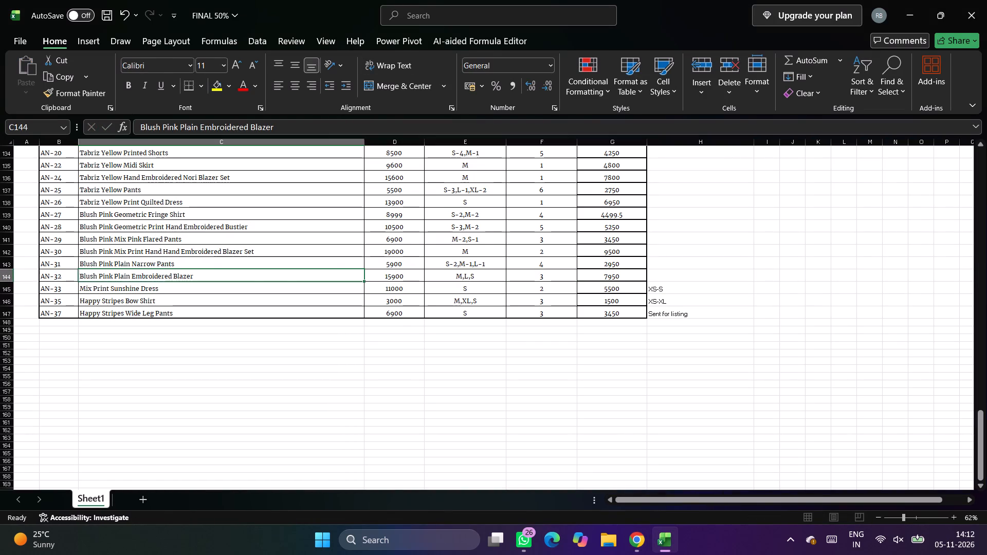
key(ctrl+c)
key(alt+Tab)
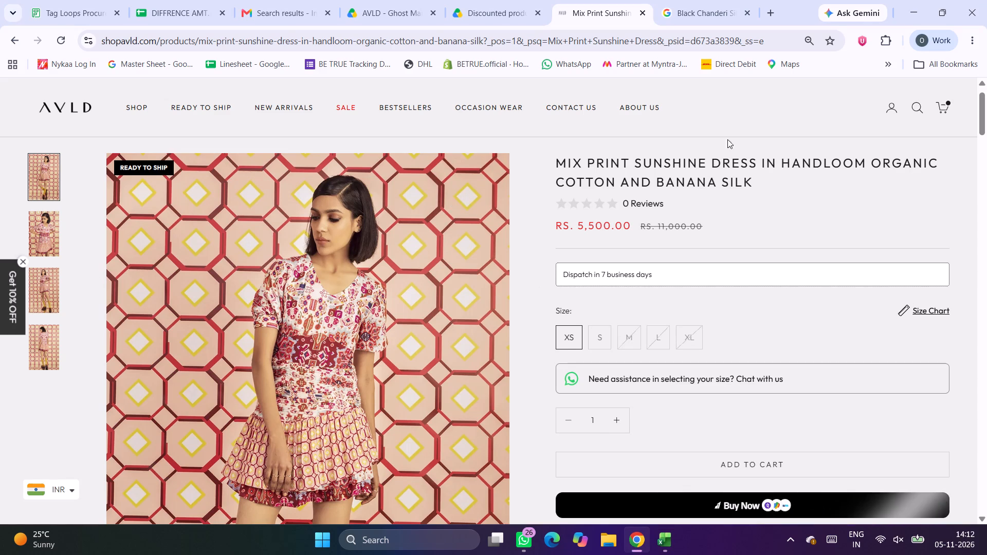
click(917, 106)
key(ctrl+v)
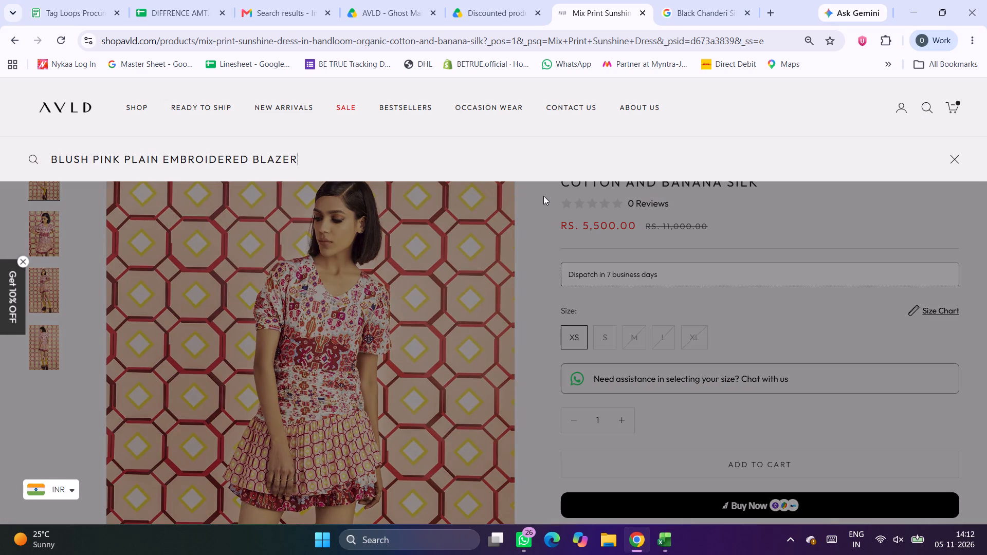
click(133, 353)
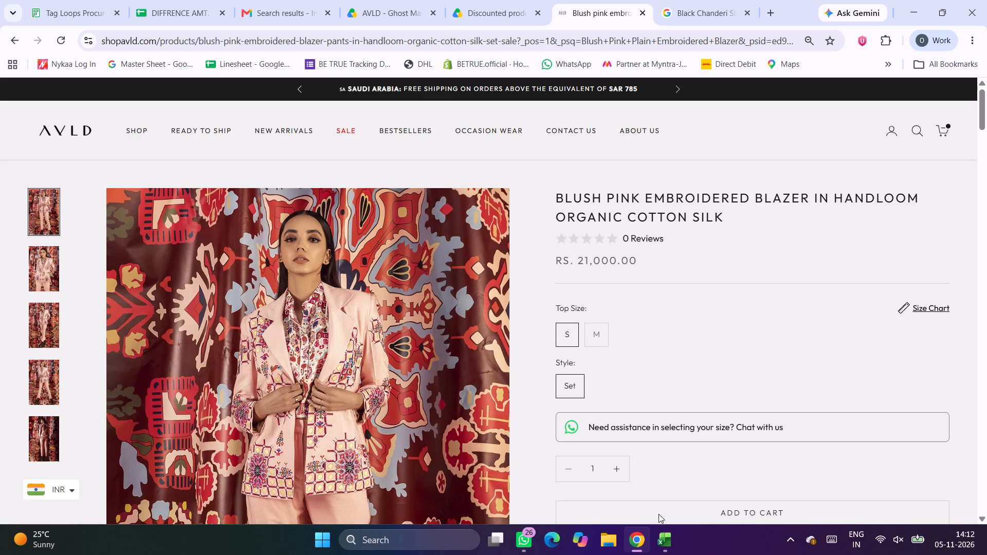
Select the column H cell for Blush Pink Plain Embroidered Blazer in Excel and examine its AVLD product page in Chrome.
click(667, 548)
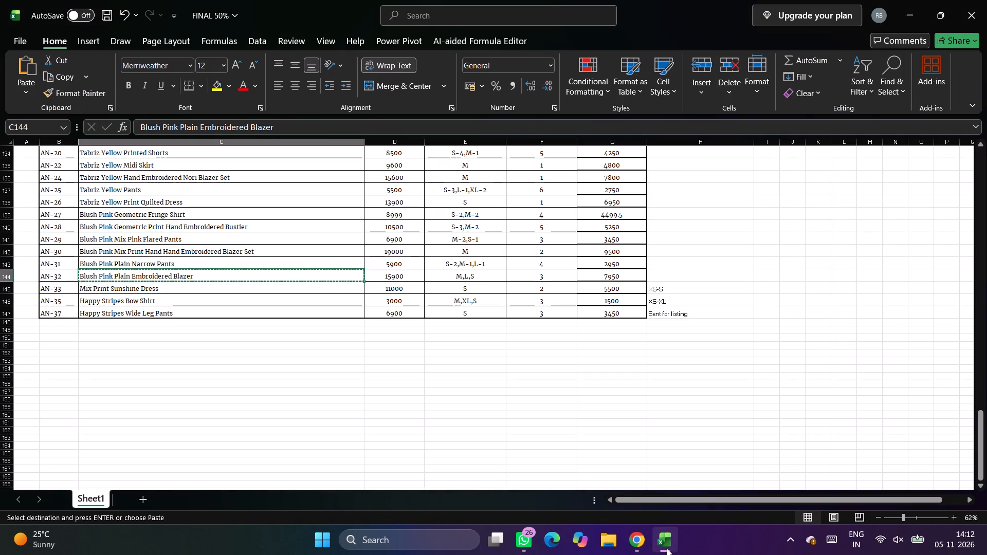
click(667, 548)
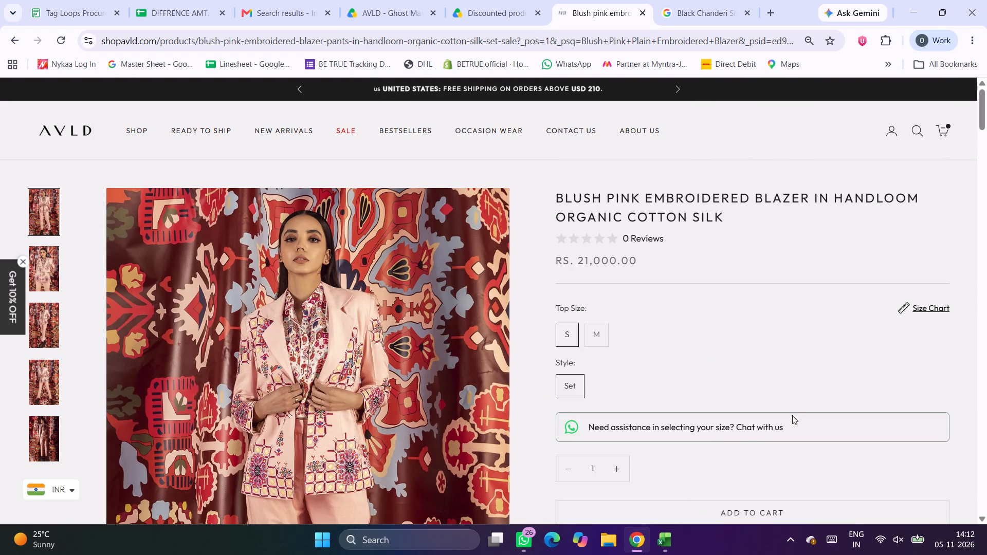
click(664, 530)
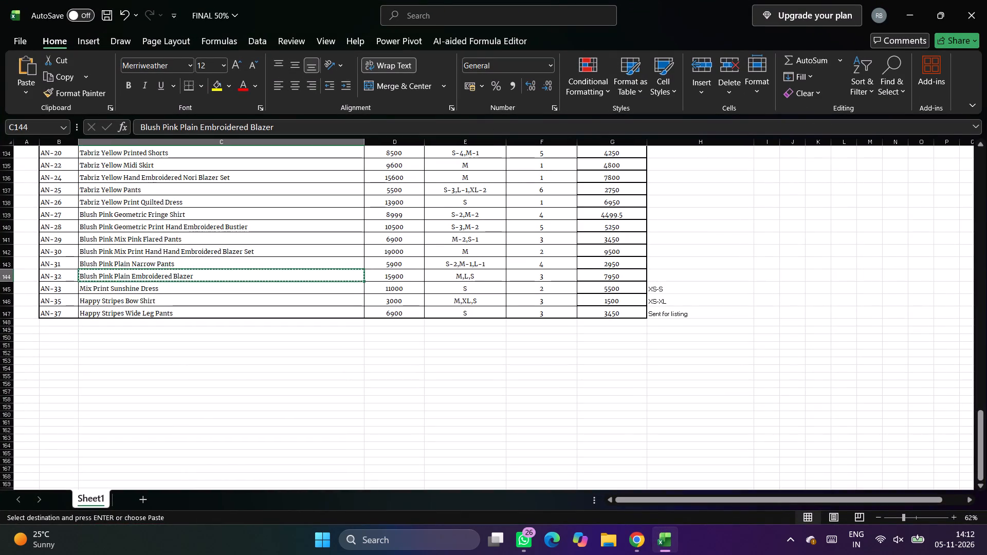
click(672, 279)
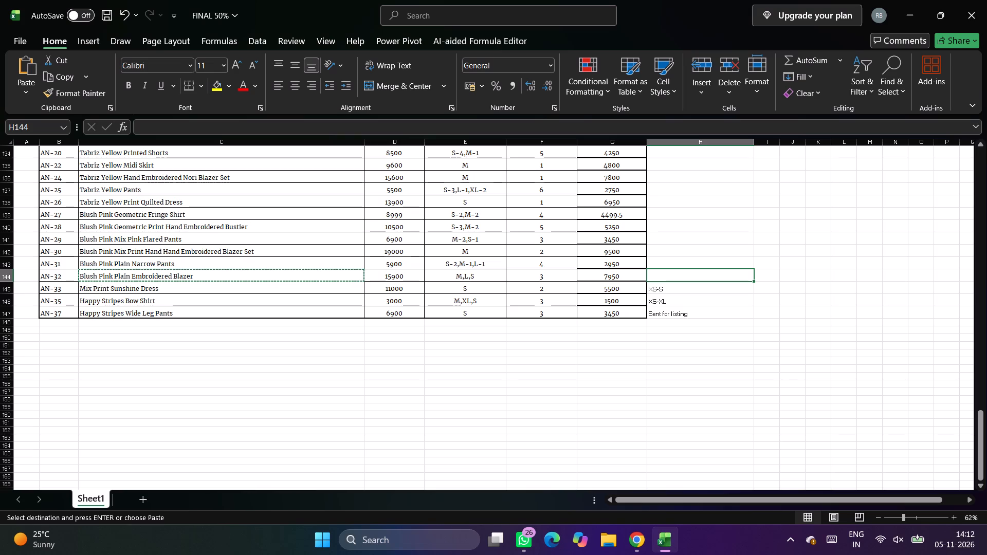
key(alt+Tab)
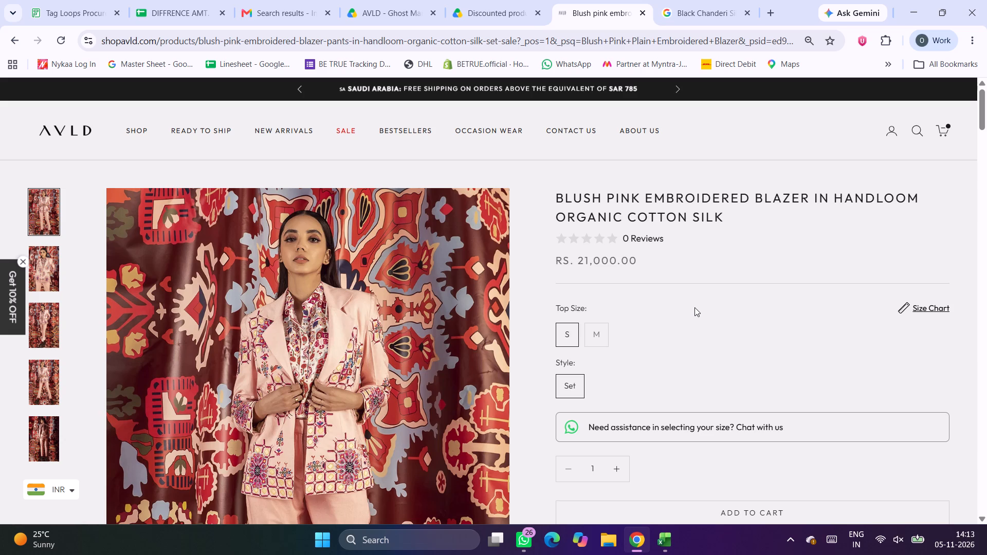
scroll(887, 339, down, 10)
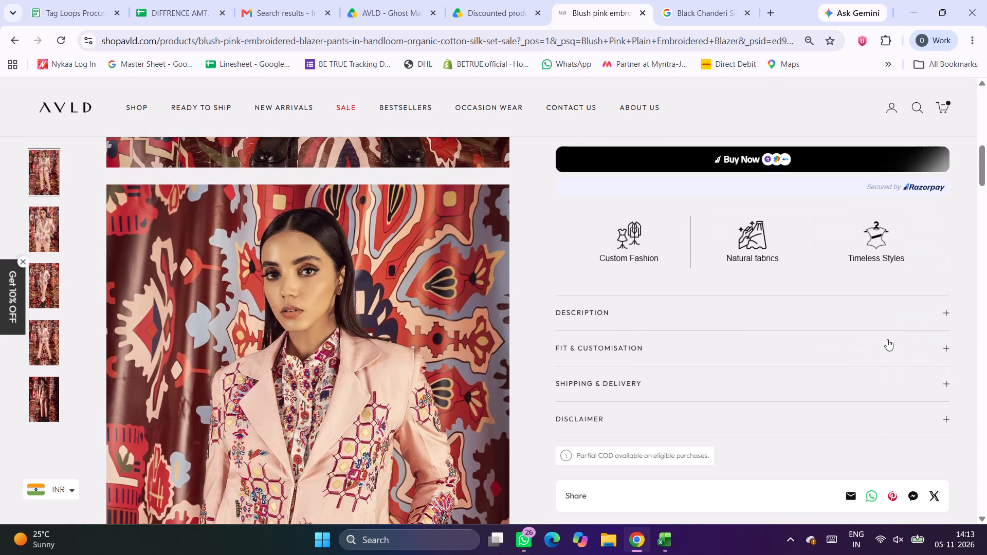
scroll(887, 339, down, 14)
scroll(887, 339, up, 1)
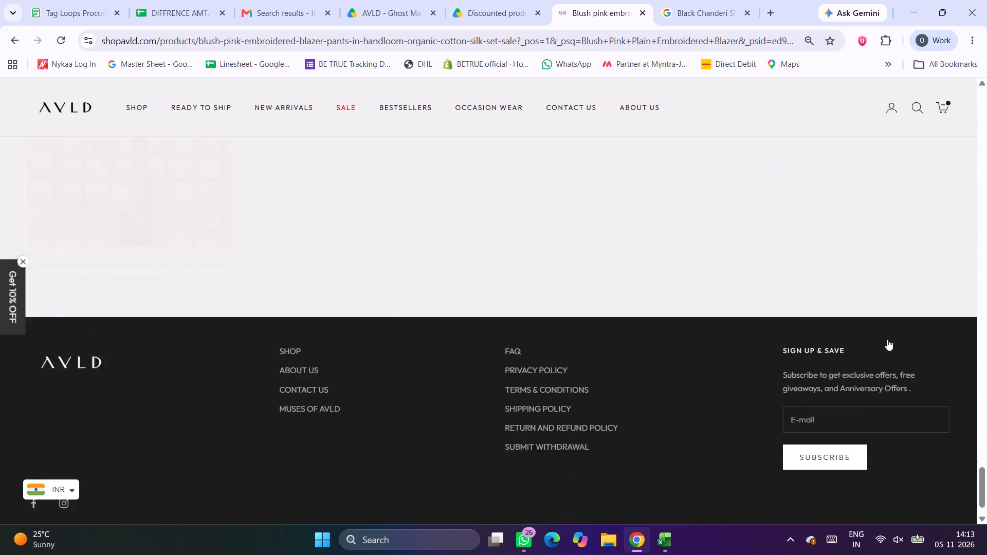
scroll(887, 339, up, 10)
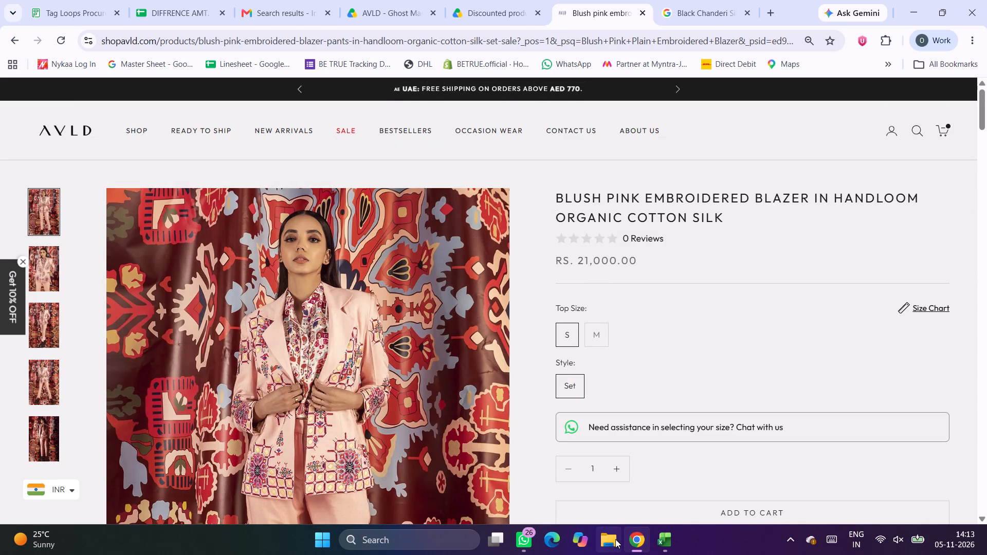
In File Explorer, open the AN-32 folder inside Downloads > website listing, check its product images as large thumbnails, and close the window.
double_click(615, 539)
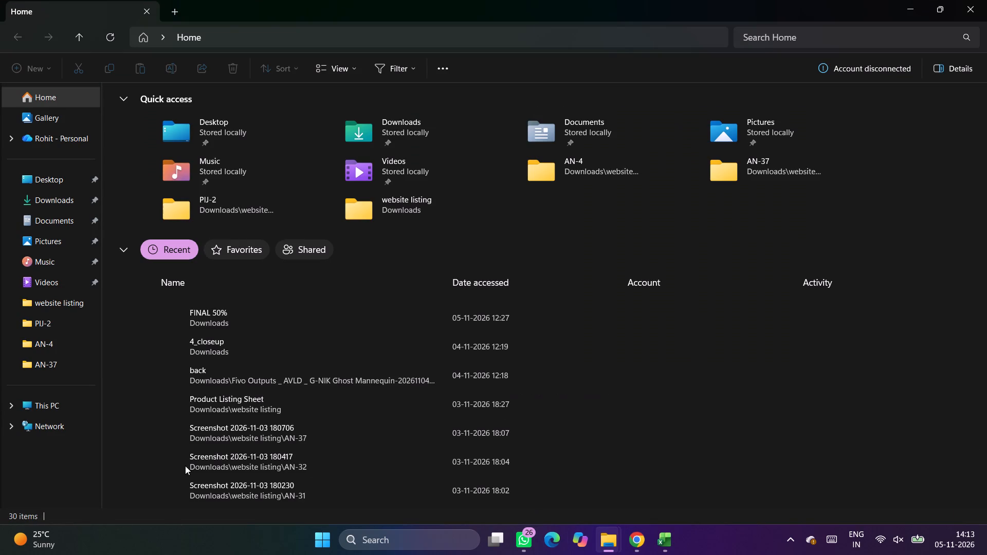
click(52, 205)
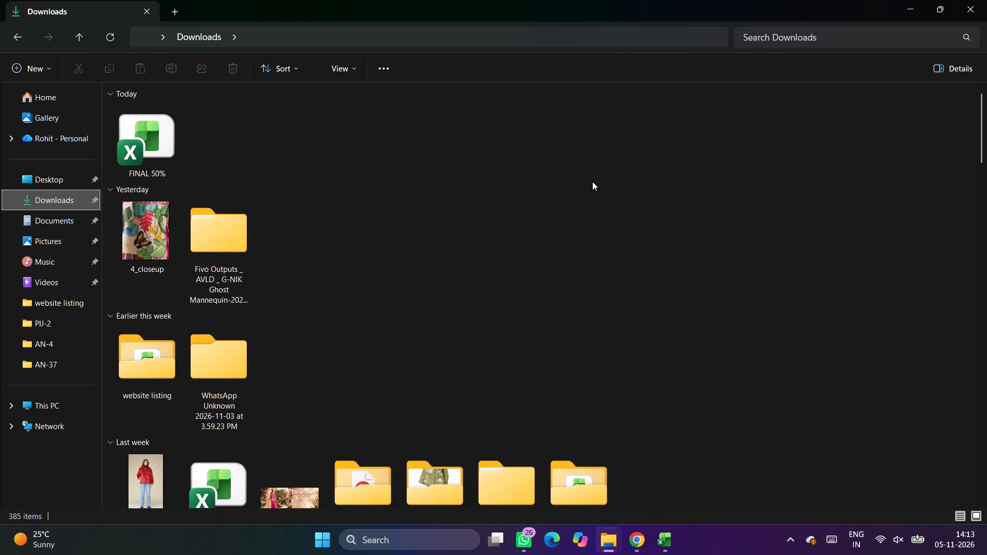
double_click(171, 381)
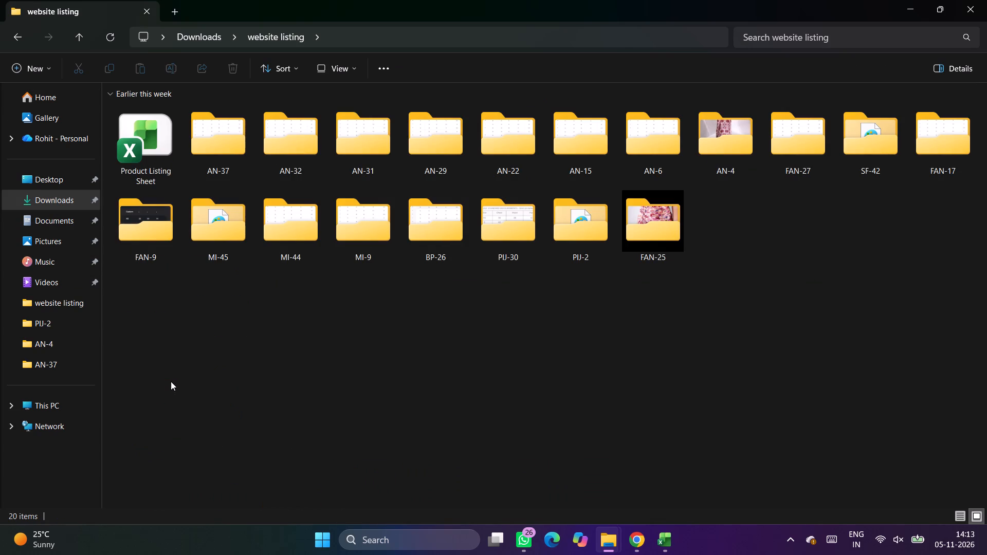
double_click(286, 153)
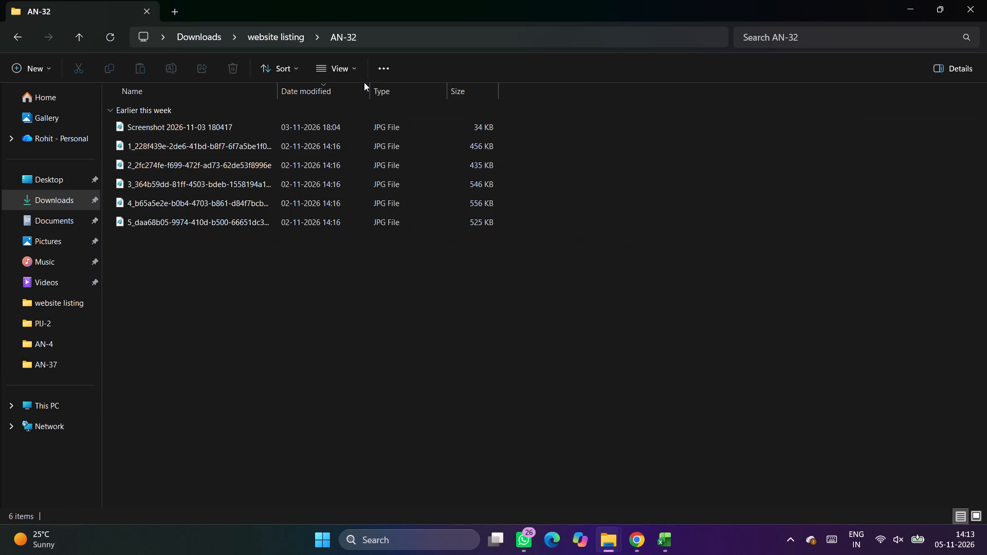
click(342, 66)
click(352, 103)
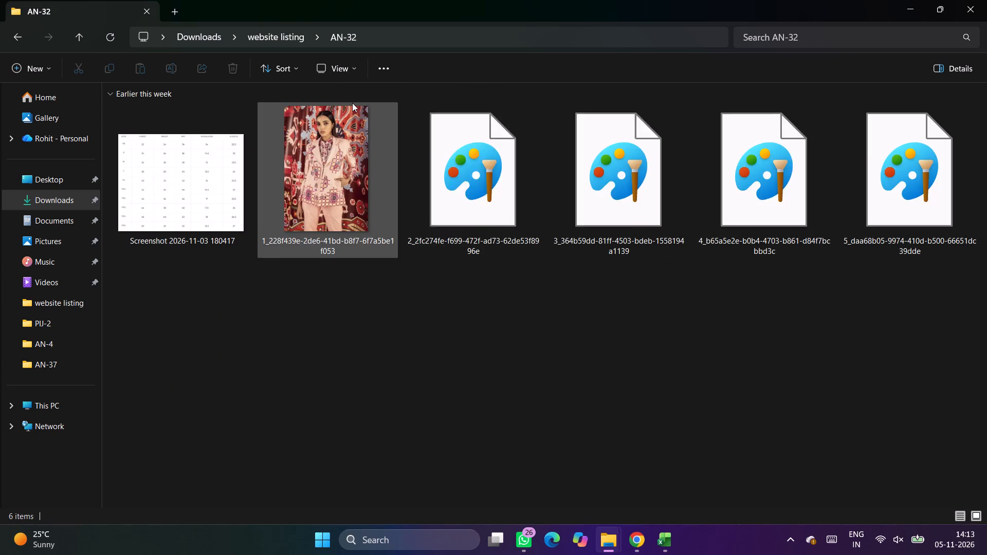
click(971, 0)
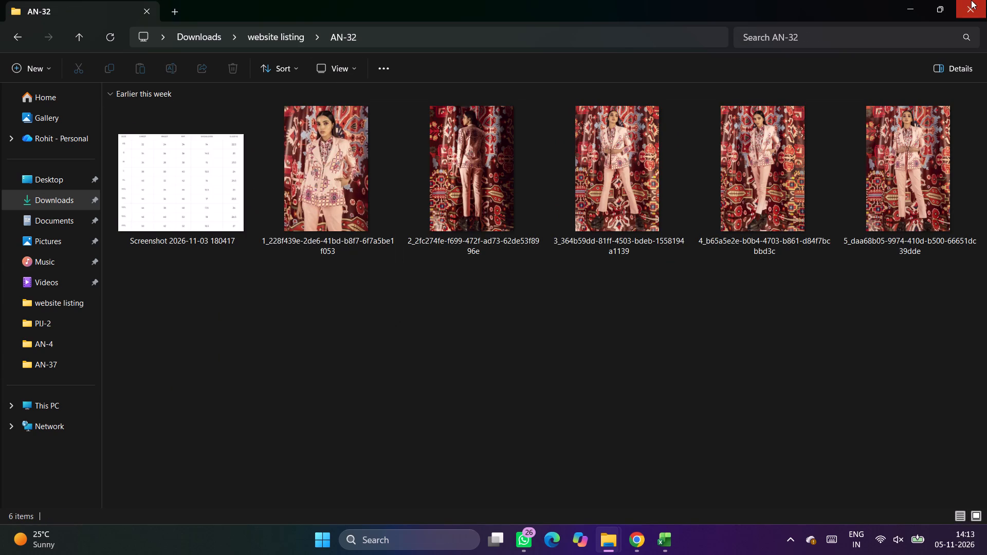
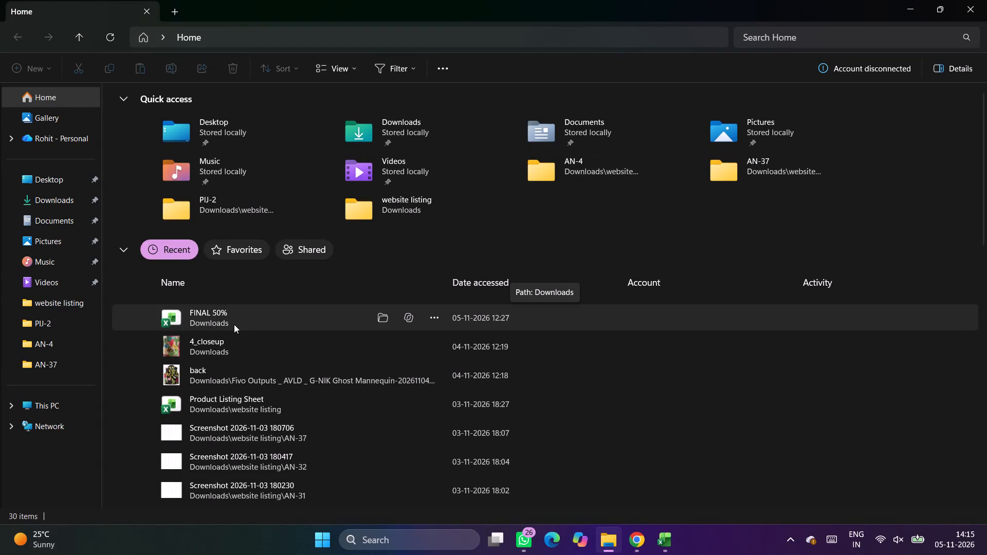
Open the Downloads folder in File Explorer.
click(38, 206)
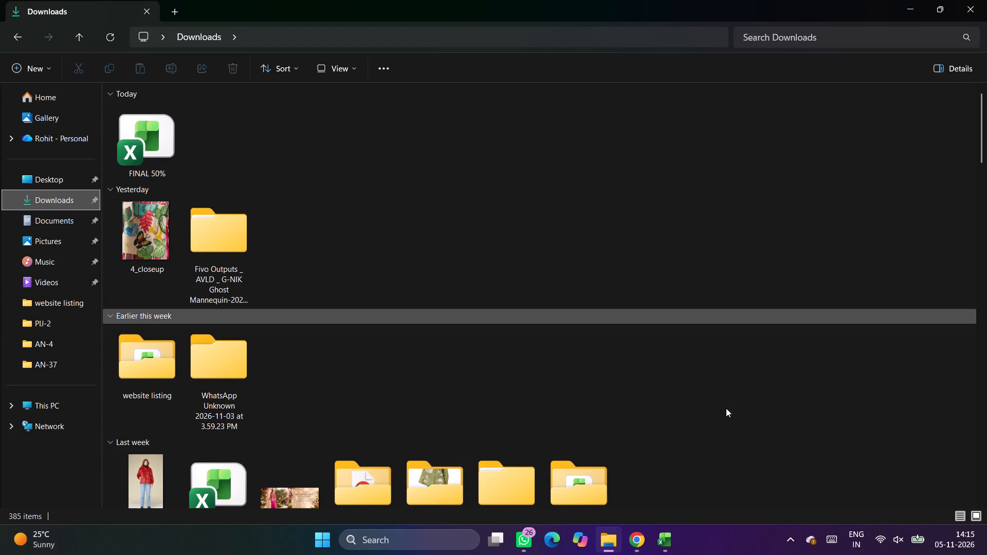
In Excel, enter Sent for listing in column H for Blush Pink Plain Embroidered Blazer.
click(660, 542)
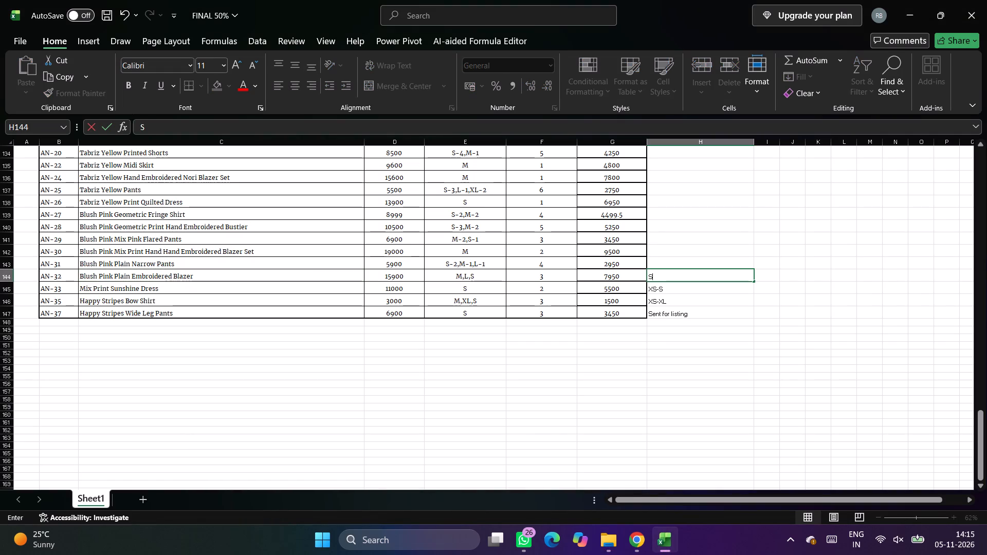
text(ent)
key(space)
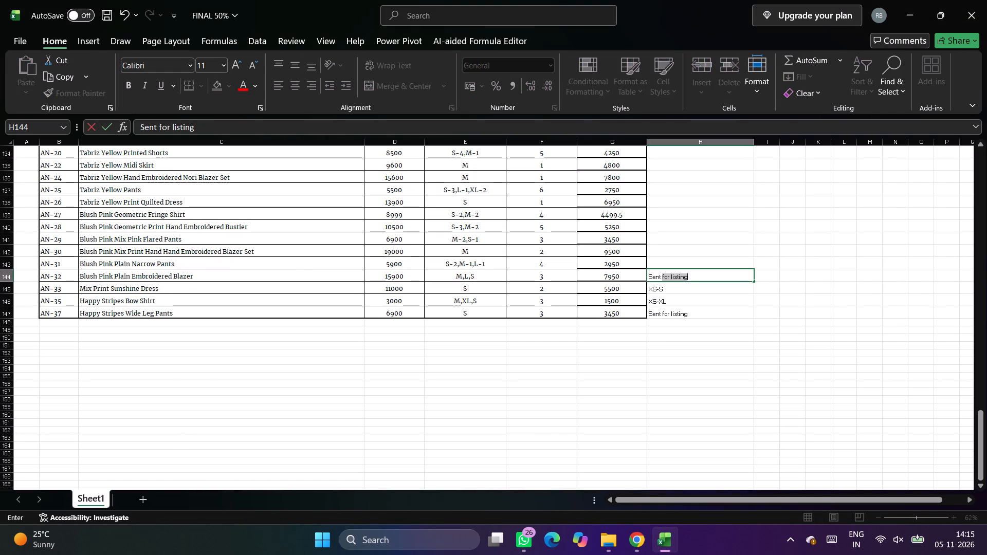
click(715, 265)
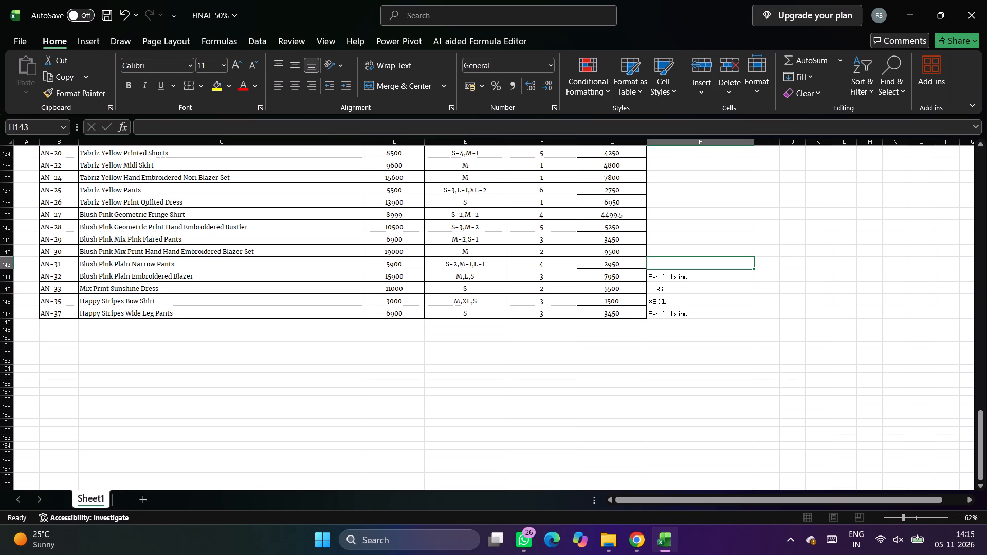
Copy Blush Pink Plain Narrow Pants from the sheet, search for it on the AVLD site in Chrome, and examine the matching products.
click(111, 264)
key(ctrl+c)
key(alt+Tab)
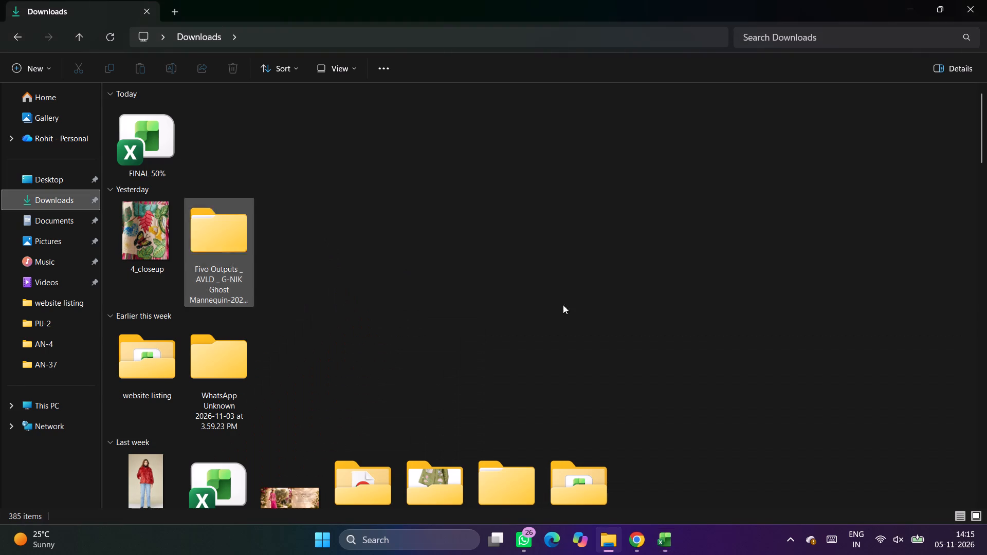
click(629, 536)
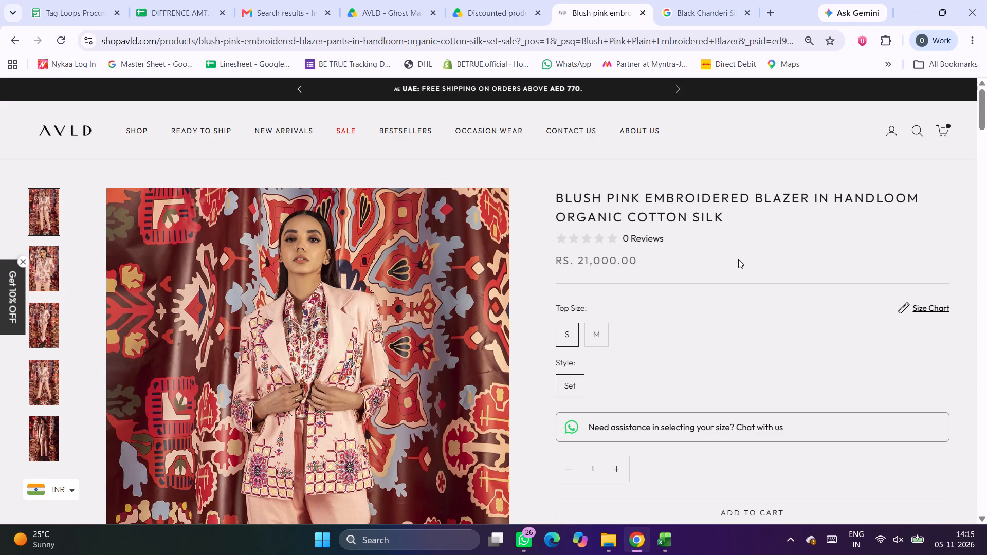
click(910, 133)
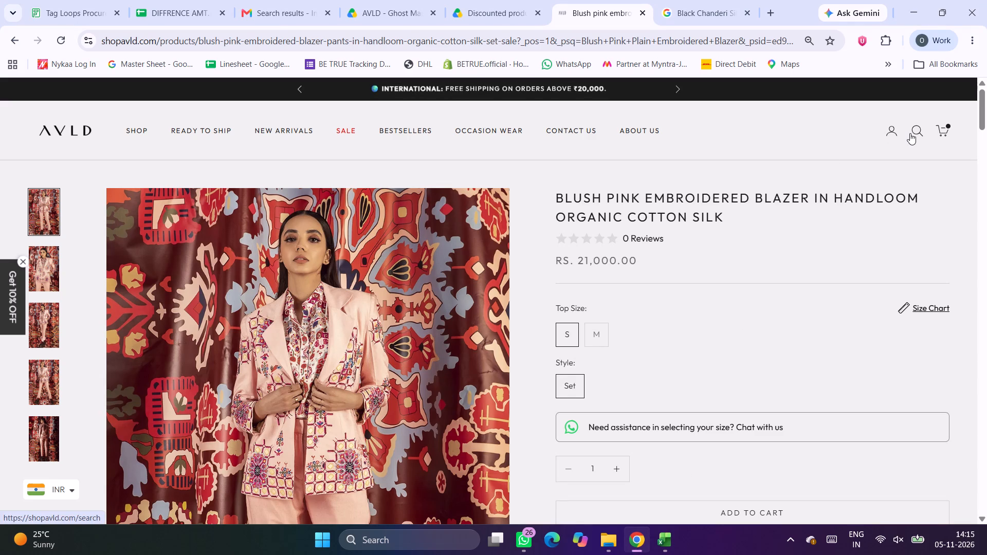
key(ctrl+v)
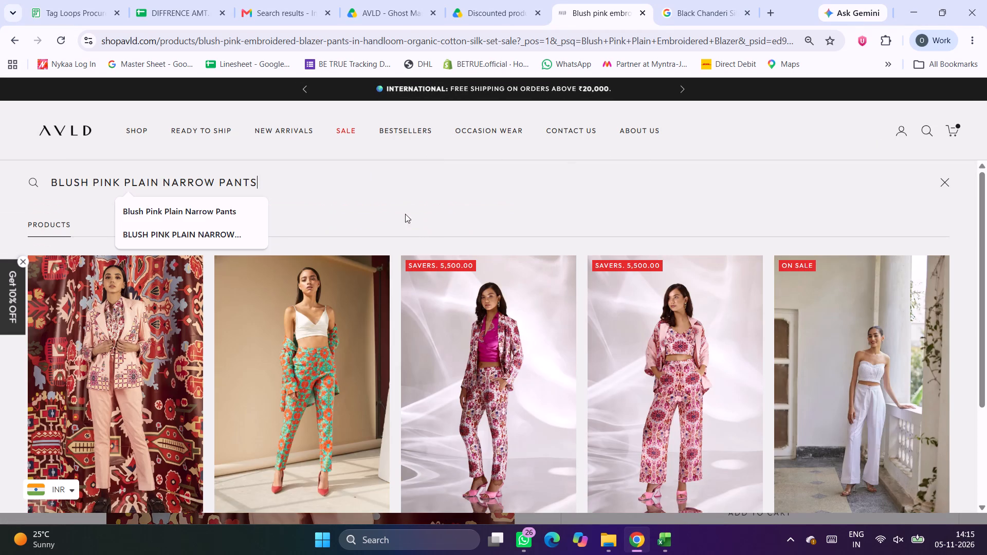
scroll(427, 238, down, 3)
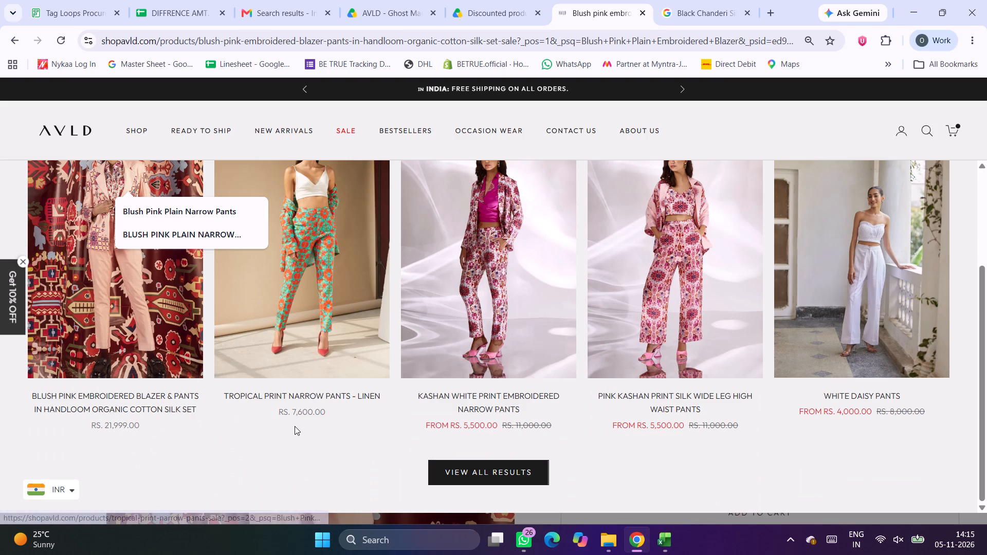
Return to Excel and enter Sent for listing in column H for Blush Pink Plain Narrow Pants.
key(alt+Tab)
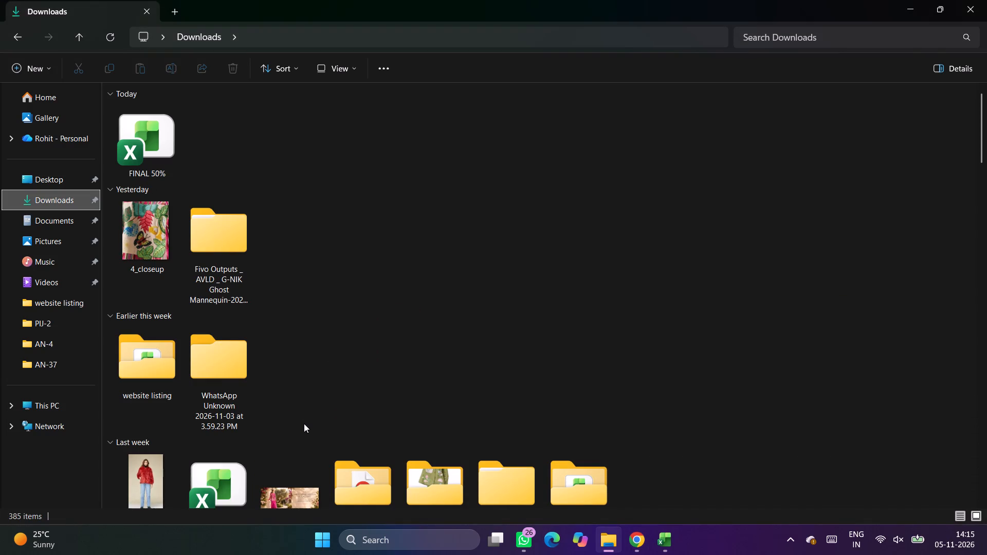
key(alt+Tab)
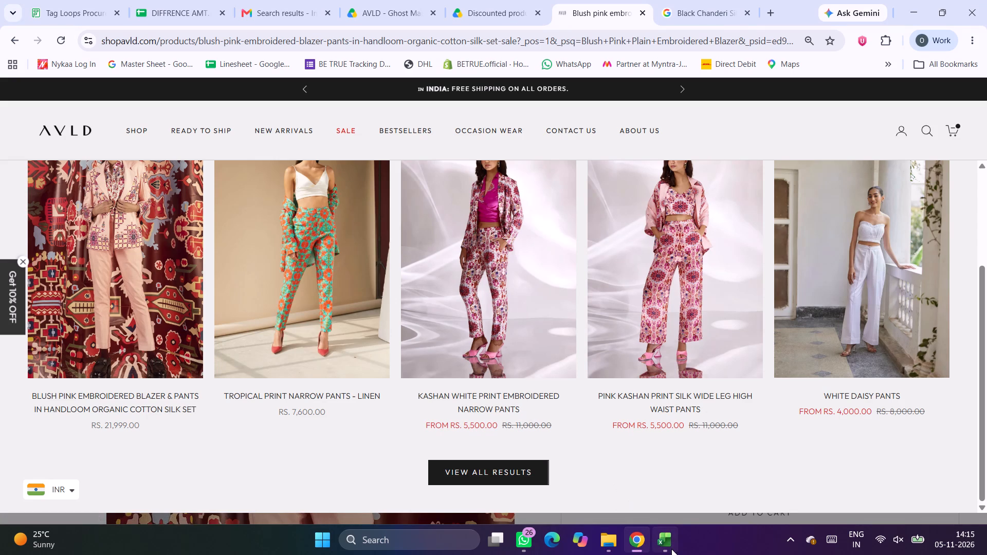
click(651, 501)
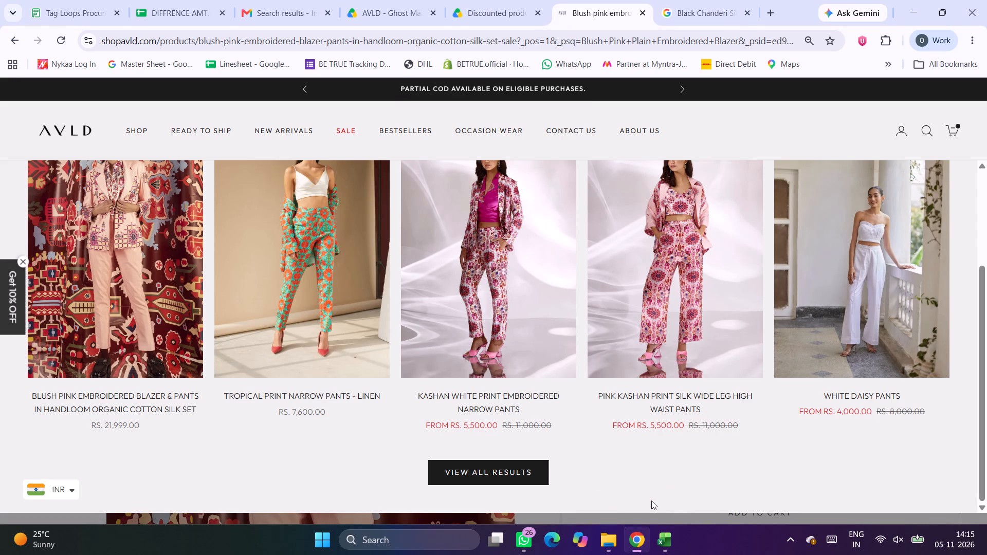
click(668, 540)
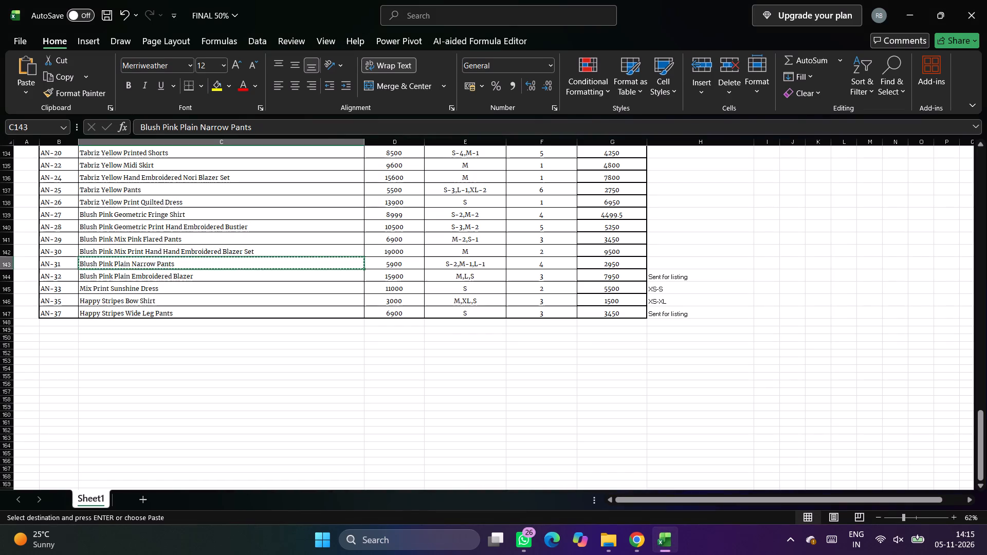
click(673, 266)
text(ent)
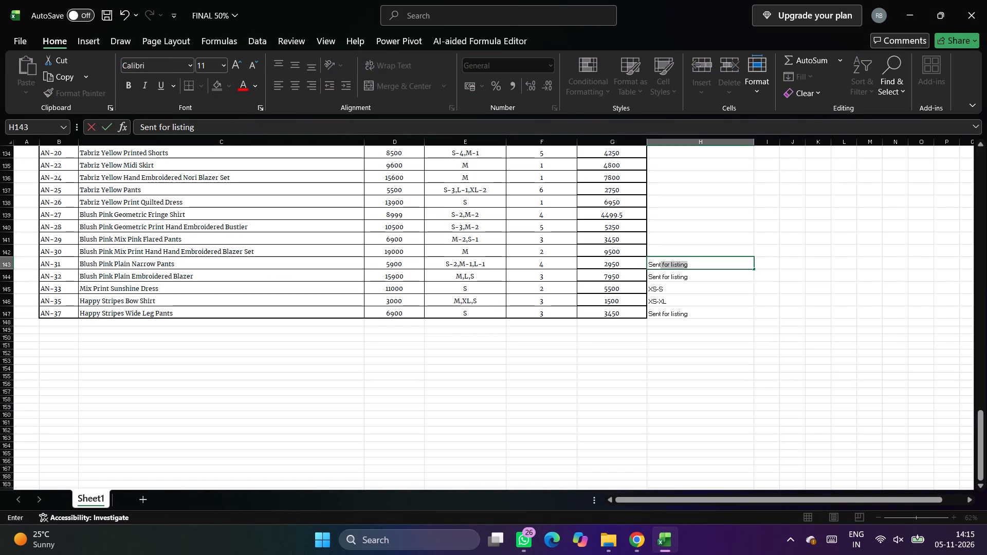
key(space)
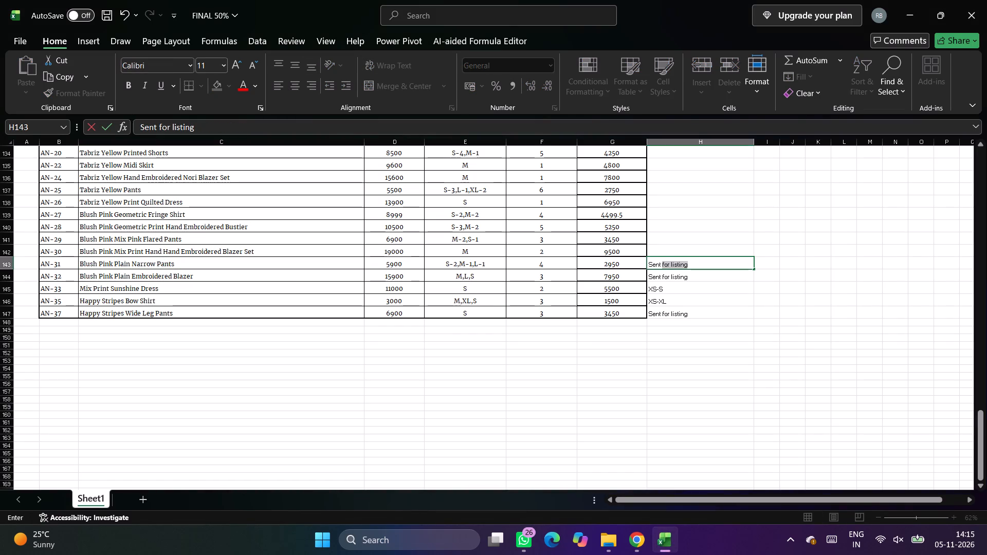
click(662, 253)
click(662, 253)
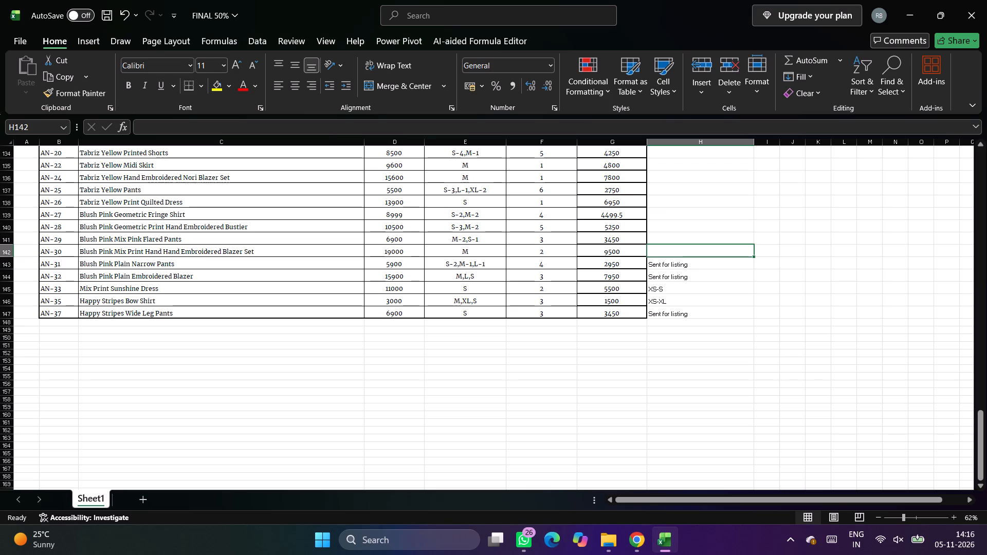
Copy Blush Pink Mix Print Hand Hand Embroidered Blazer Set from the sheet, search for it on the AVLD site in Chrome, and open its product page.
click(148, 253)
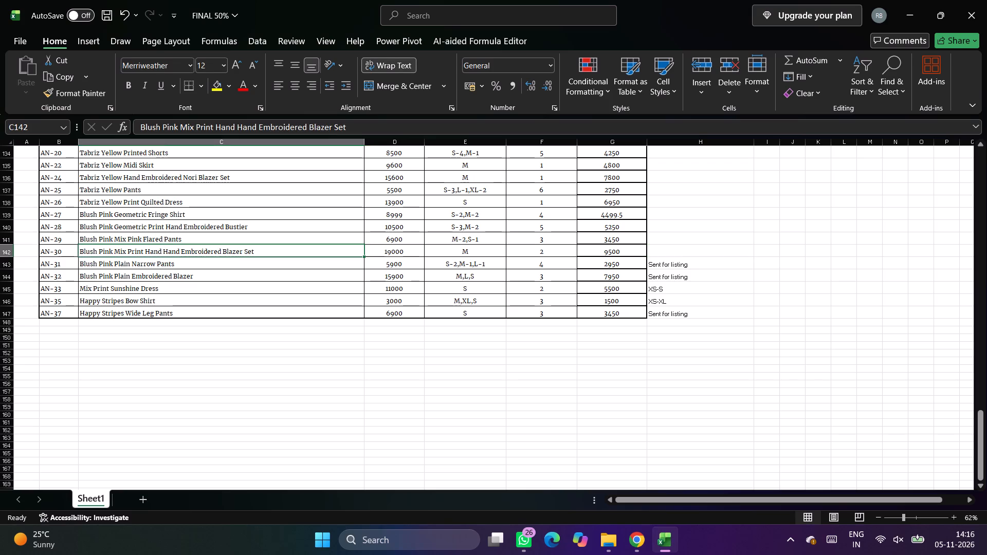
key(ctrl+c)
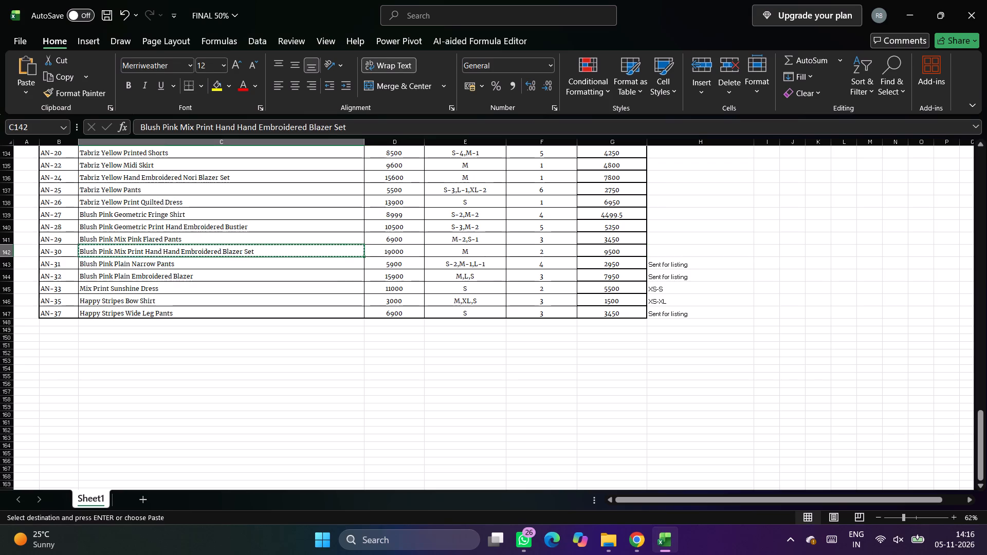
key(alt+Tab)
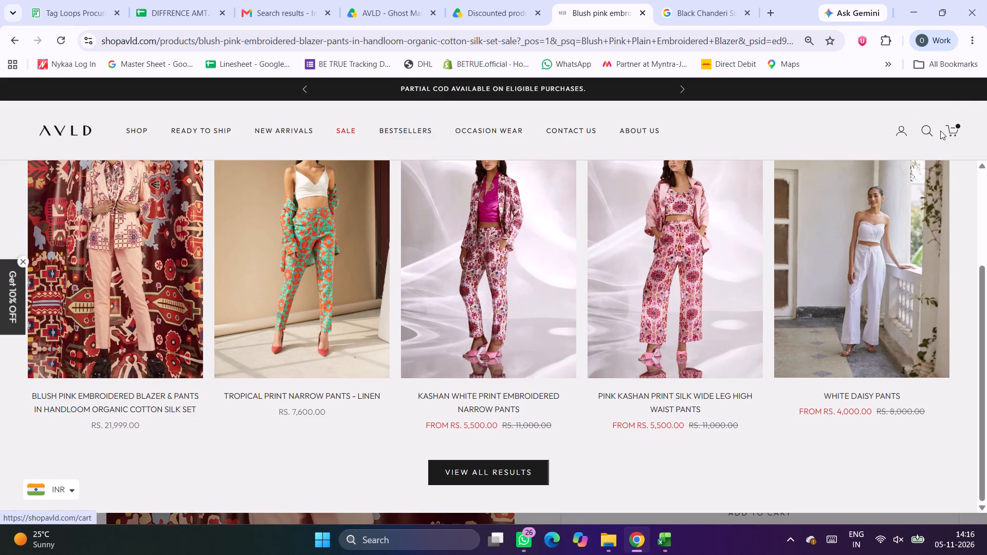
click(932, 131)
key(ctrl+v)
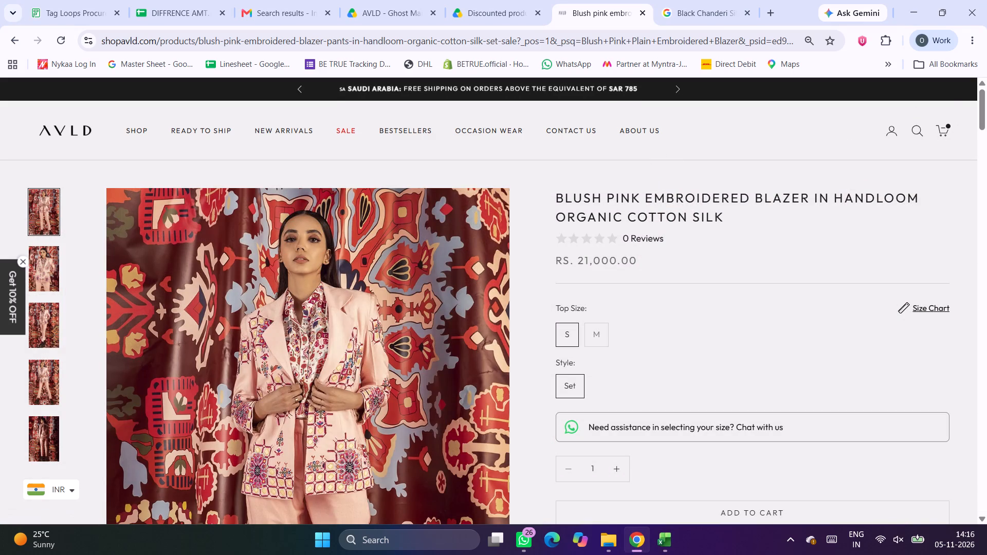
click(922, 135)
key(ctrl+v)
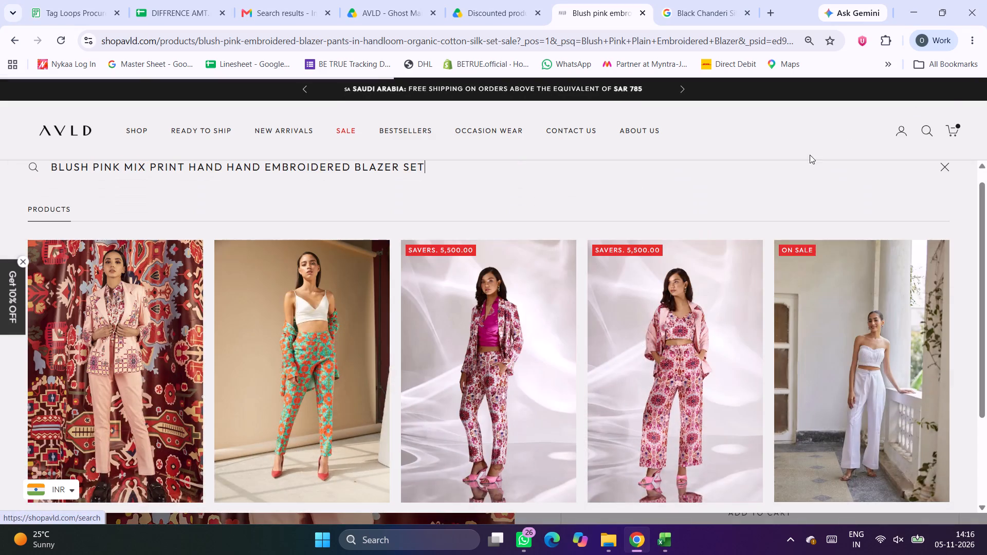
click(94, 337)
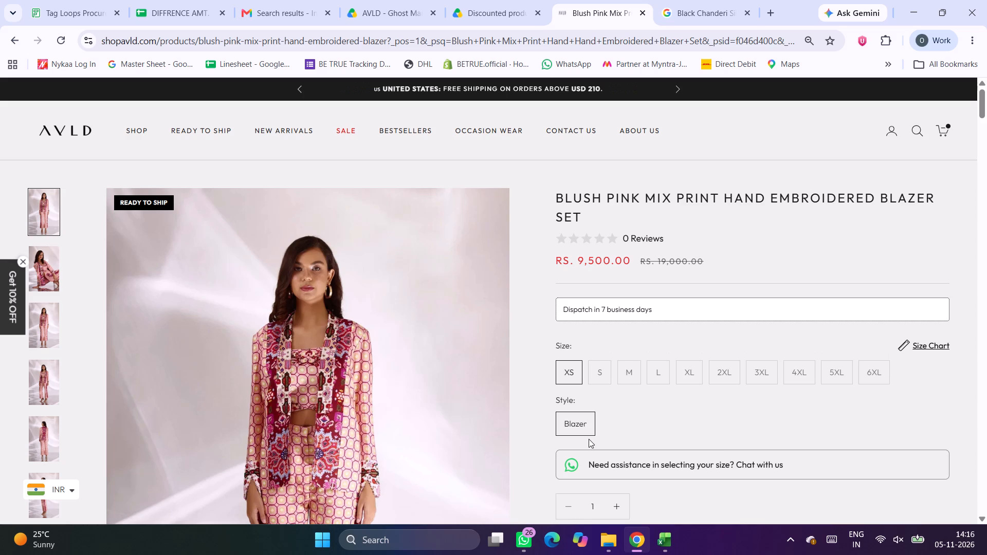
In Excel, enter XS-6XL in column H for Blush Pink Mix Print Hand Hand Embroidered Blazer Set and save the workbook.
key(alt+Tab)
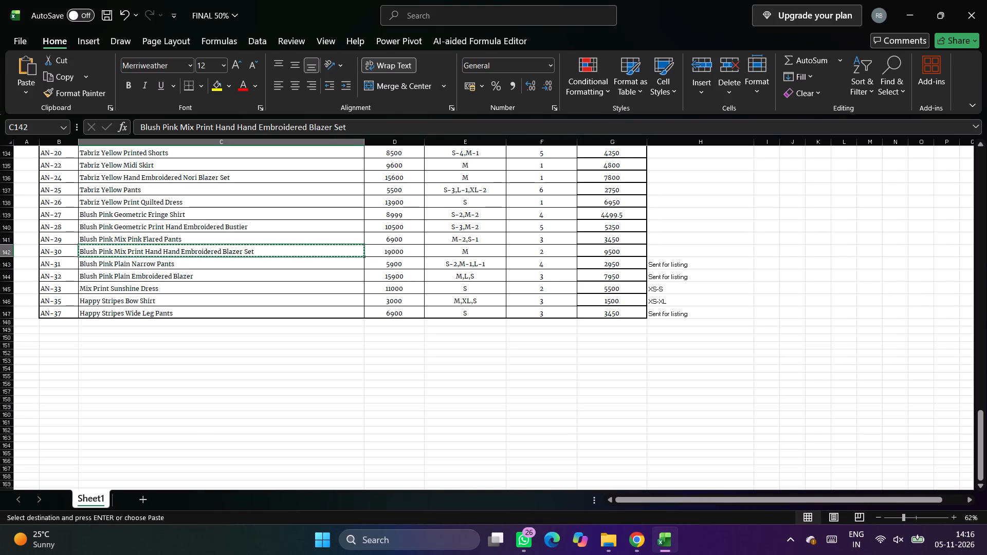
click(660, 253)
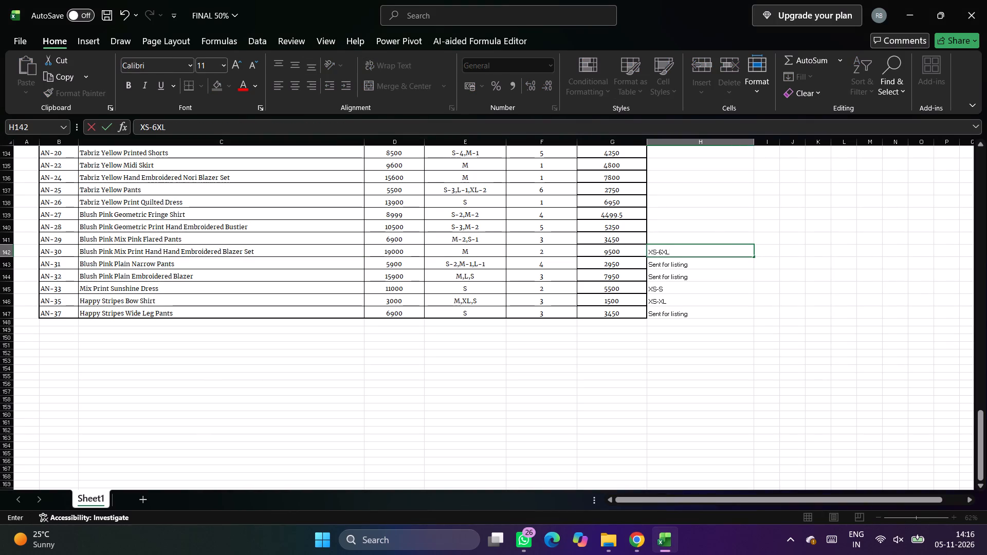
click(687, 237)
key(ctrl+s)
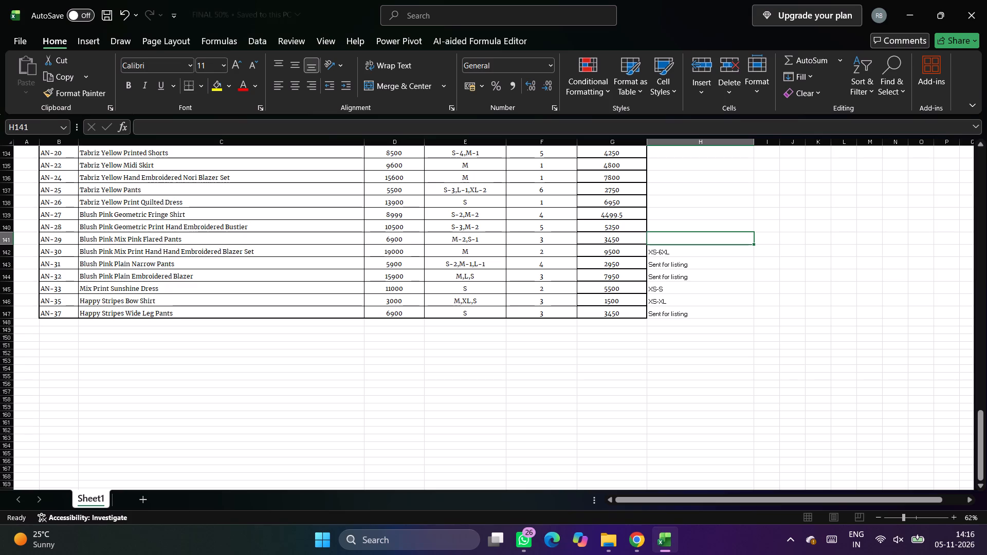
Show the hidden background apps in the system tray.
click(784, 534)
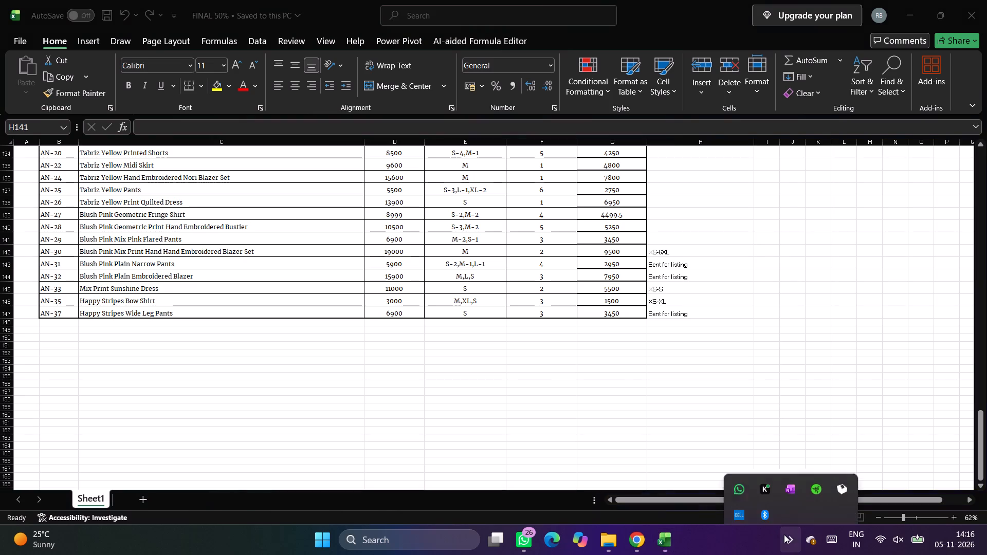
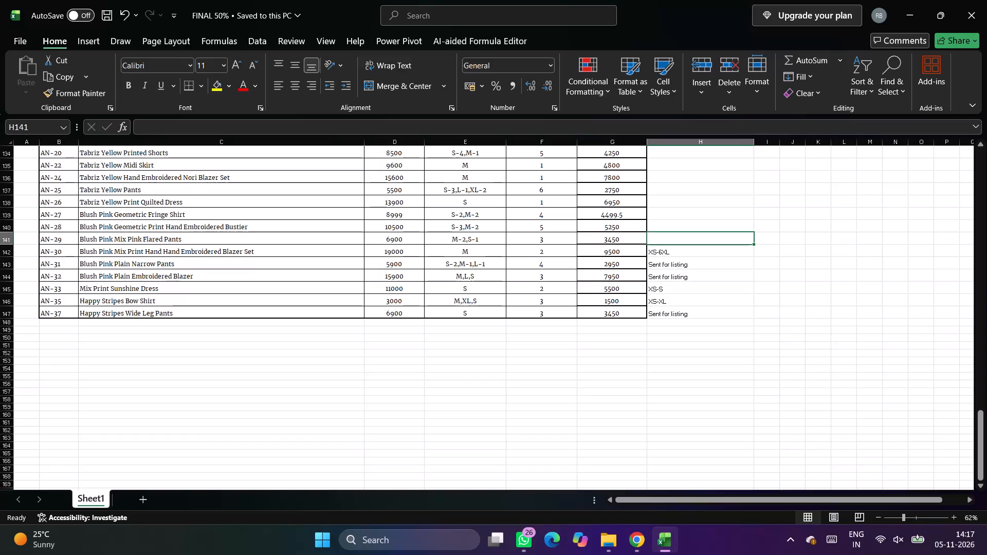
Copy Blush Pink Mix Pink Flared Pants from the sheet, search for it on the AVLD site in Chrome, and check the results.
click(203, 240)
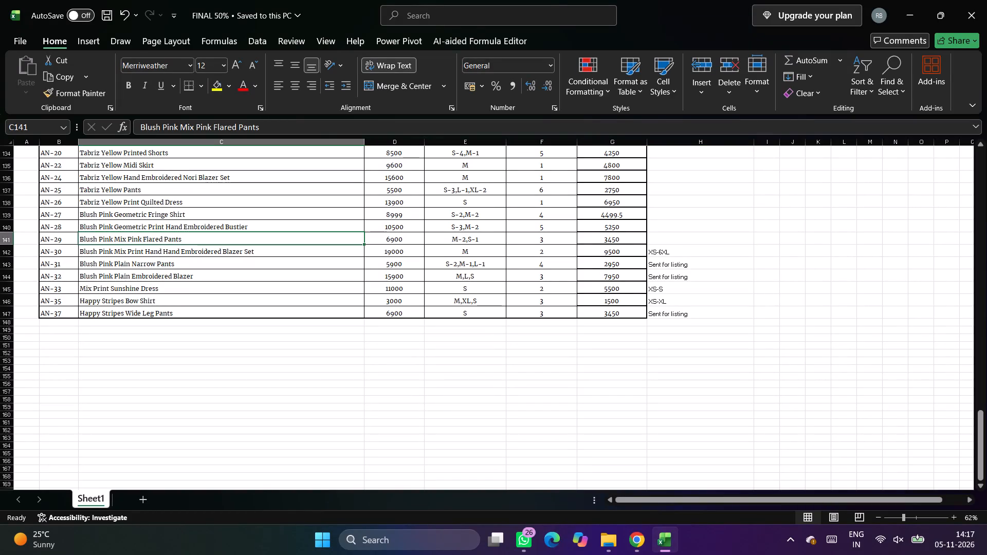
key(ctrl+c)
key(alt+Tab)
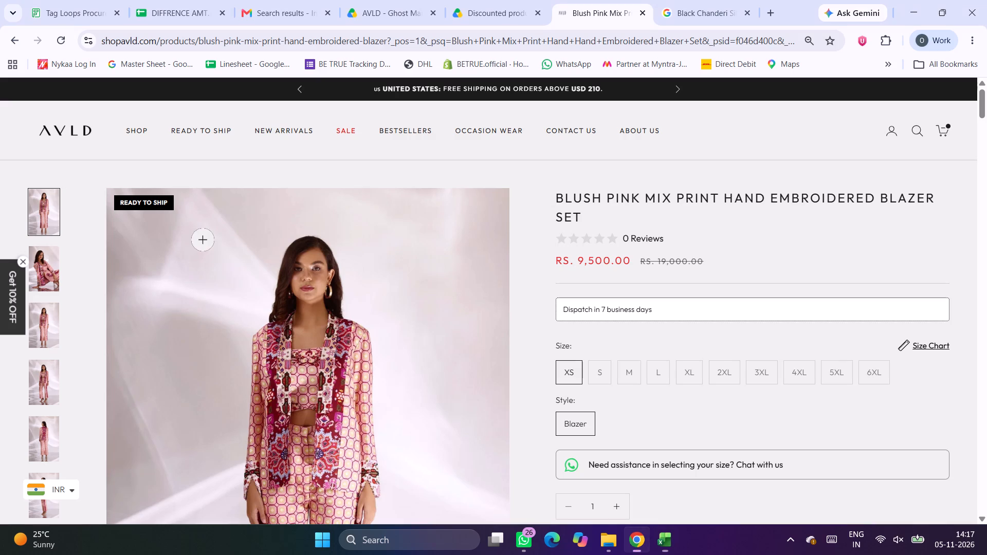
click(918, 129)
key(ctrl+v)
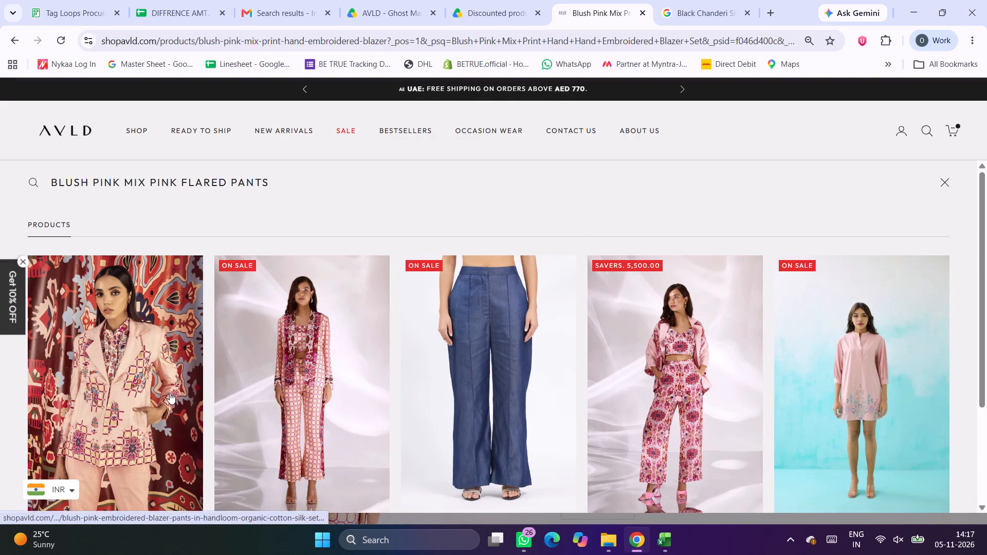
scroll(170, 393, down, 2)
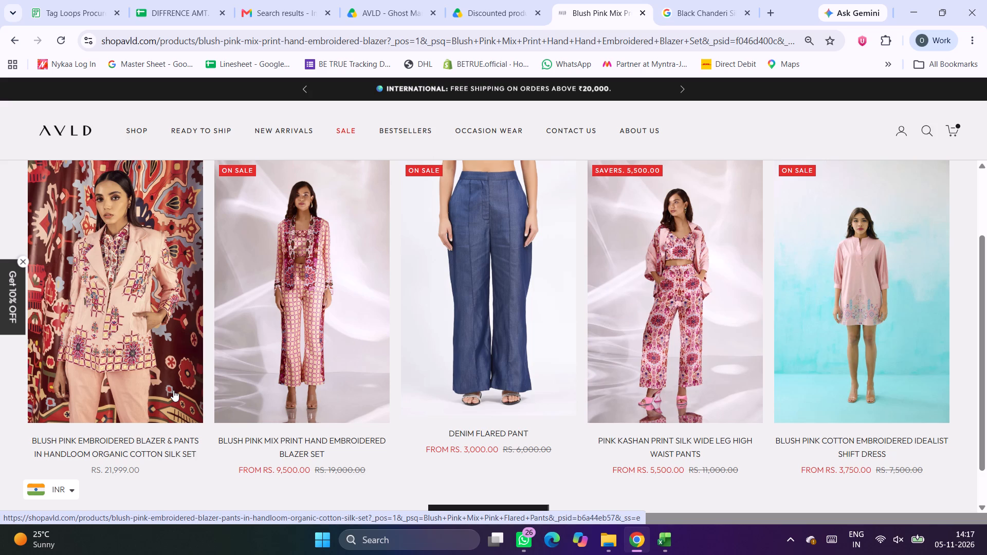
In Excel, enter Sent for listing in column H for Blush Pink Mix Pink Flared Pants and save the workbook.
key(alt+Tab)
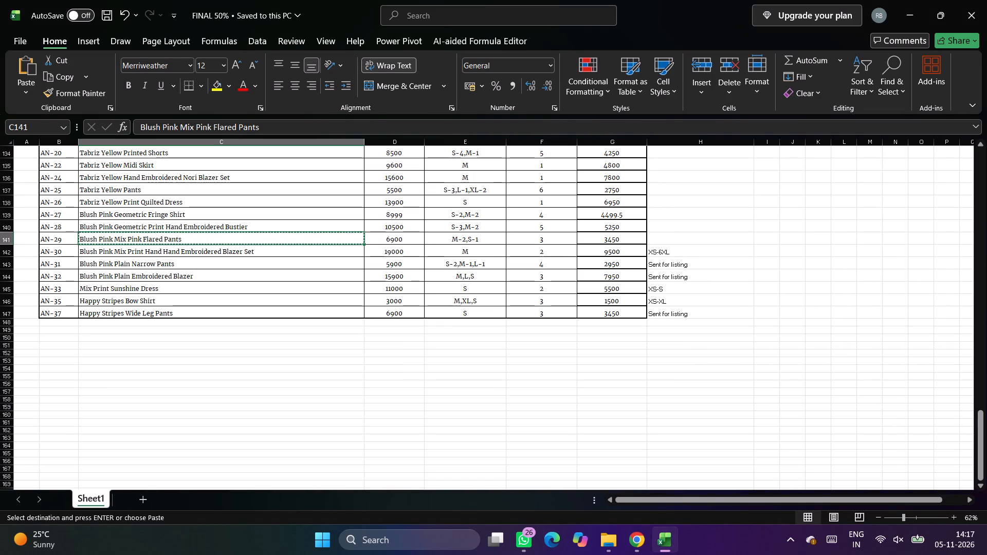
click(668, 241)
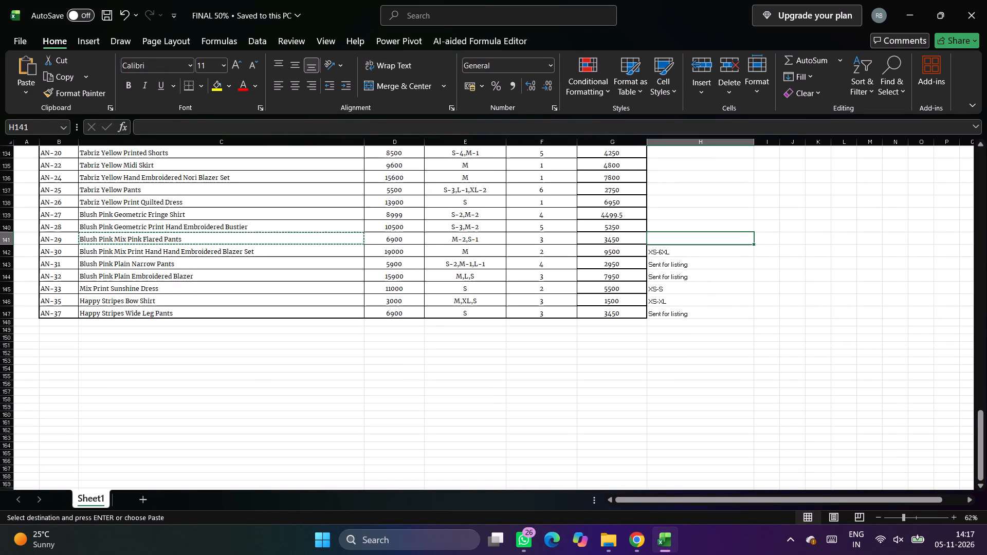
text(se)
click(666, 221)
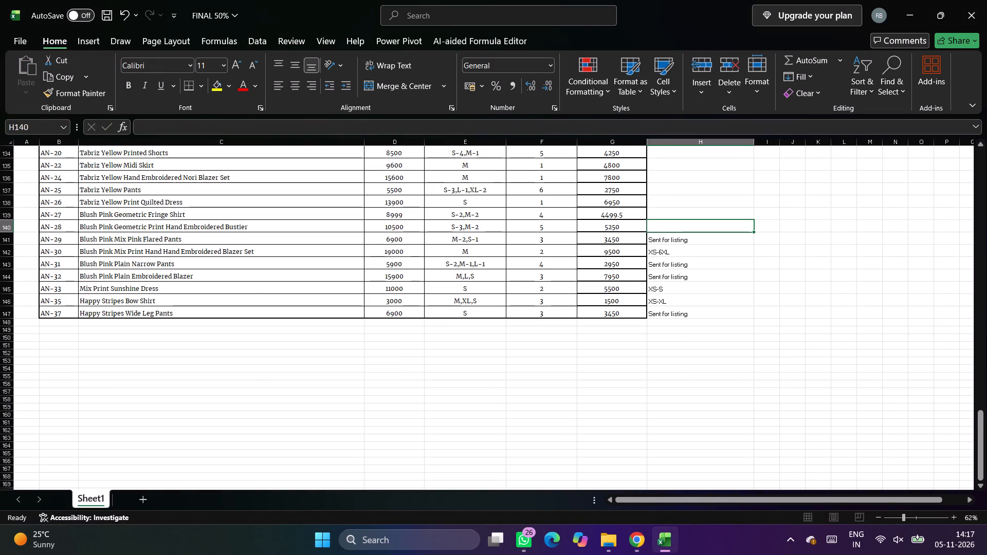
key(ctrl+s)
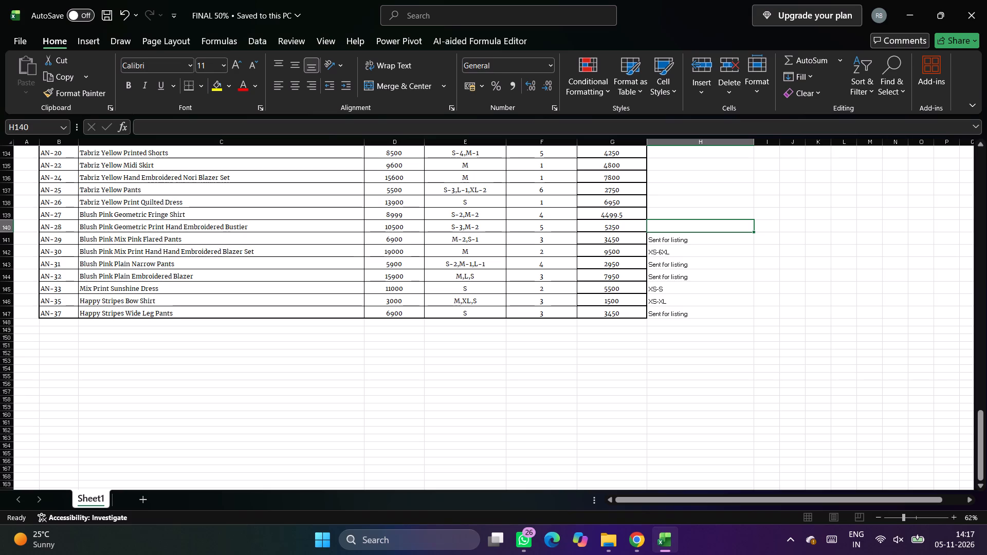
Copy Blush Pink Geometric Print Hand Embroidered Bustier from the sheet, search for it on the AVLD site in Chrome, and open its product page.
click(120, 225)
key(ctrl+c)
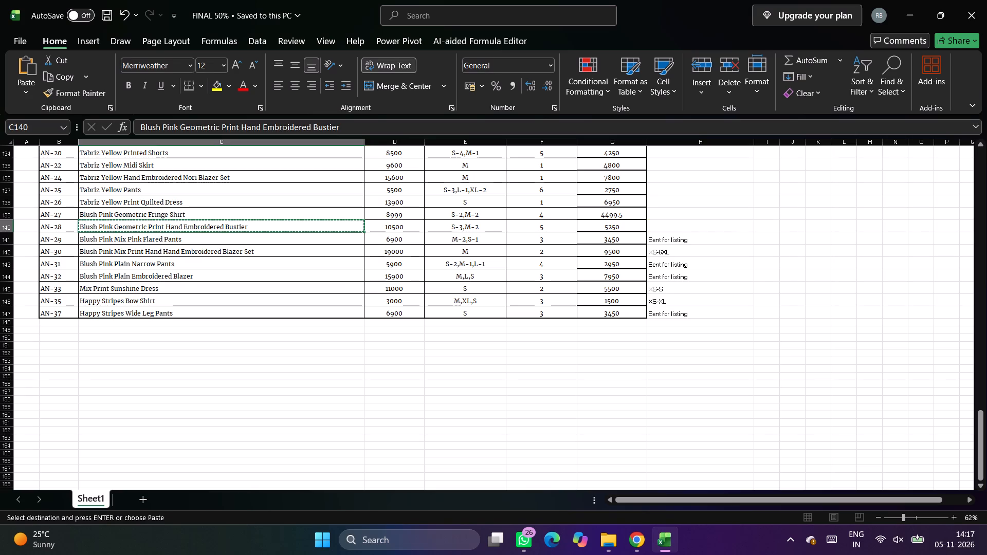
key(alt+Tab)
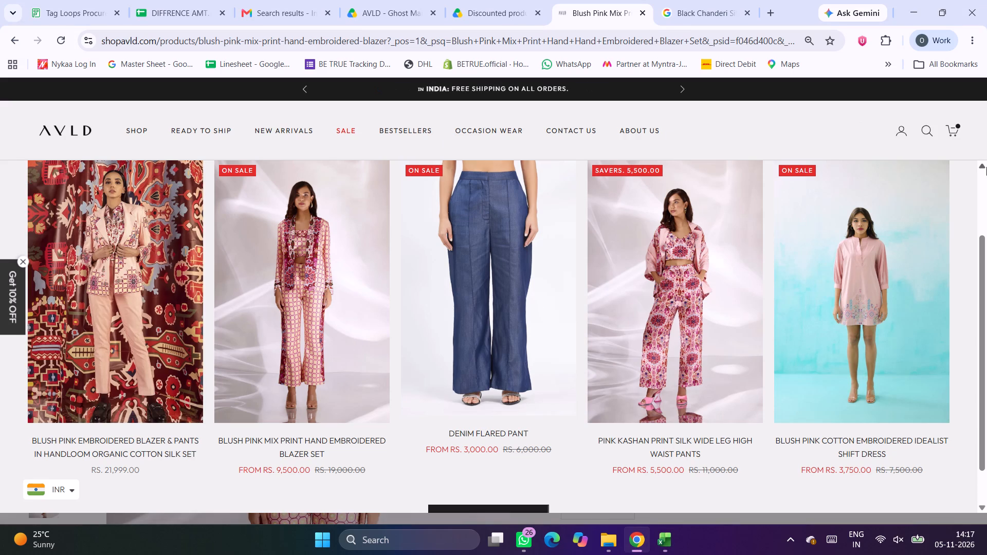
click(927, 132)
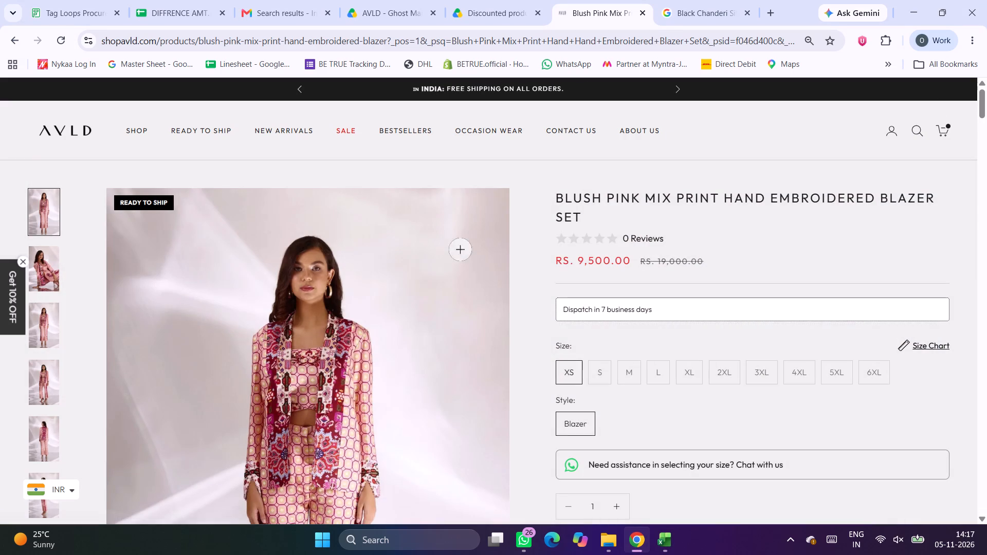
click(916, 130)
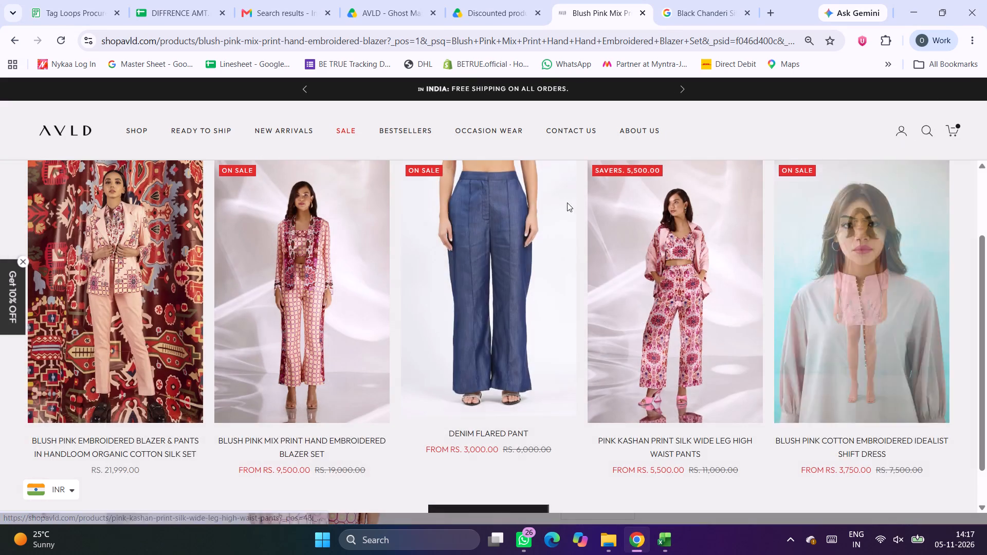
scroll(566, 202, up, 6)
key(ctrl+v)
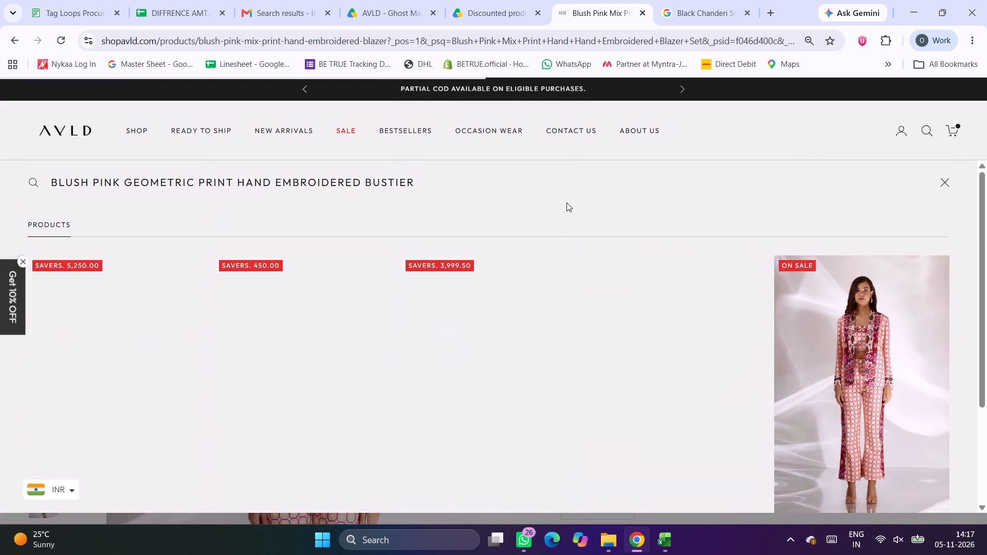
scroll(138, 361, down, 2)
click(139, 304)
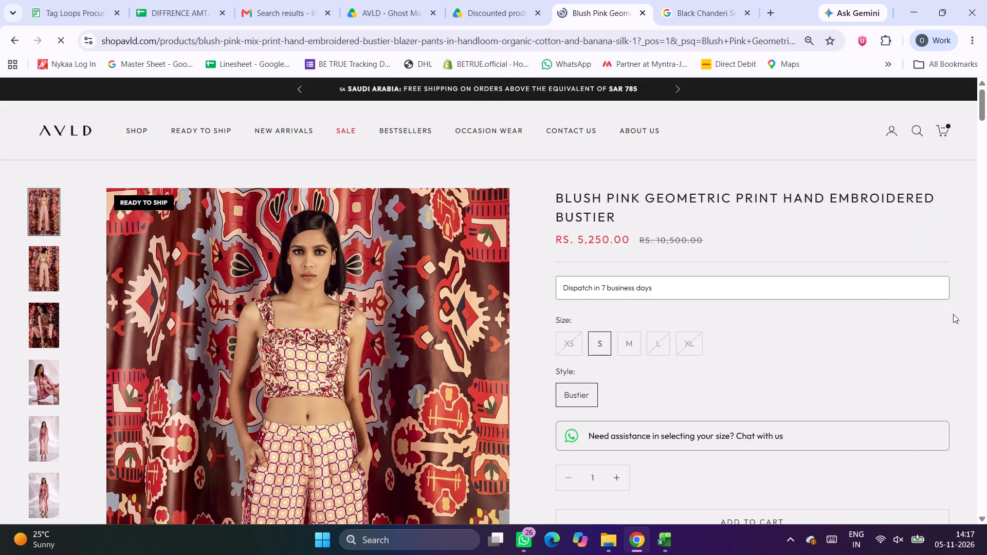
In Excel, enter S,M in column H for Blush Pink Geometric Print Hand Embroidered Bustier and save the workbook.
key(alt+Tab)
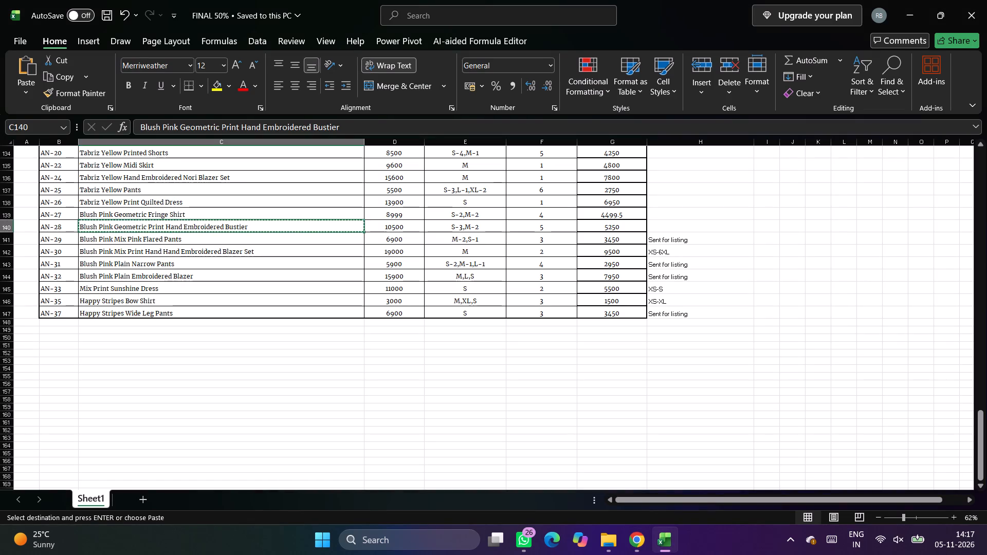
click(664, 224)
key(s)
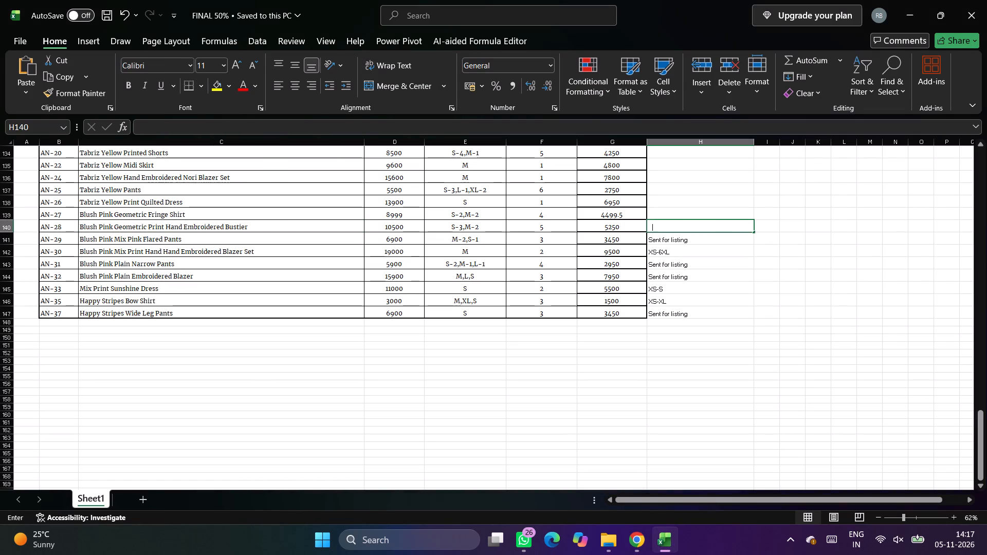
text(,M)
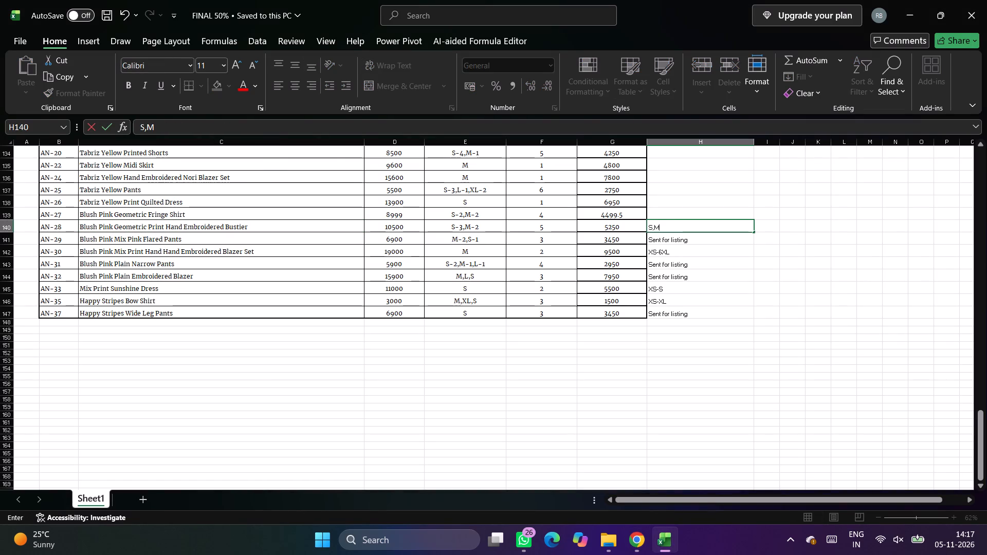
click(660, 209)
key(ctrl+s)
Copy Off Shoulder Dress from the sheet, search for it on the AVLD site in Chrome, and open the Pink Kashan Print Off Shoulder Dress page.
scroll(694, 330, up, 2)
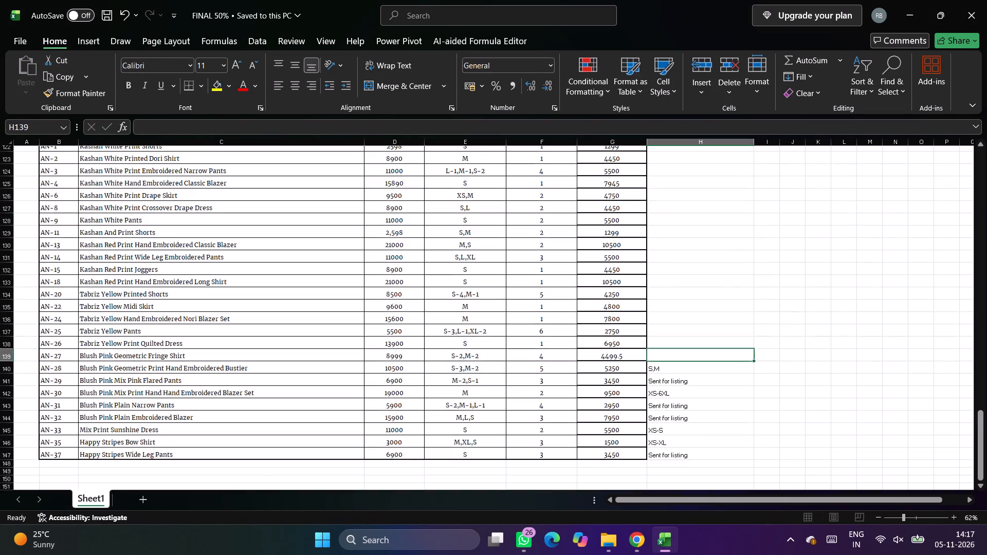
scroll(694, 330, up, 6)
scroll(694, 330, down, 1)
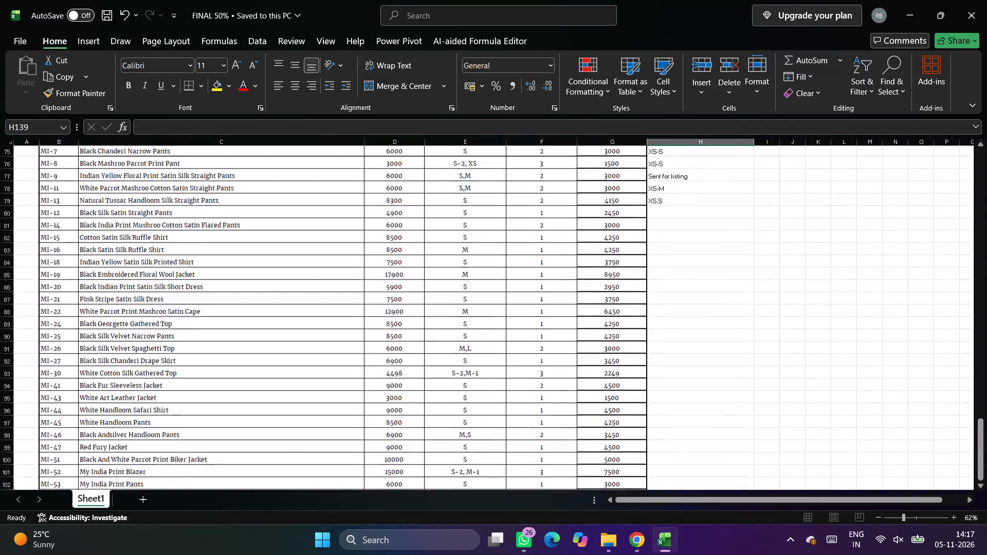
scroll(694, 330, down, 1)
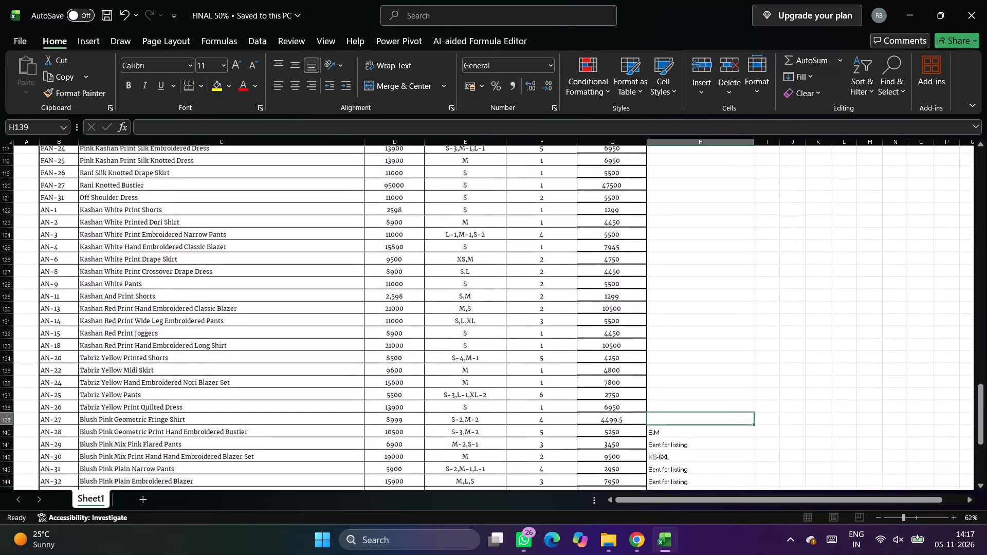
scroll(694, 330, down, 1)
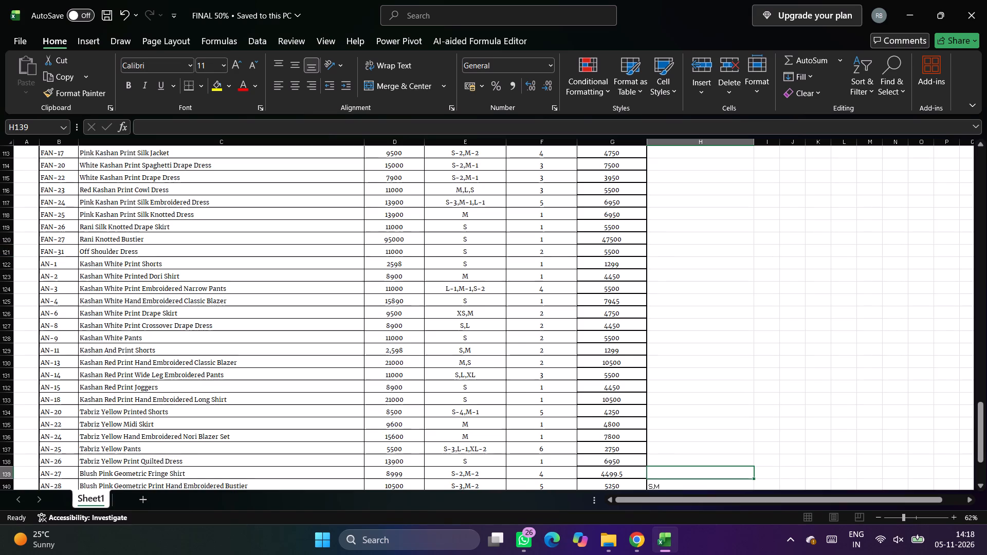
click(3, 250)
click(185, 249)
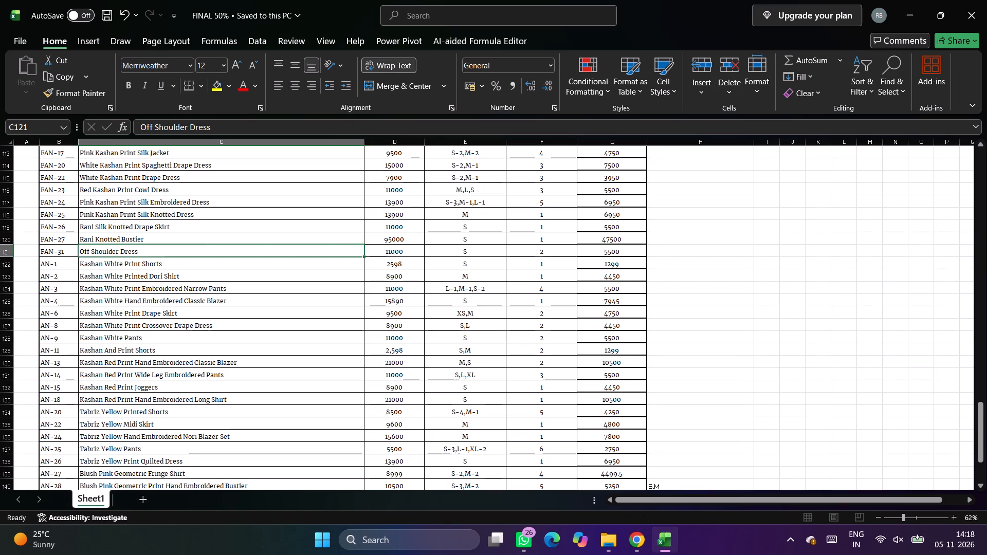
key(ctrl+c)
key(alt+Tab)
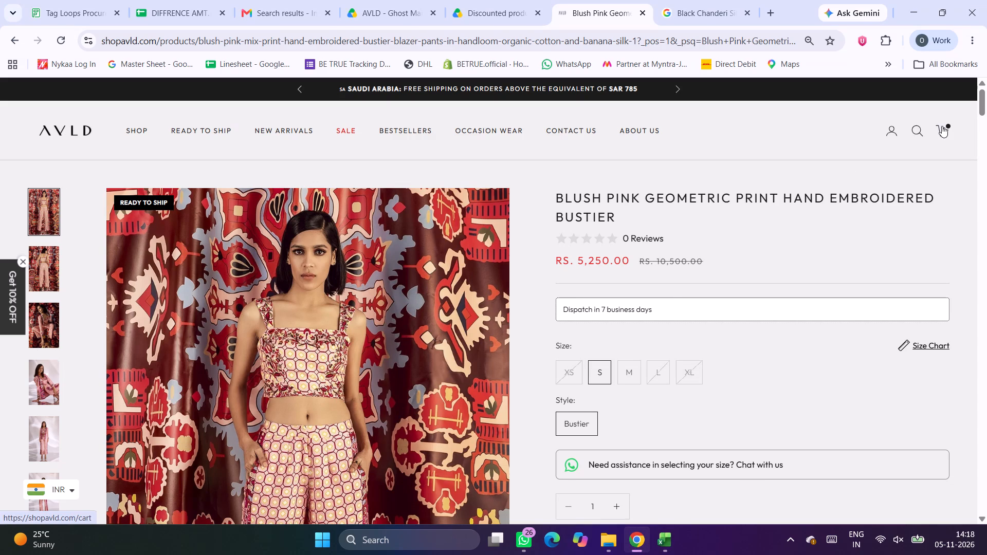
click(923, 131)
key(ctrl+v)
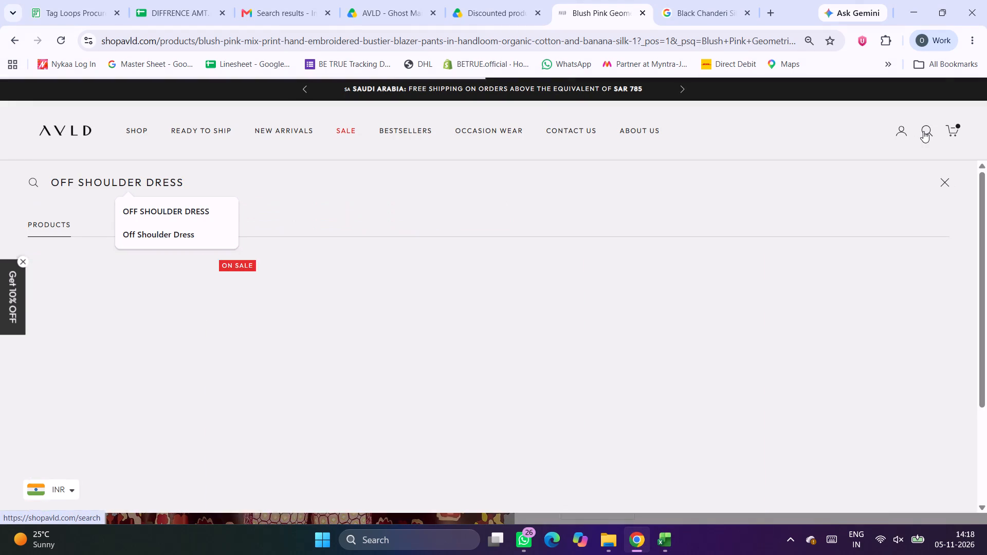
click(104, 423)
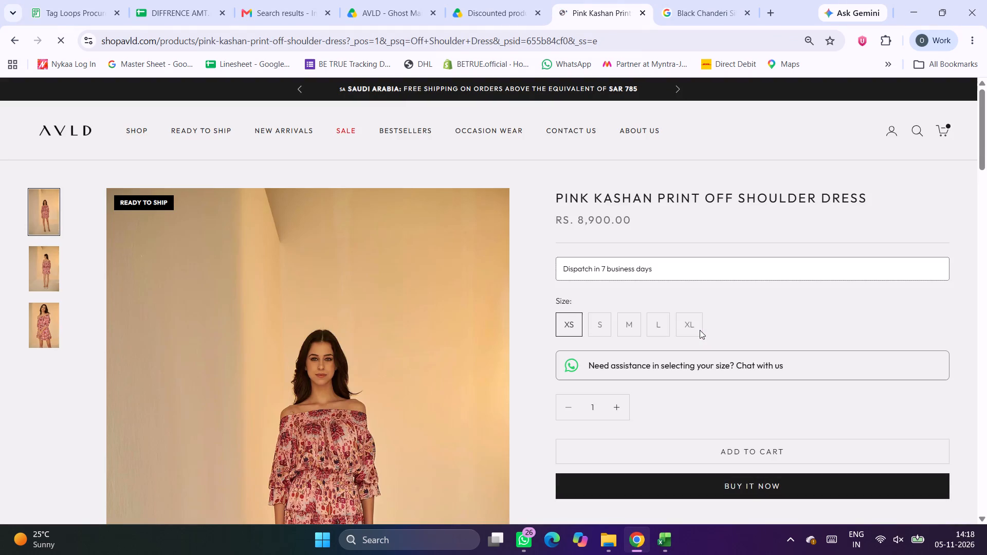
Recheck the sheet's Off Shoulder Dress row, search the AVLD site for it again, and open the Red Kashan Print Drape Off Shoulder Cowl Dress page.
key(alt+Tab)
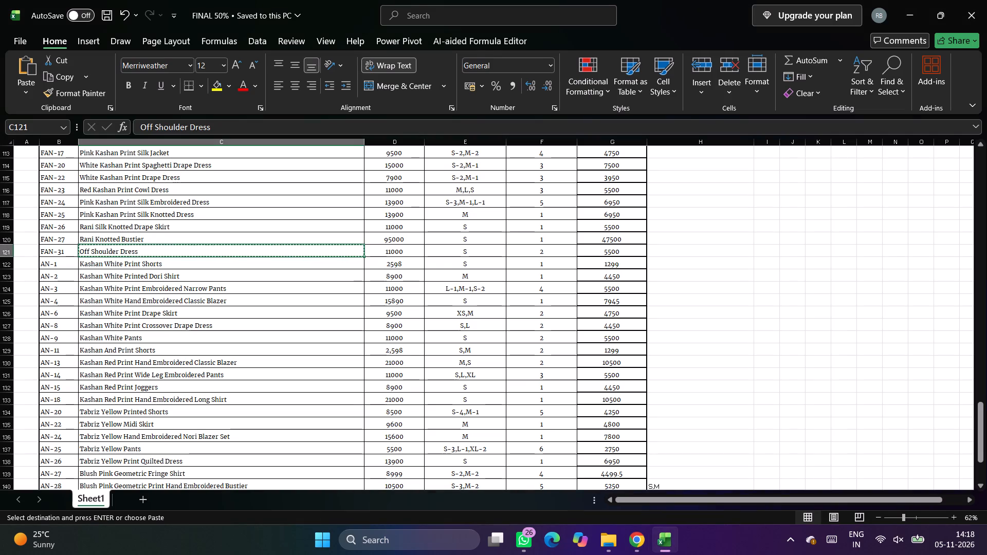
key(alt+Tab)
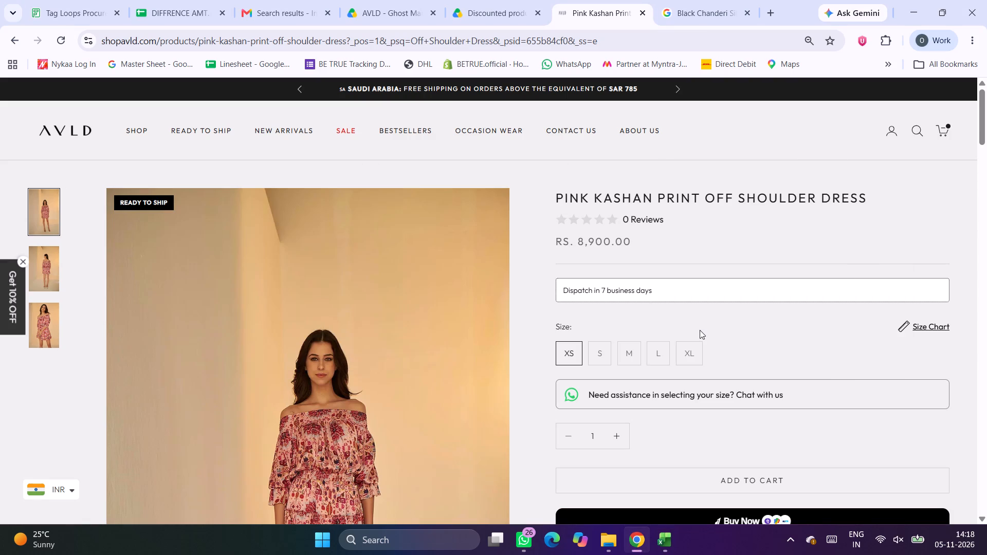
click(918, 134)
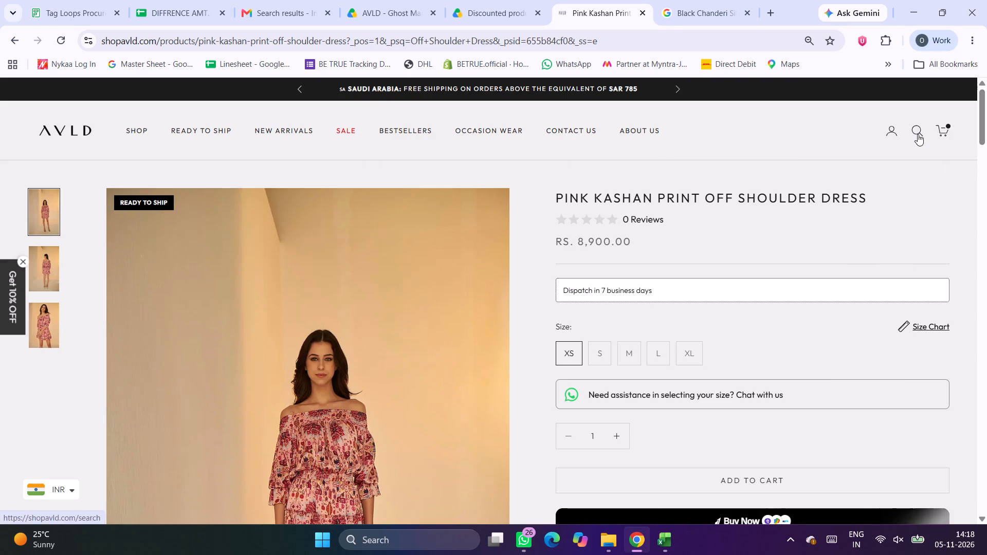
key(ctrl+v)
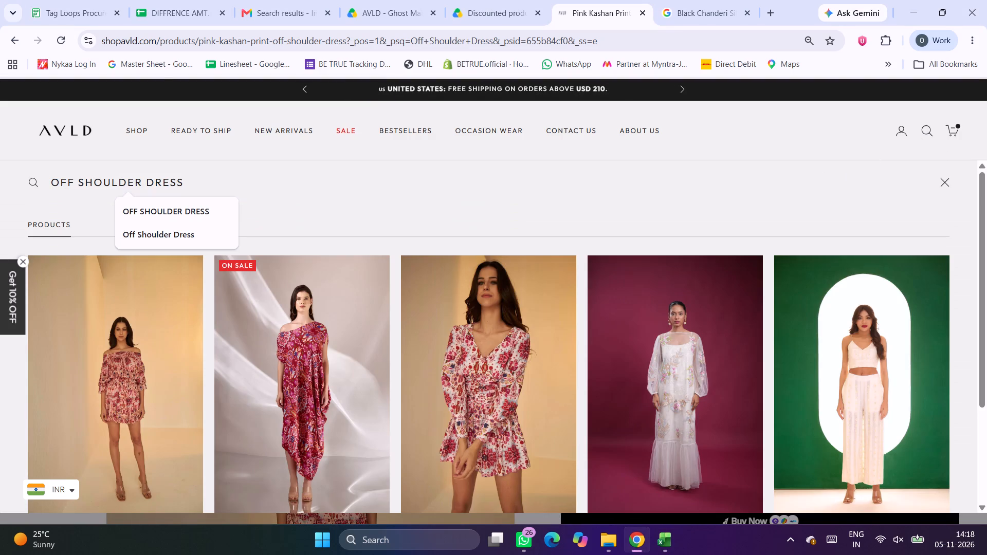
scroll(648, 340, down, 1)
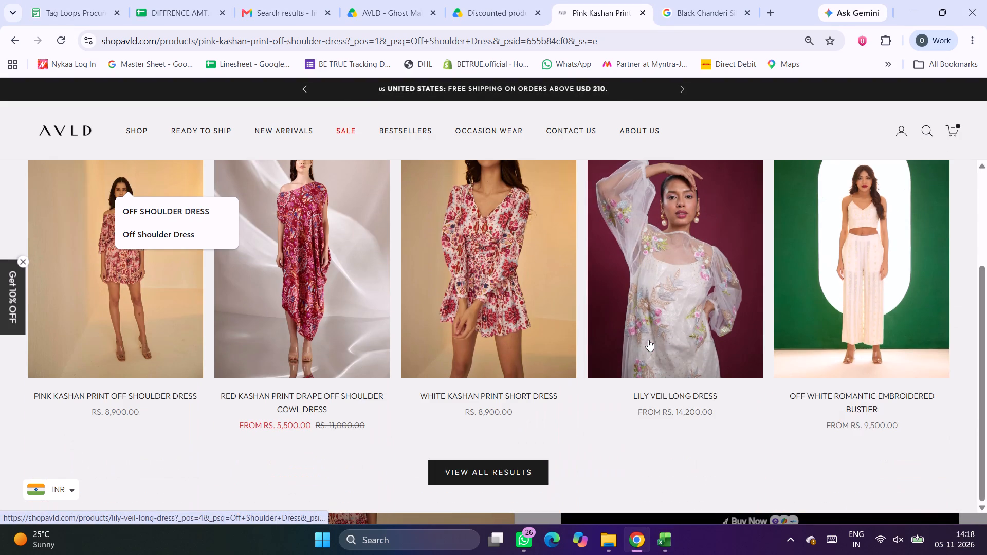
scroll(648, 340, down, 1)
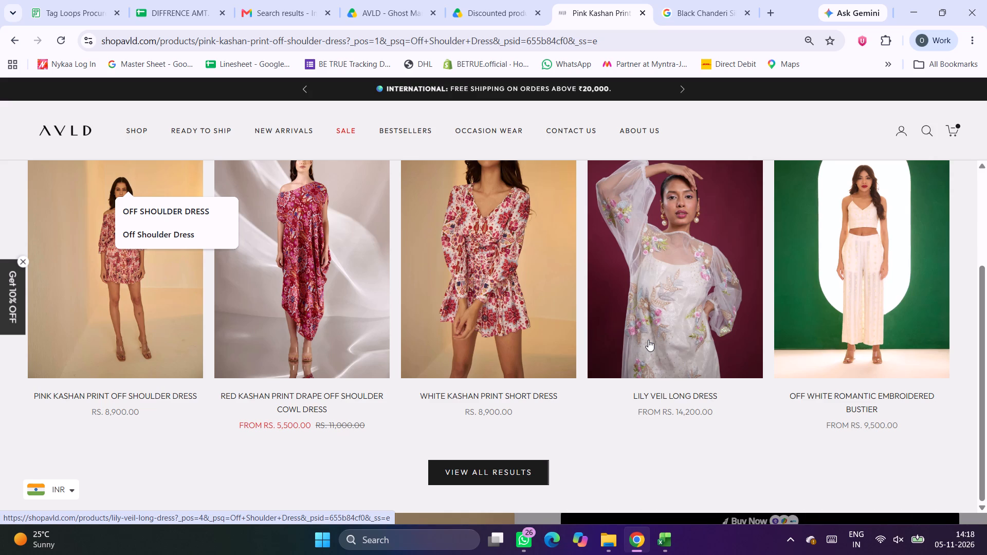
click(674, 547)
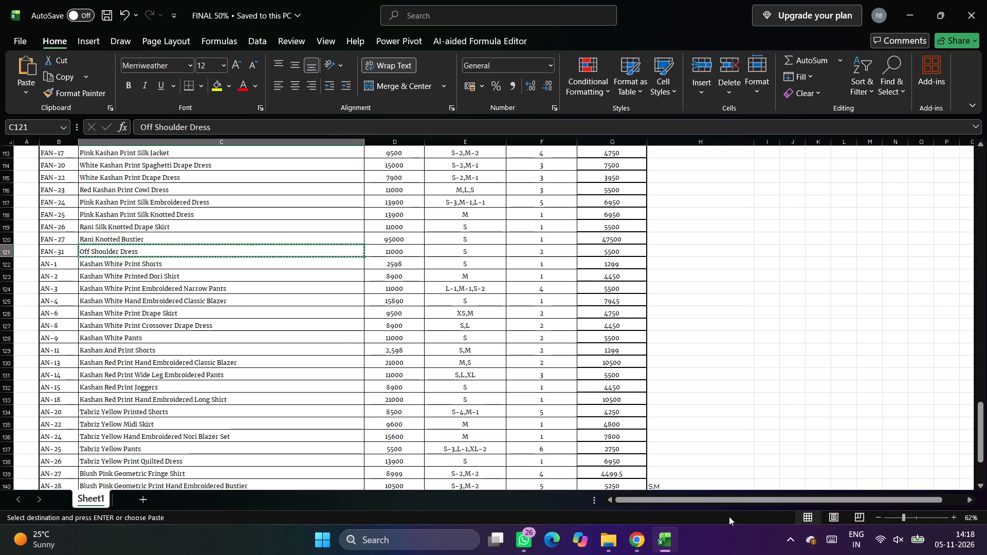
key(alt+Tab)
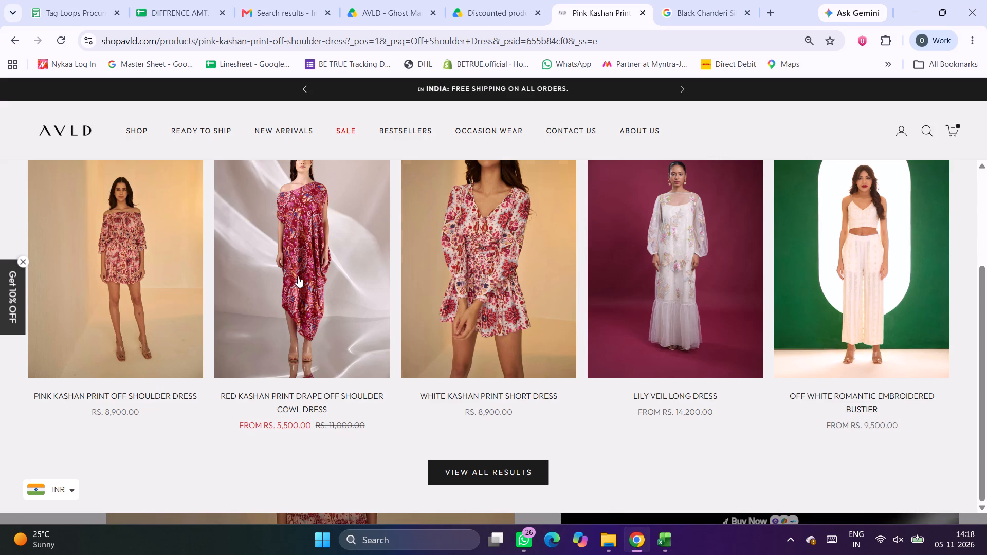
click(286, 266)
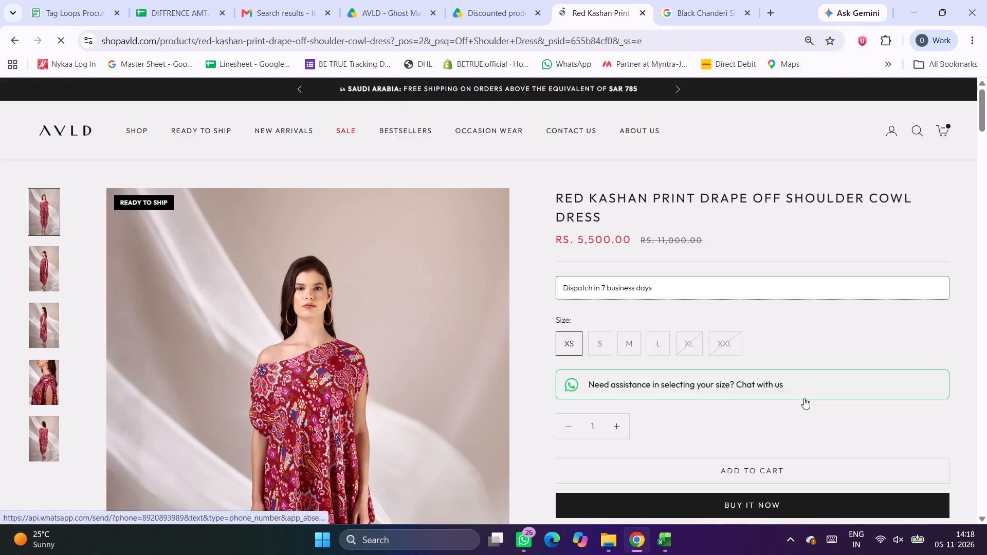
In Excel, enter XS-M in column H for Off Shoulder Dress and save the workbook.
key(alt+Tab)
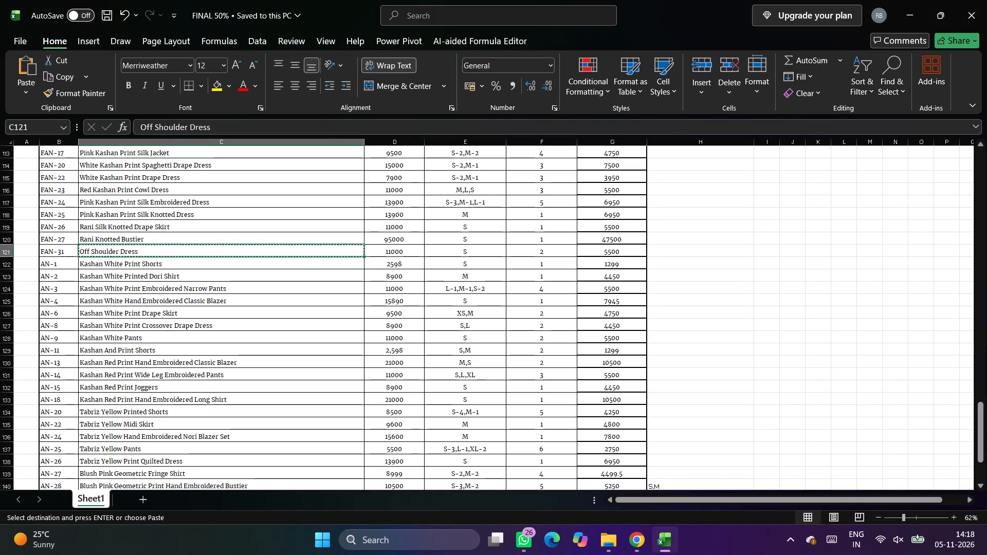
click(662, 250)
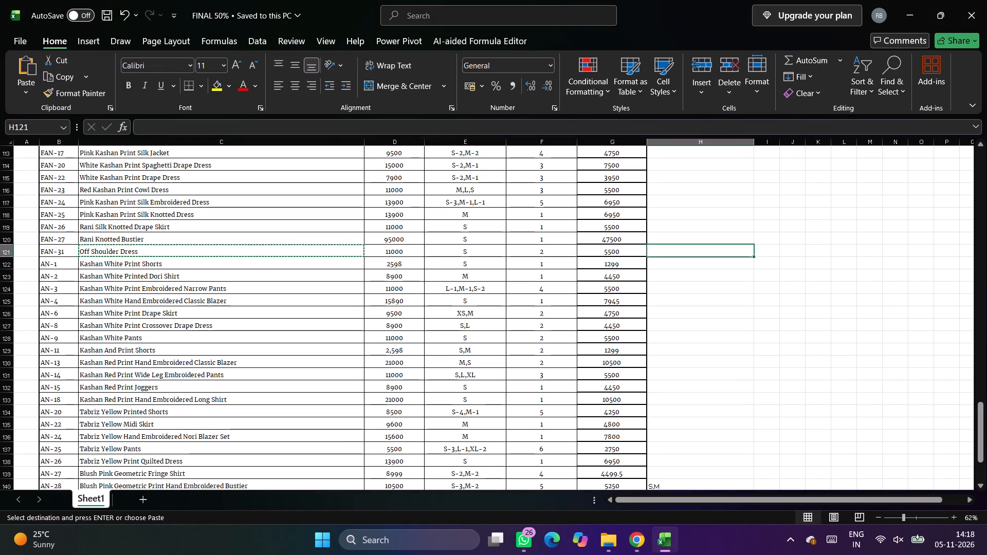
text(XS-)
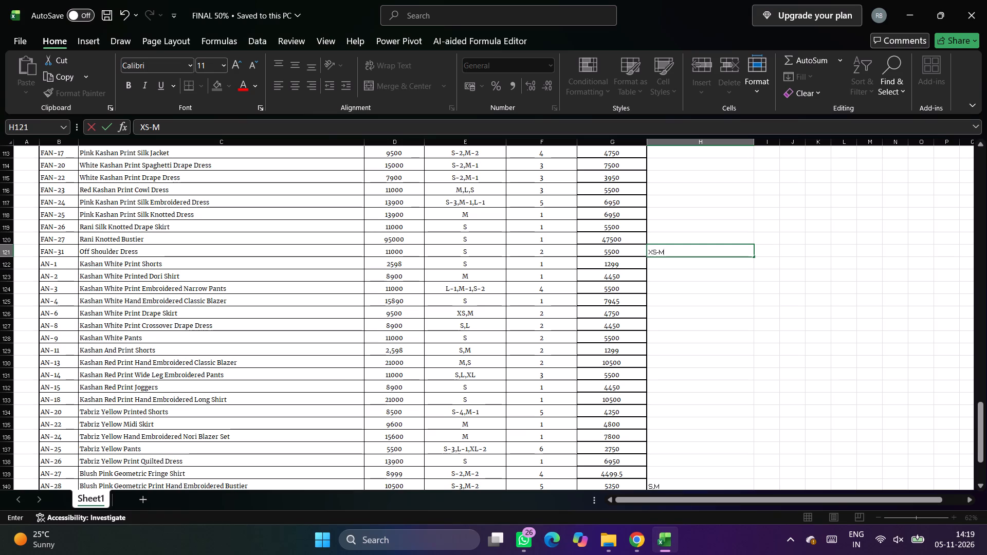
click(677, 265)
key(ctrl+s)
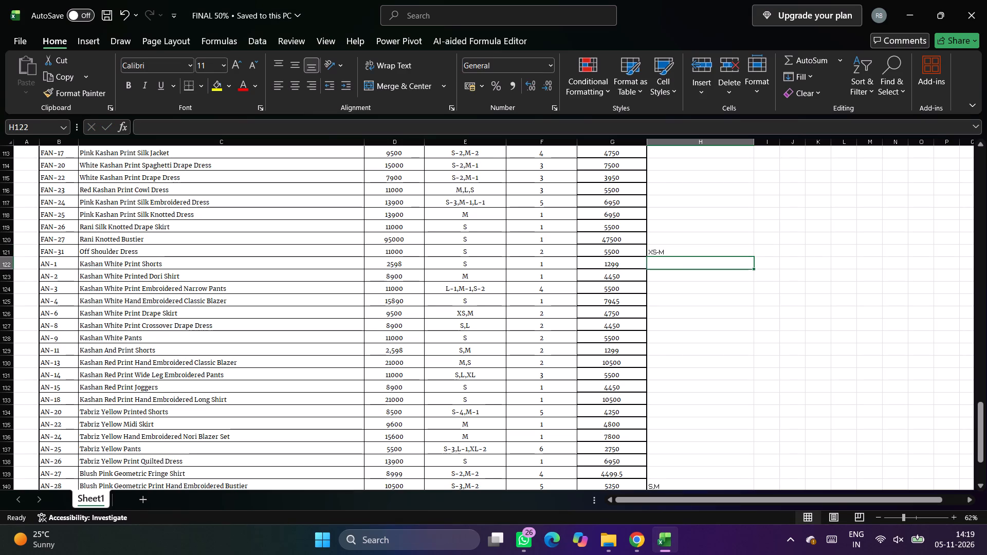
Copy Kashan White Print Shorts from the sheet, search for it on the AVLD site in Chrome, and check the sizes on its product page.
click(105, 270)
click(108, 263)
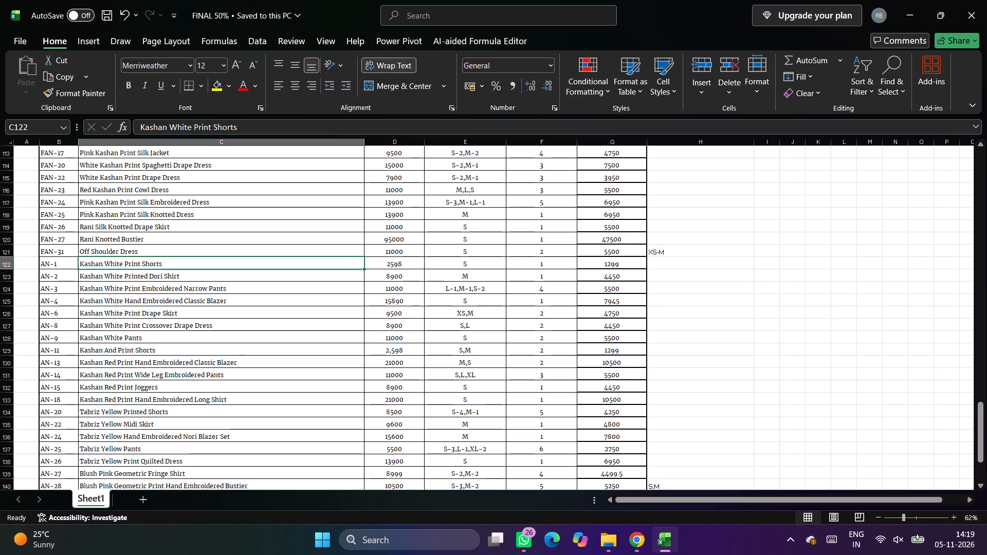
key(ctrl+c)
key(alt+Tab)
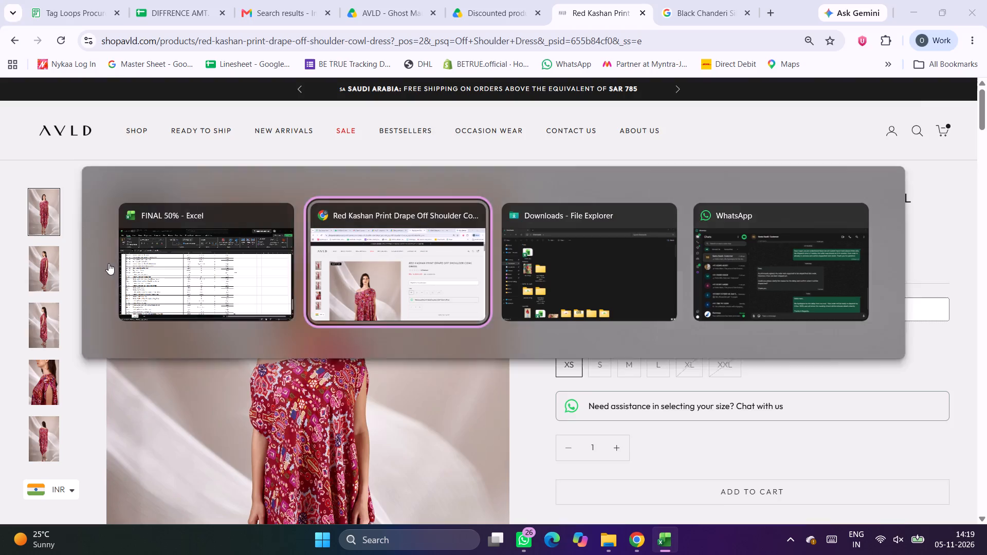
click(911, 132)
key(ctrl+v)
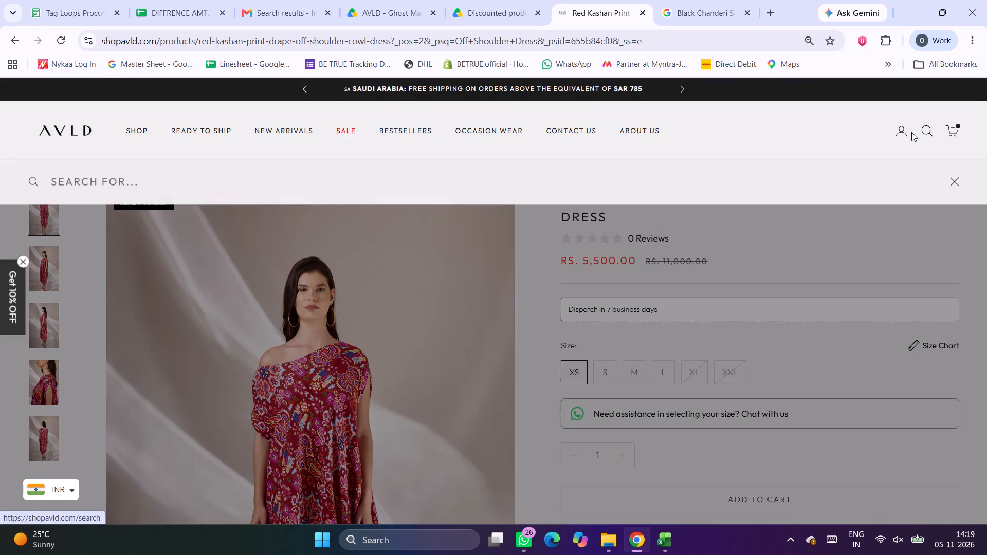
key(ctrl+v)
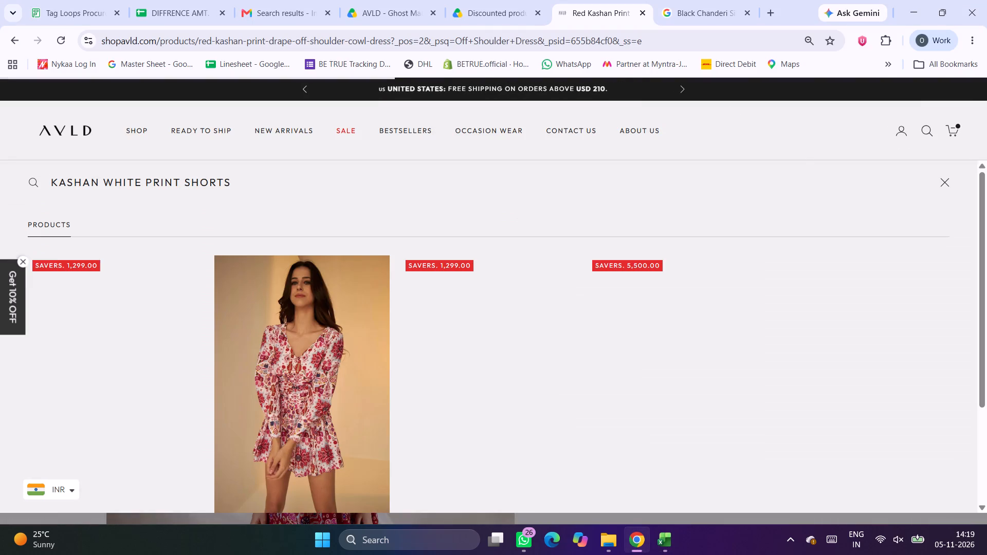
click(144, 448)
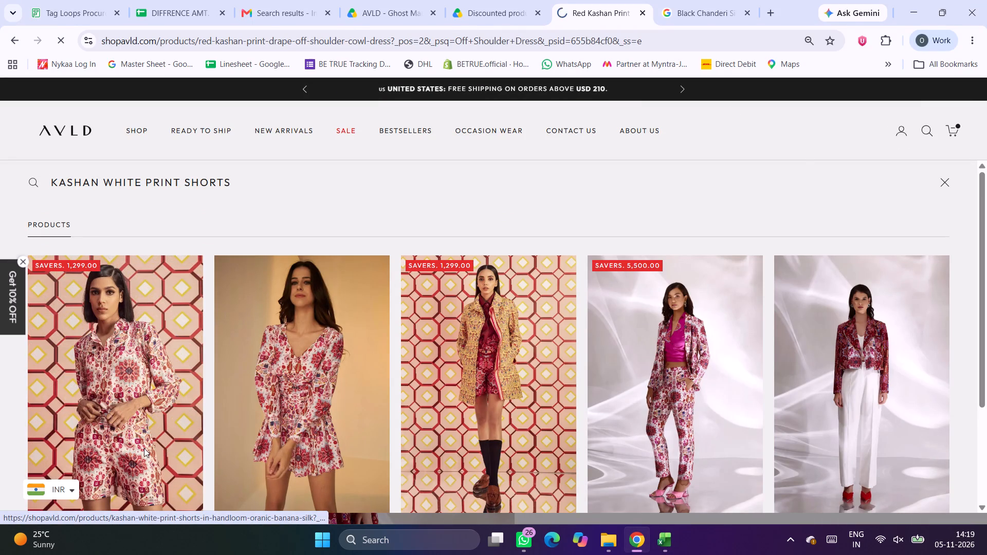
scroll(812, 332, down, 1)
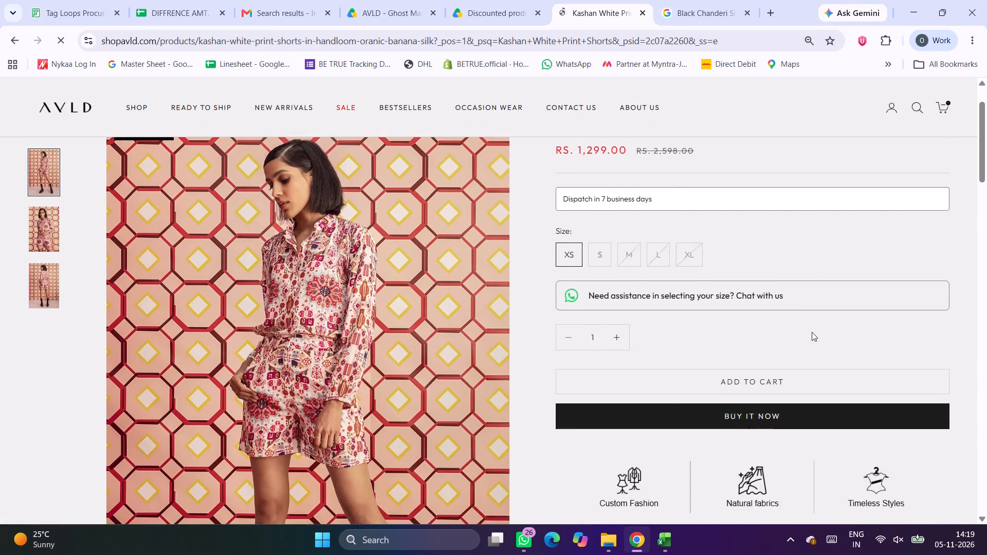
scroll(812, 332, down, 1)
In Excel, enter XS,S in column H for Kashan White Print Shorts and save the workbook.
key(alt+Tab)
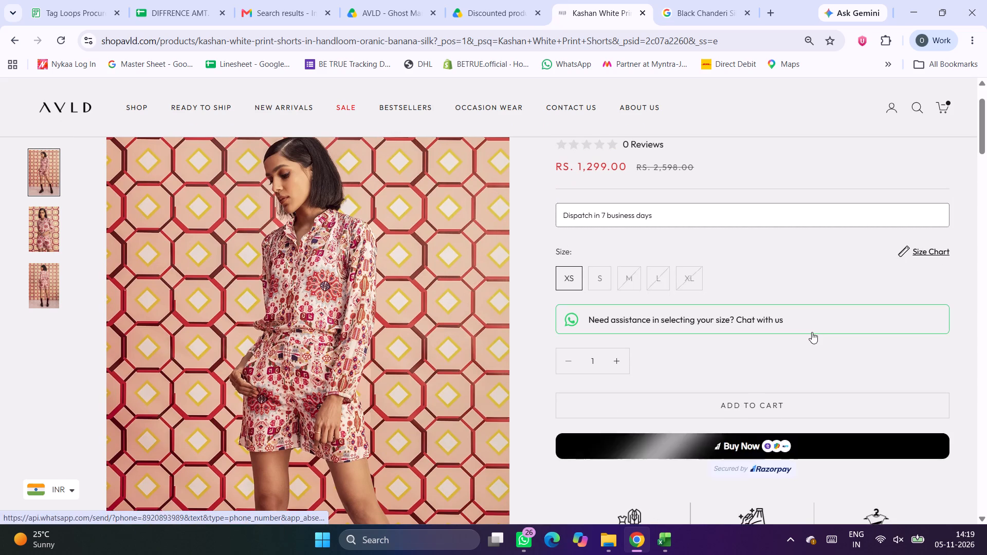
click(664, 266)
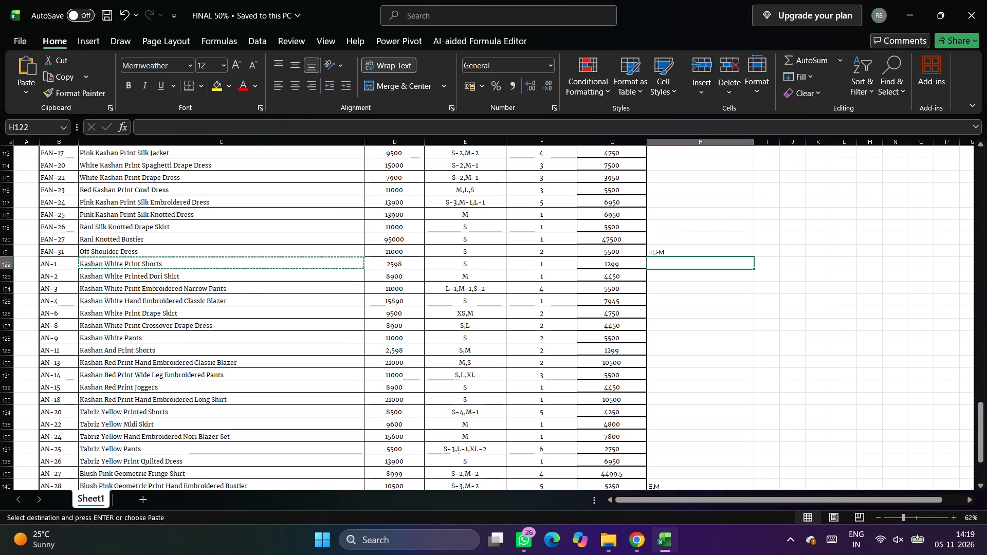
text(XS)
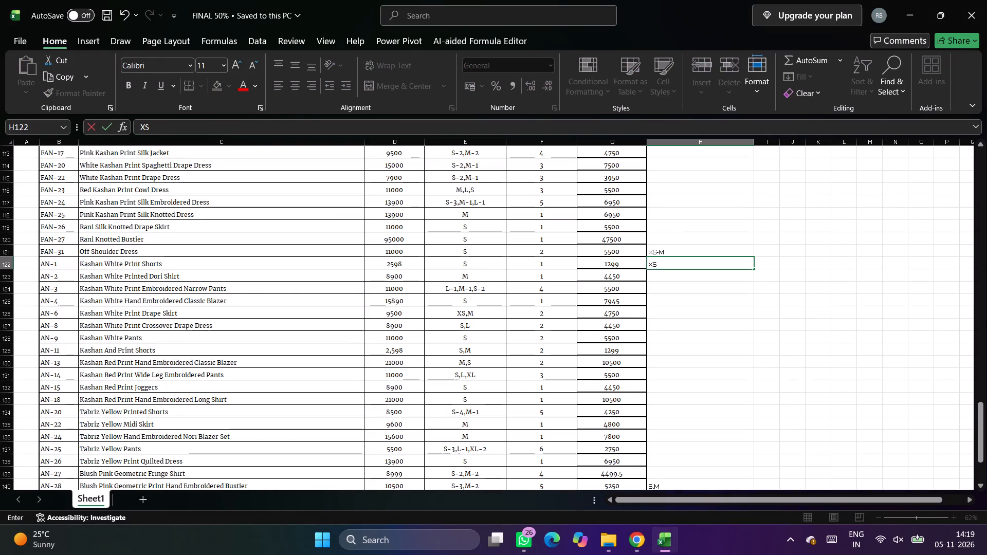
text(,S)
key(ctrl+s)
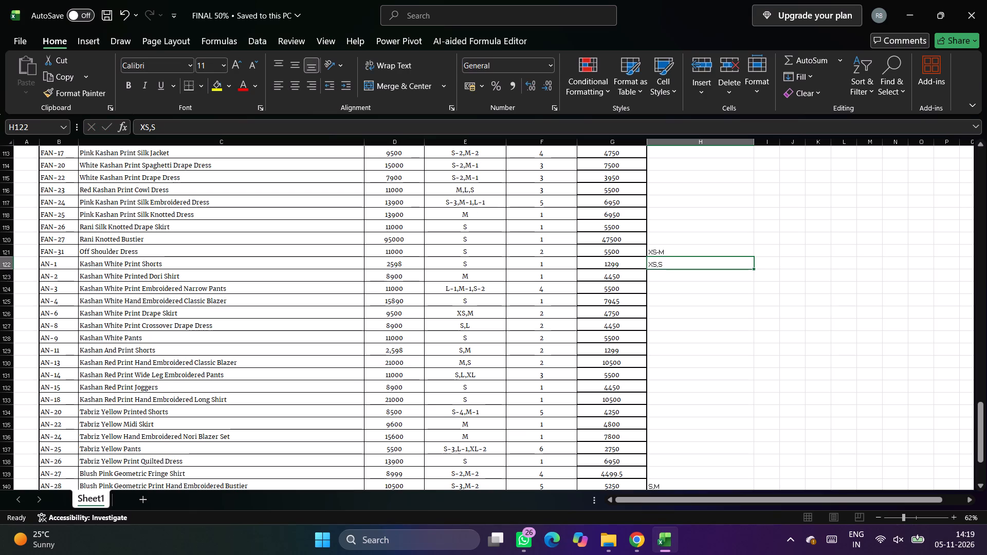
Copy Kashan White Printed Dori Shirt from the sheet, search for it on the AVLD site in Chrome, and open its product page.
click(5, 278)
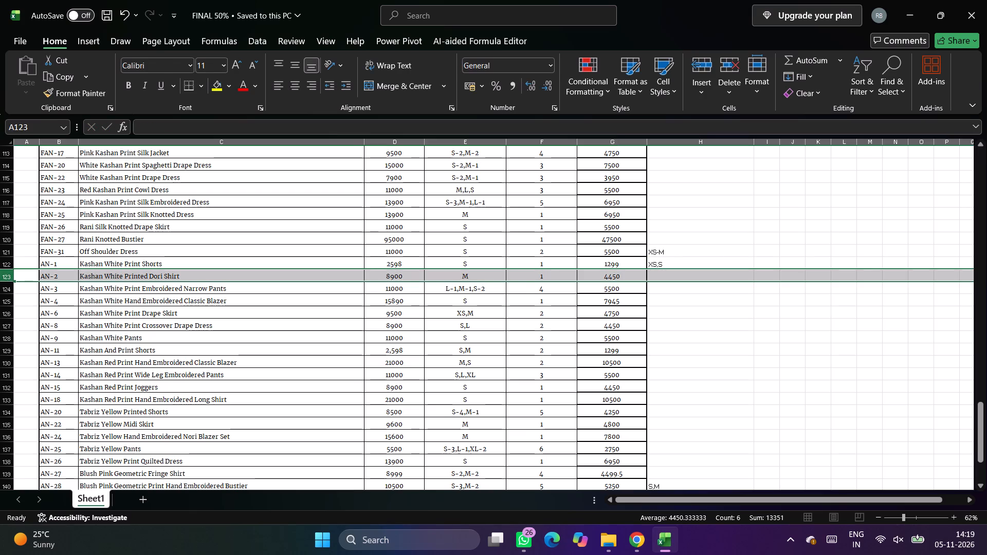
click(148, 276)
key(ctrl+c)
key(alt+Tab)
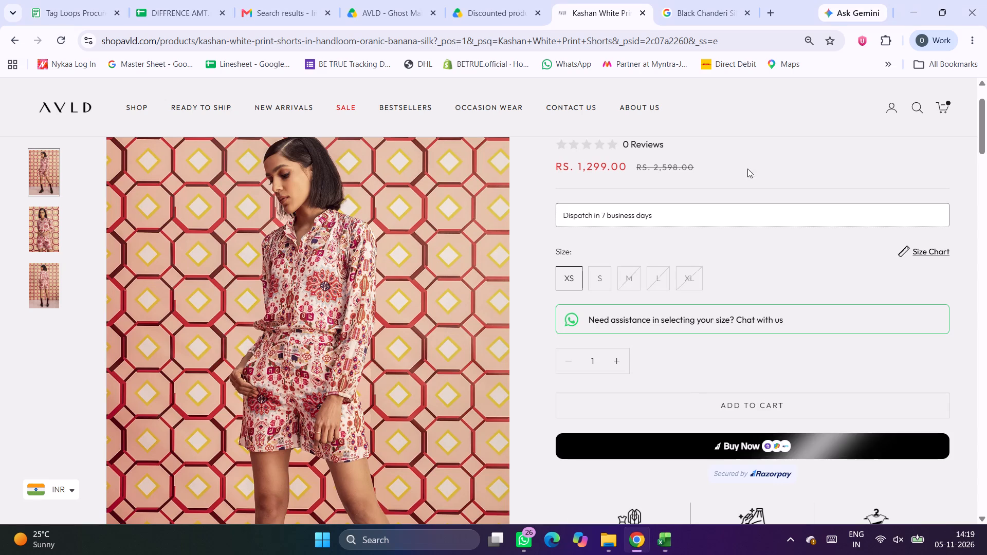
click(919, 111)
key(ctrl+v)
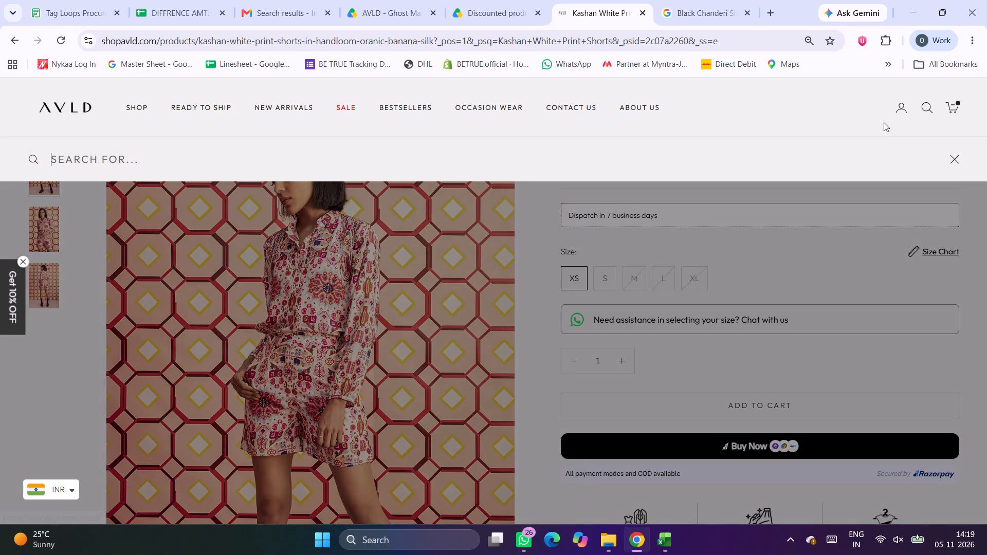
key(ctrl+v)
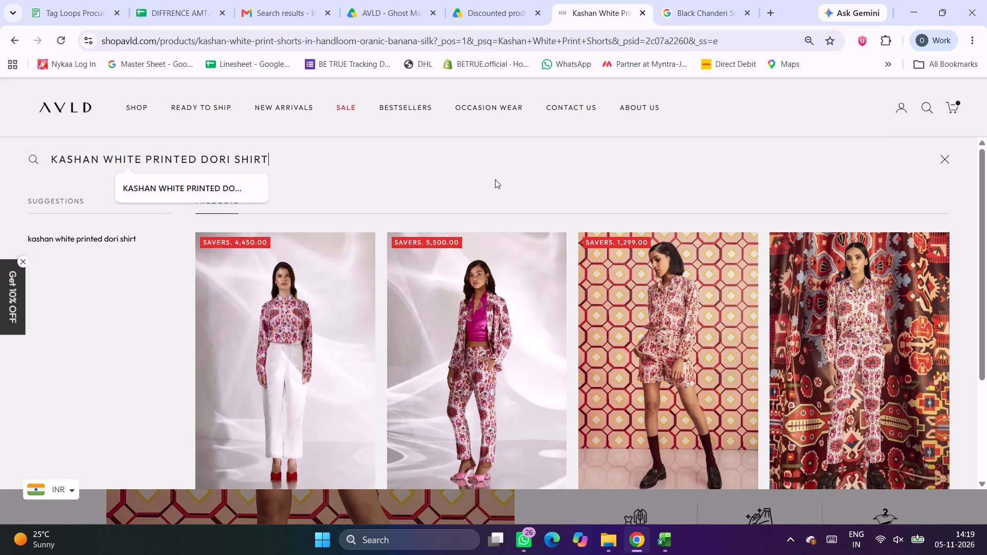
scroll(495, 179, down, 2)
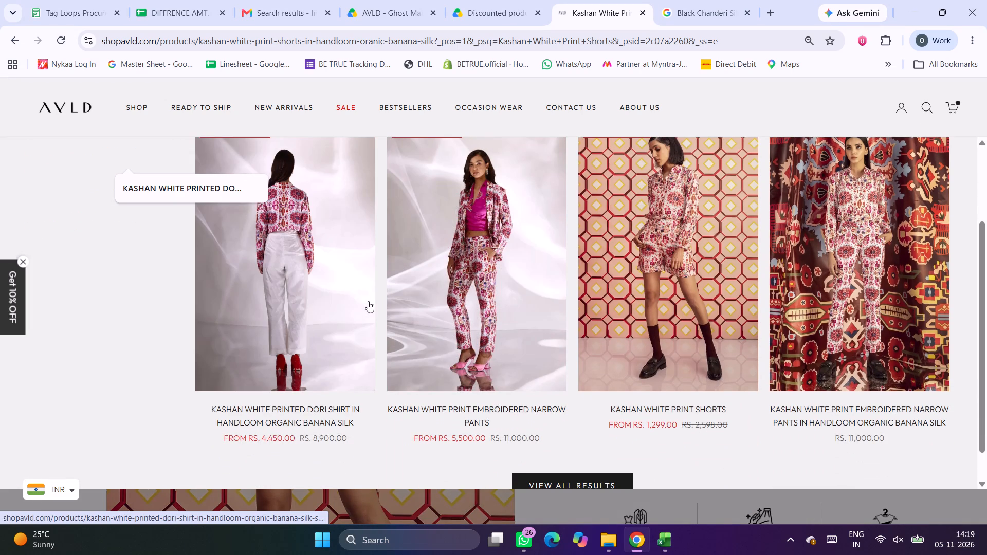
click(338, 303)
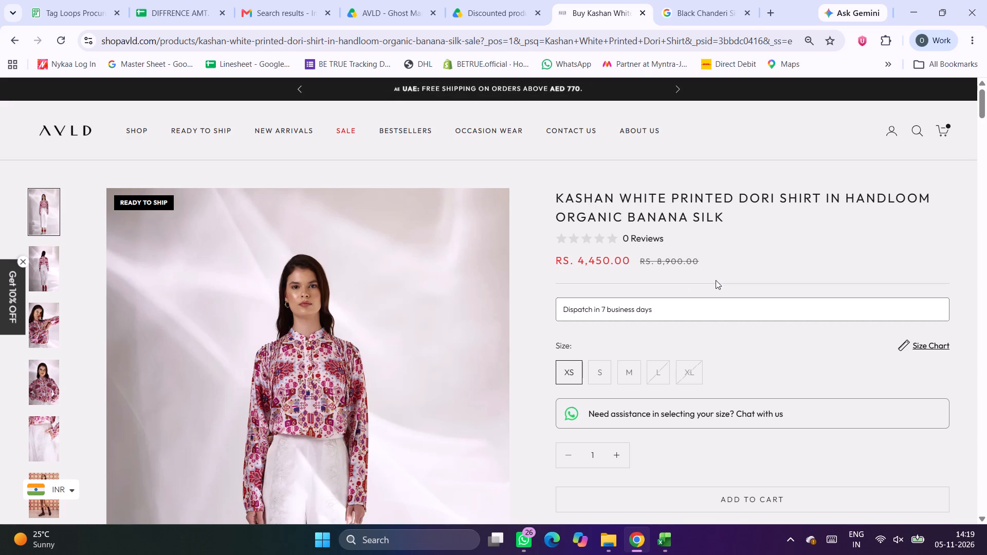
In Excel, enter XS-M in column H for Kashan White Printed Dori Shirt.
key(alt+Tab)
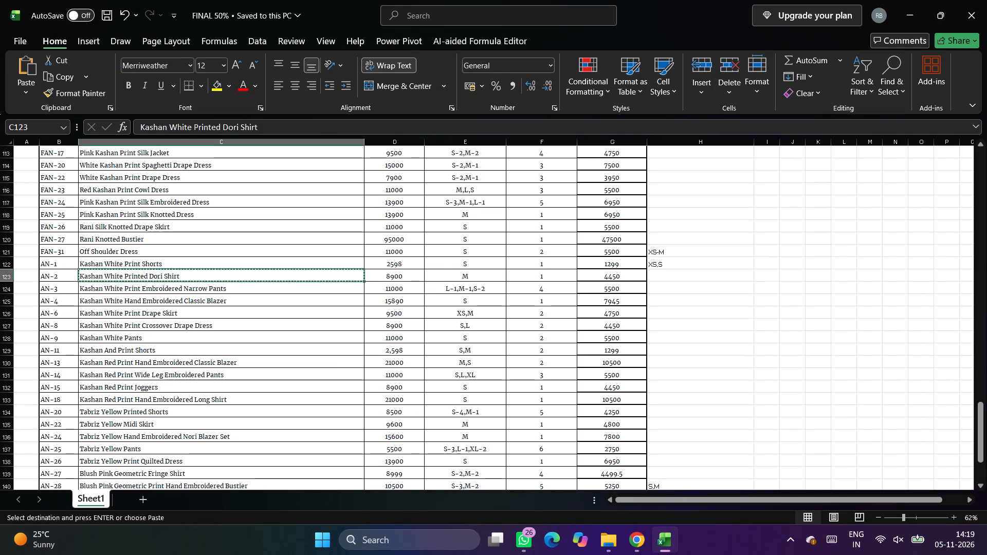
click(667, 273)
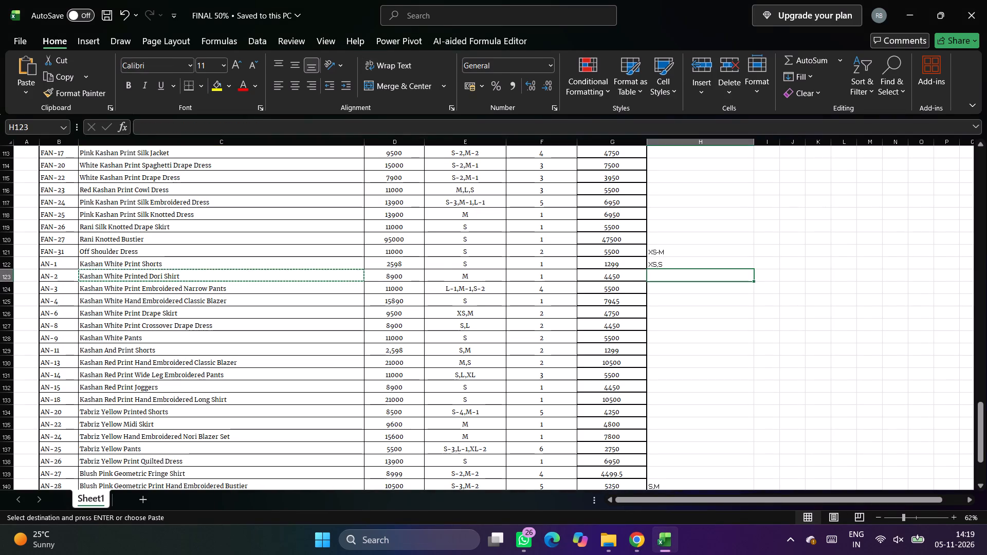
text(XS-M)
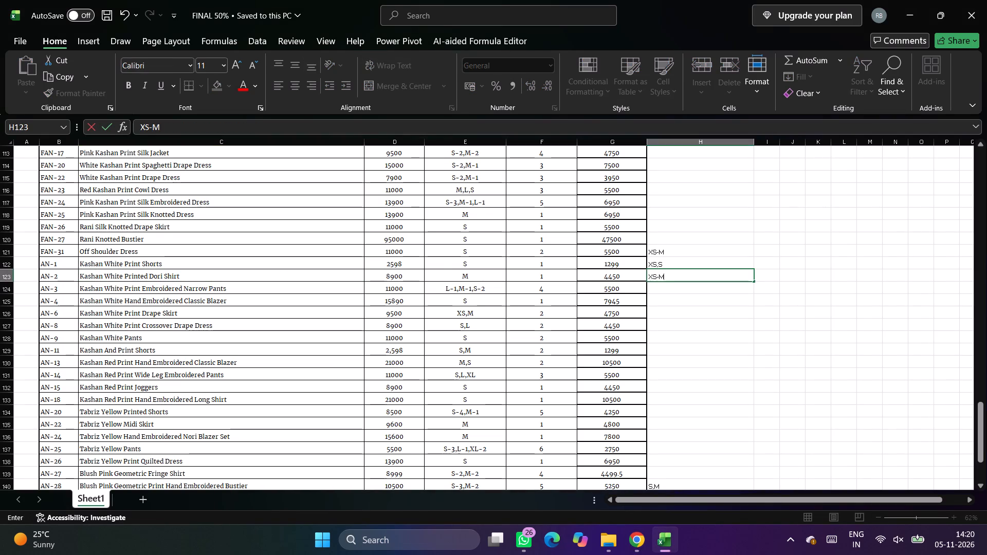
click(662, 289)
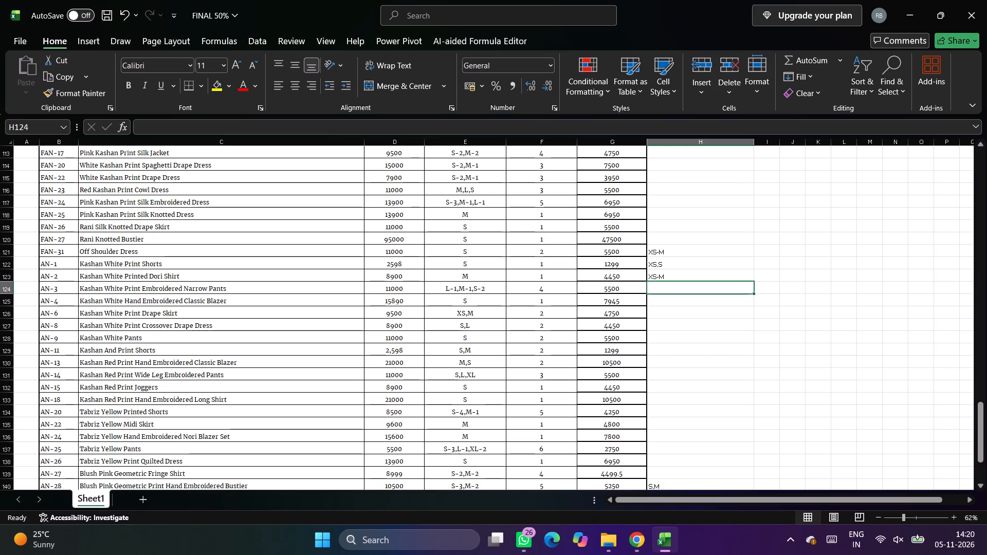
Copy Kashan White Print Embroidered Narrow Pants from the sheet, search for it on the AVLD site in Chrome, and check its product page's sizes.
click(105, 291)
key(ctrl+c)
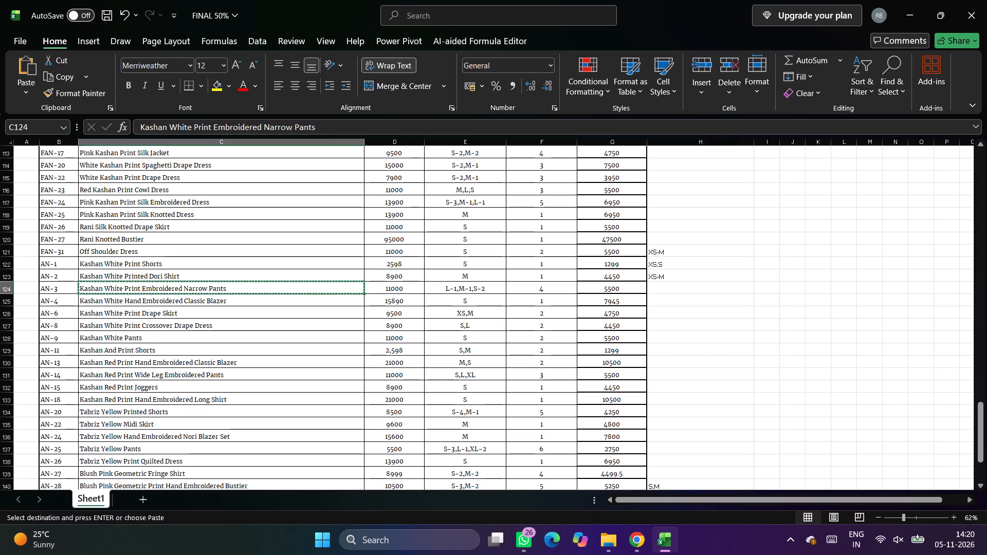
key(alt+Tab)
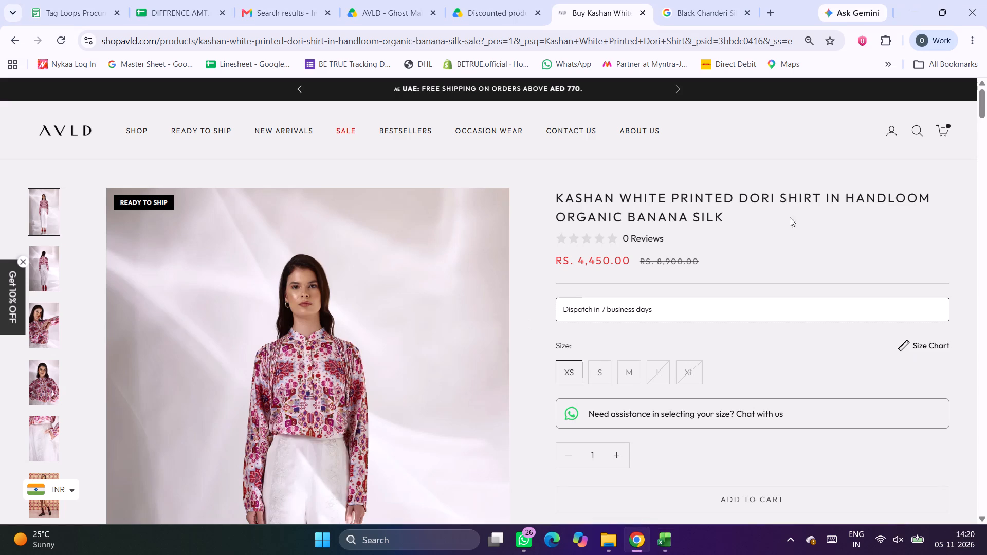
click(919, 131)
key(ctrl+v)
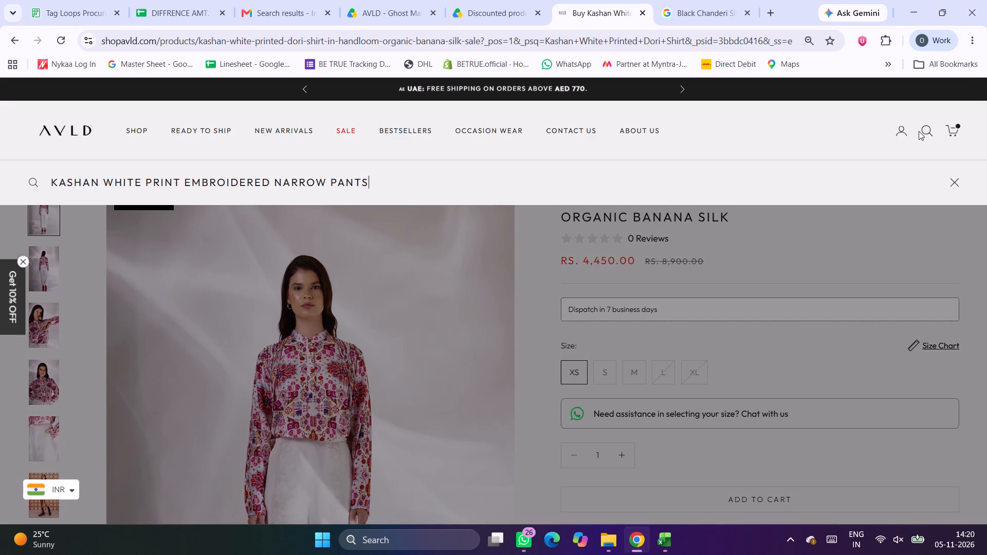
click(142, 368)
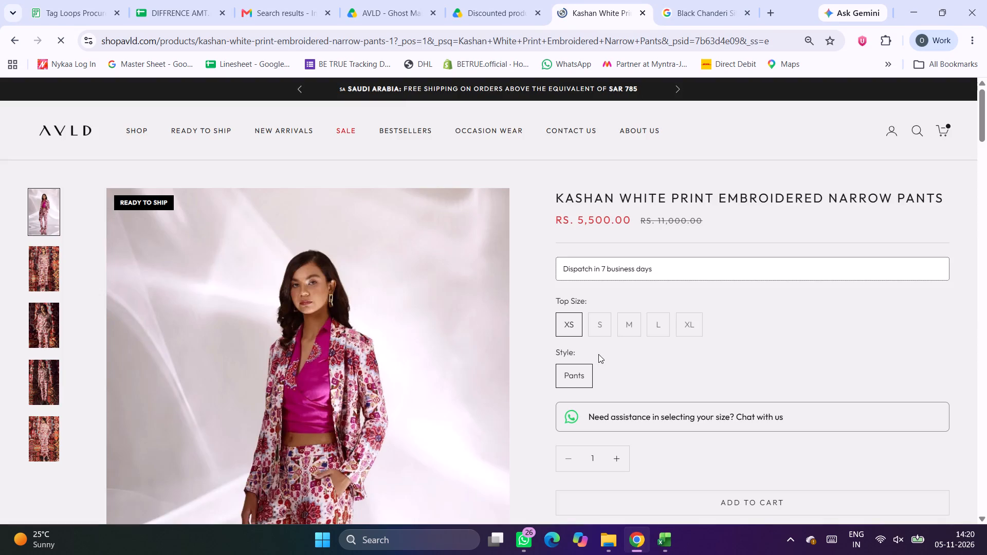
scroll(598, 354, down, 2)
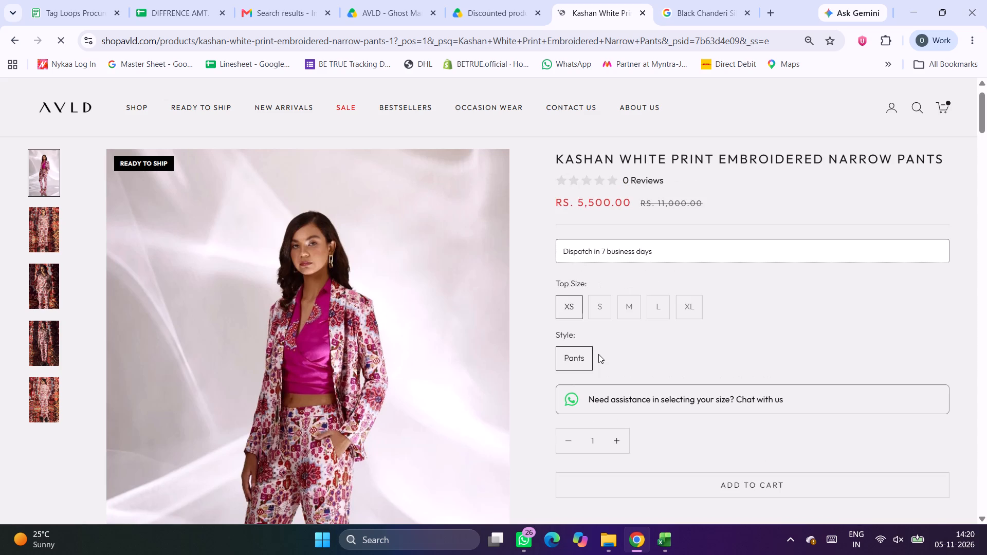
scroll(598, 354, down, 2)
In Excel, enter XS-XL in column H for Kashan White Print Embroidered Narrow Pants and save the workbook.
key(alt+Tab)
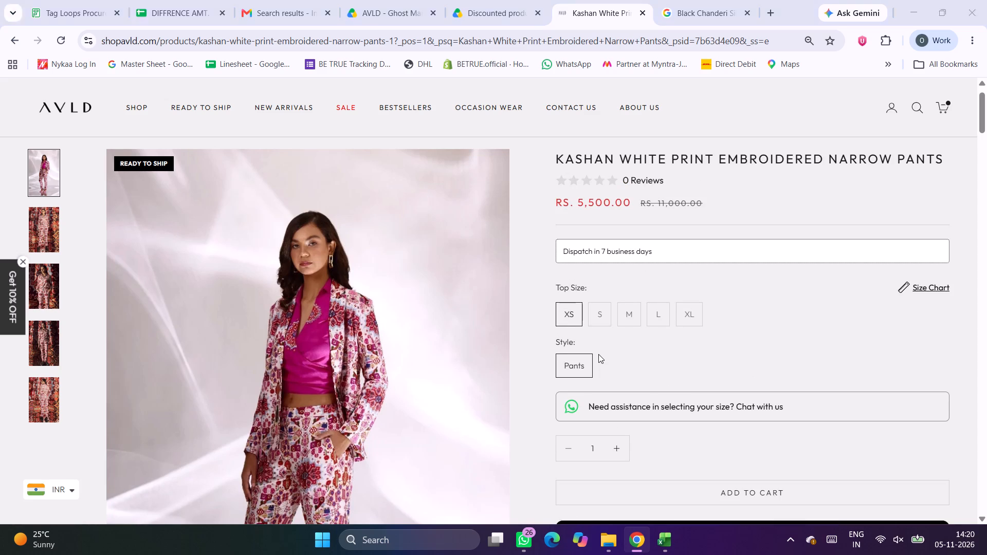
click(668, 287)
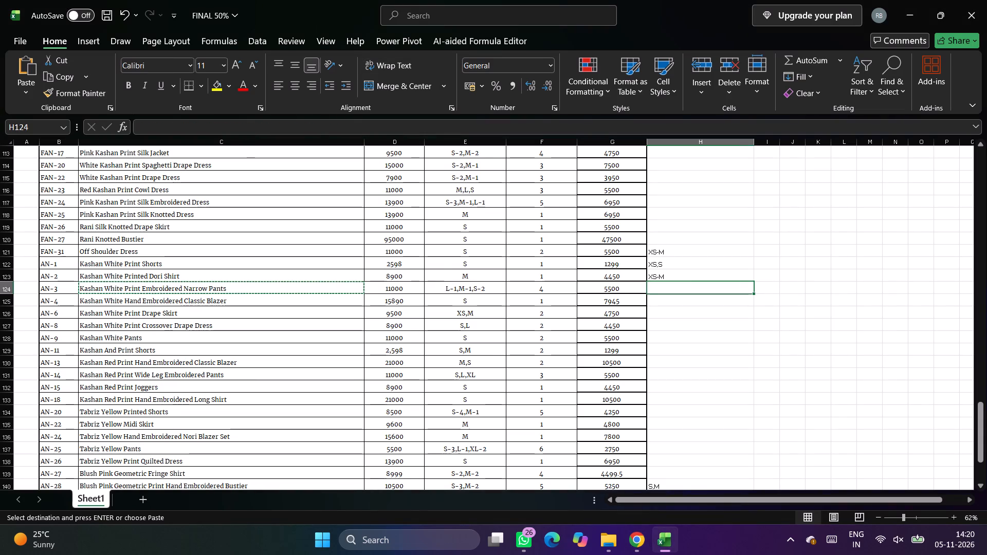
text(XS-XL)
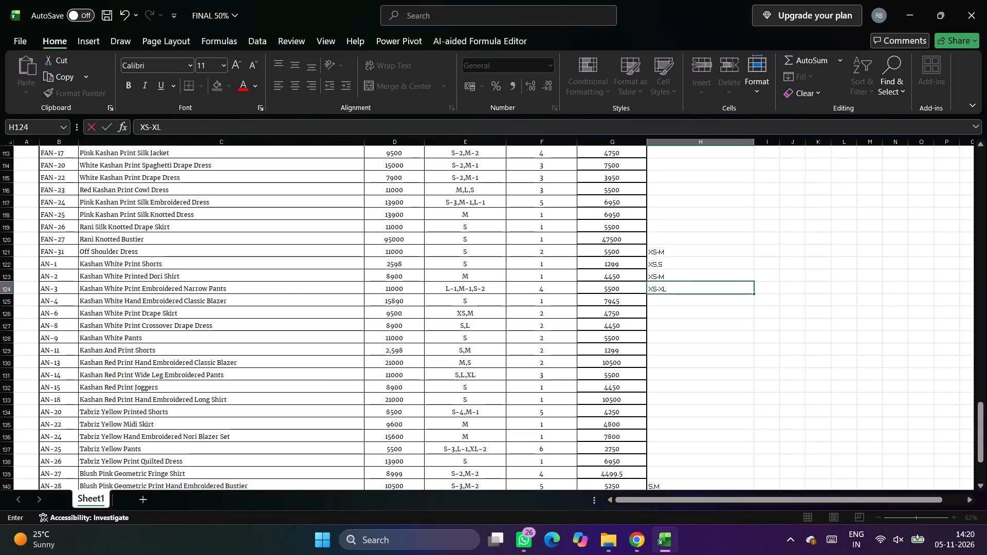
click(656, 300)
key(ctrl+s)
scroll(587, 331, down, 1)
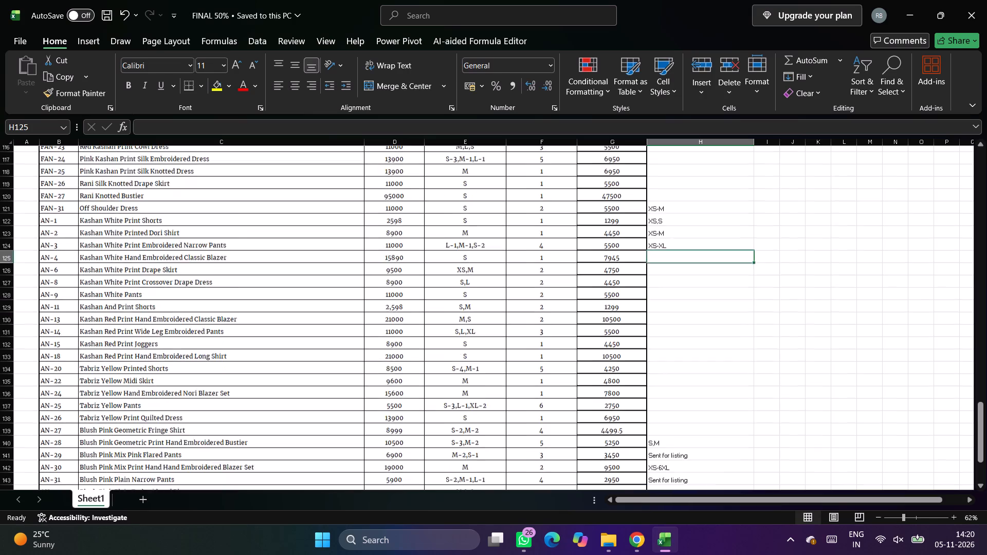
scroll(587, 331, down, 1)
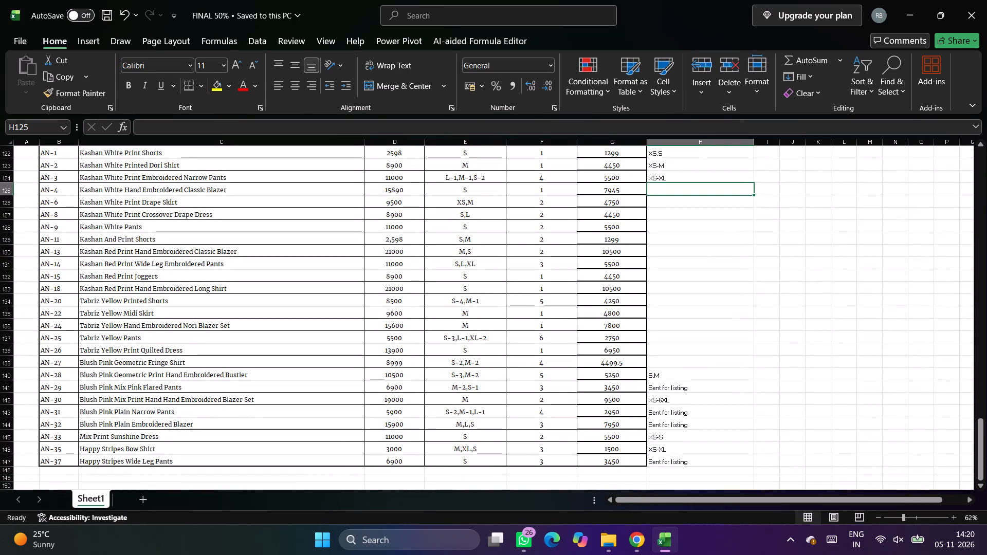
Copy Kashan White Hand Embroidered Classic Blazer from the sheet, search for it on the AVLD site in Chrome, and open the Kashan Red Print blazer result.
click(82, 189)
key(ctrl+c)
key(alt+Tab)
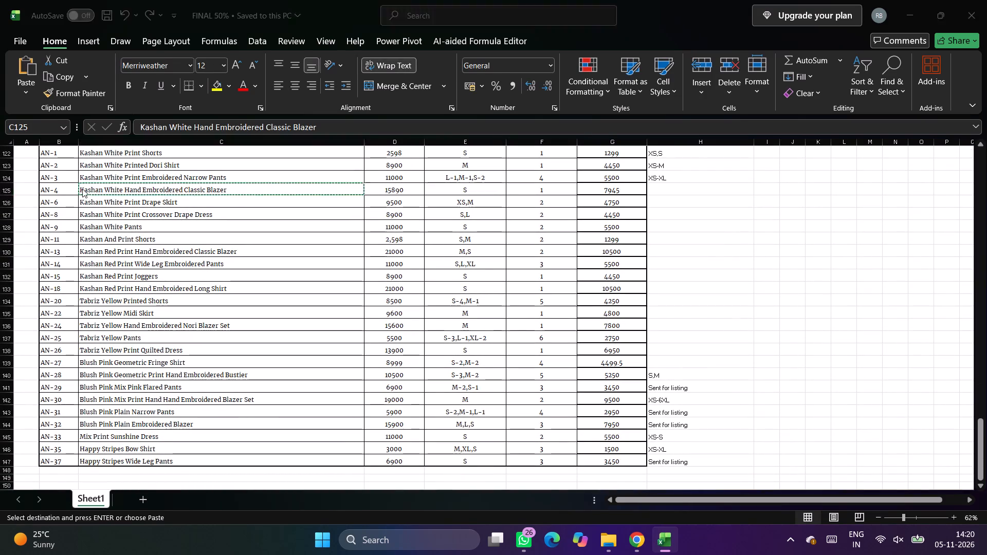
click(917, 106)
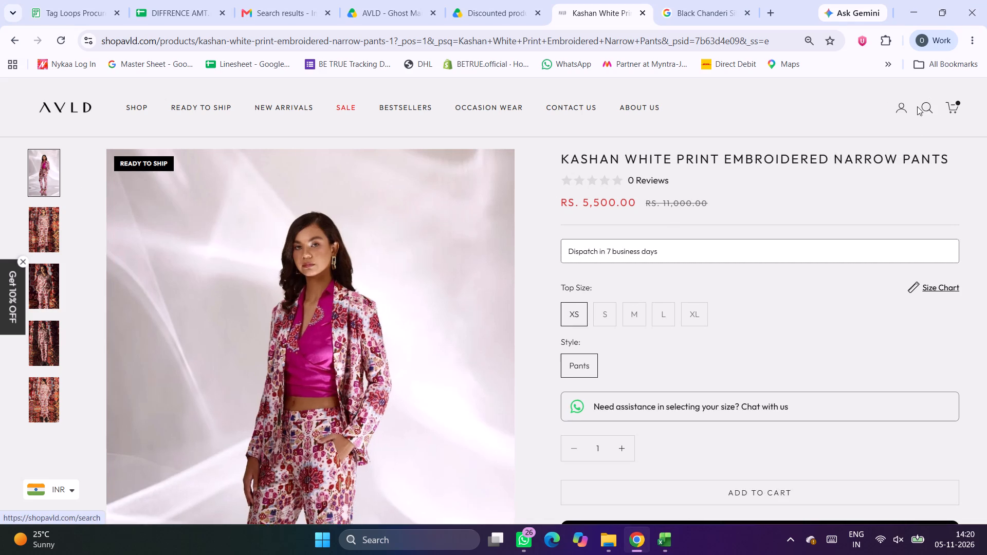
key(ctrl+v)
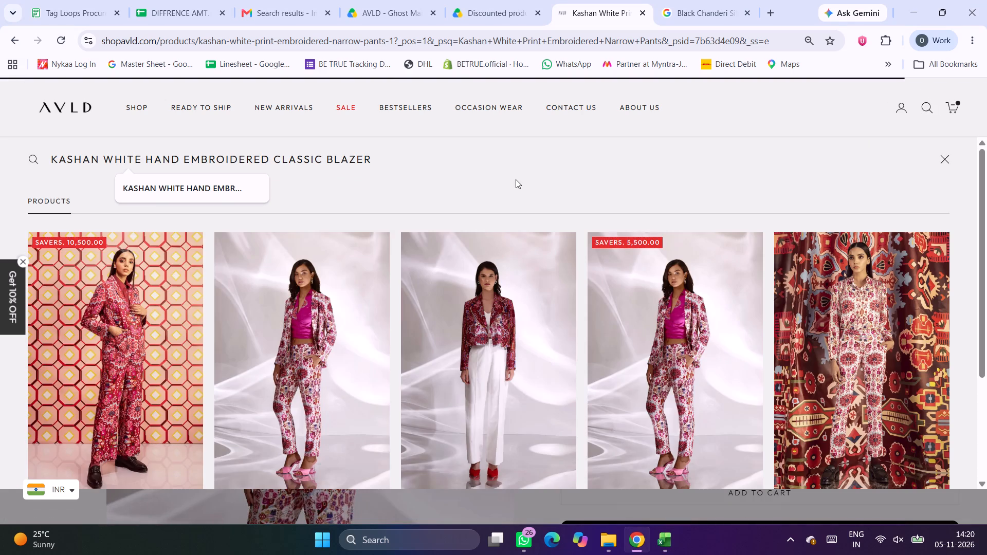
click(104, 414)
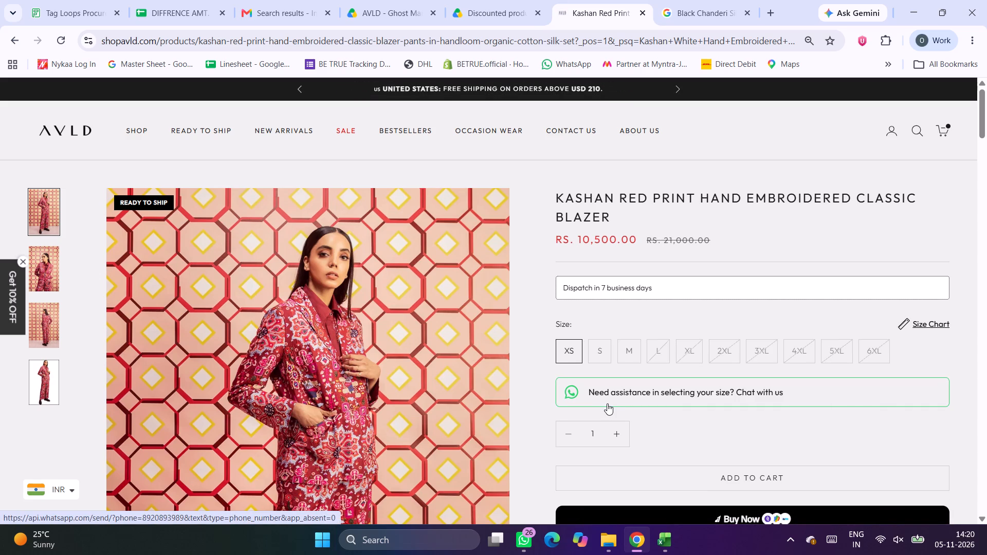
In Excel, enter XS-M in column H for Kashan White Hand Embroidered Classic Blazer and save the workbook.
key(alt+Tab)
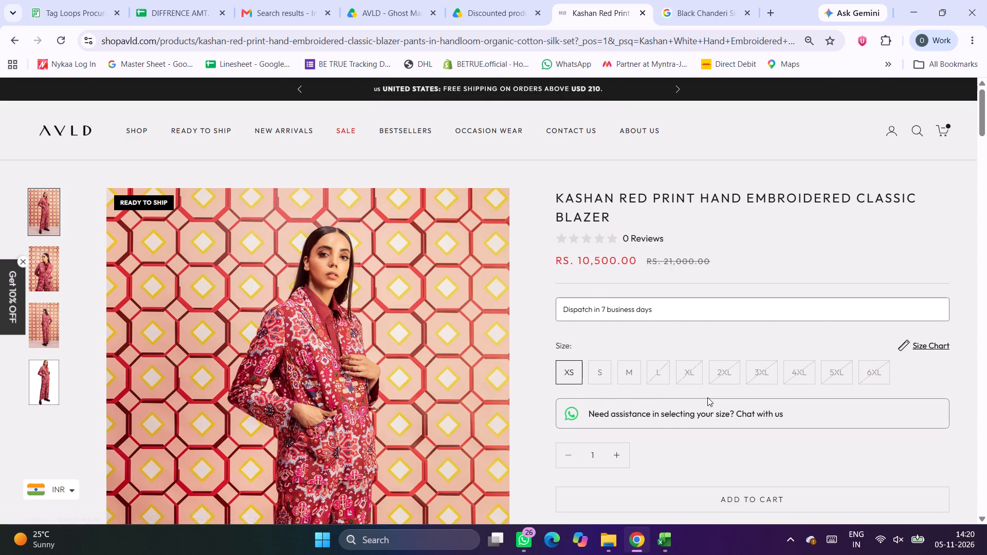
click(662, 189)
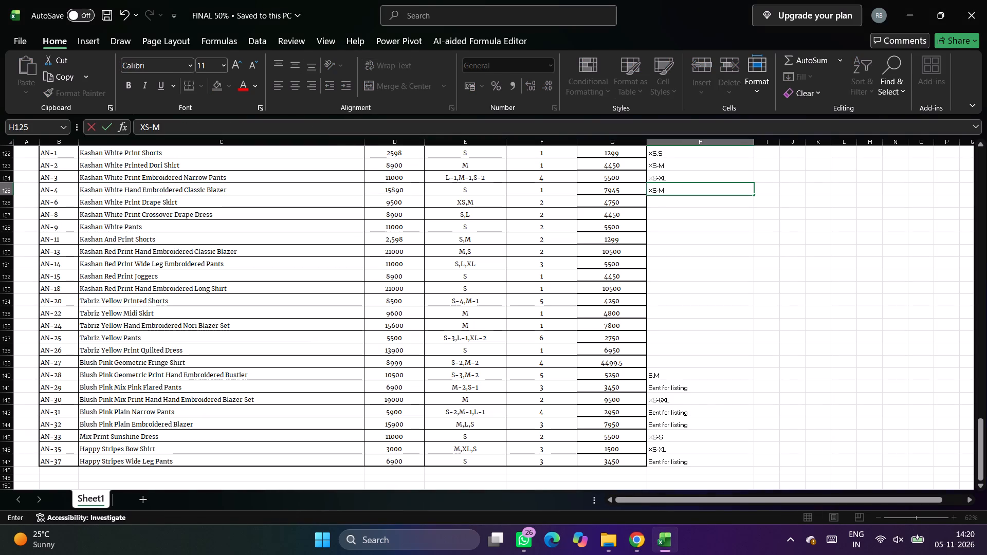
click(676, 202)
key(ctrl+s)
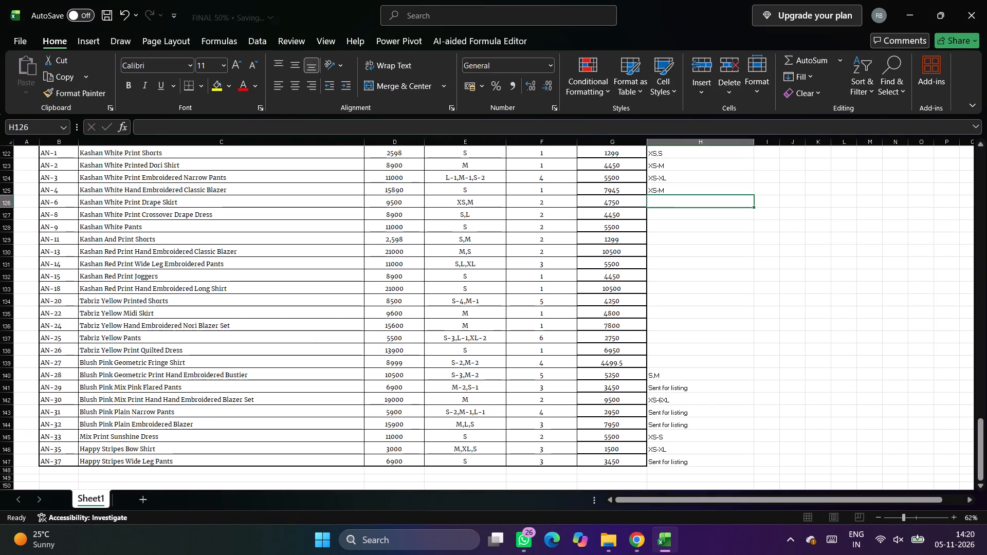
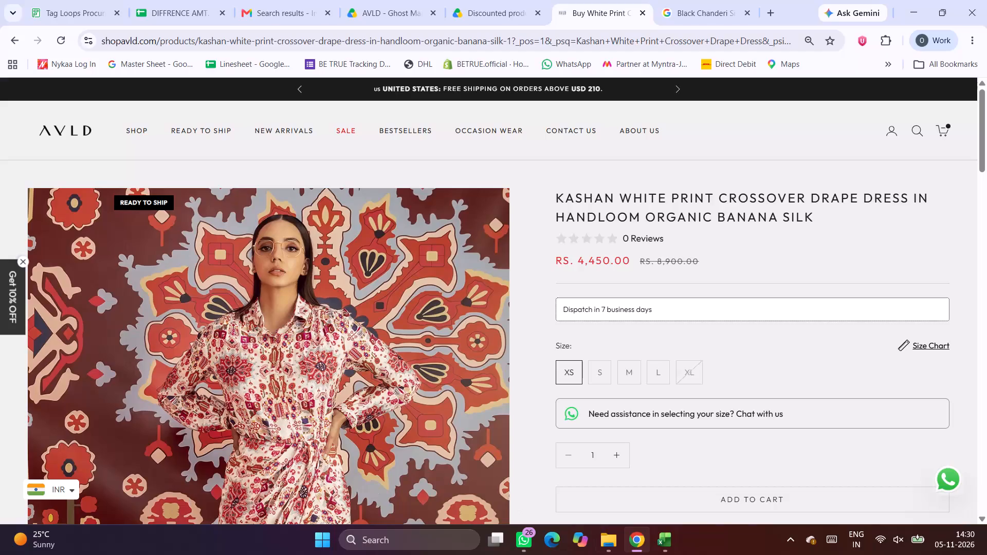
In Excel, enter XS-L in column H for Kashan White Print Crossover Drape Dress.
click(664, 530)
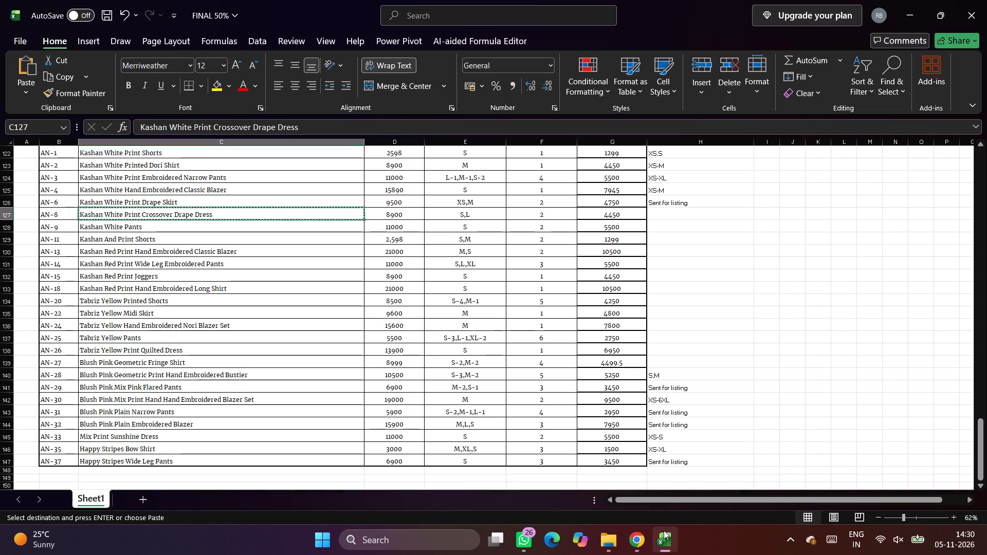
click(664, 530)
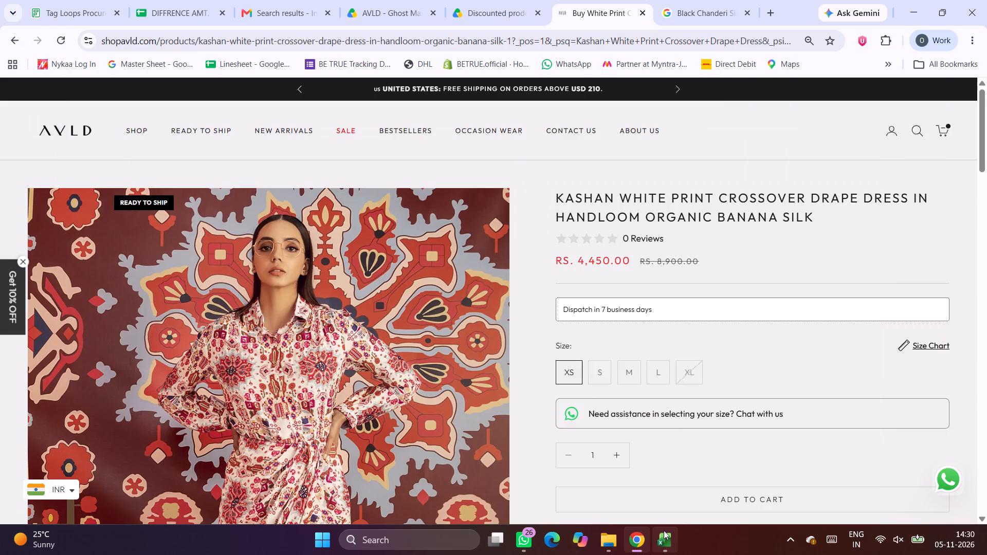
click(664, 530)
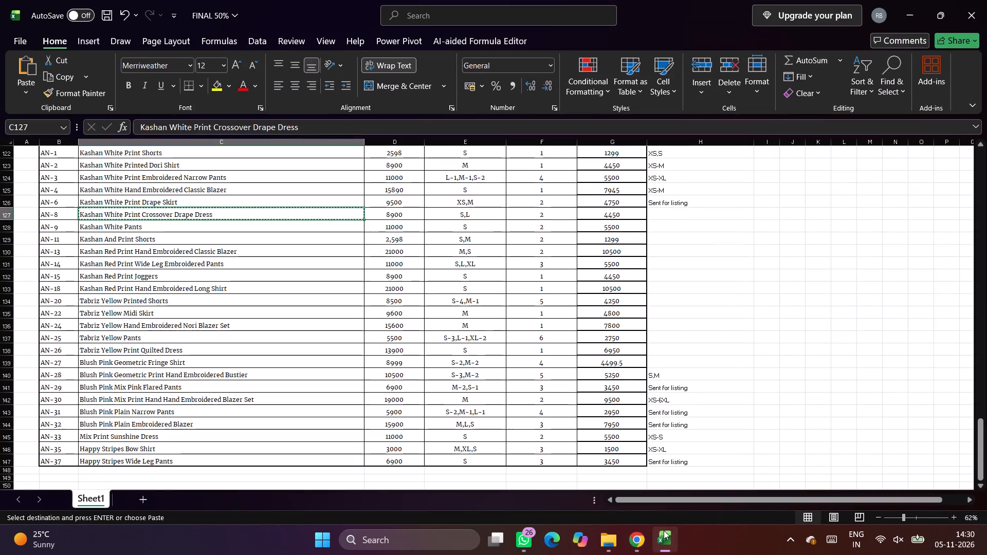
click(656, 214)
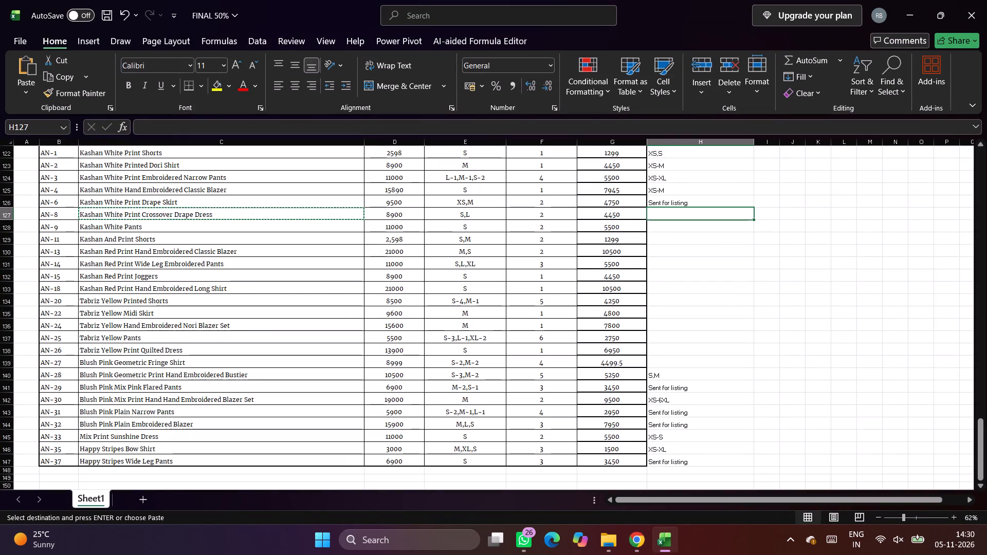
text(XS-)
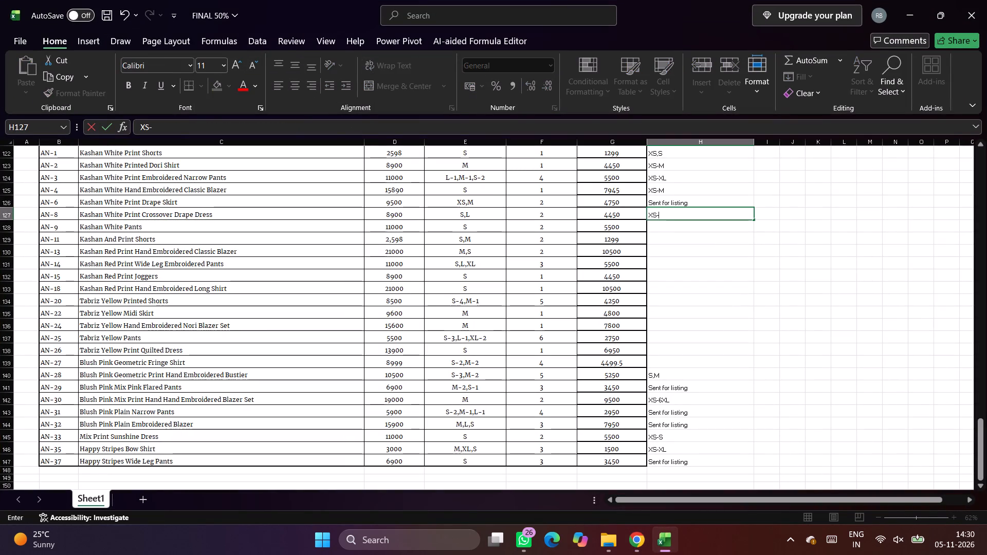
key(l)
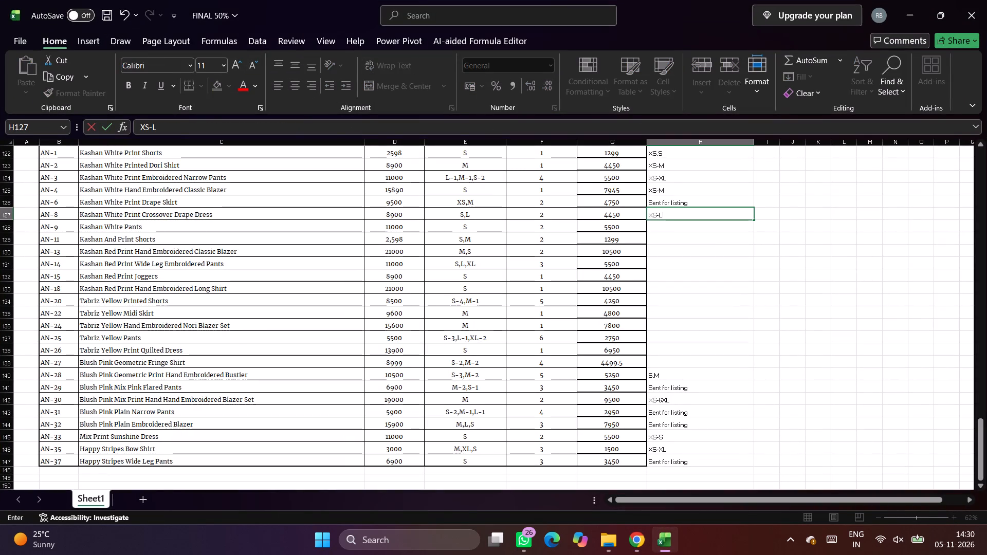
click(663, 225)
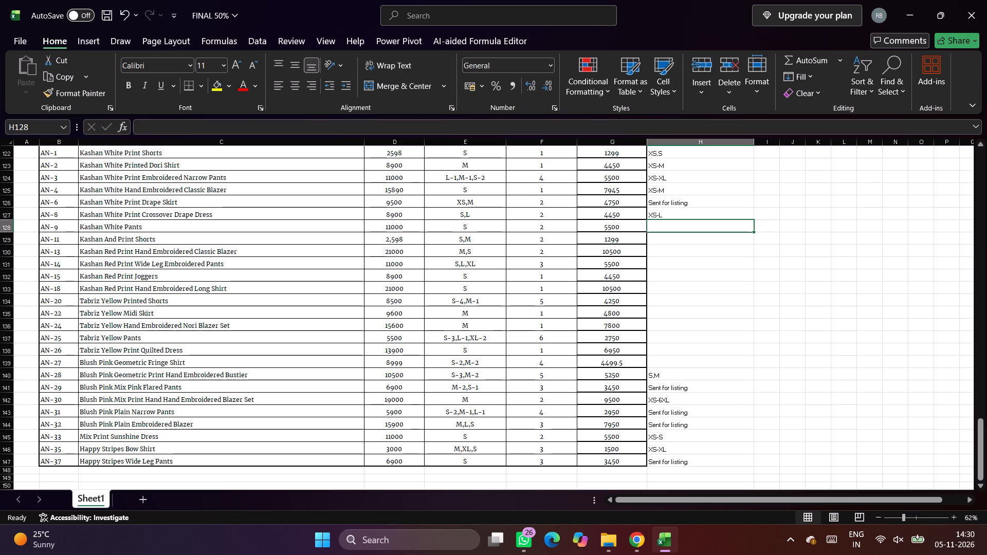
Copy Kashan White Pants from the sheet, search for it on the AVLD site in Chrome, and compare the results with its sheet row.
click(139, 227)
key(ctrl+c)
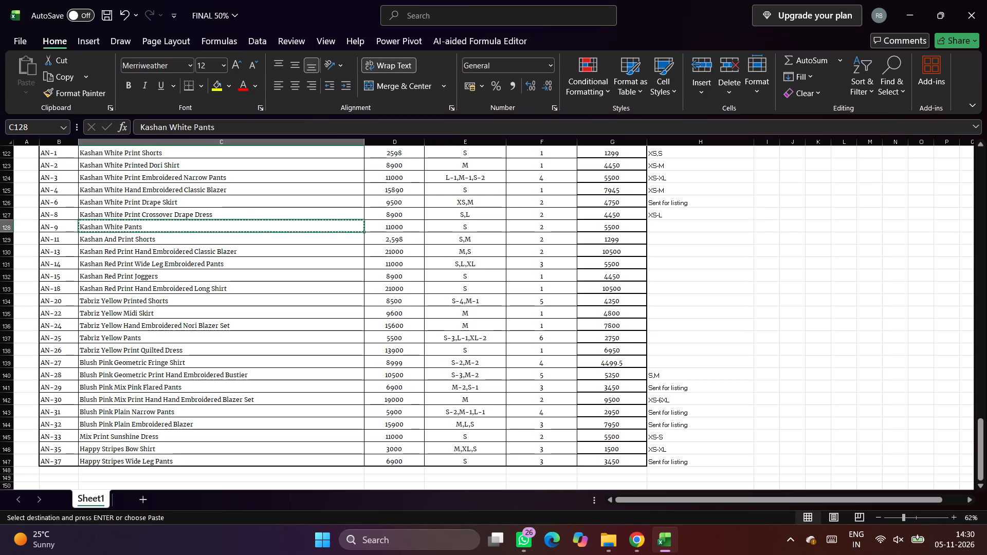
key(alt+Tab)
click(915, 134)
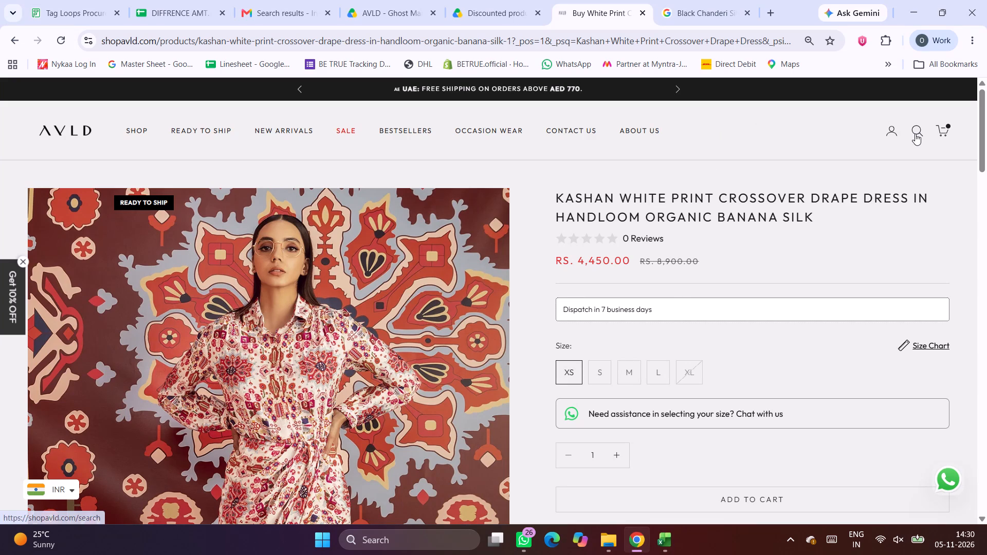
key(ctrl+v)
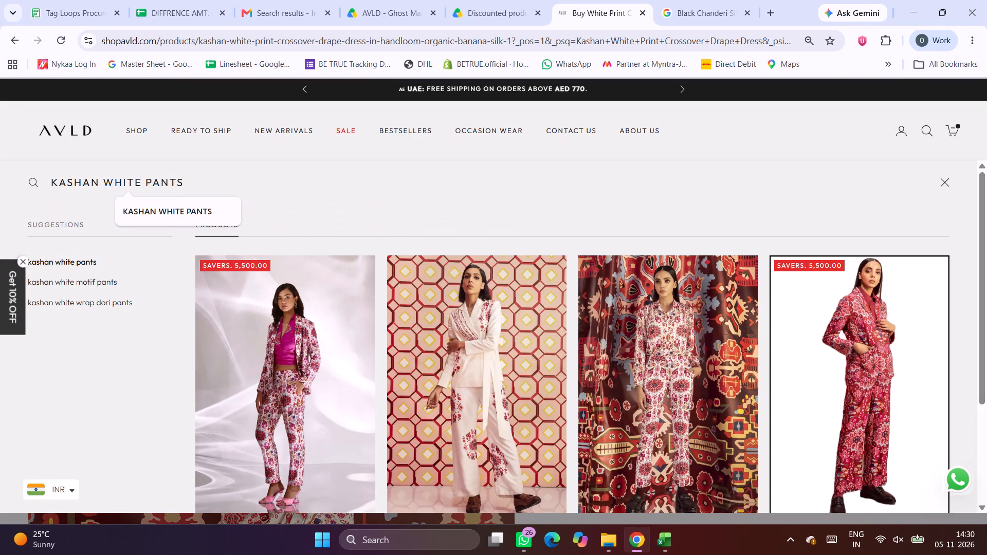
scroll(831, 355, down, 2)
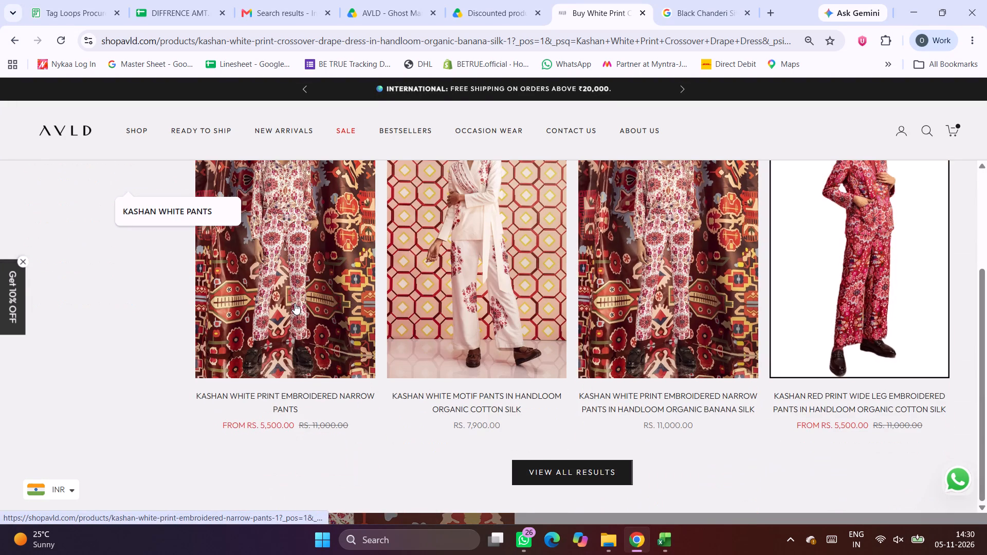
scroll(295, 303, up, 2)
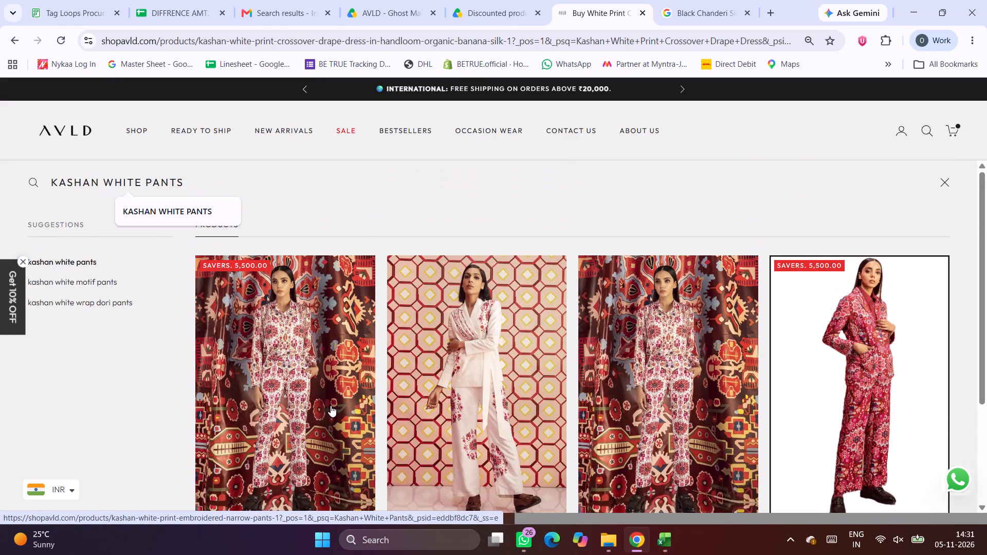
scroll(331, 405, down, 2)
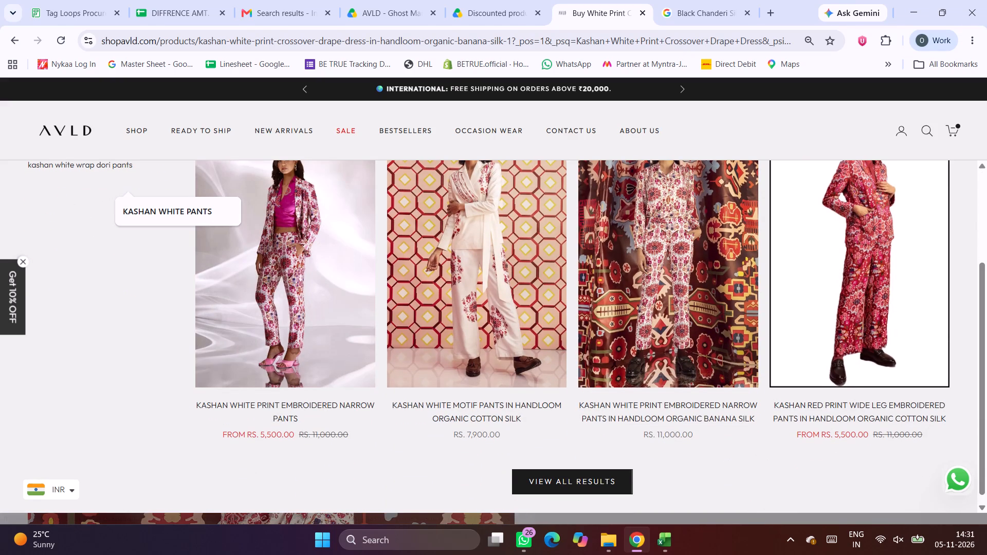
key(alt+Tab)
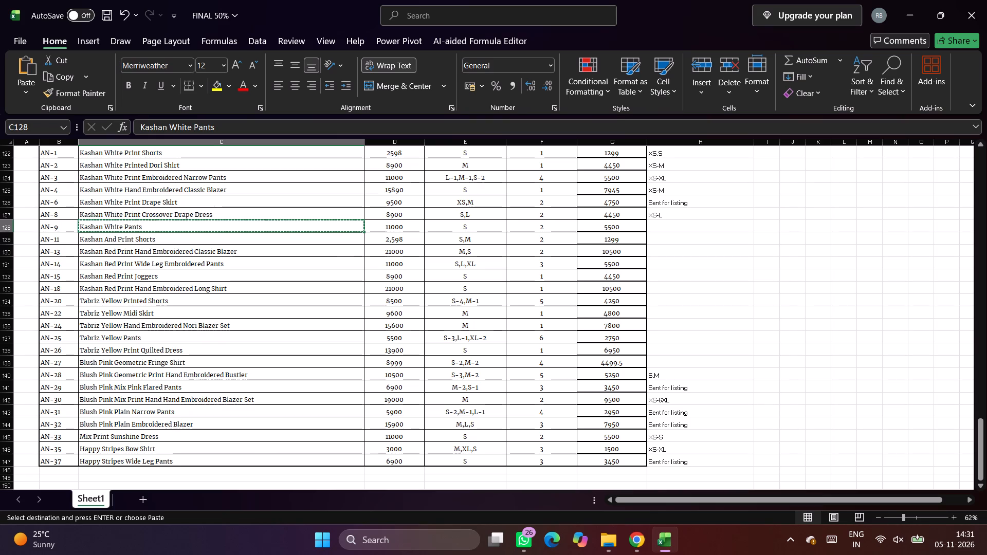
key(alt+Tab)
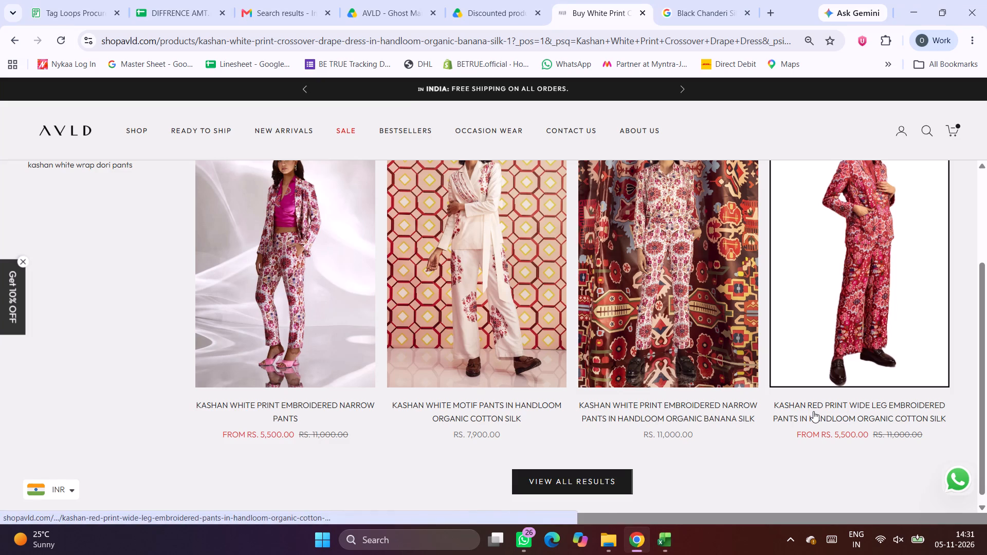
Close the two Google Drive tabs, the one starting "Discounted prod" and the one starting "AVLD - Ghost Ma".
scroll(695, 413, up, 6)
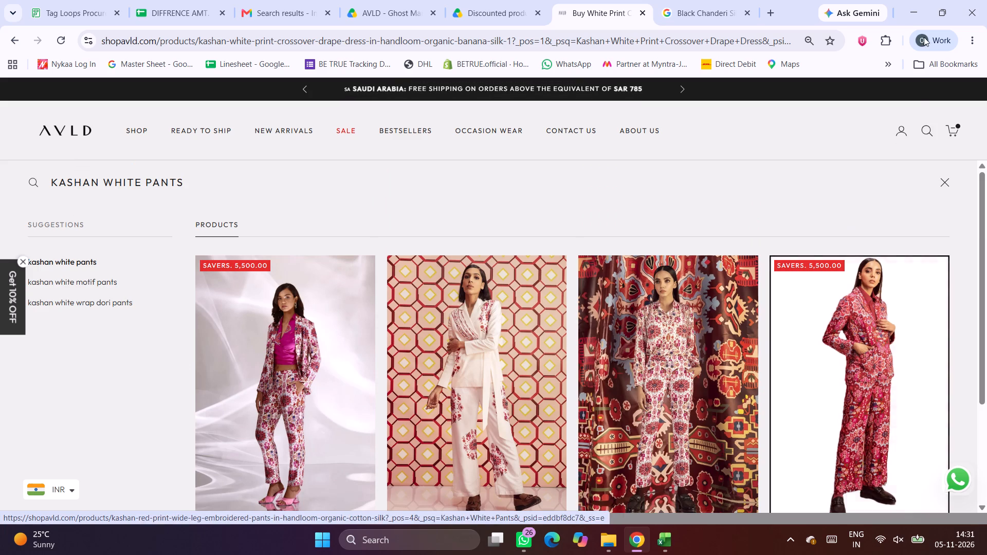
click(536, 10)
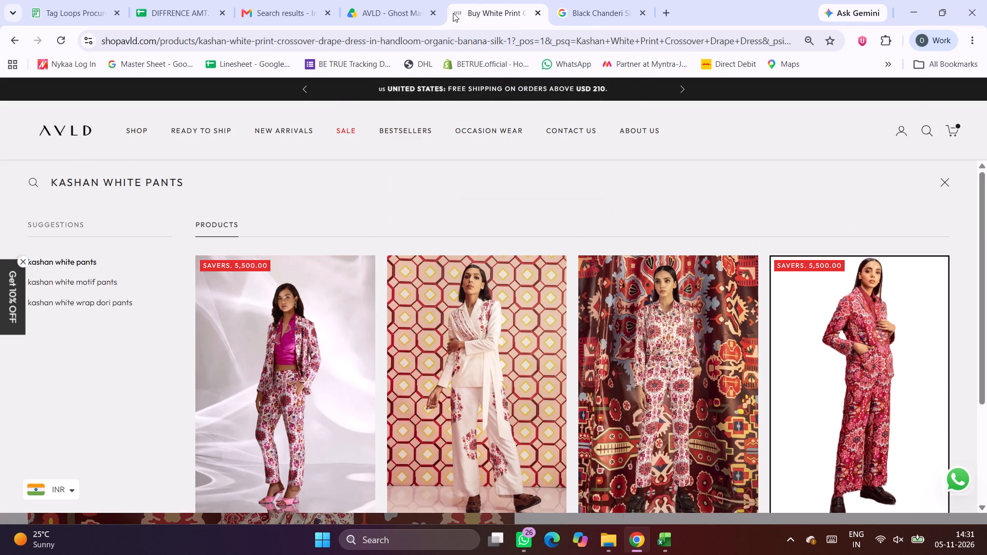
click(431, 13)
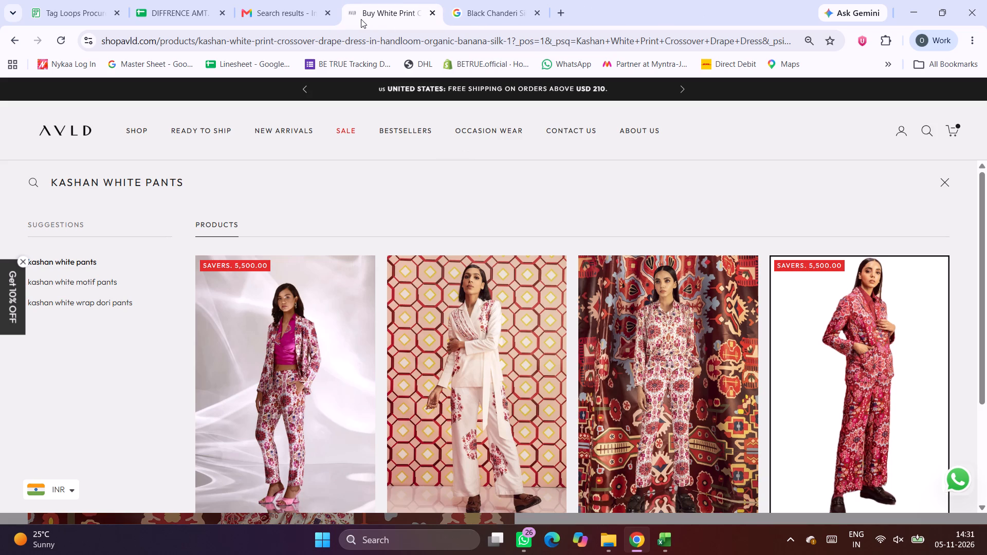
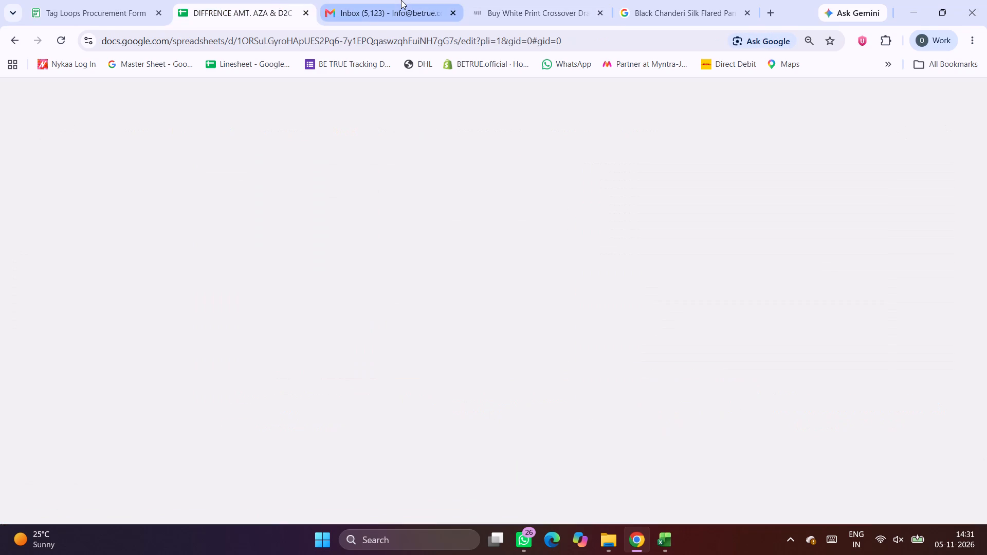
Open Google Drive in Chrome from the Black Chanderi Silk Flared Pants search results page.
click(702, 7)
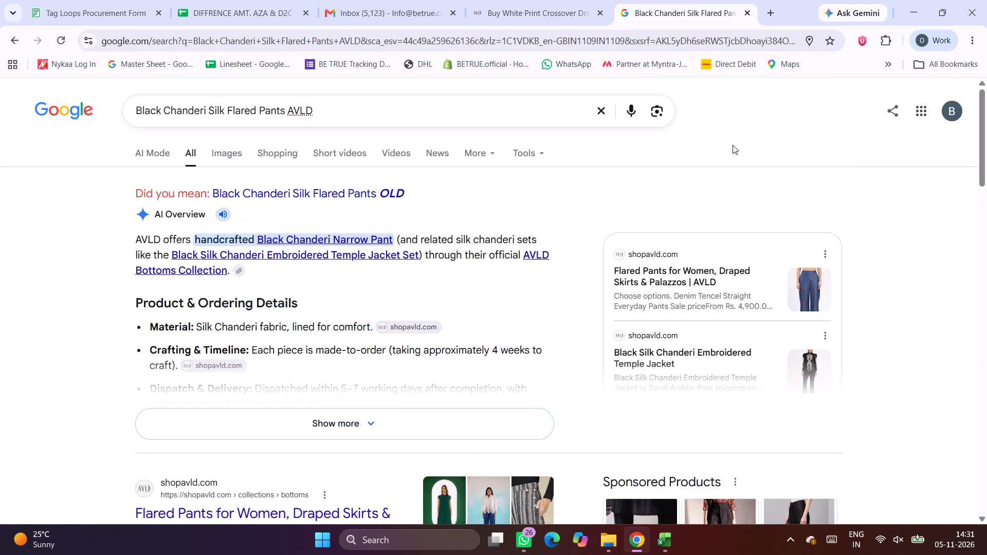
click(928, 111)
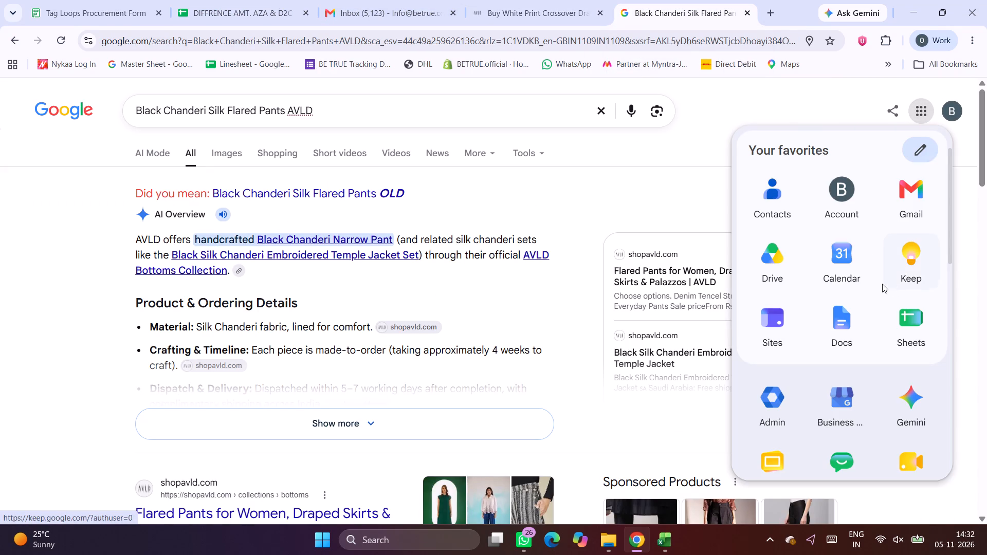
click(782, 267)
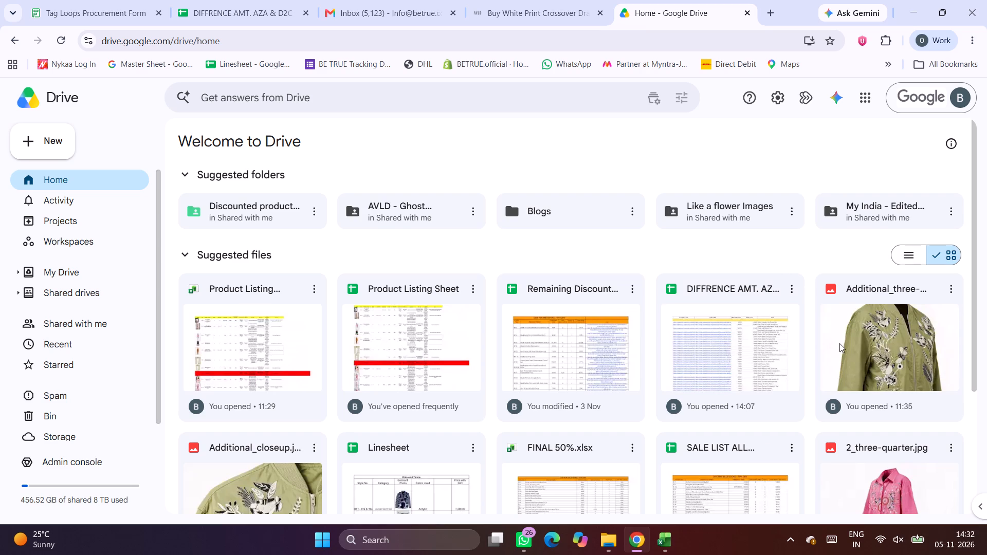
Open the Linesheet spreadsheet from Google Drive.
scroll(839, 343, down, 2)
double_click(394, 392)
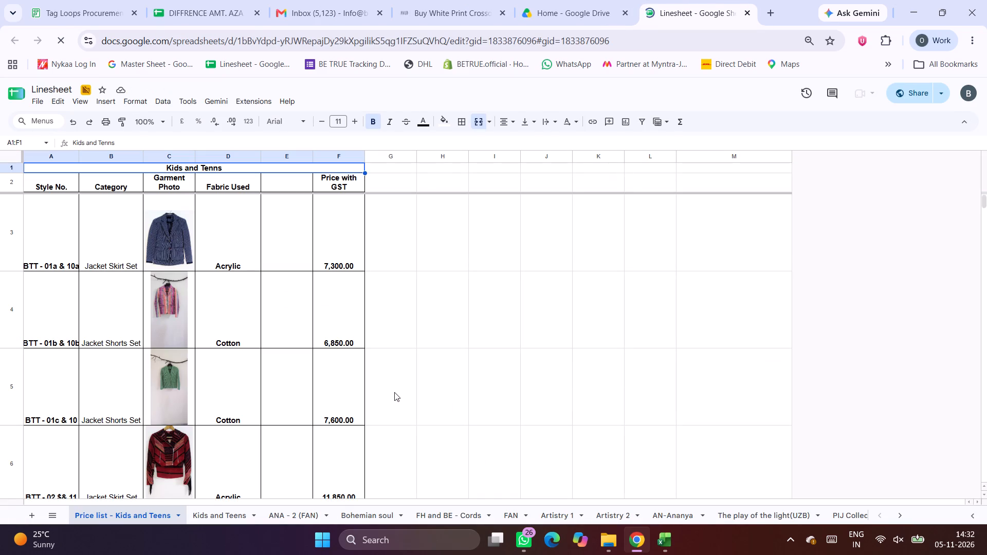
Switch to Excel and check the style code and details of Kashan White Pants in FINAL 50%.
click(666, 537)
click(666, 537)
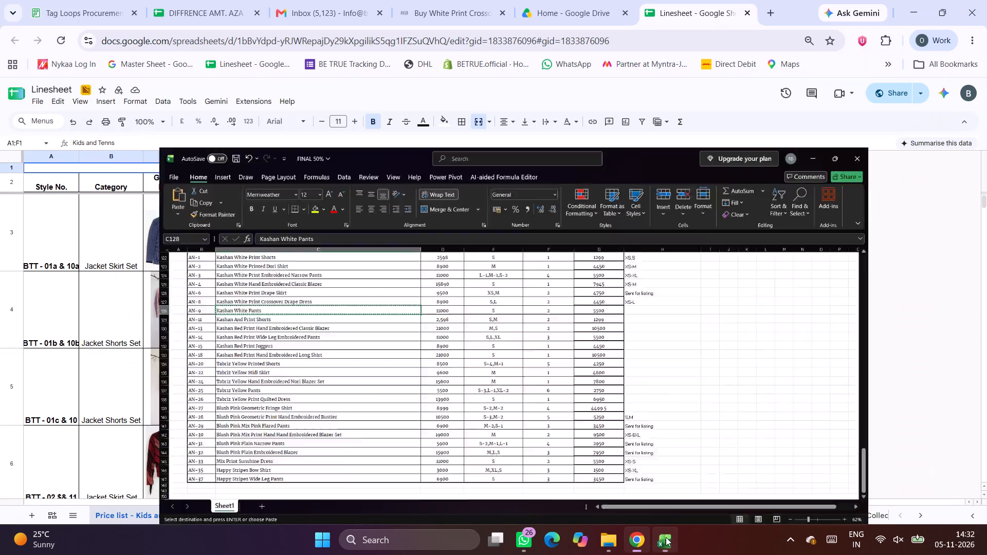
click(662, 554)
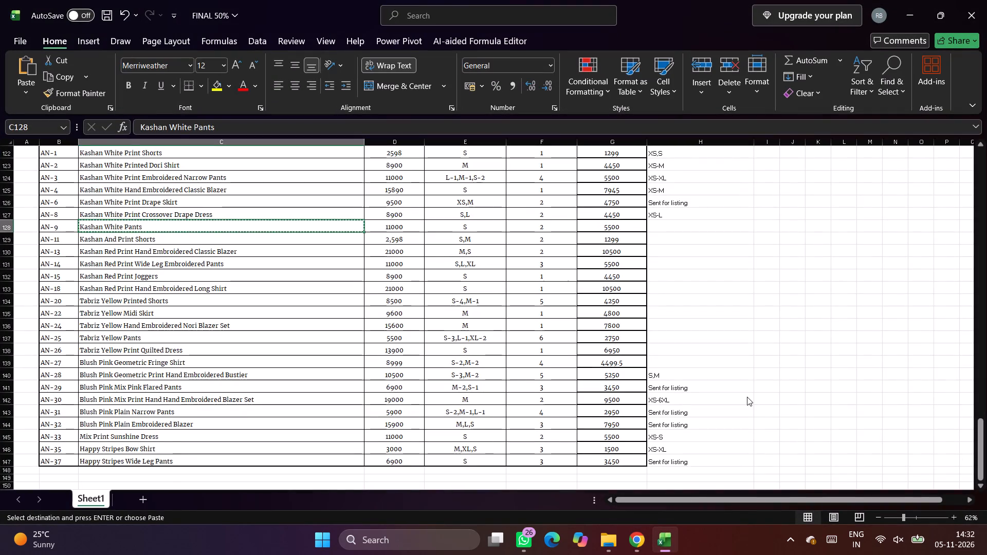
scroll(763, 371, up, 8)
scroll(763, 371, down, 3)
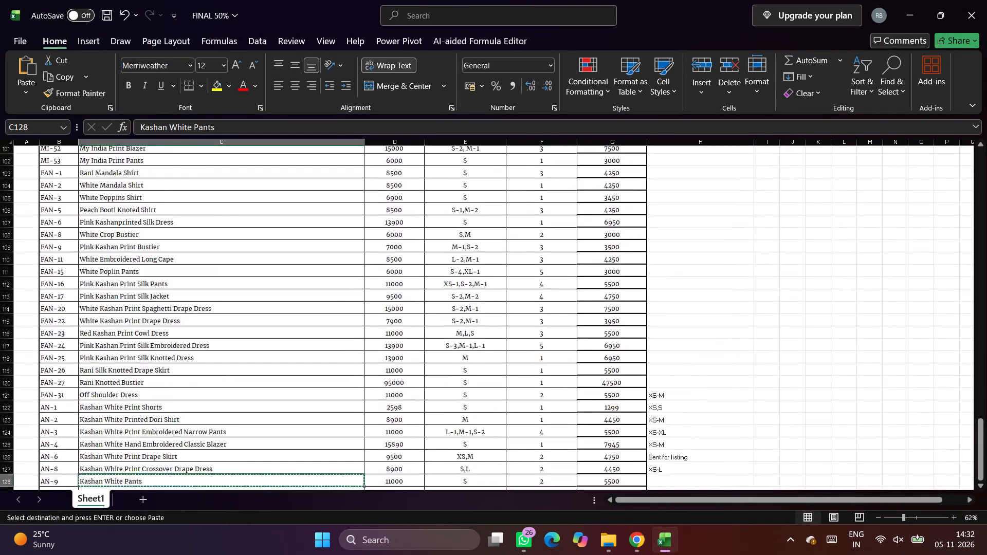
scroll(763, 371, down, 1)
scroll(763, 371, up, 6)
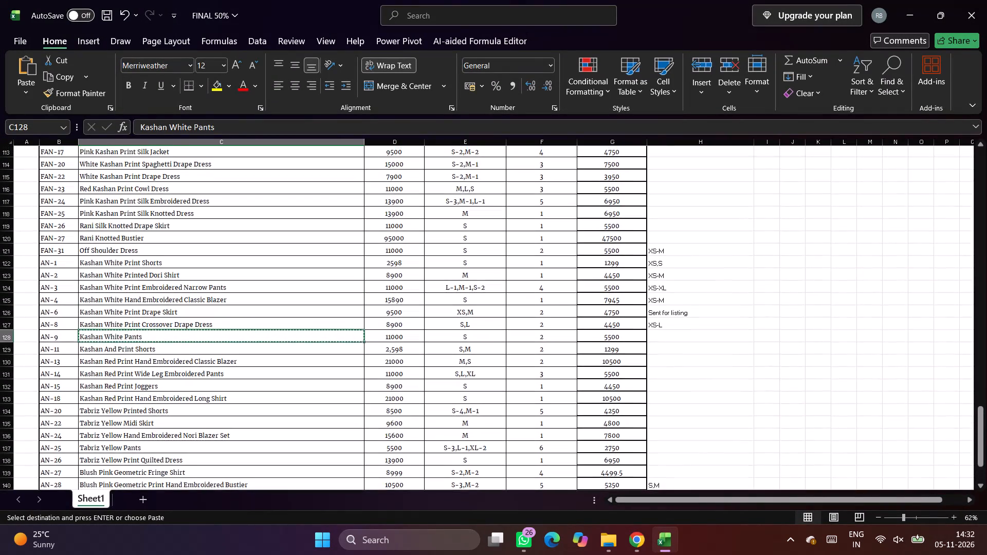
Back in Chrome, open the AN-Ananya sheet of the Linesheet spreadsheet.
click(631, 541)
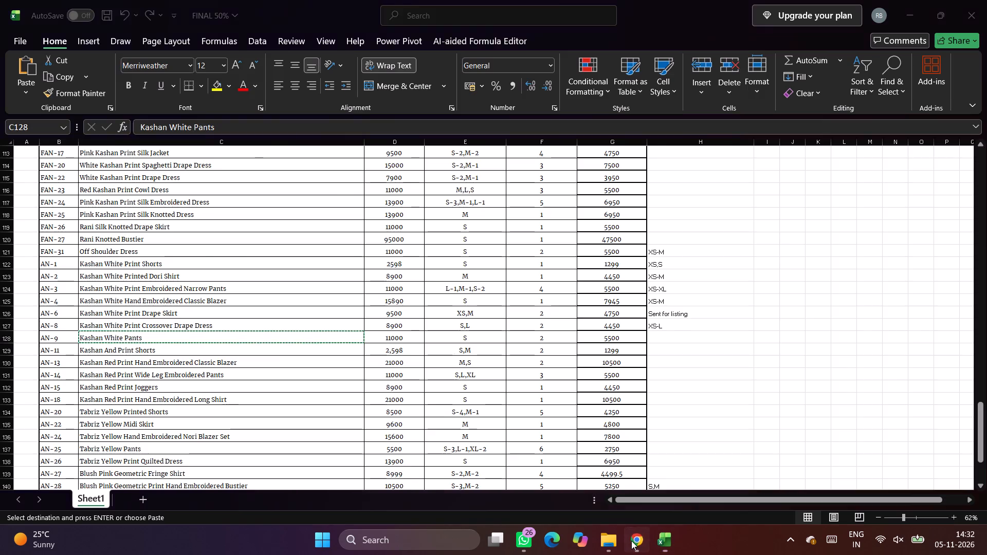
click(75, 522)
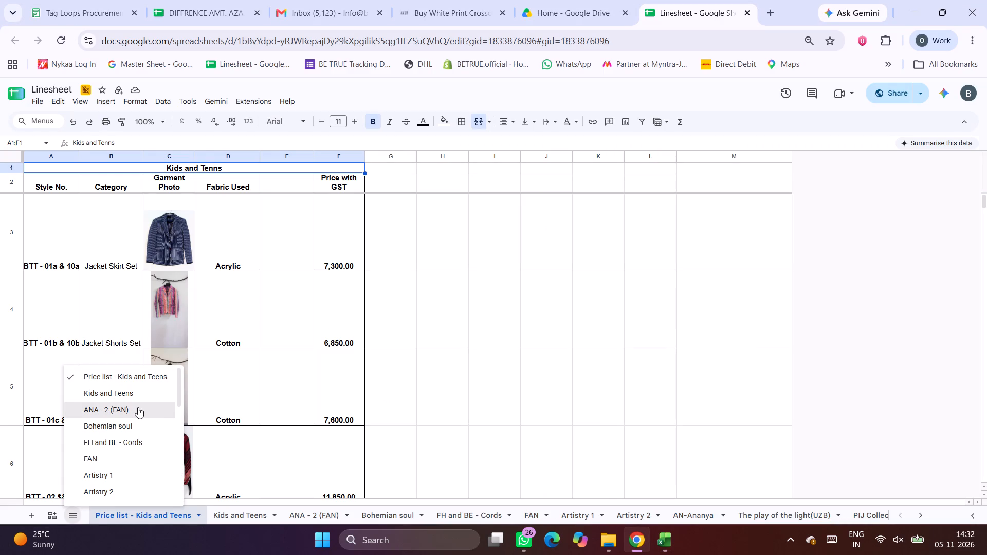
scroll(138, 407, up, 2)
scroll(138, 407, down, 2)
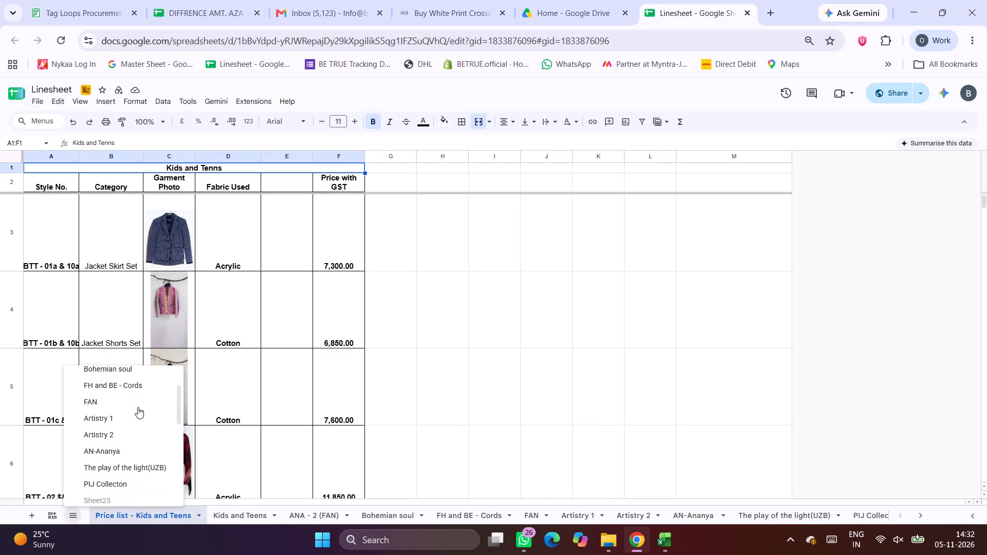
scroll(138, 407, down, 1)
click(110, 396)
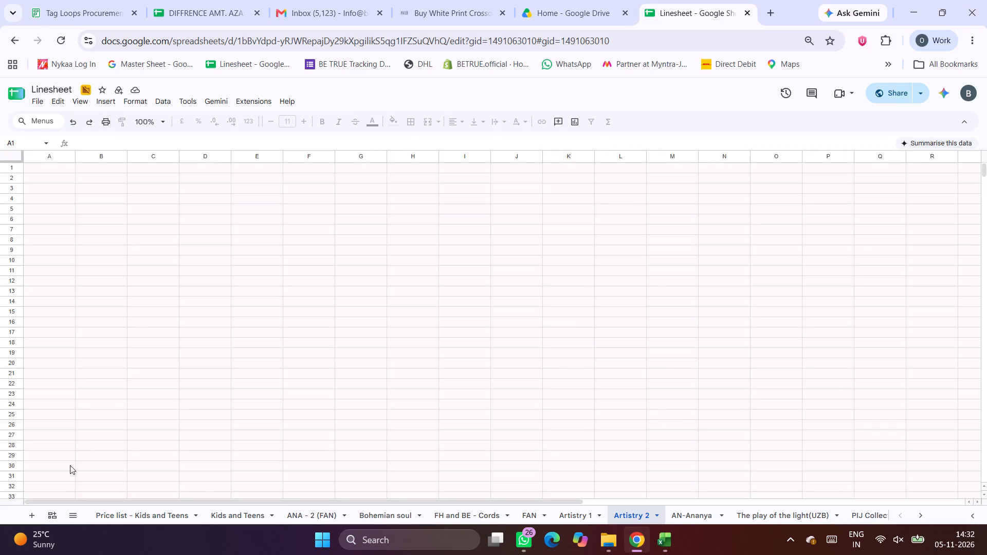
click(72, 519)
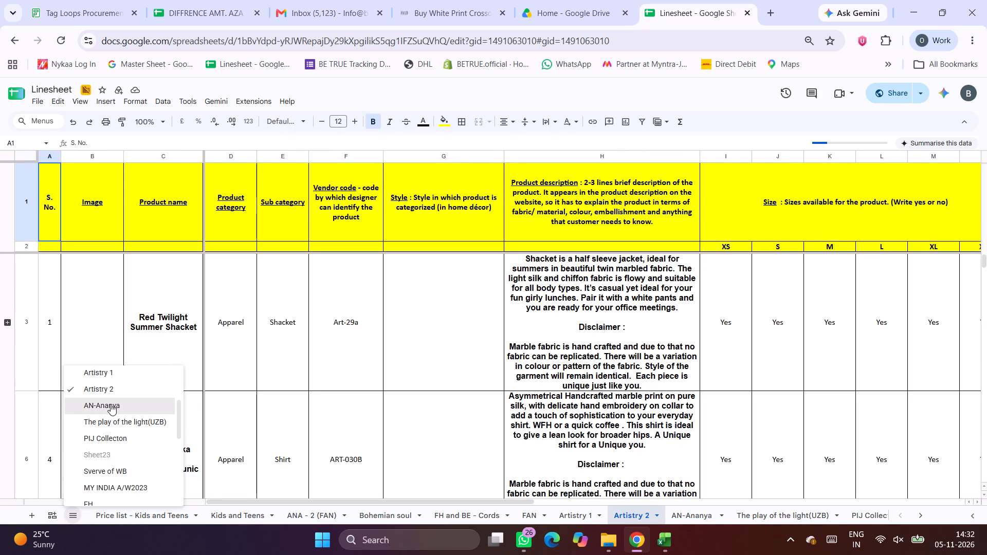
click(111, 404)
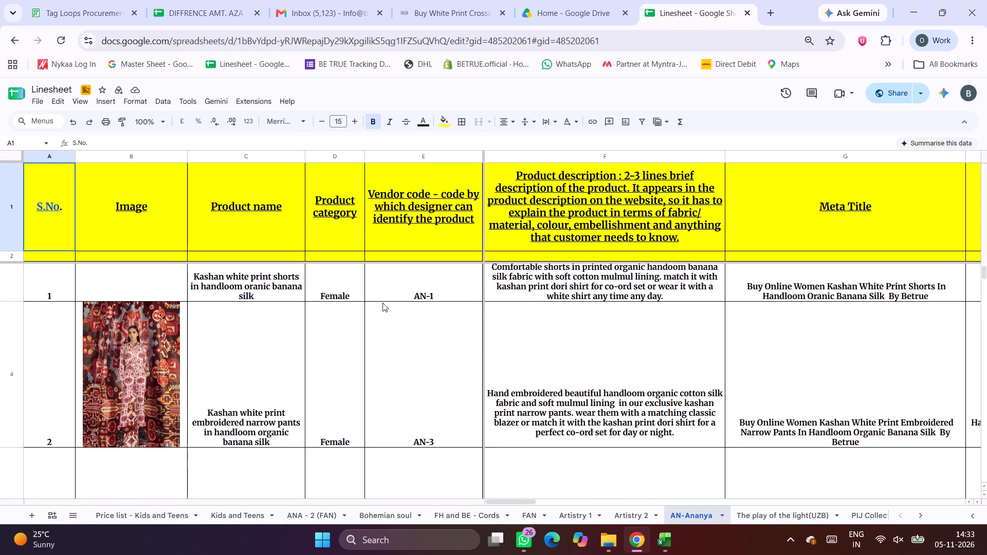
Find style AN-9 in the AN-Ananya sheet and copy its full product name.
key(ctrl+minus)
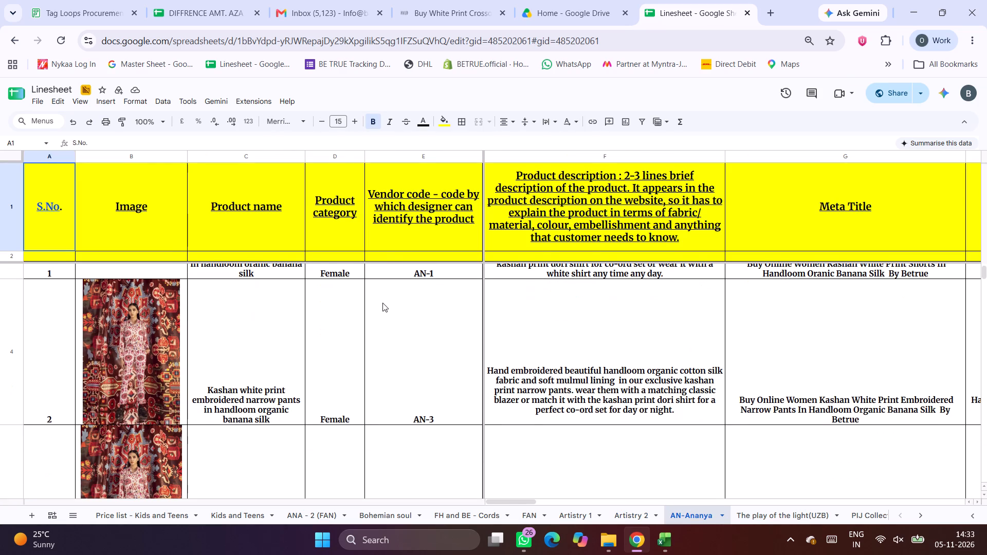
key(ctrl+minus)
scroll(458, 336, down, 7)
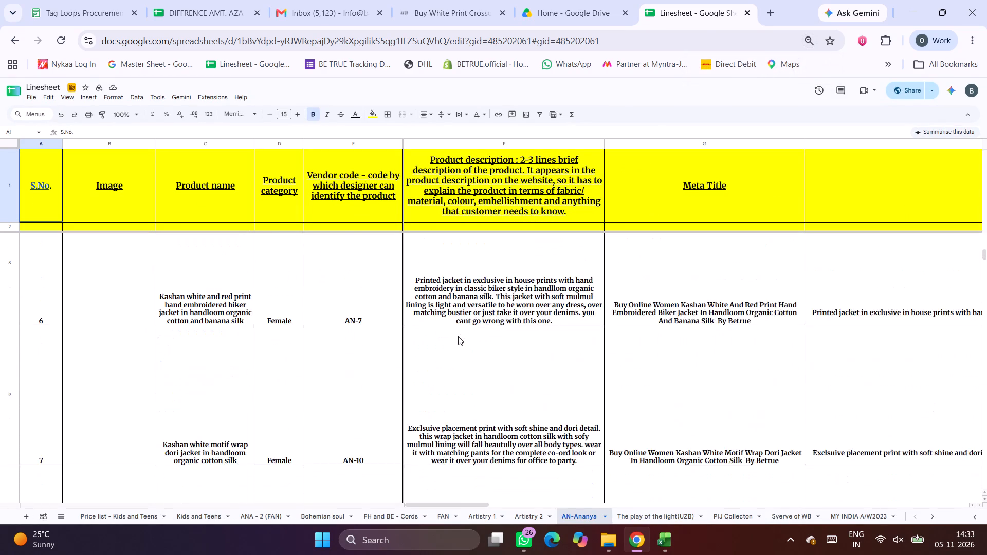
scroll(458, 336, down, 1)
scroll(458, 336, up, 1)
scroll(458, 336, down, 2)
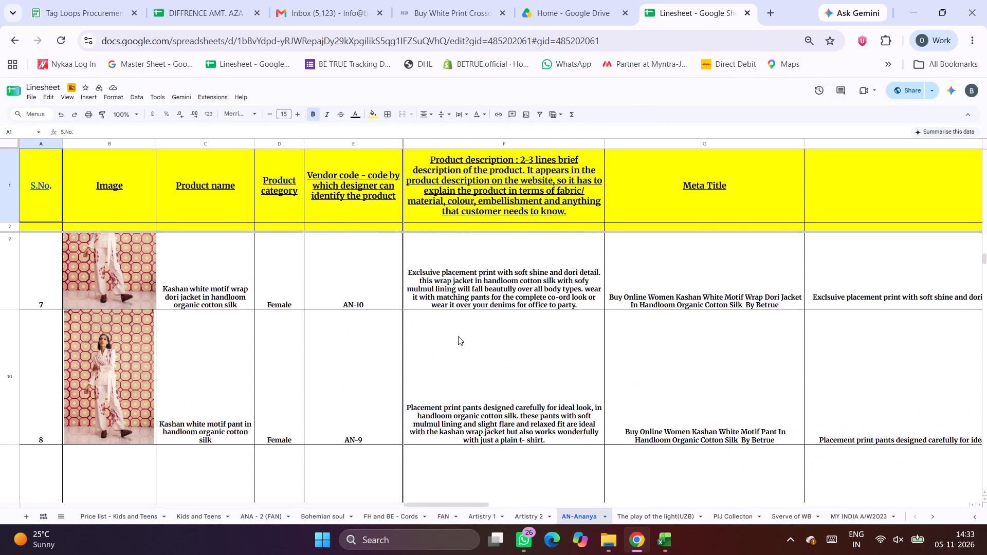
scroll(458, 336, down, 1)
click(220, 298)
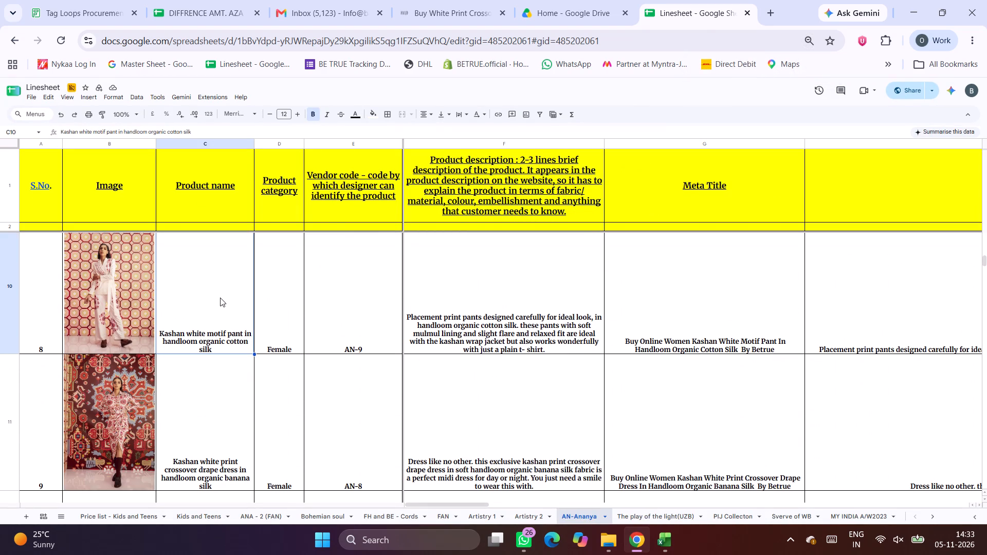
key(ctrl+c)
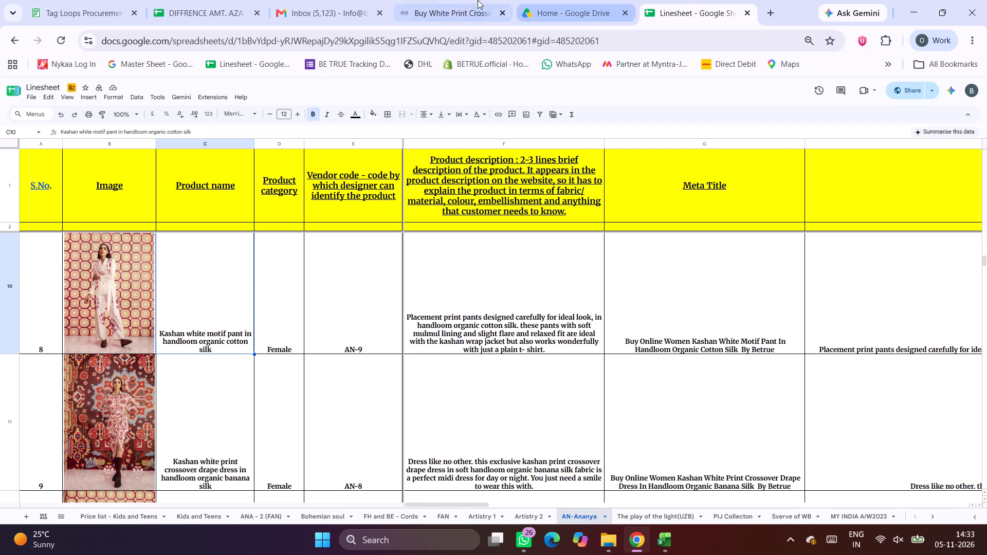
Search the AVLD site for the copied Kashan white motif pant name and examine the matching products.
click(430, 0)
scroll(968, 209, down, 1)
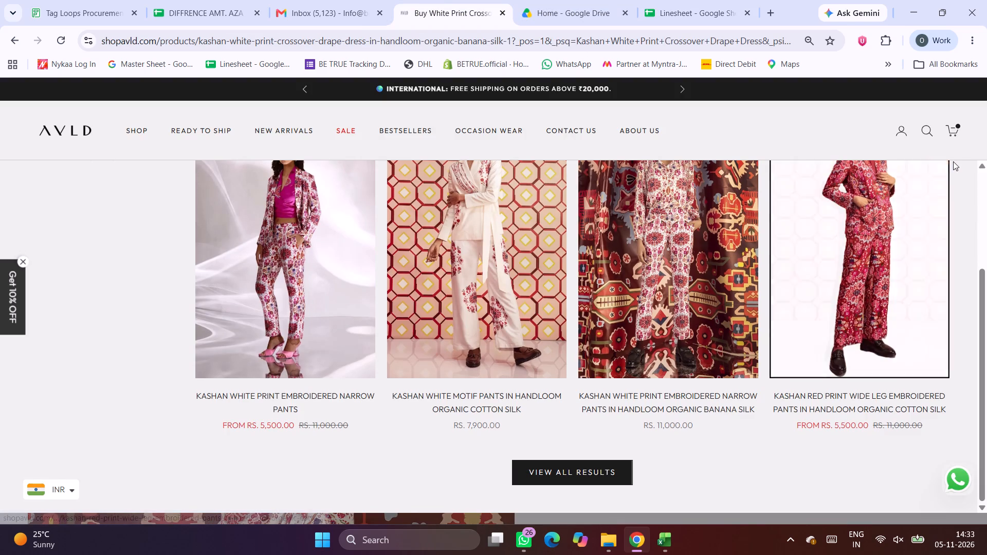
scroll(685, 369, up, 6)
key(ctrl+a)
key(ctrl+v)
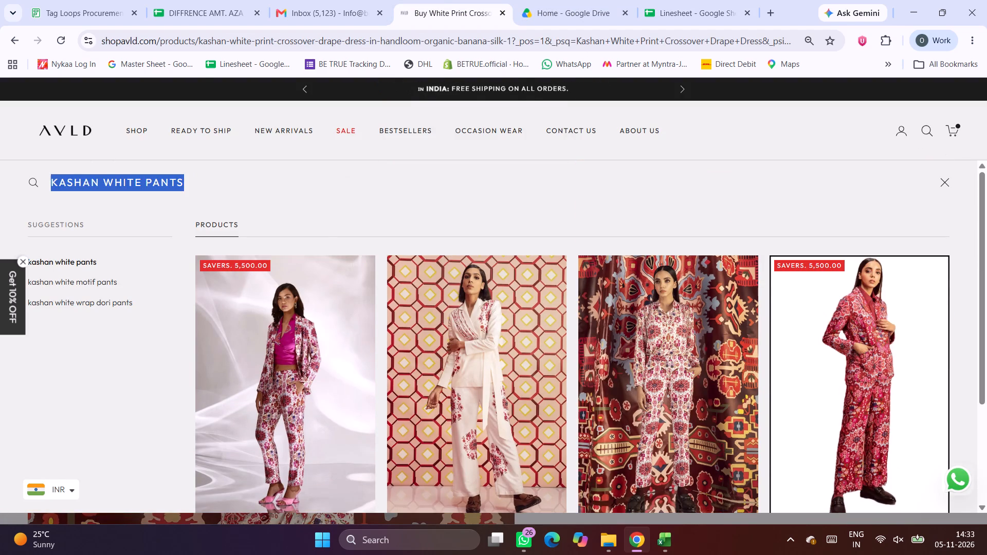
scroll(386, 231, down, 2)
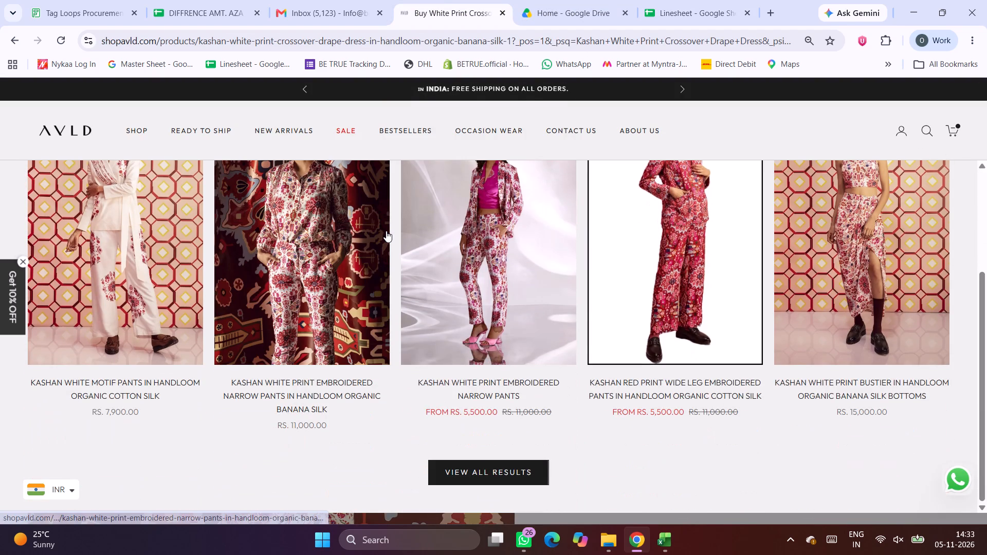
scroll(386, 231, down, 1)
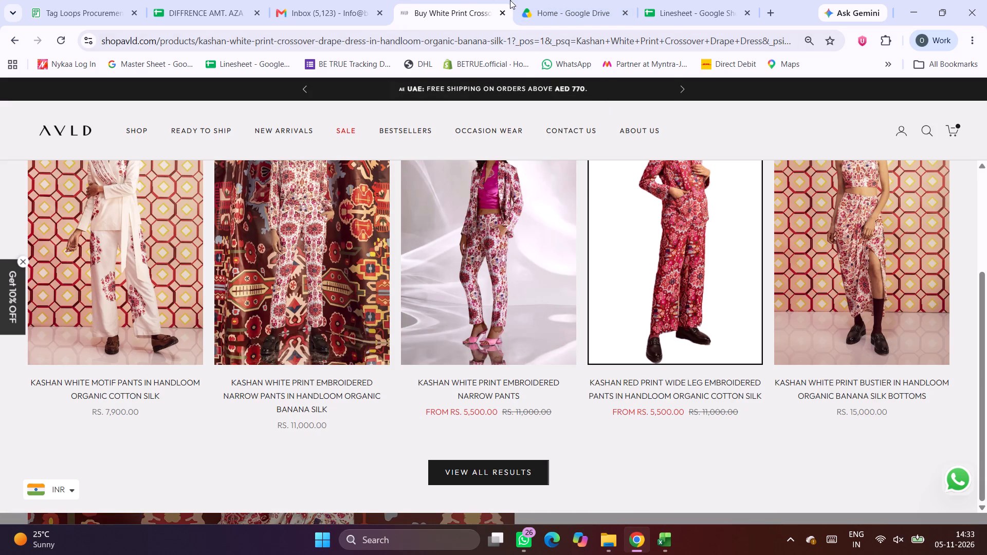
Return to the Linesheet and examine the retail price and other product details in the AN-9 row.
click(669, 0)
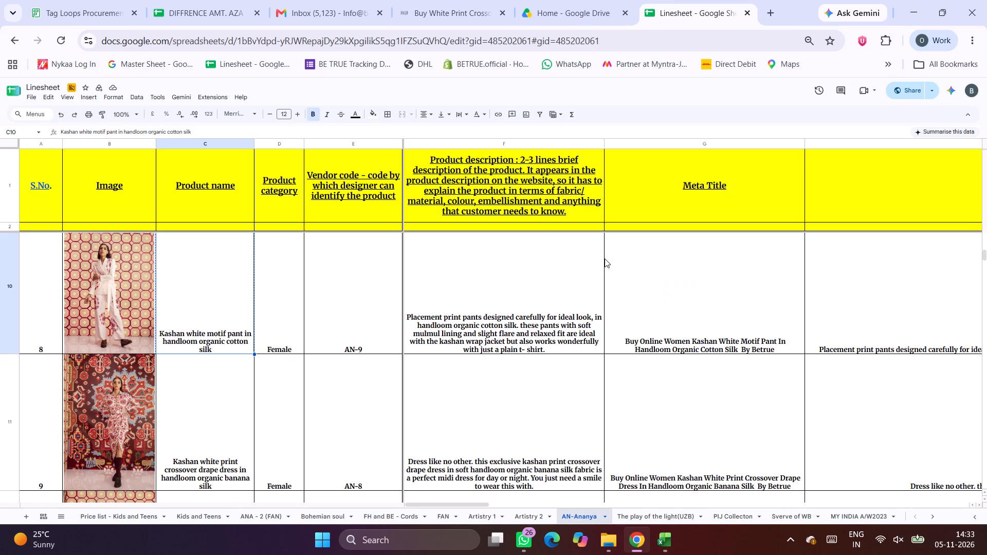
scroll(660, 295, left, 2)
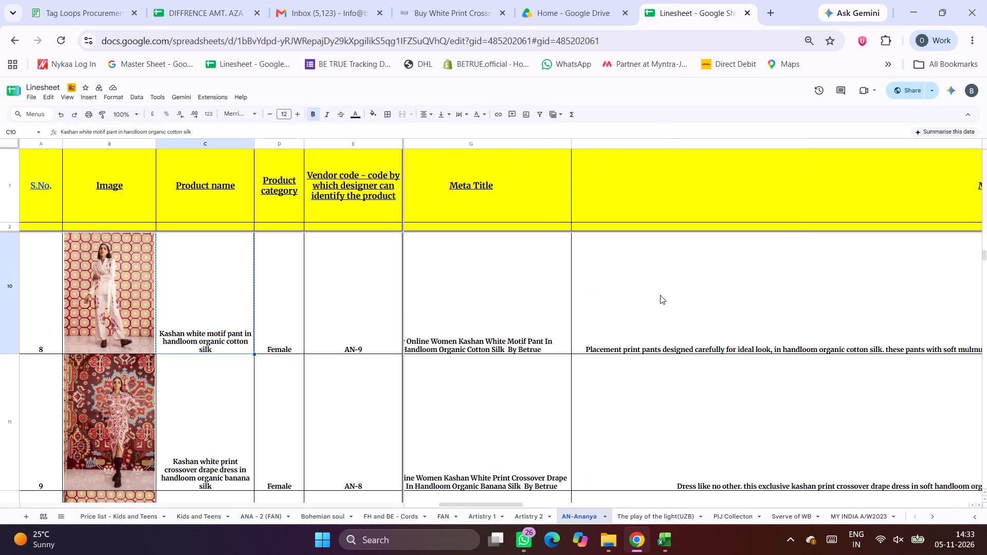
scroll(660, 295, left, 13)
scroll(660, 295, down, 1)
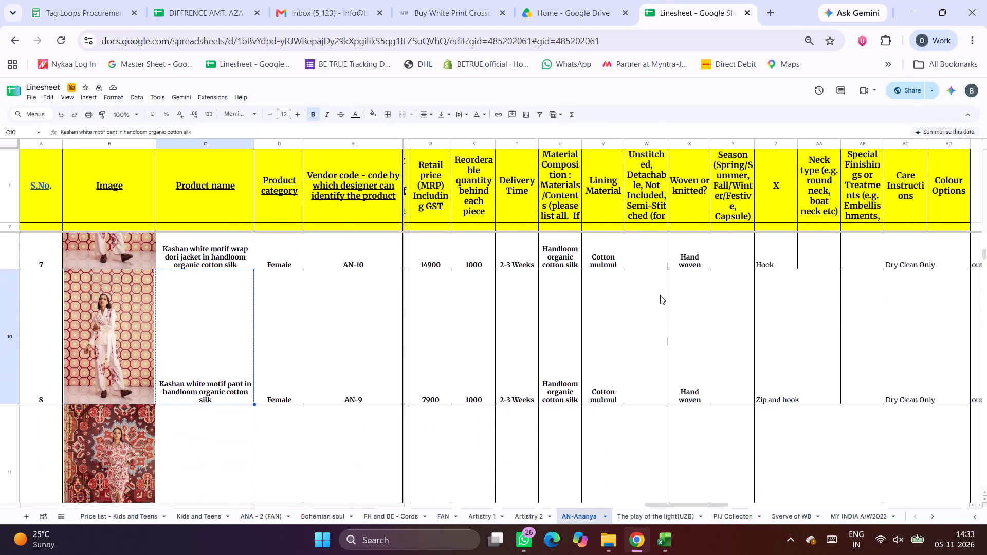
Examine the fit, colour and set details in the AN-9 row of the Linesheet, then return to the Google Drive home page.
scroll(660, 295, down, 1)
scroll(703, 330, right, 2)
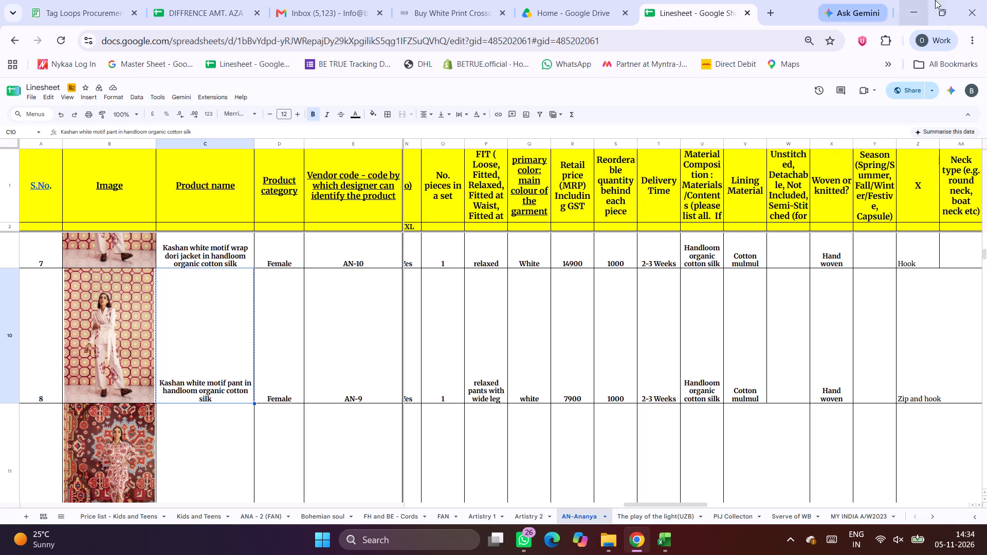
click(583, 0)
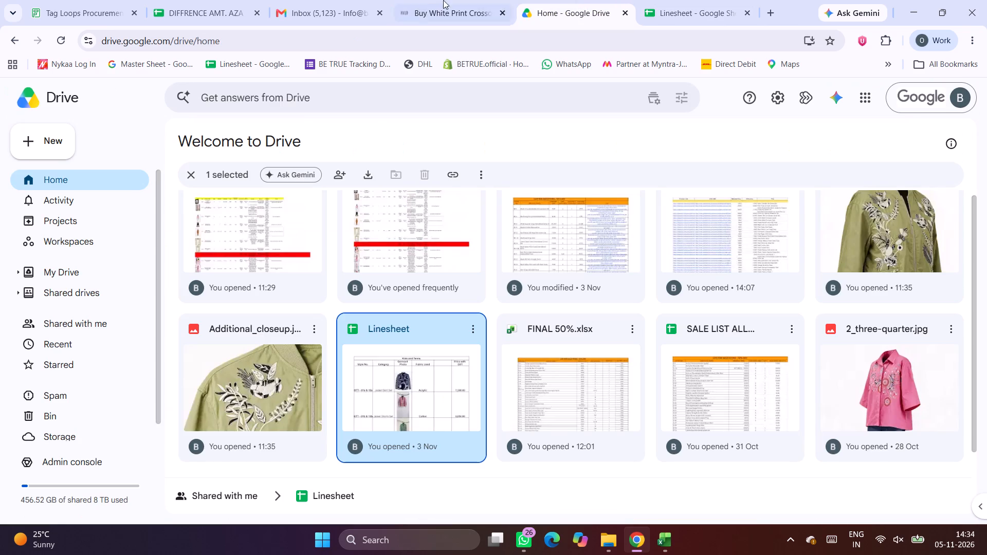
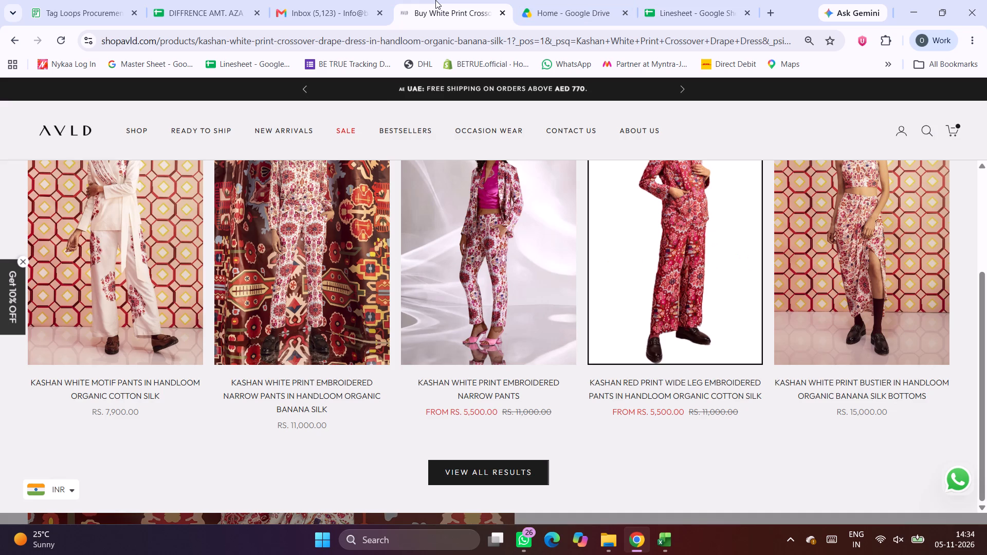
Open the product page for Kashan White Motif Pants in Handloom Organic Cotton Silk to examine its available sizes.
scroll(669, 361, up, 3)
click(105, 338)
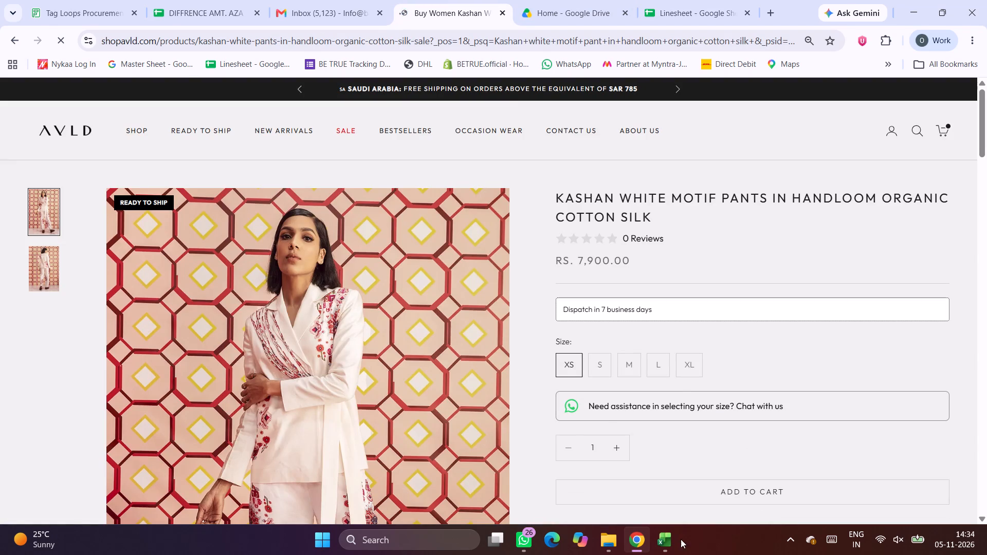
Switch to the FINAL 50% workbook in Excel and select the column H cell in the AN-9 Kashan White Pants row.
click(717, 465)
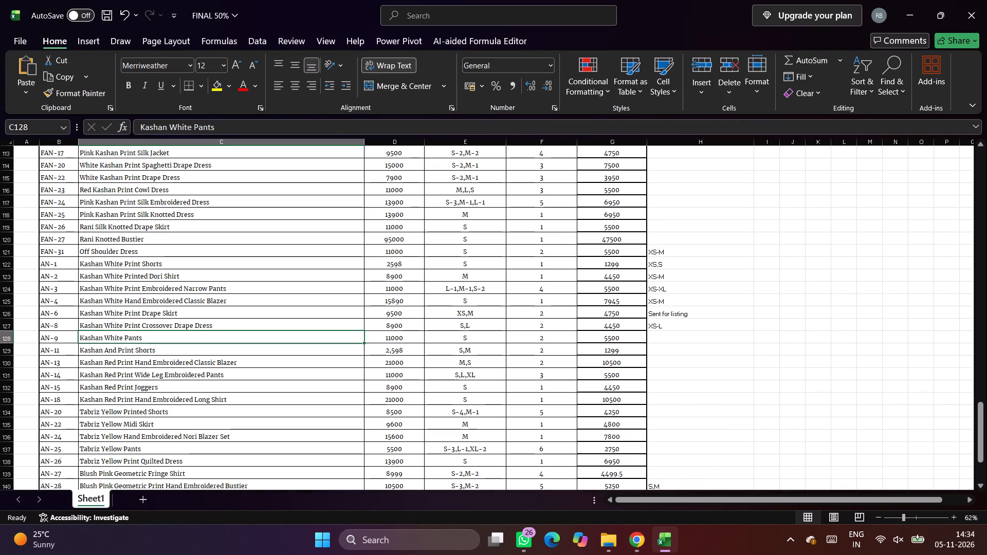
click(654, 340)
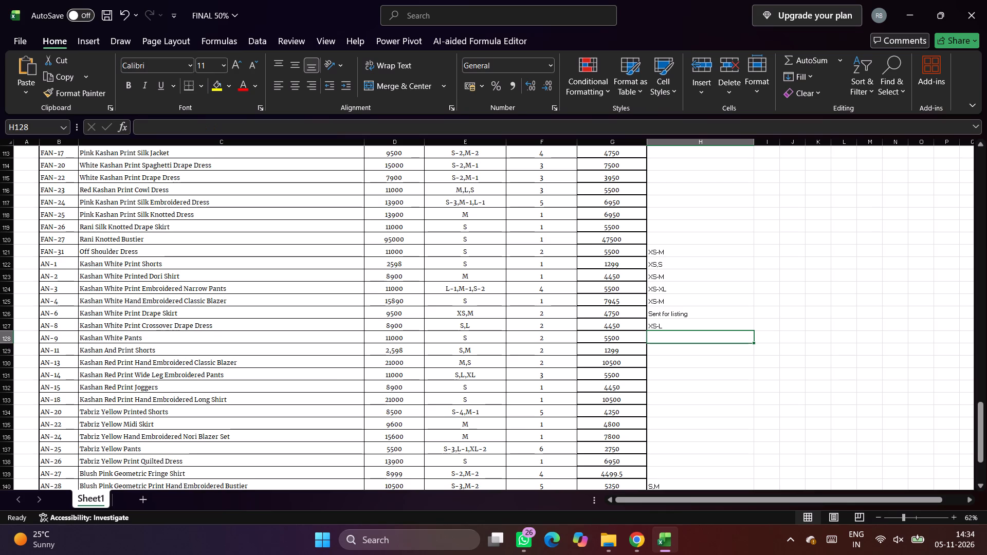
Record XS-XL in column H for AN-9, Kashan White Pants, in the FINAL 50% workbook and save it.
key(alt+Tab)
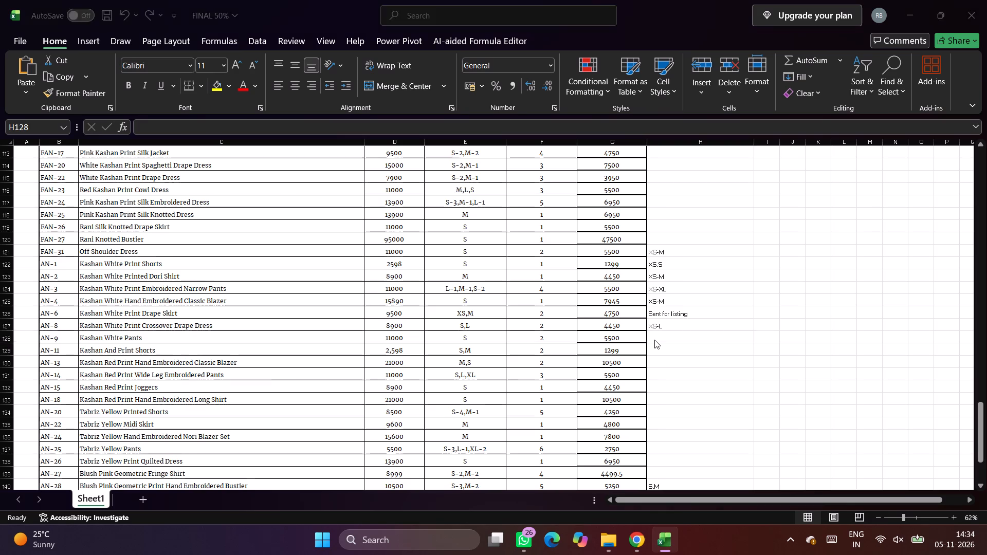
key(alt+Tab)
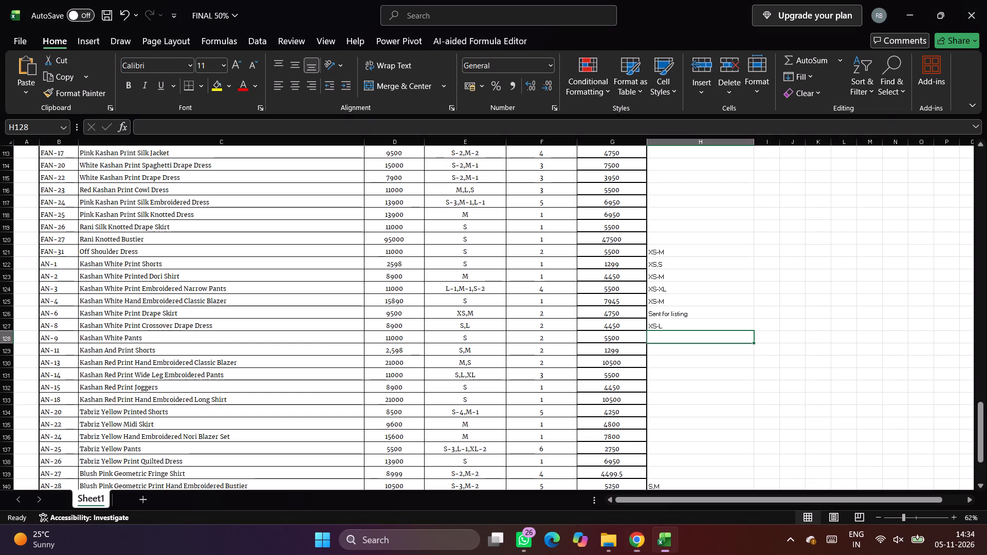
text(XS-)
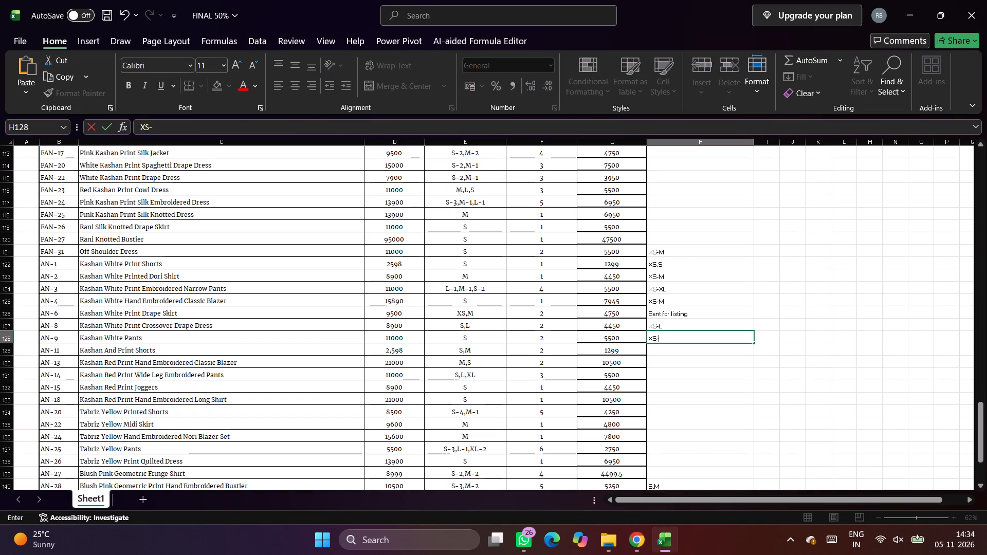
text(XL)
click(734, 351)
key(ctrl+s)
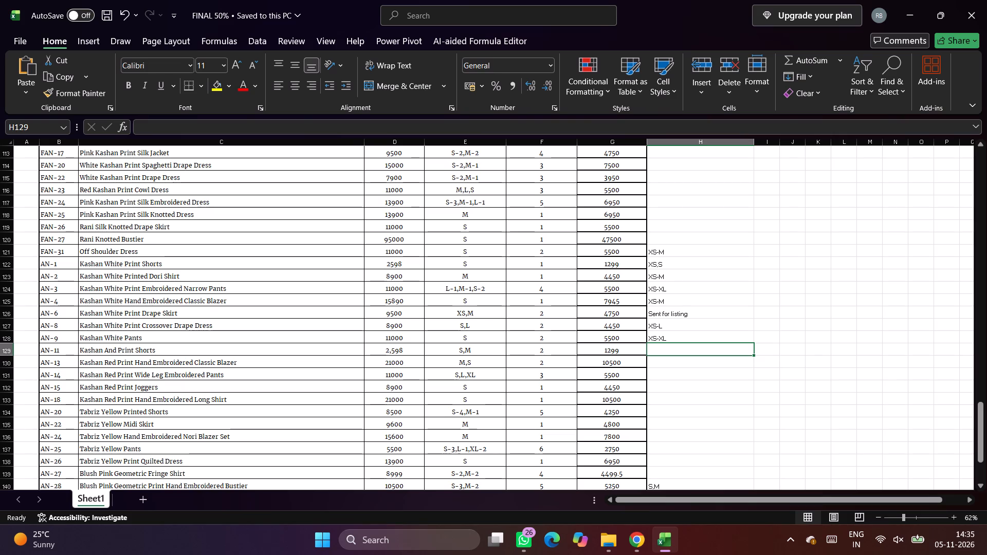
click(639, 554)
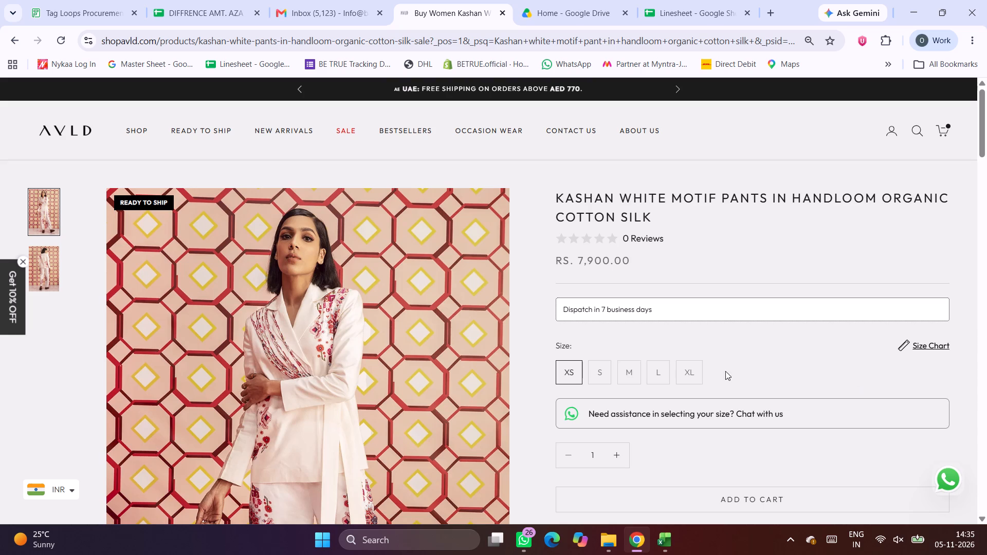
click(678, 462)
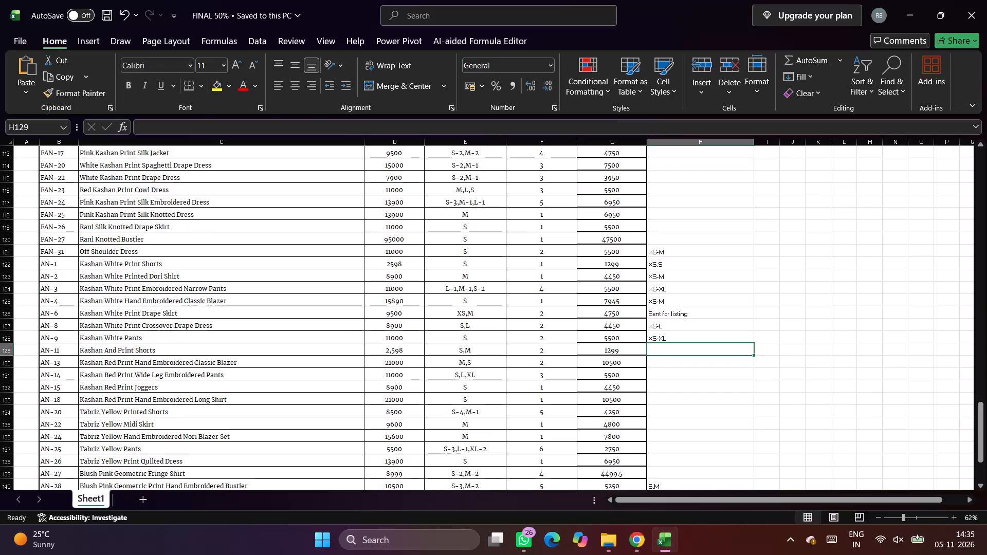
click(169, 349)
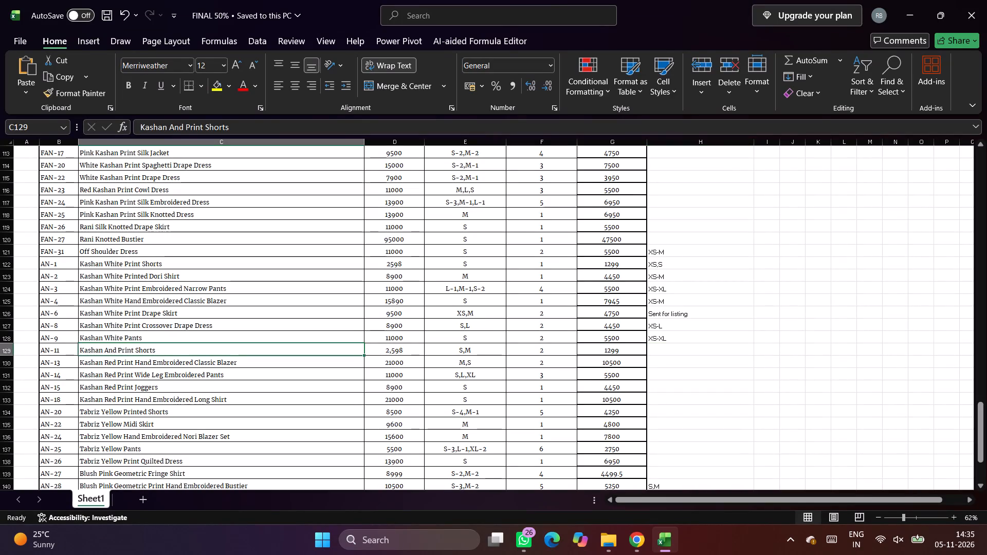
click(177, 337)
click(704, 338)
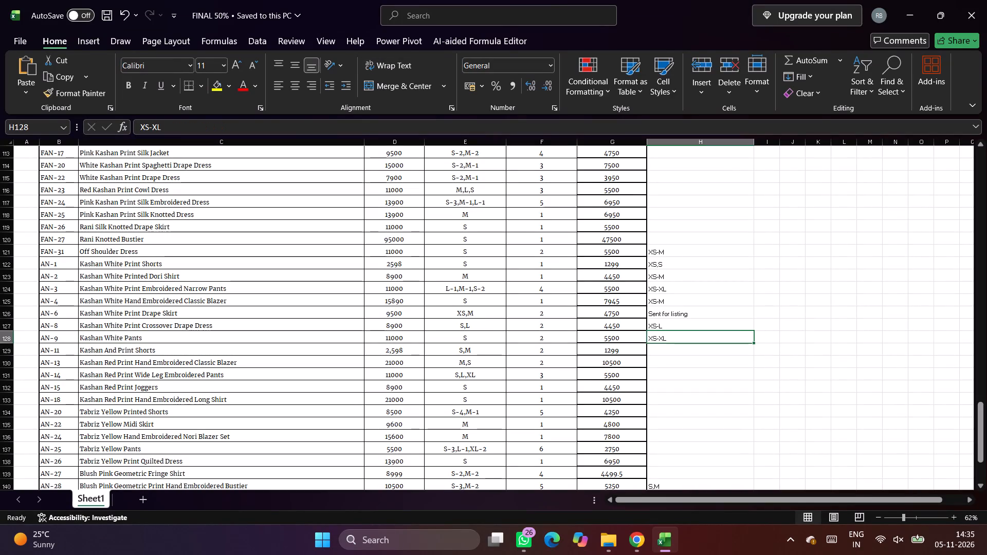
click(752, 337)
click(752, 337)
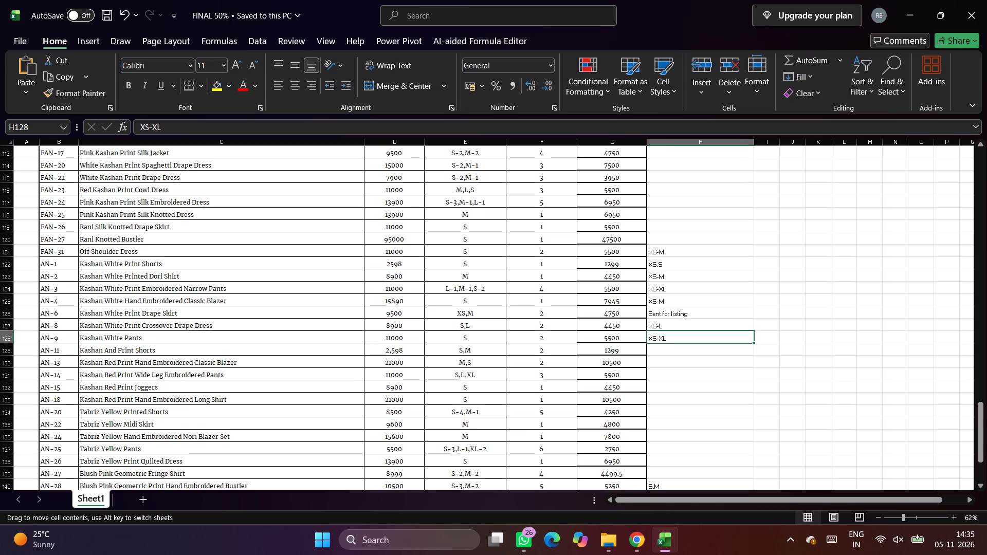
Search the AVLD site in Chrome for AN-11's copied name, Kashan And Print Shorts, and check the sizes on the Kashan White Print Shorts page.
scroll(576, 353, down, 2)
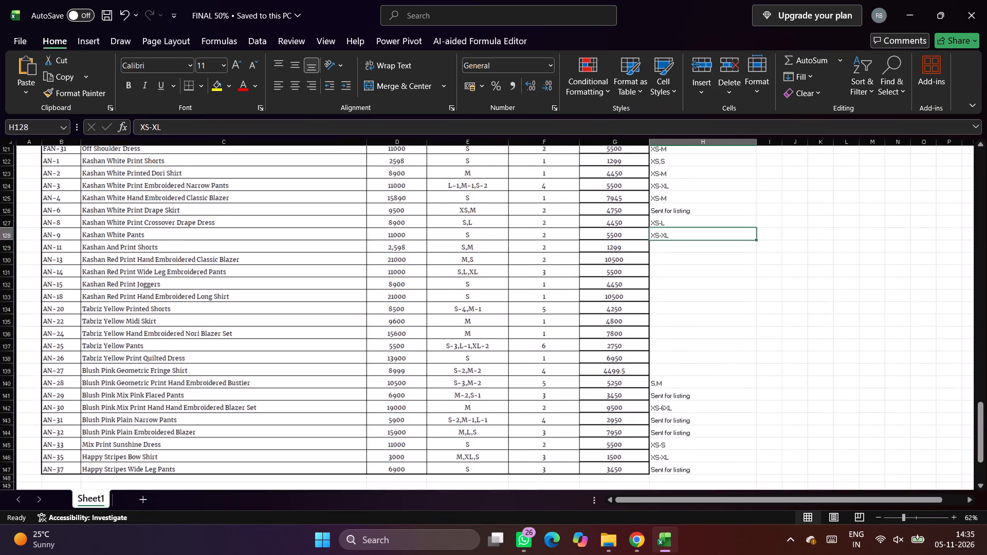
click(9, 250)
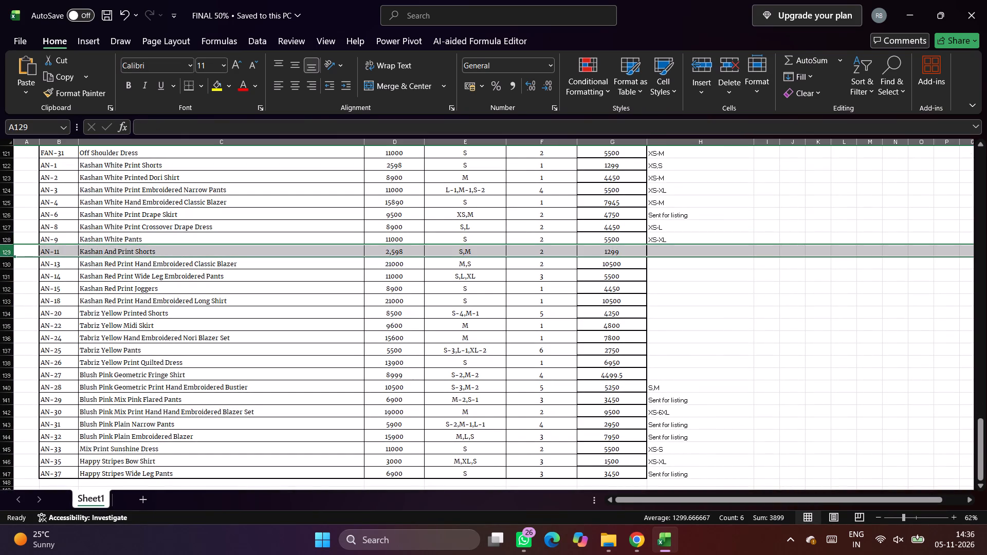
click(153, 251)
key(ctrl+c)
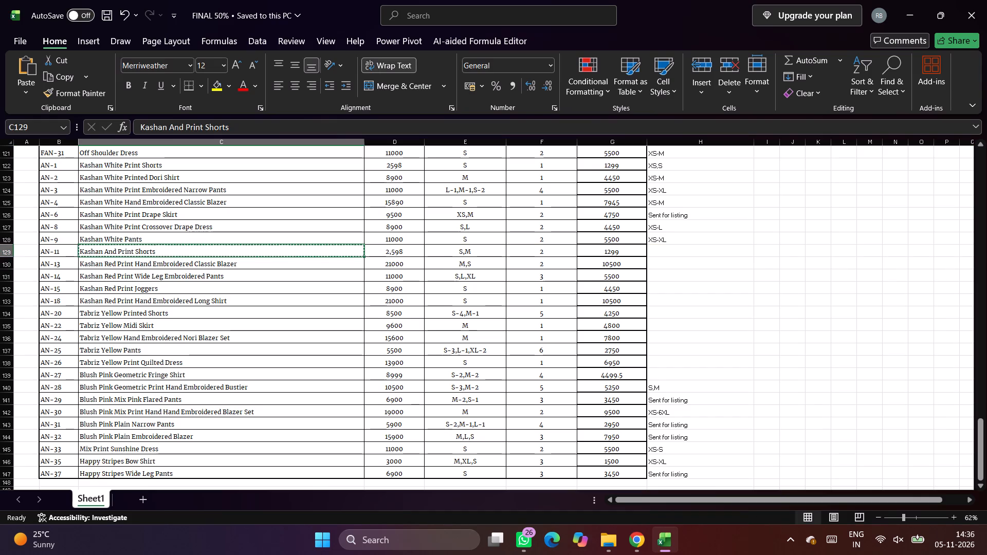
key(alt+Tab)
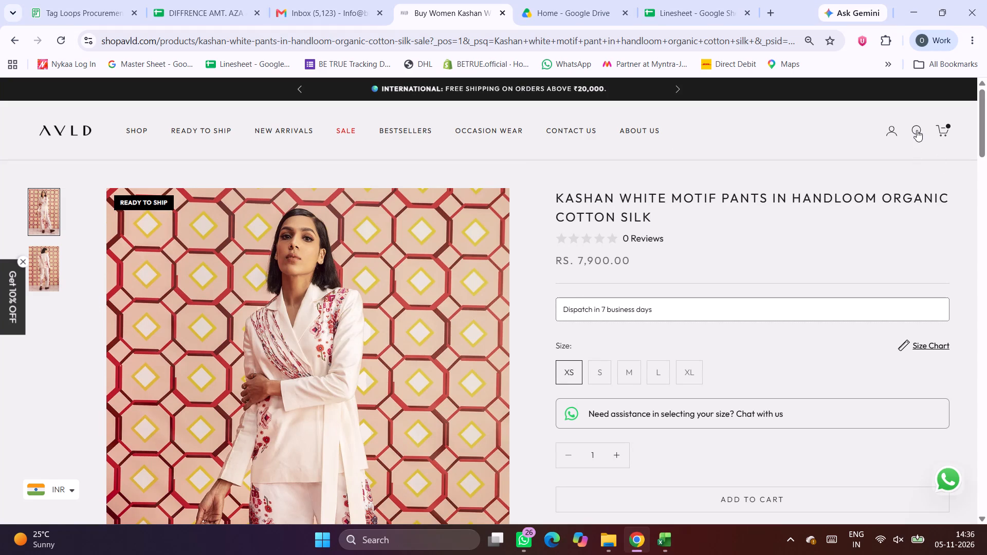
click(917, 130)
key(ctrl+v)
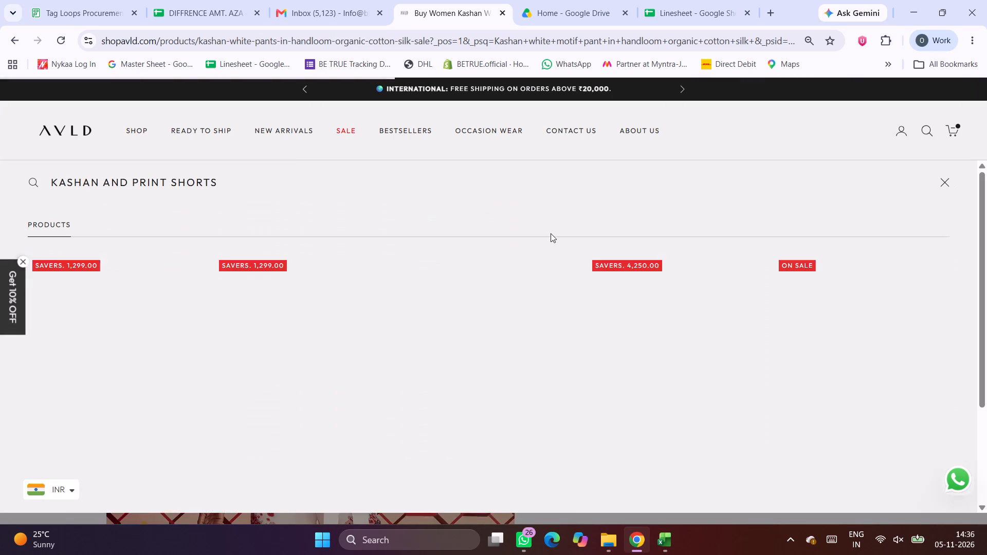
scroll(387, 431, down, 2)
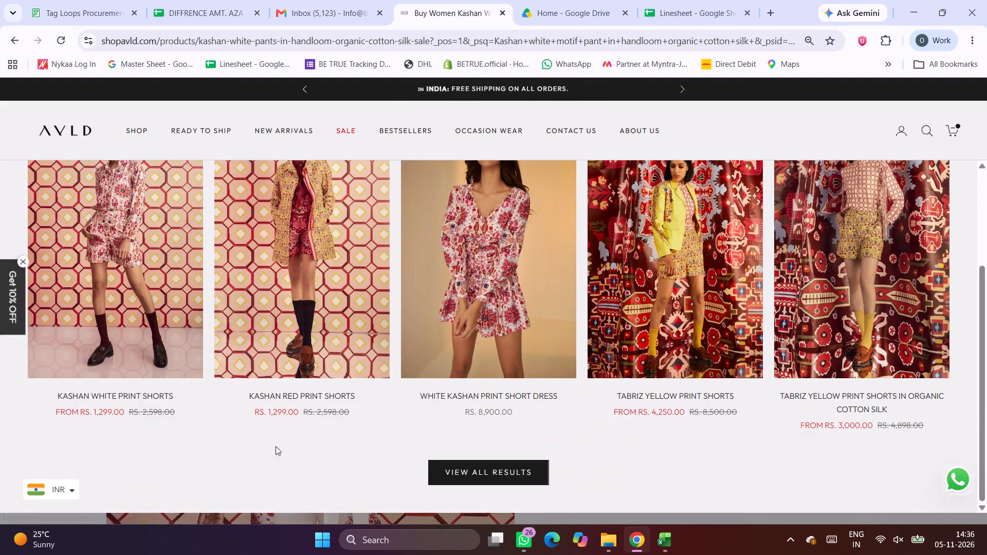
click(159, 306)
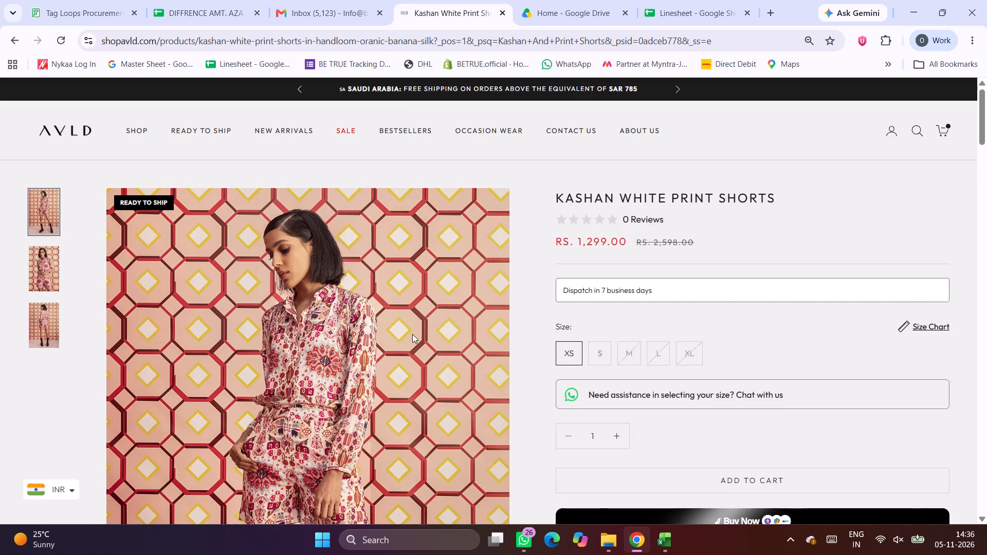
Record XS,S in column H for AN-11, Kashan And Print Shorts, in the FINAL 50% workbook and save it.
key(alt+Tab)
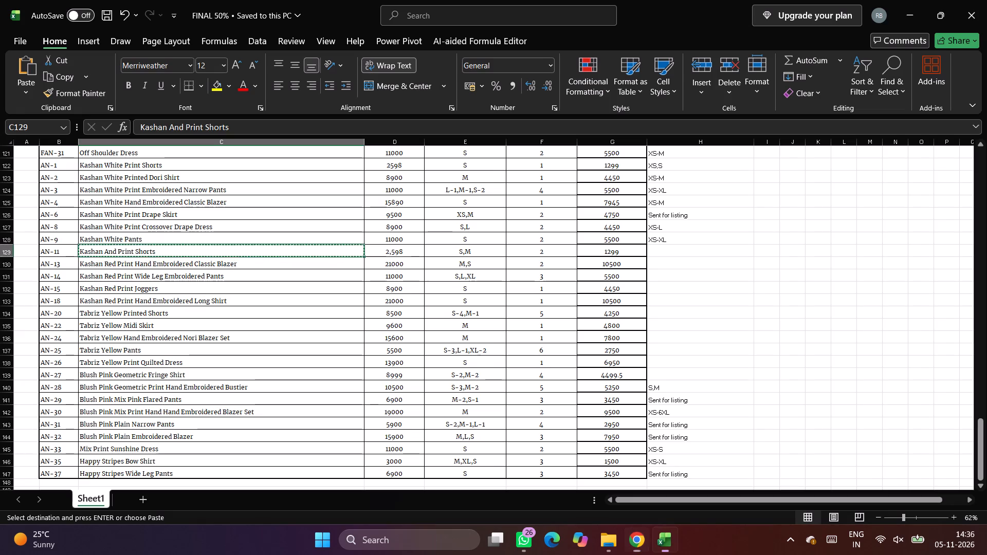
click(641, 254)
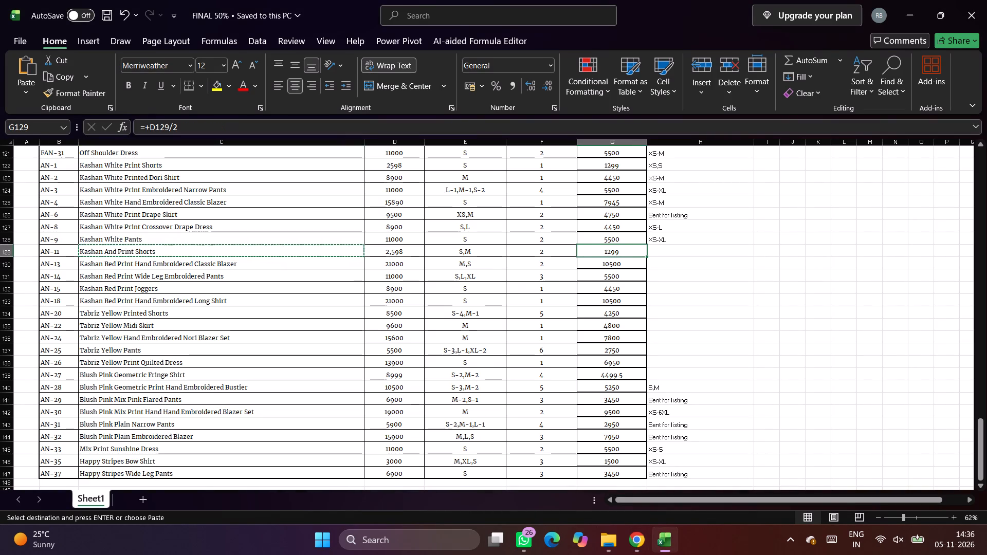
click(678, 252)
text(XS,)
click(678, 252)
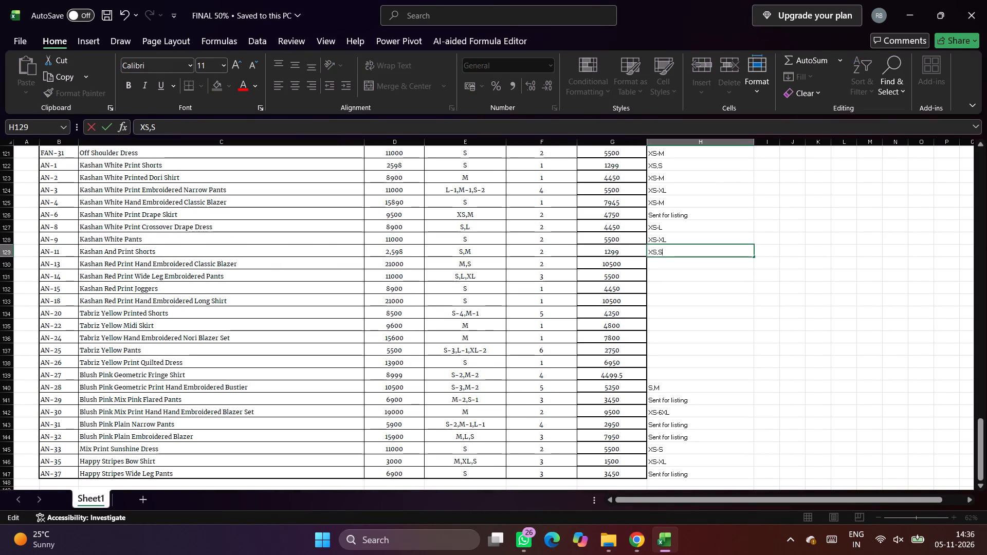
click(664, 265)
key(ctrl+s)
Search the AVLD site for AN-13's copied name, Kashan Red Print Hand Embroidered Classic Blazer, and check the sizes on its product page.
scroll(705, 314, down, 1)
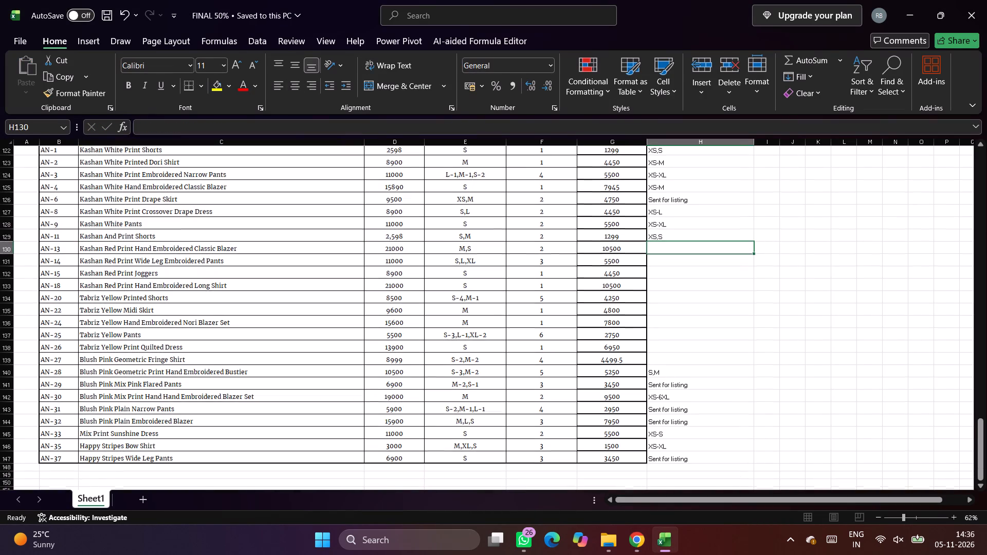
scroll(705, 314, down, 1)
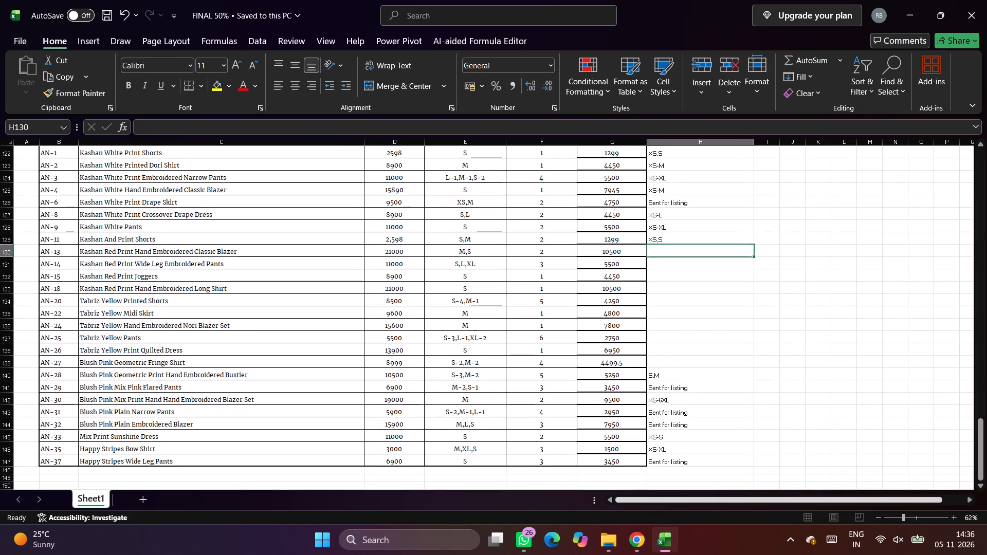
click(116, 251)
key(ctrl+c)
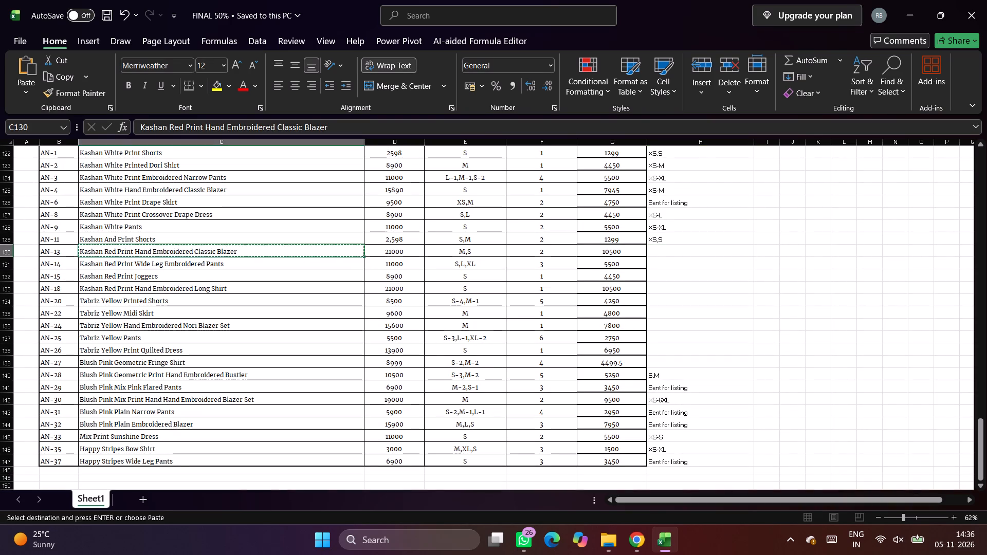
key(alt+Tab)
click(921, 128)
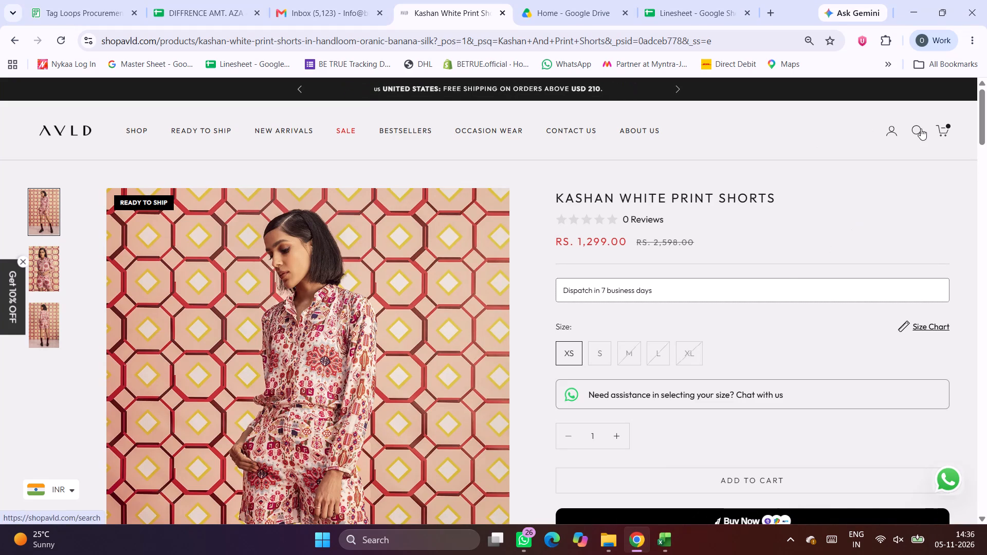
key(ctrl+v)
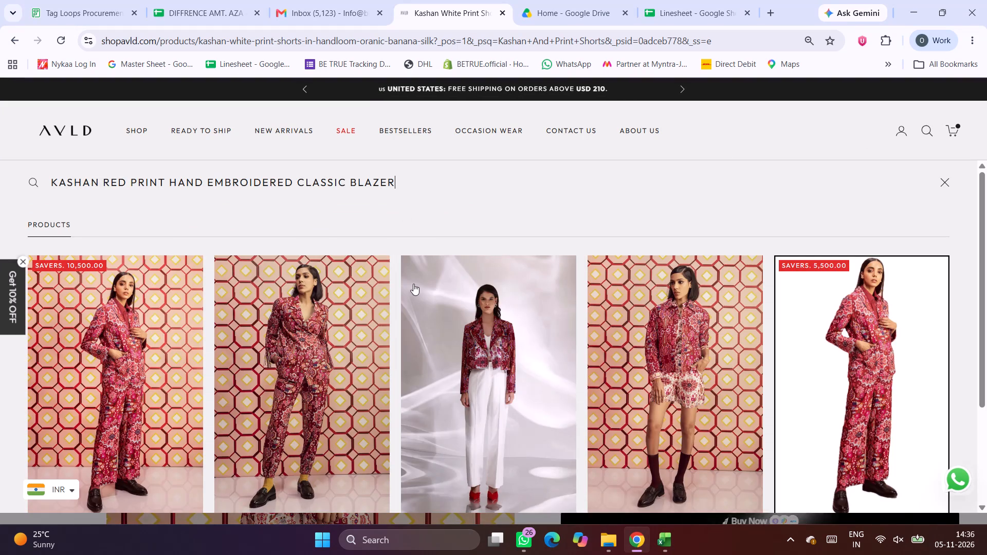
scroll(413, 284, down, 2)
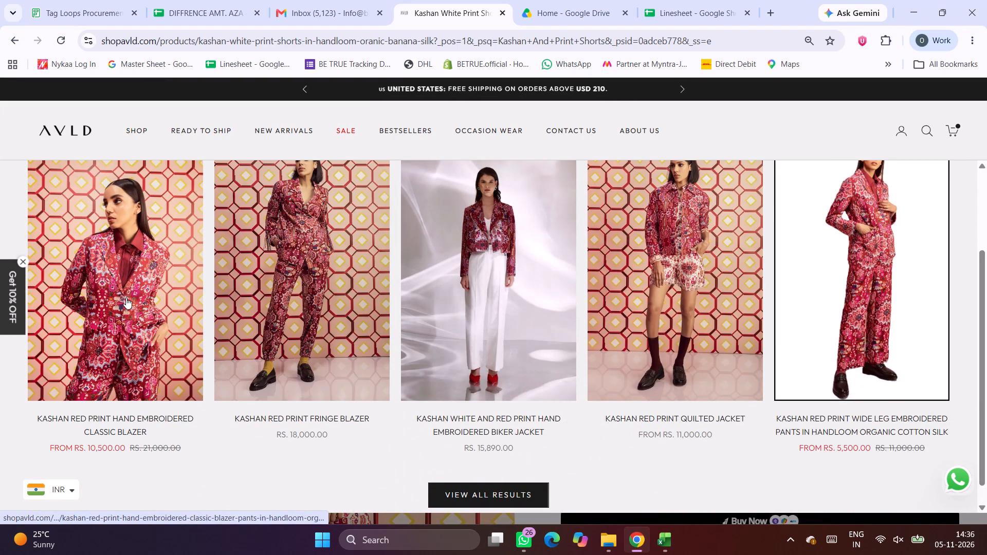
click(126, 298)
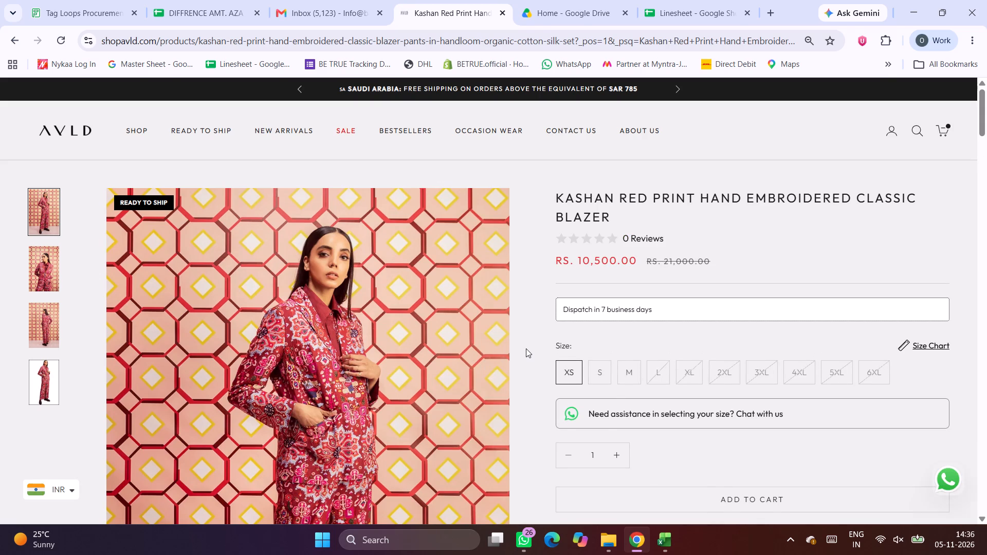
Record XS-M in column H of the FINAL 50% workbook for AN-13, Kashan Red Print Hand Embroidered Classic Blazer.
key(alt+Tab)
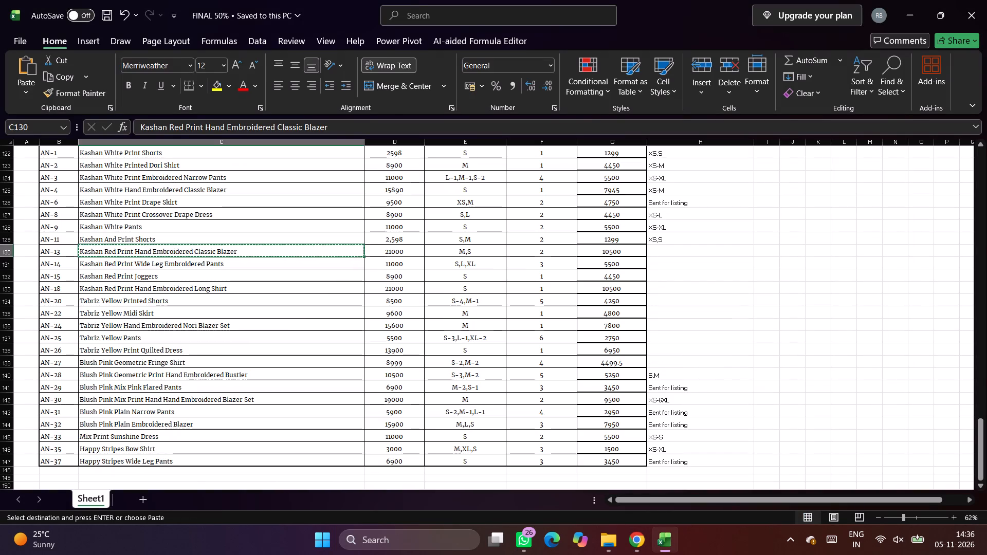
click(658, 252)
text(XS-M)
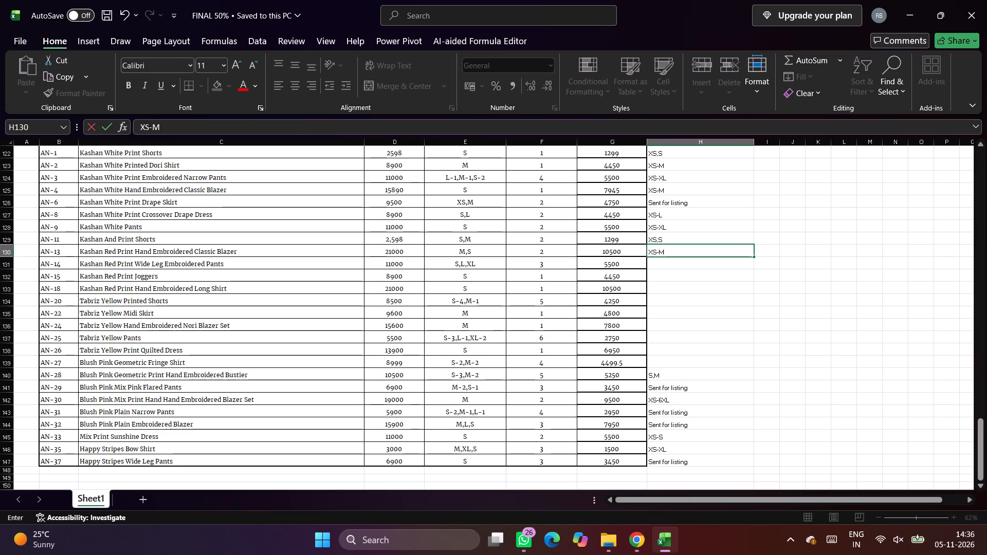
Look up AN-14's copied name, Kashan Red Print Wide Leg Embroidered Pants, on the AVLD site, check its sizes, and return to the workbook.
click(102, 268)
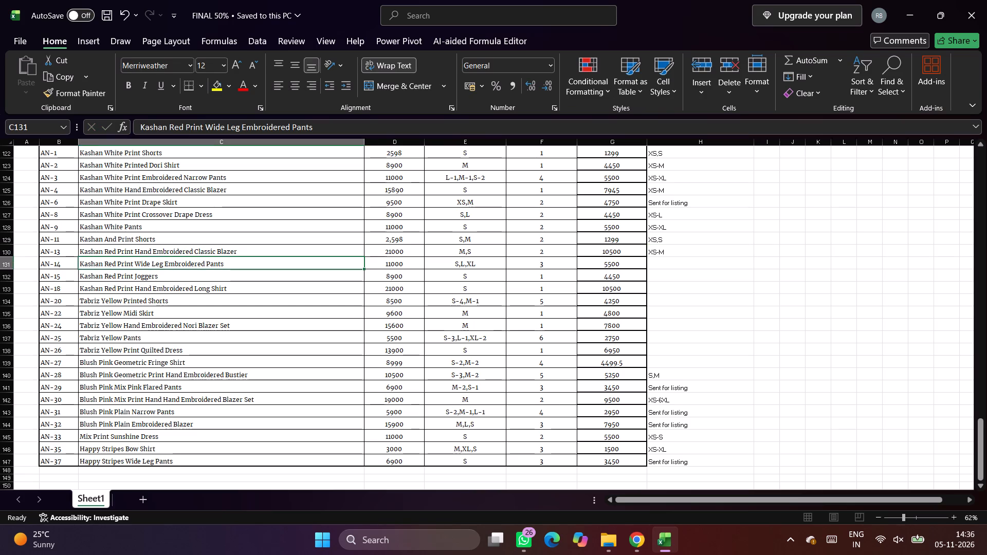
key(ctrl+c)
key(alt+Tab)
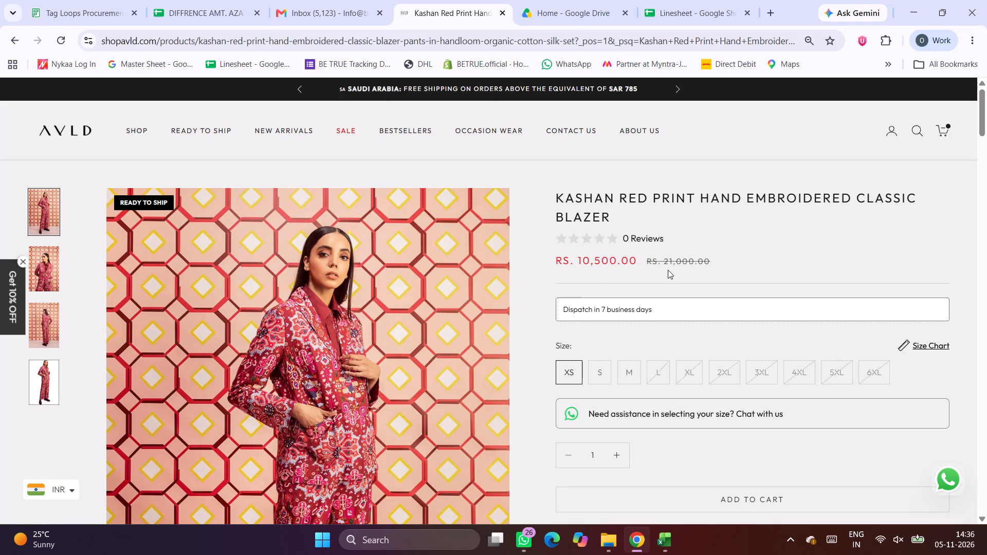
click(917, 126)
key(ctrl+v)
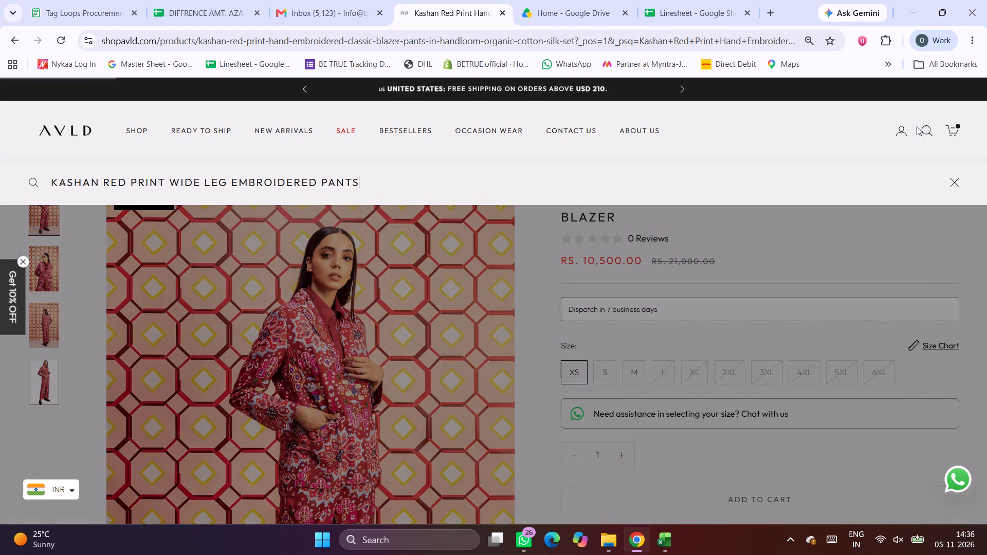
scroll(582, 356, down, 2)
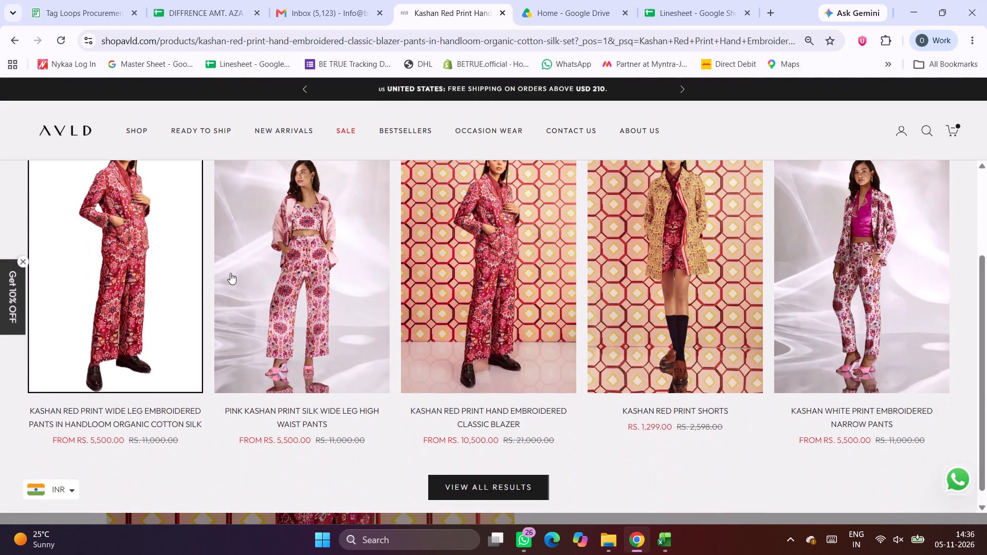
click(160, 286)
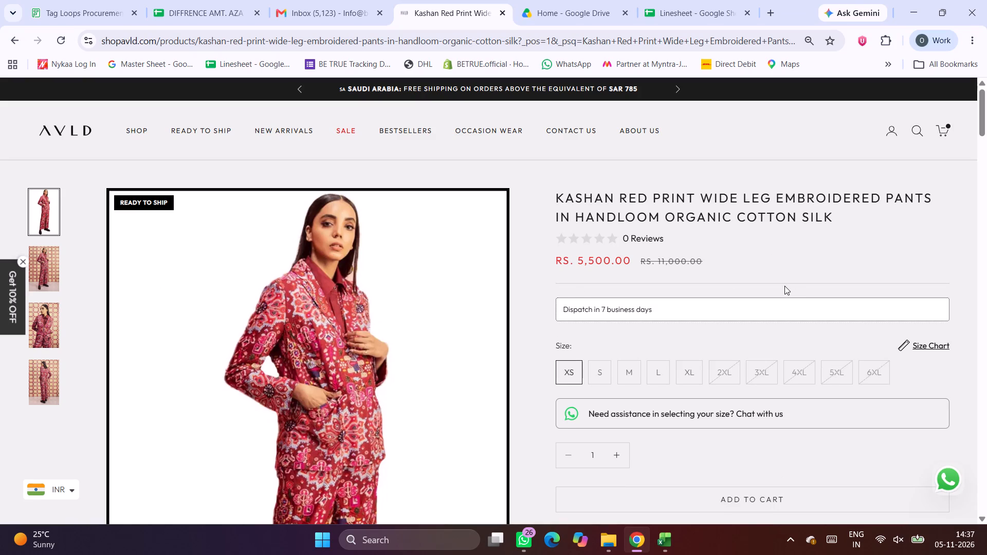
key(alt+Tab)
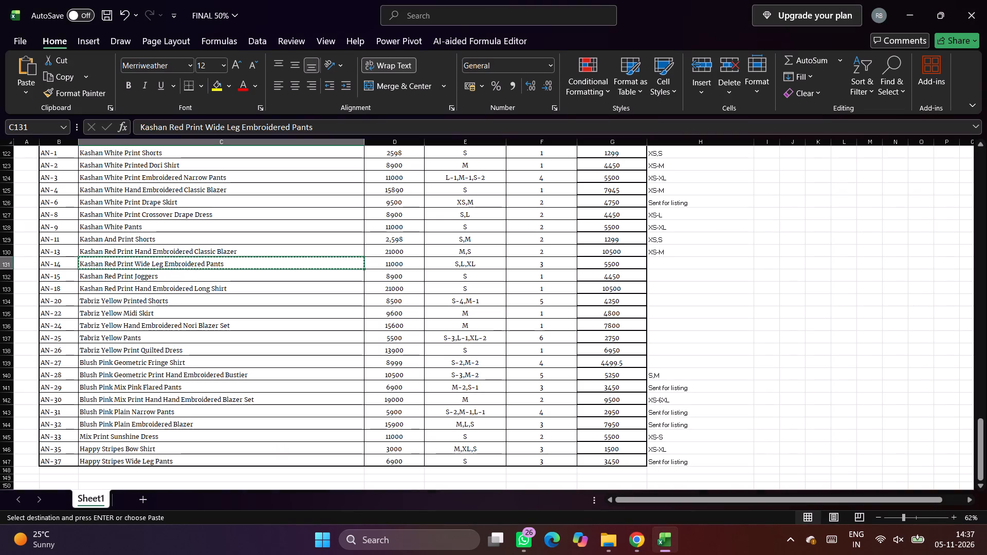
Record XS-XL in column H for AN-14, Kashan Red Print Wide Leg Embroidered Pants, and save the FINAL 50% workbook.
click(661, 262)
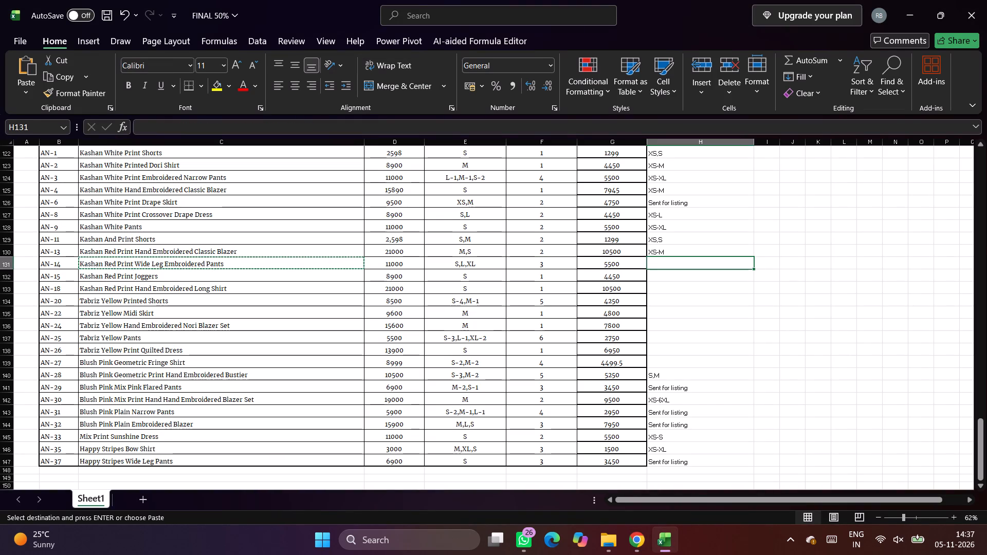
text(XS)
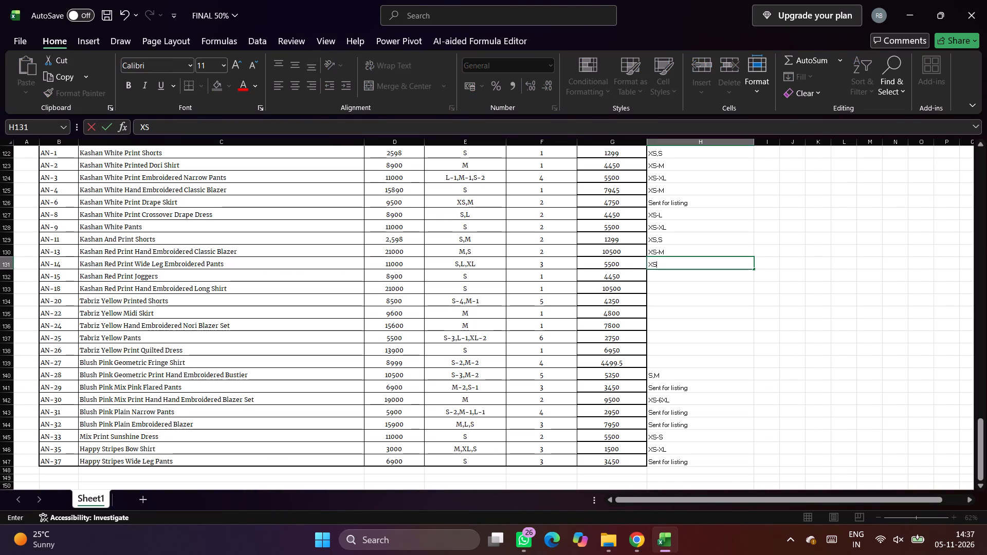
text(-XL)
click(683, 276)
key(ctrl+s)
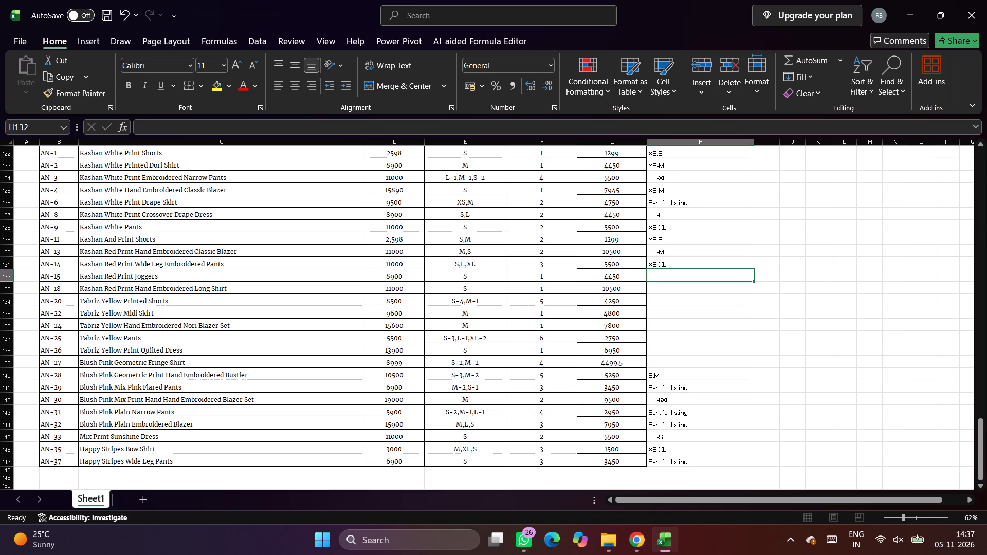
Search the AVLD site for AN-15's copied name, Kashan Red Print Joggers, look through the product results, and return to the workbook.
click(102, 274)
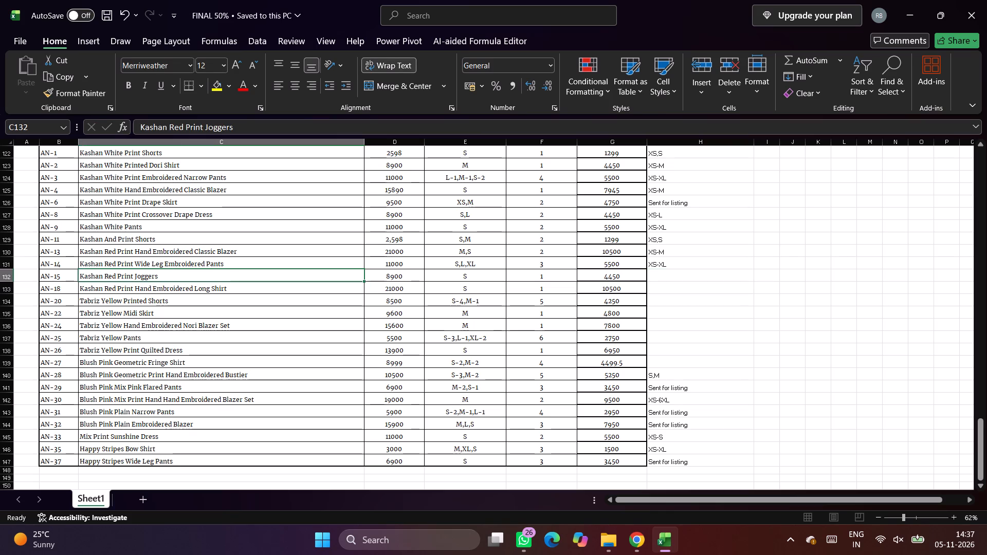
key(ctrl+c)
key(alt+Tab)
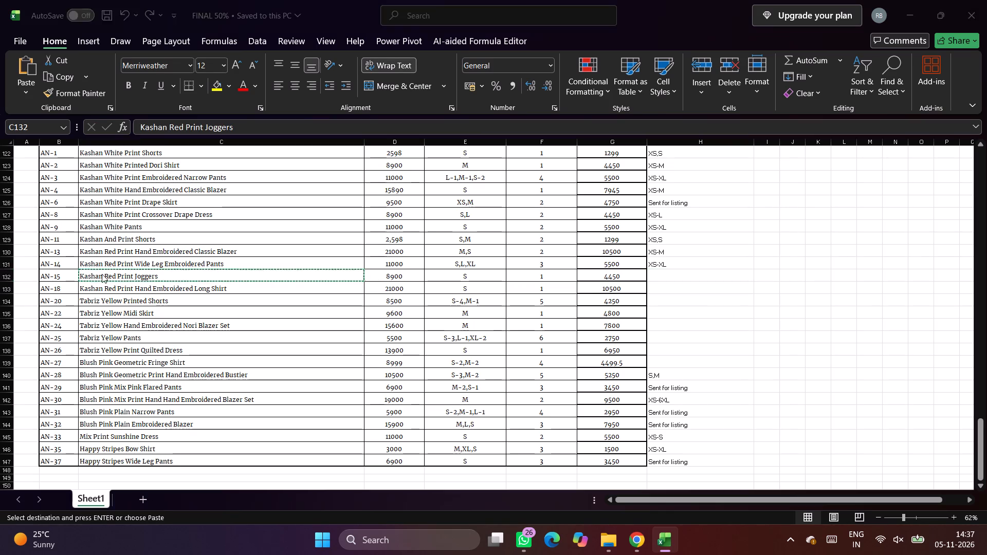
click(919, 136)
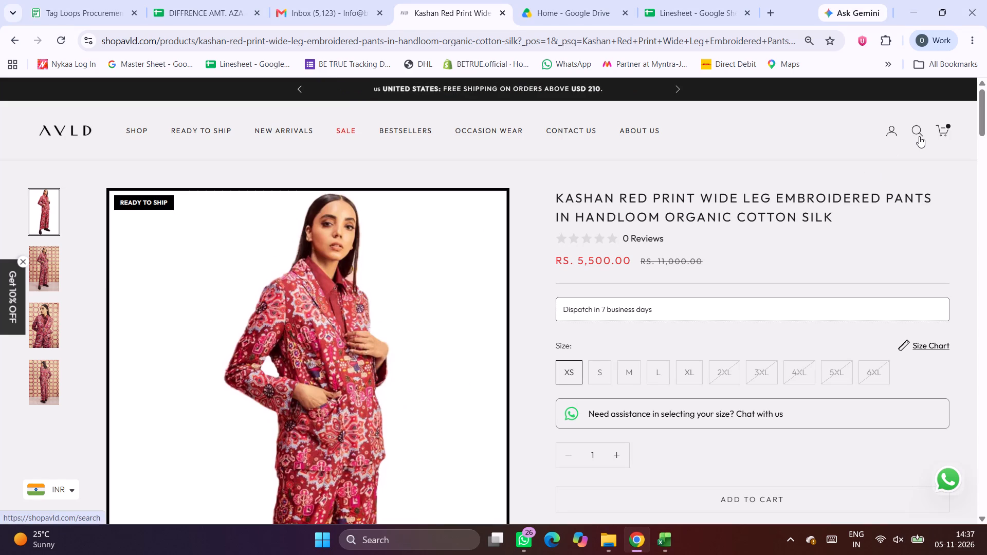
key(ctrl+v)
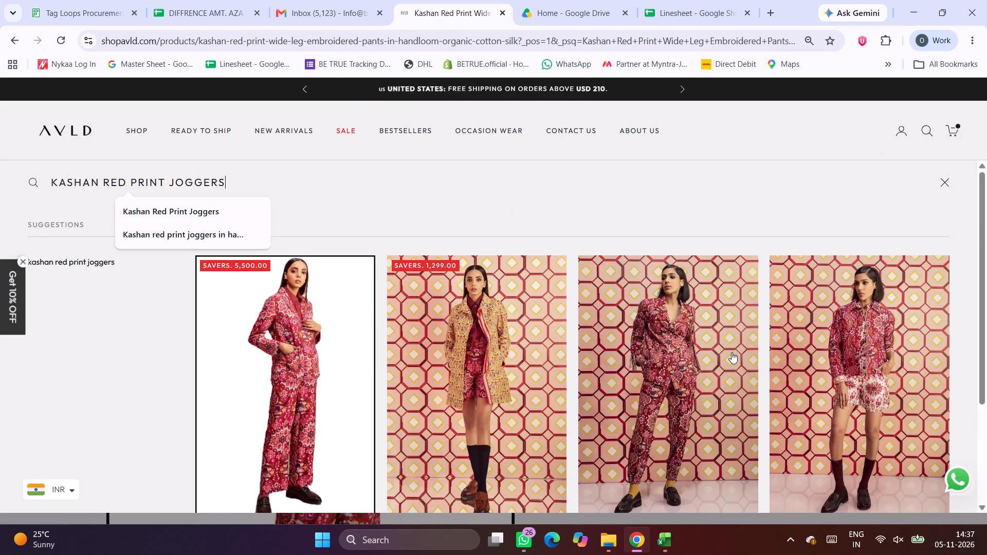
scroll(732, 352, down, 2)
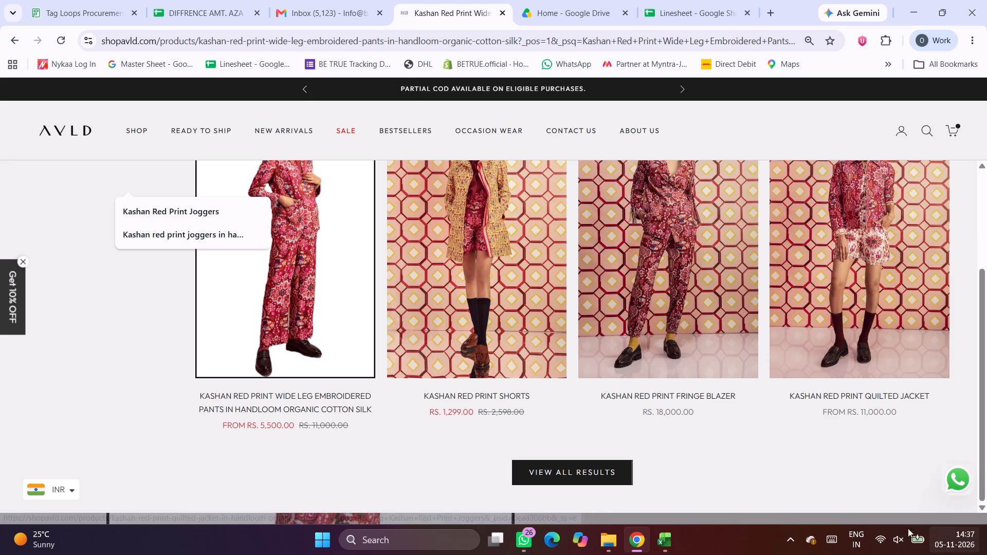
click(671, 550)
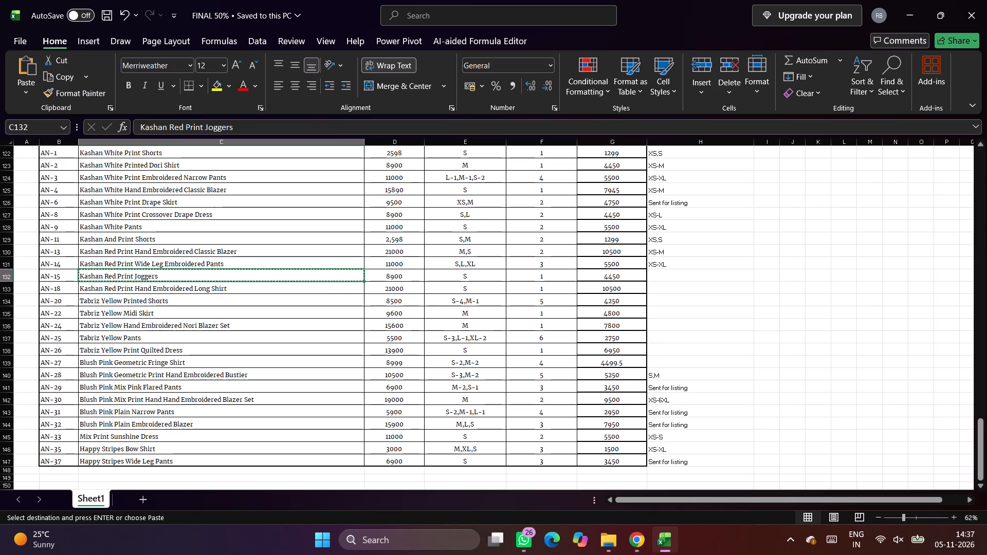
Record Sent for listing in column H of the FINAL 50% workbook for AN-15, Kashan Red Print Joggers.
click(659, 277)
text(SE)
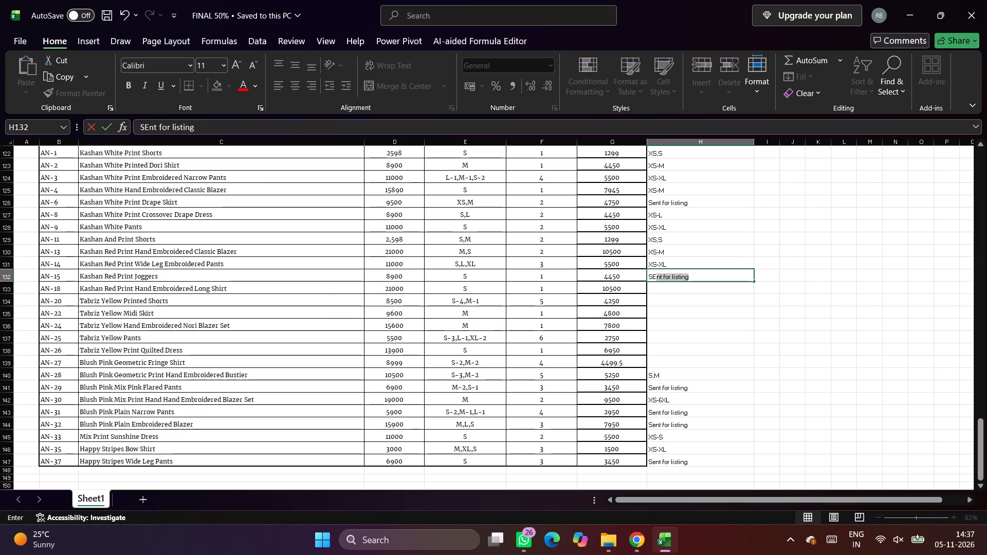
click(657, 291)
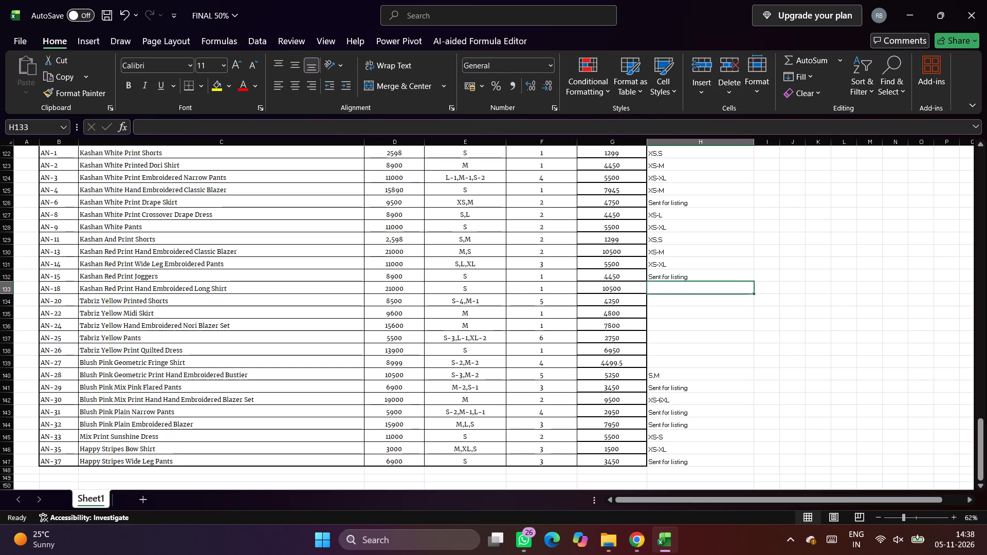
Look up AN-18's copied name, Kashan Red Print Hand Embroidered Long Shirt, on the AVLD site, check its product page sizes, and return to the workbook.
click(89, 289)
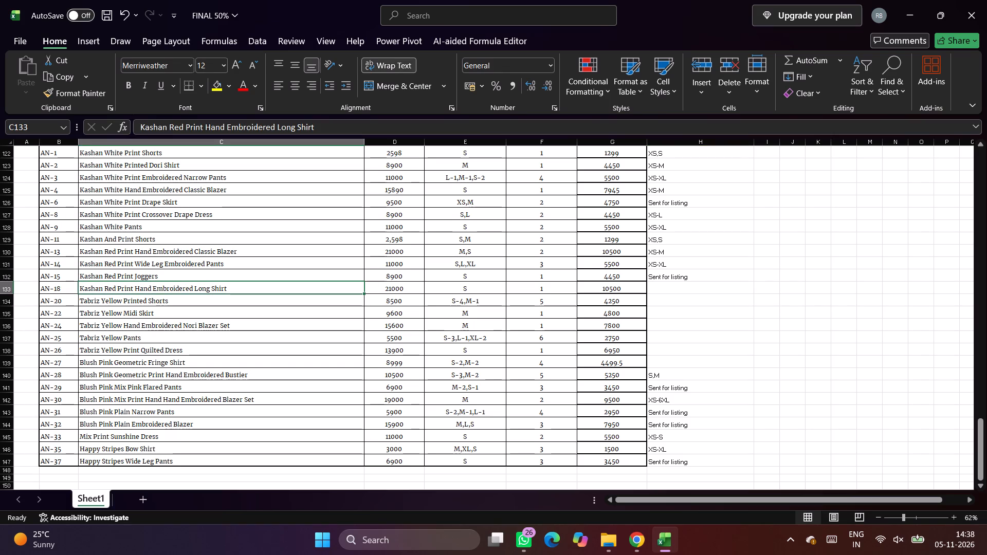
key(ctrl+c)
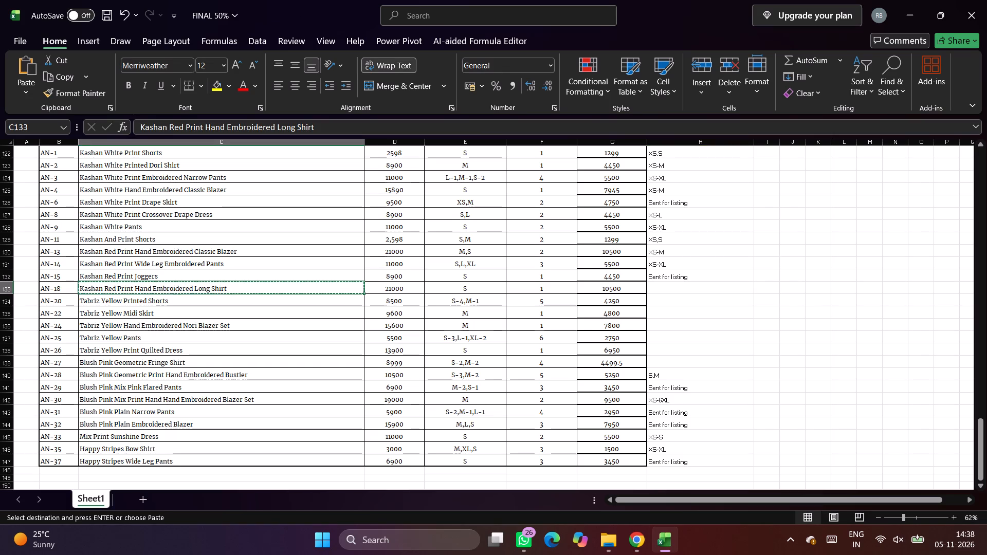
key(alt+Tab)
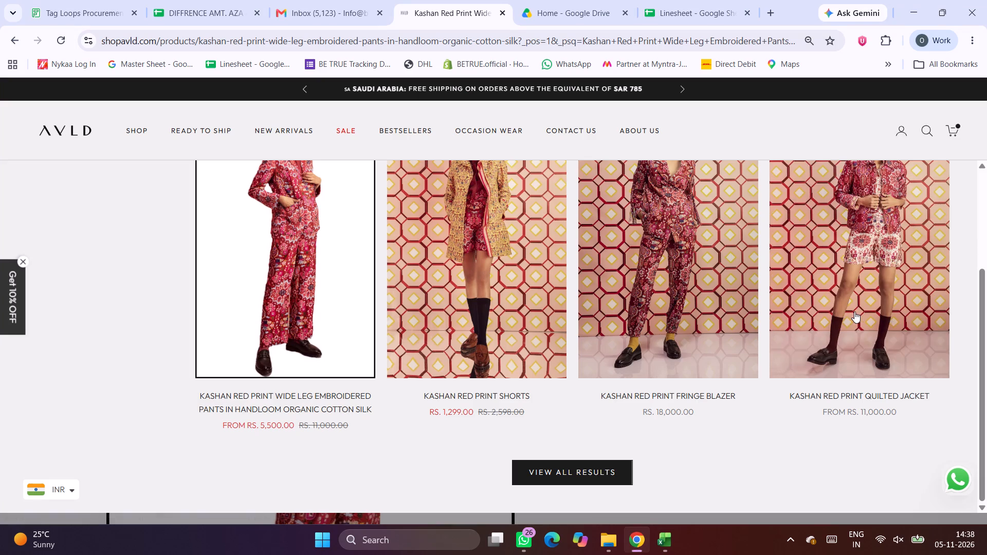
click(927, 133)
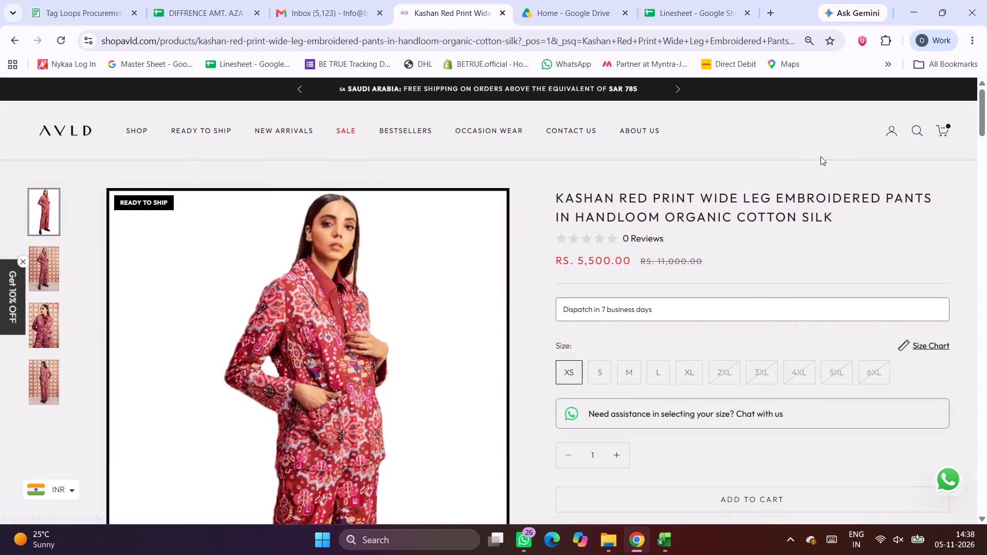
click(918, 130)
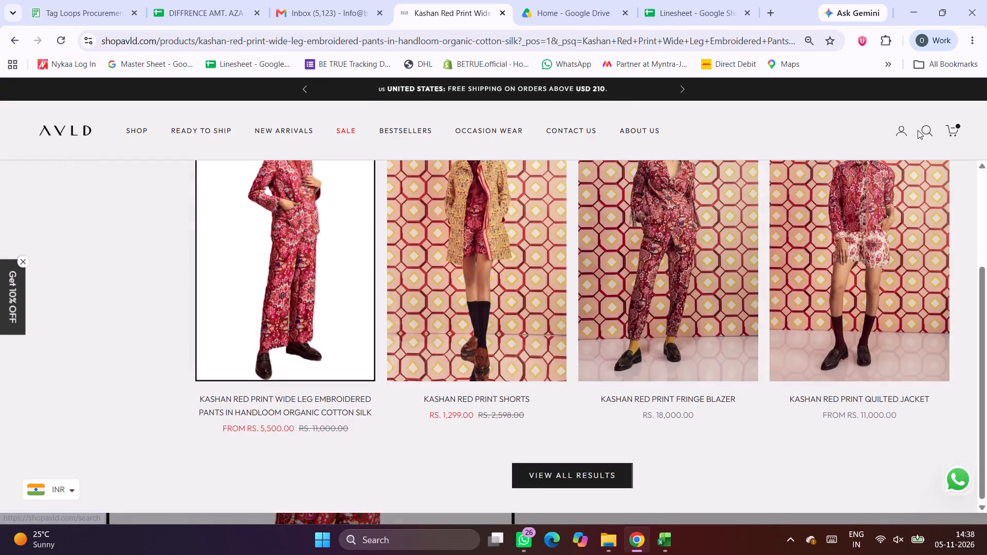
scroll(502, 334, up, 7)
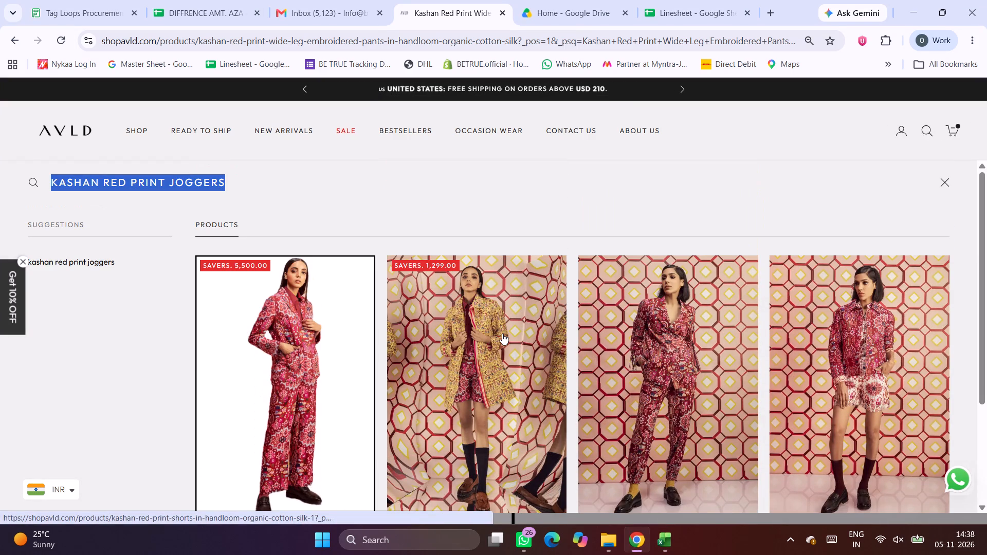
key(ctrl+v)
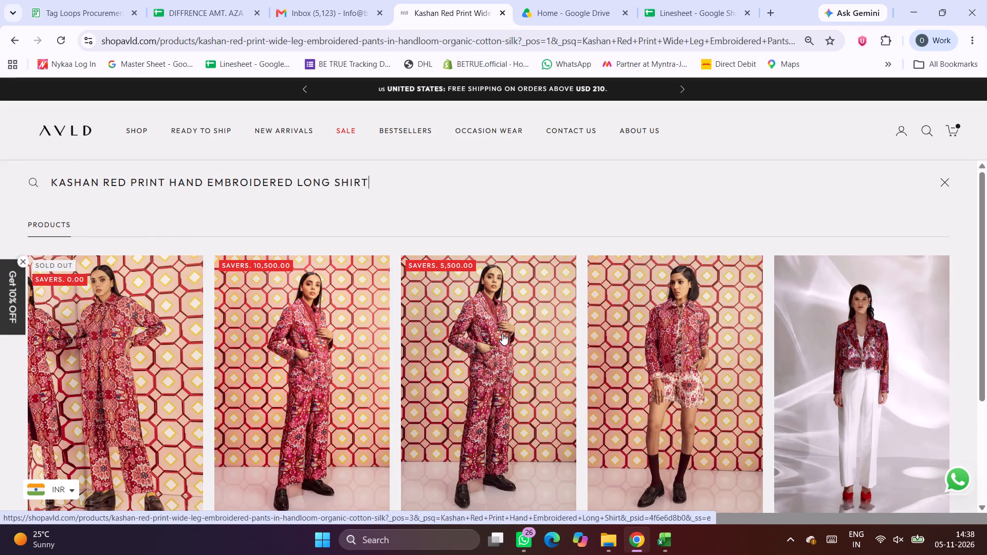
scroll(543, 369, down, 2)
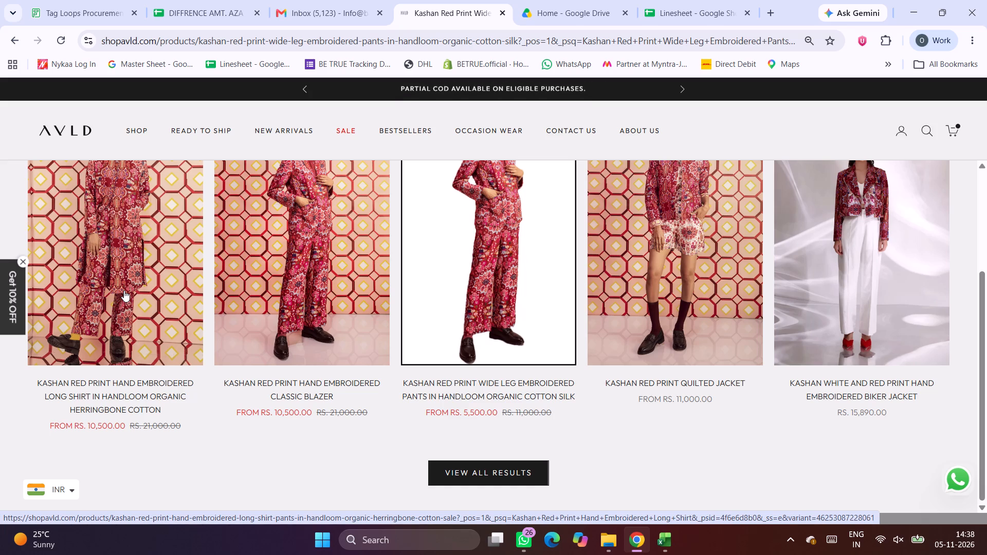
click(124, 290)
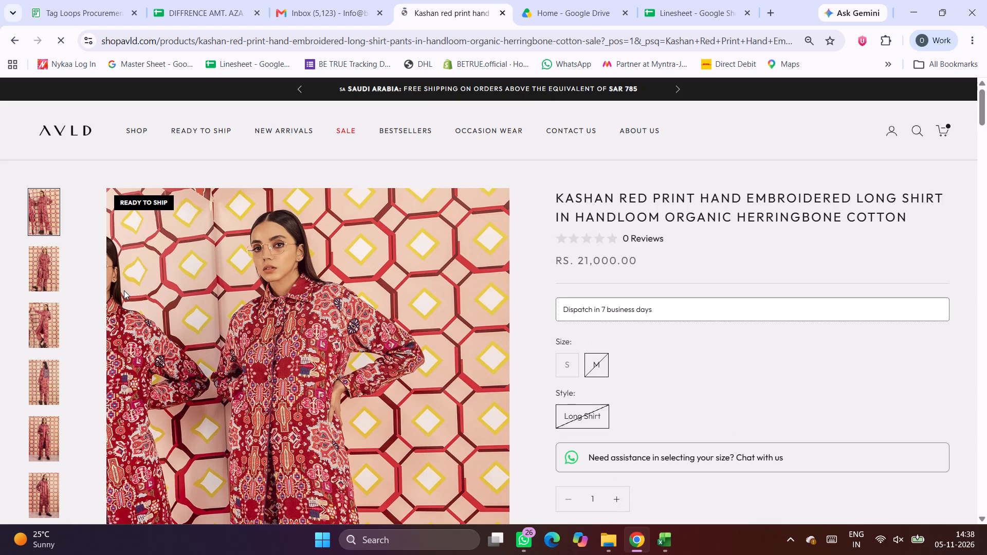
key(alt+Tab)
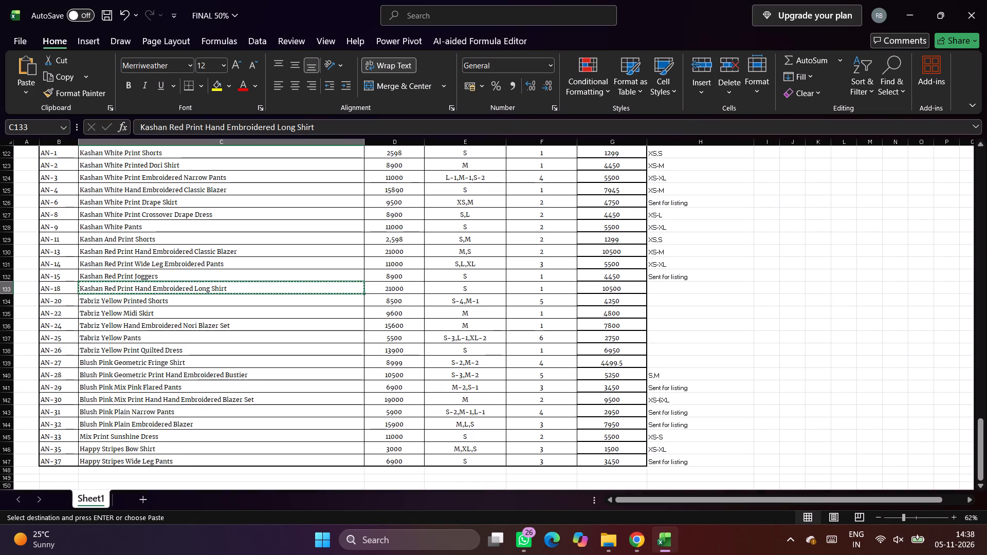
Record S in column H of the FINAL 50% workbook for AN-18, Kashan Red Print Hand Embroidered Long Shirt.
click(655, 292)
key(s)
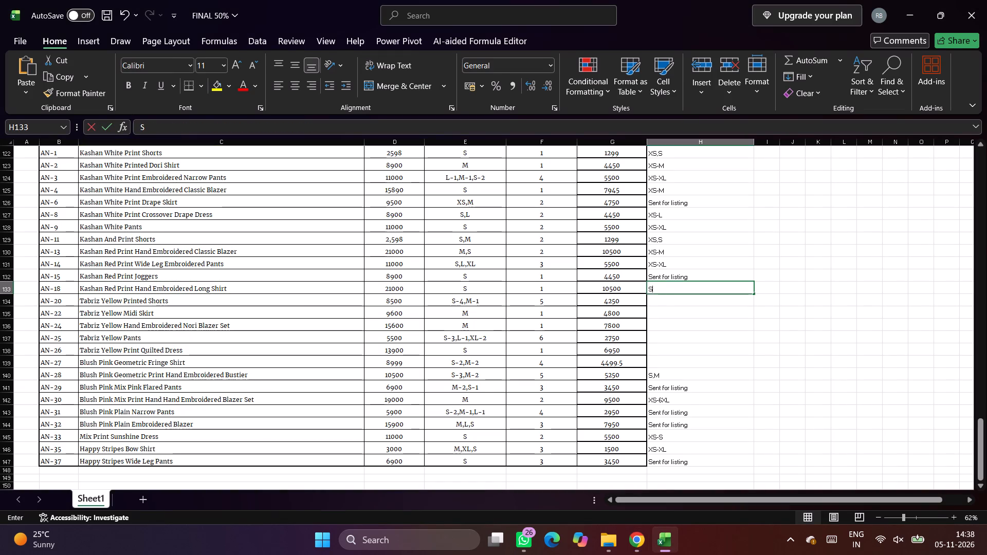
click(665, 297)
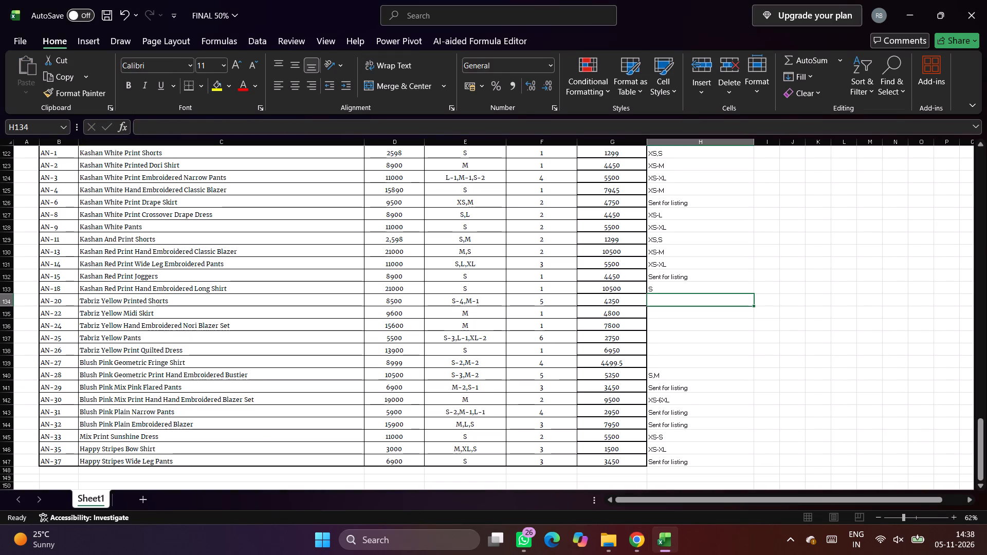
Search the AVLD site for AN-20's copied name, Tabriz Yellow Printed Shorts, check sizes on the Tabriz Yellow Print Shorts page, and return to the workbook.
click(3, 299)
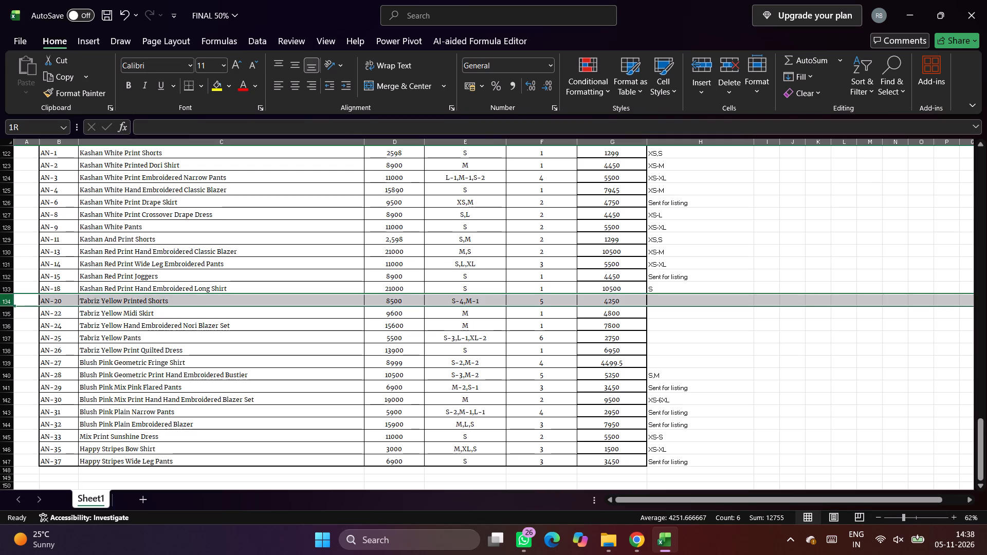
click(196, 301)
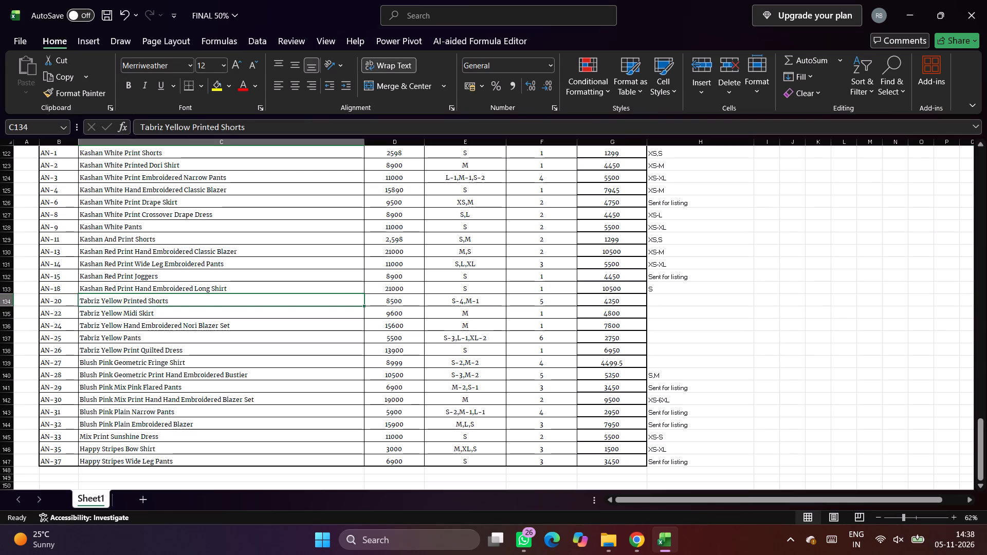
key(ctrl+c)
key(alt+Tab)
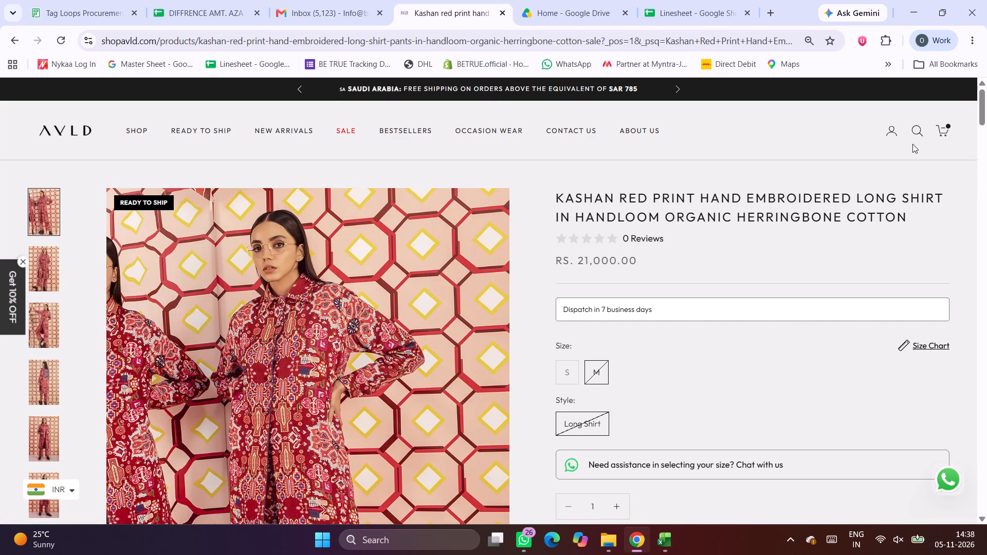
click(915, 136)
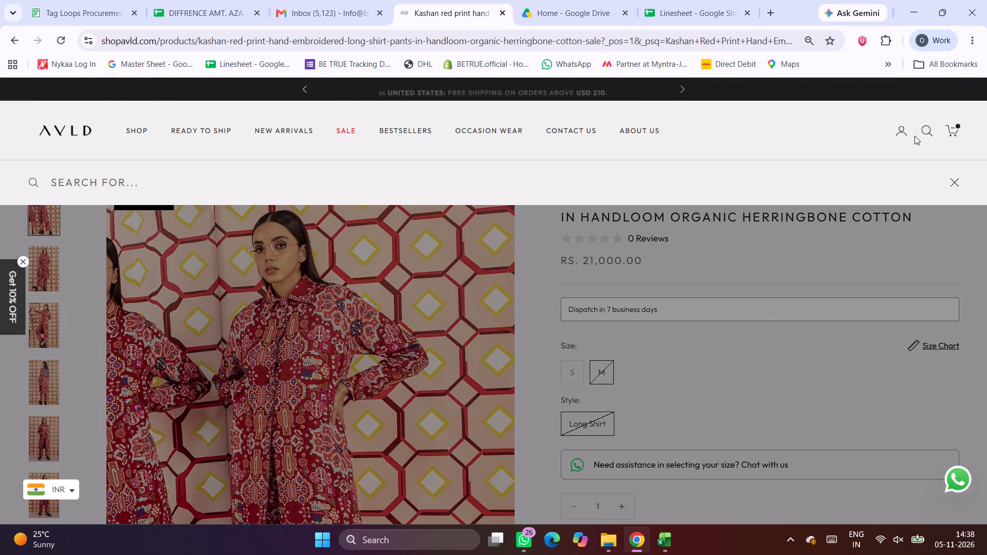
key(ctrl+v)
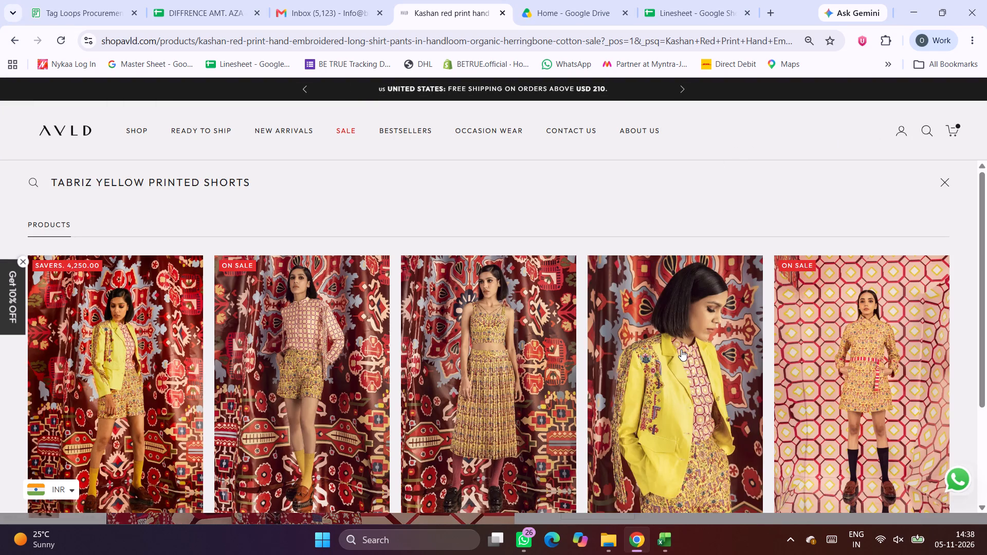
scroll(681, 349, down, 2)
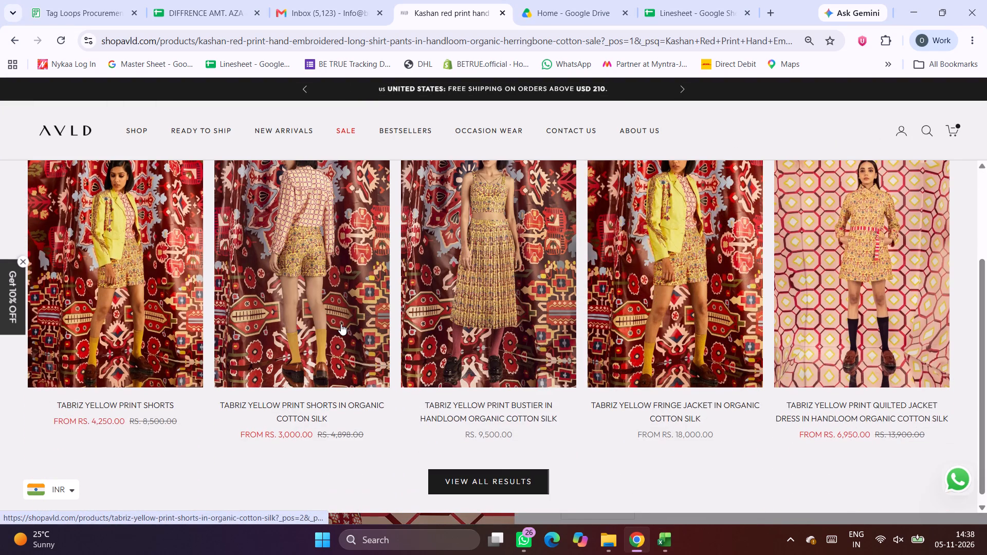
click(154, 306)
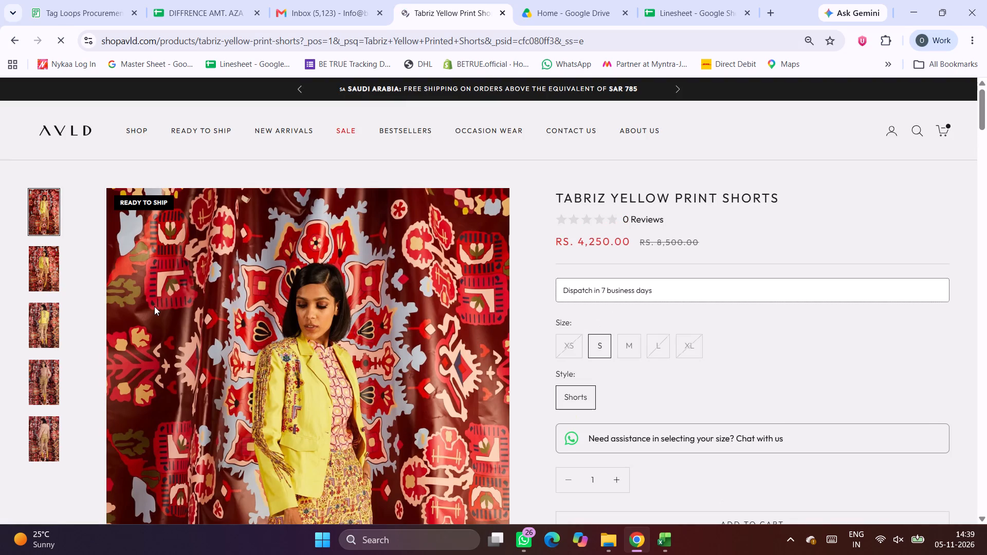
key(alt+Tab)
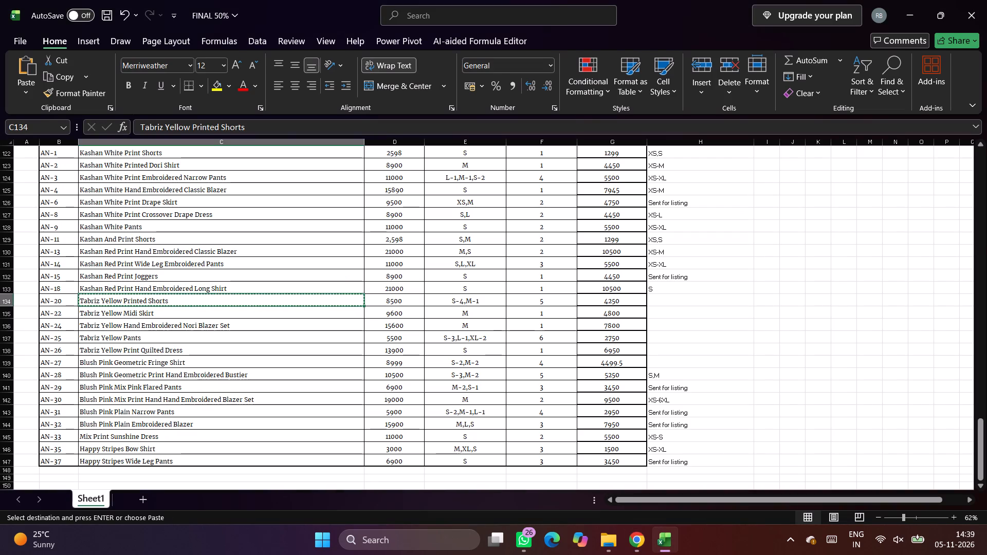
Record S,M in column H for AN-20, Tabriz Yellow Printed Shorts, and save the FINAL 50% workbook.
click(663, 299)
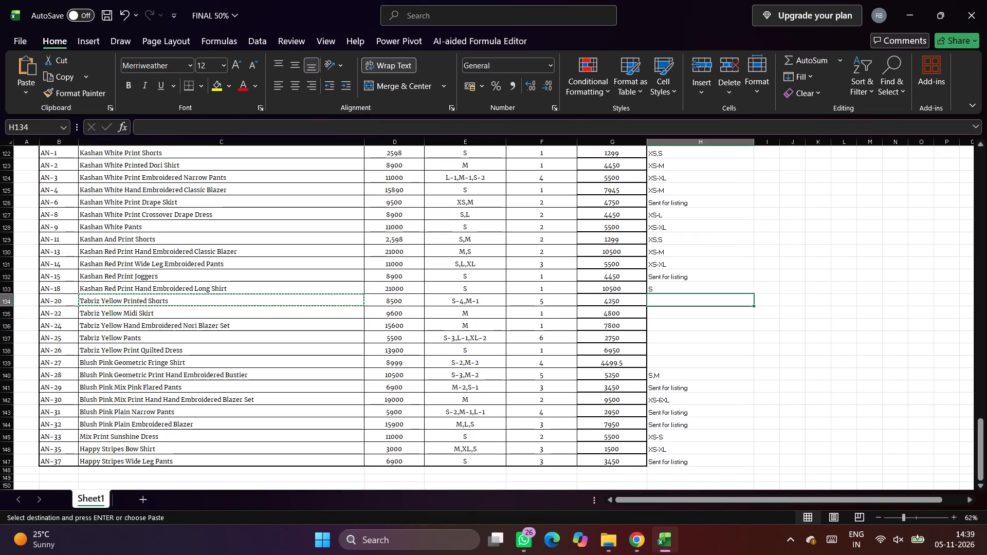
text(S,M)
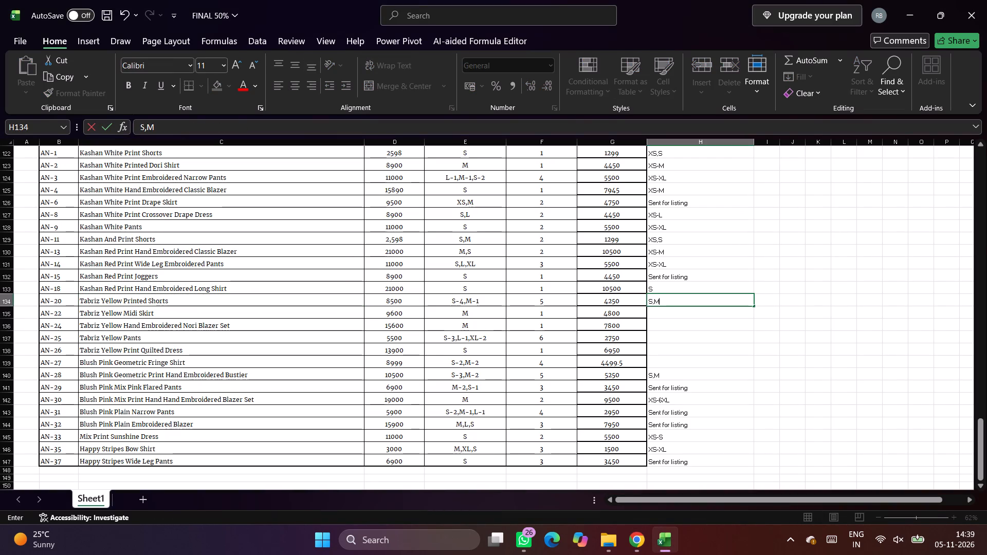
click(663, 331)
key(ctrl+s)
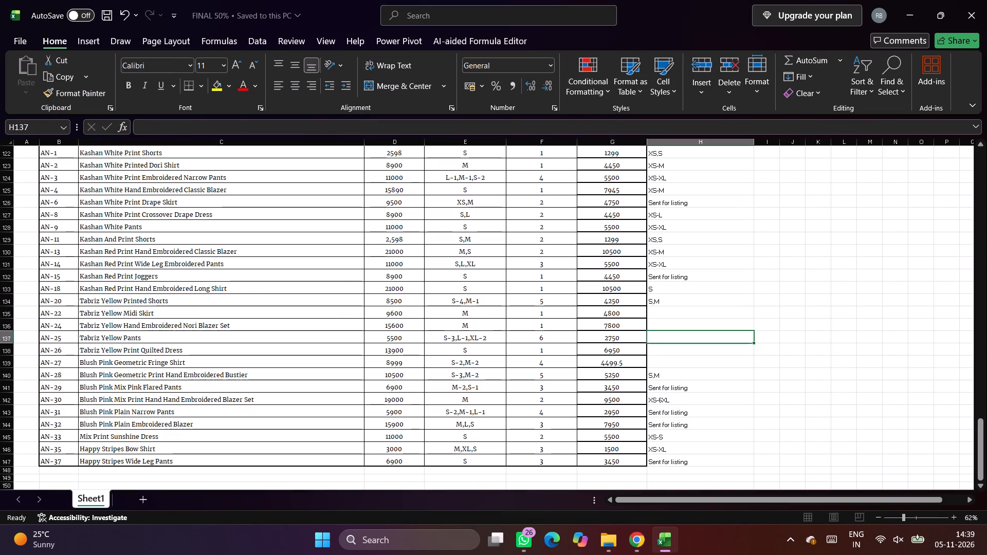
Search the AVLD site for AN-22's copied name, Tabriz Yellow Midi Skirt, look through the product results, and return to the workbook.
click(682, 309)
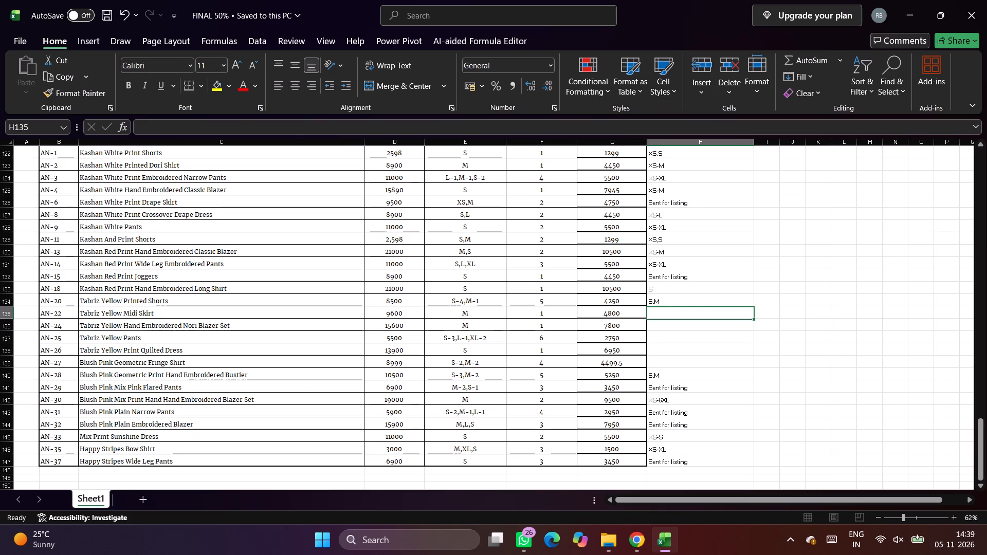
click(94, 314)
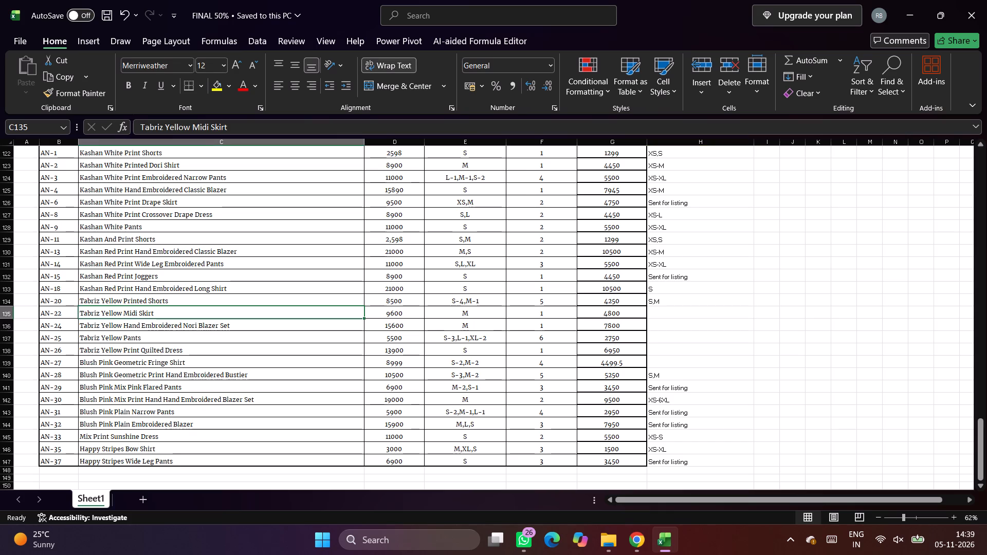
click(9, 313)
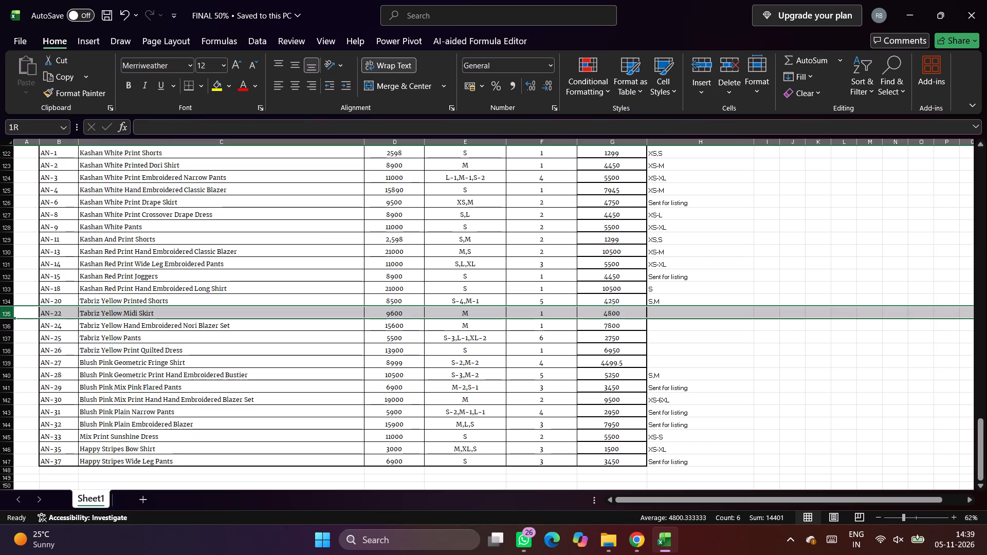
click(111, 315)
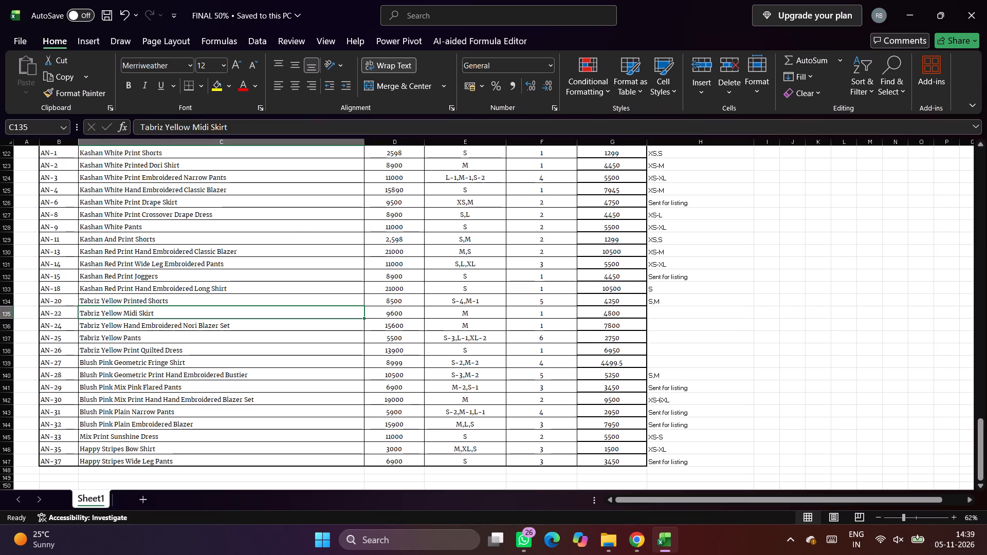
key(ctrl+c)
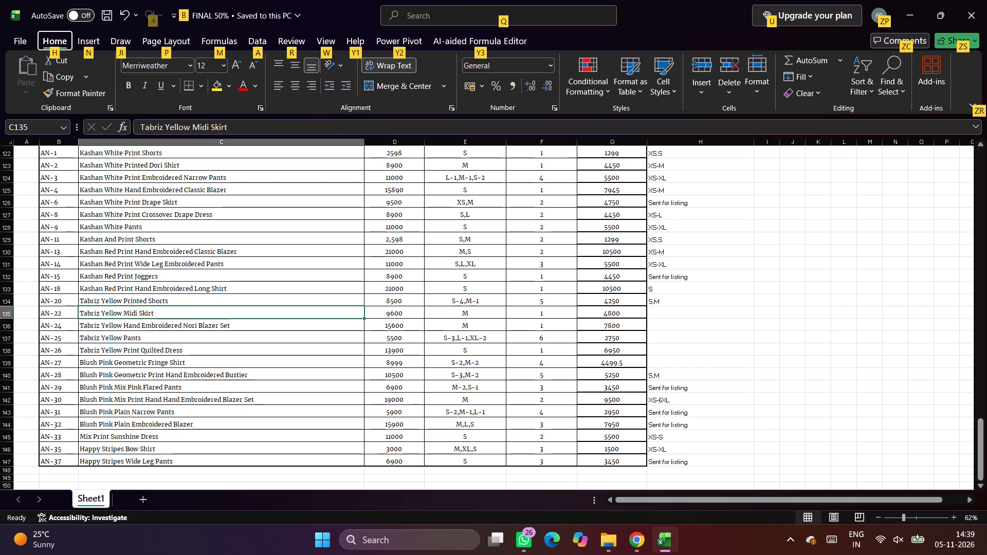
key(alt+Tab)
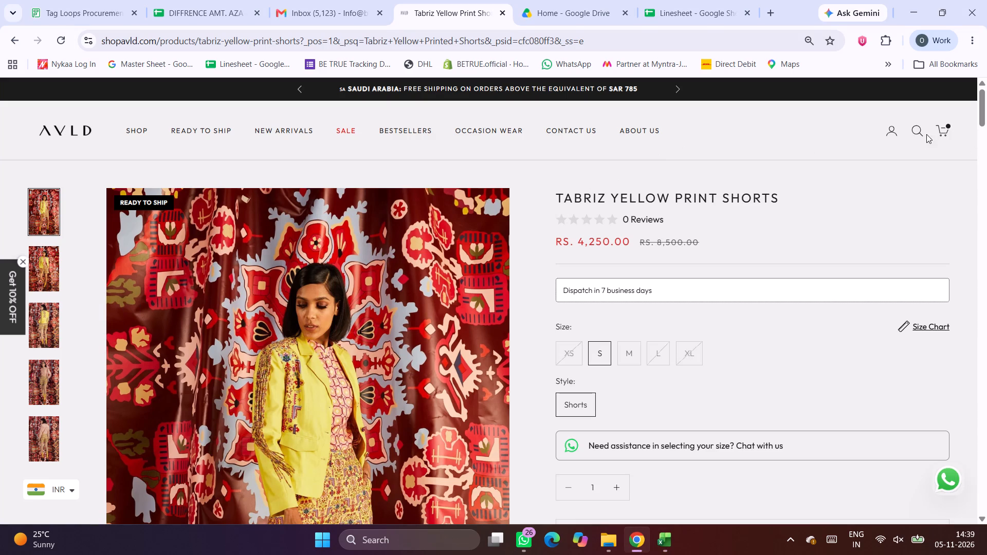
click(923, 134)
key(ctrl+v)
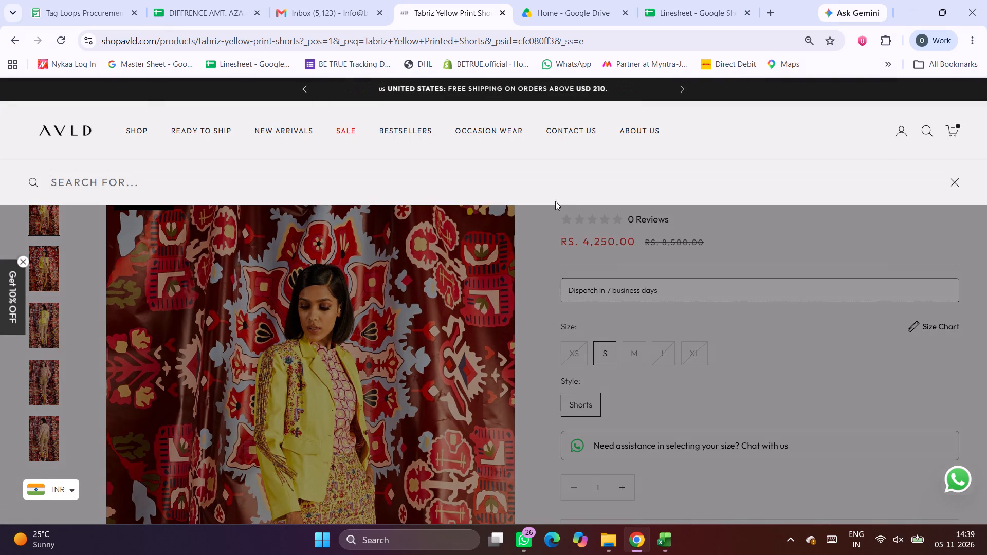
key(alt+Tab)
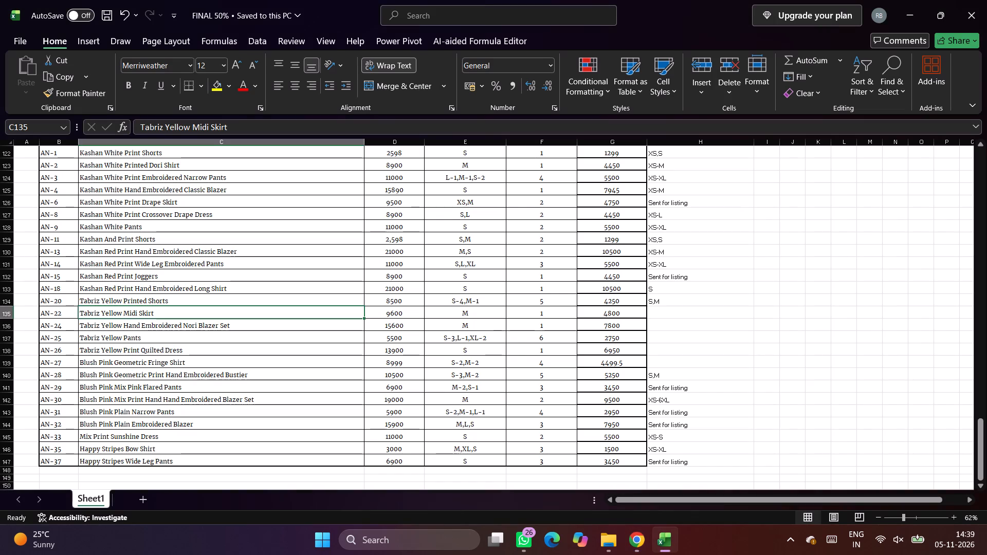
click(152, 335)
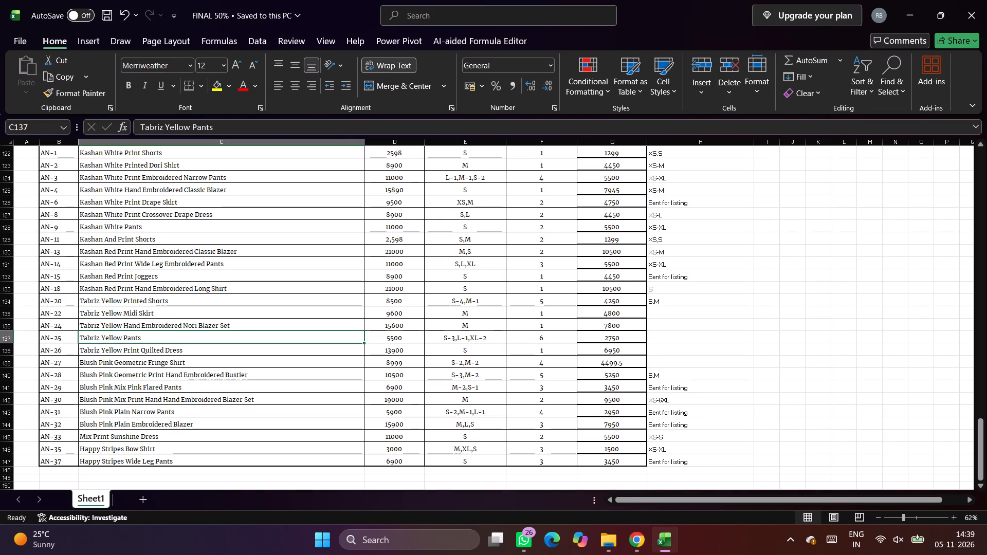
click(152, 312)
key(ctrl+c)
key(alt+Tab)
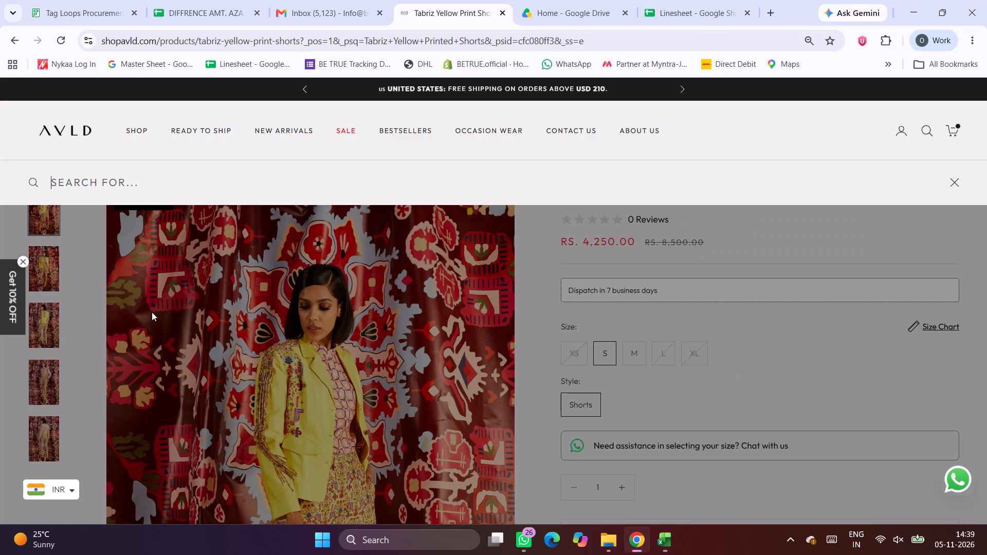
key(ctrl+v)
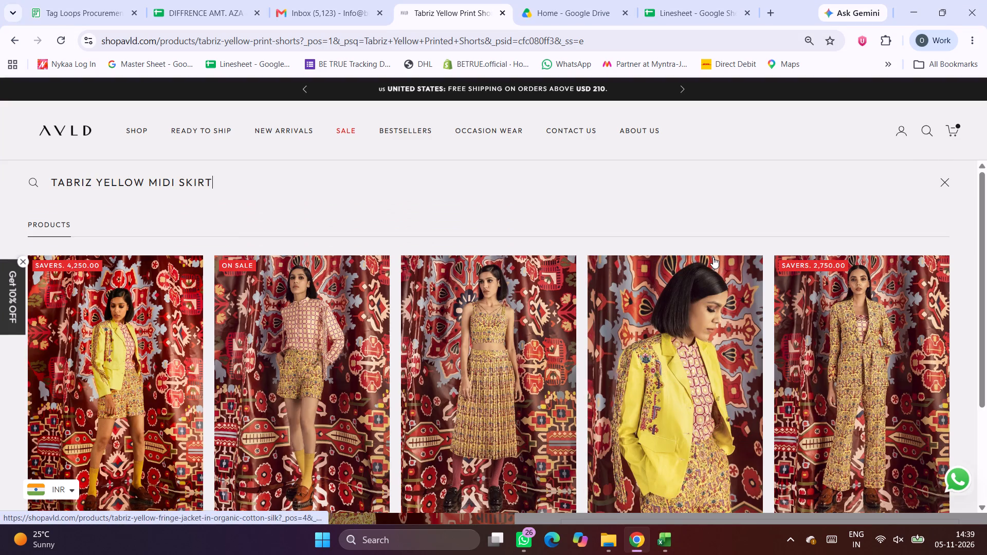
scroll(499, 364, down, 2)
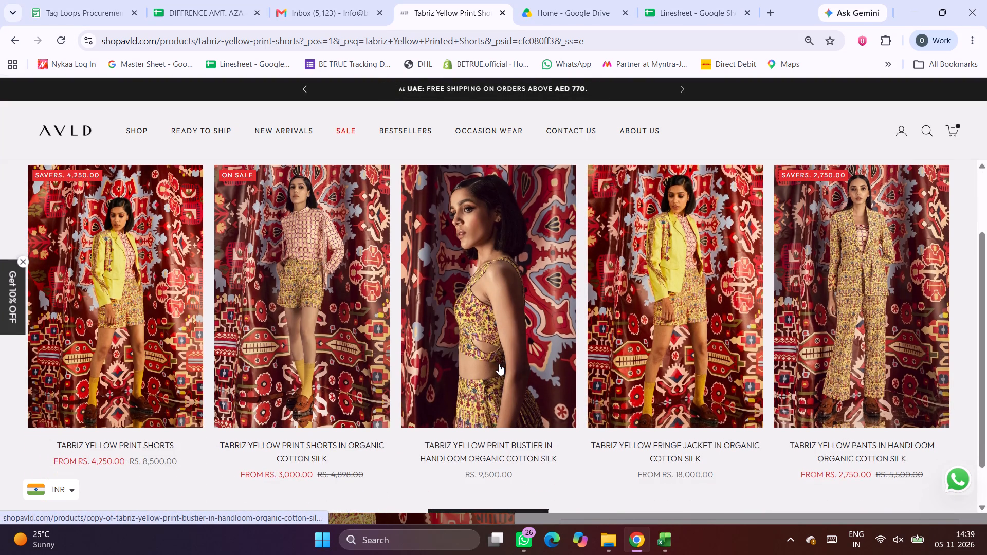
scroll(499, 364, down, 1)
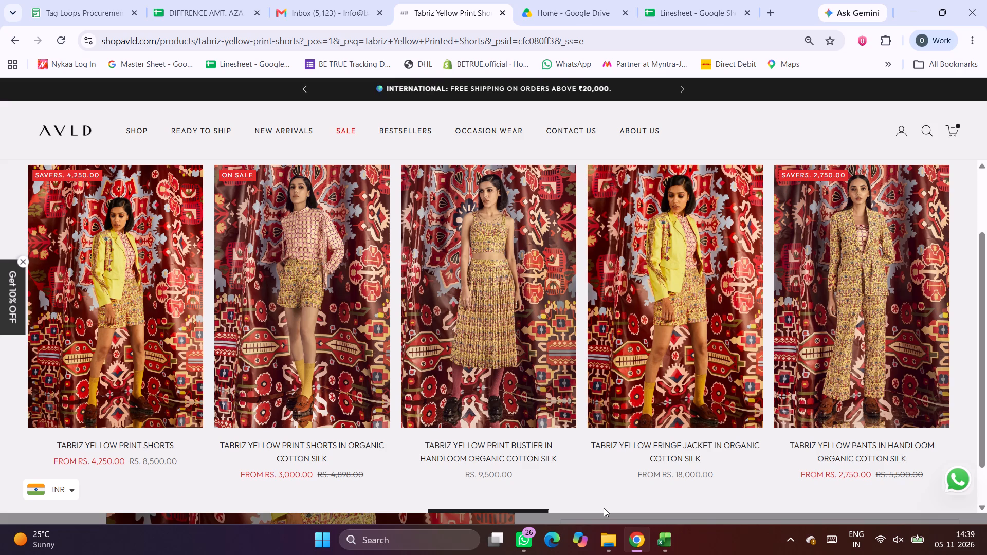
key(alt+Tab)
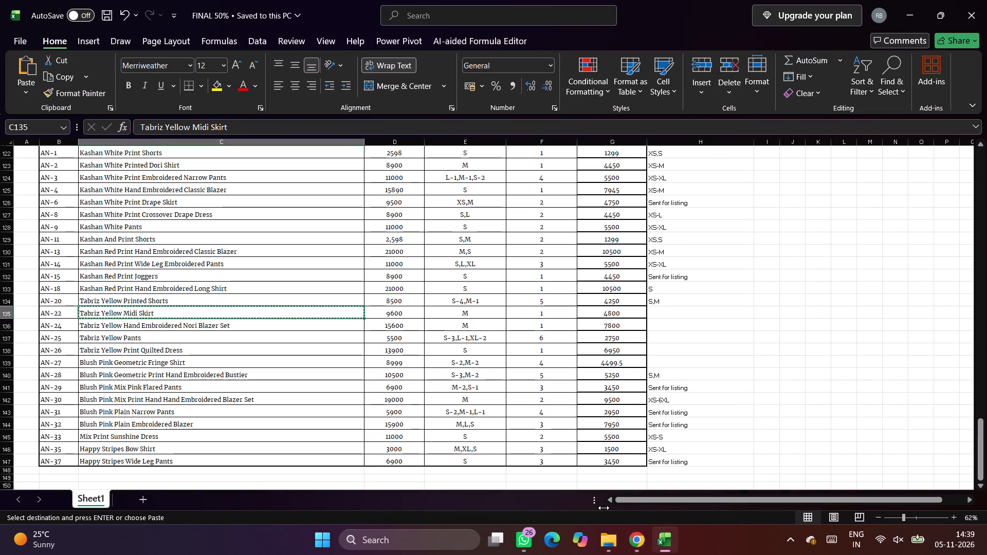
Record Sent for listing in column H of the FINAL 50% workbook for AN-22, Tabriz Yellow Midi Skirt.
click(659, 313)
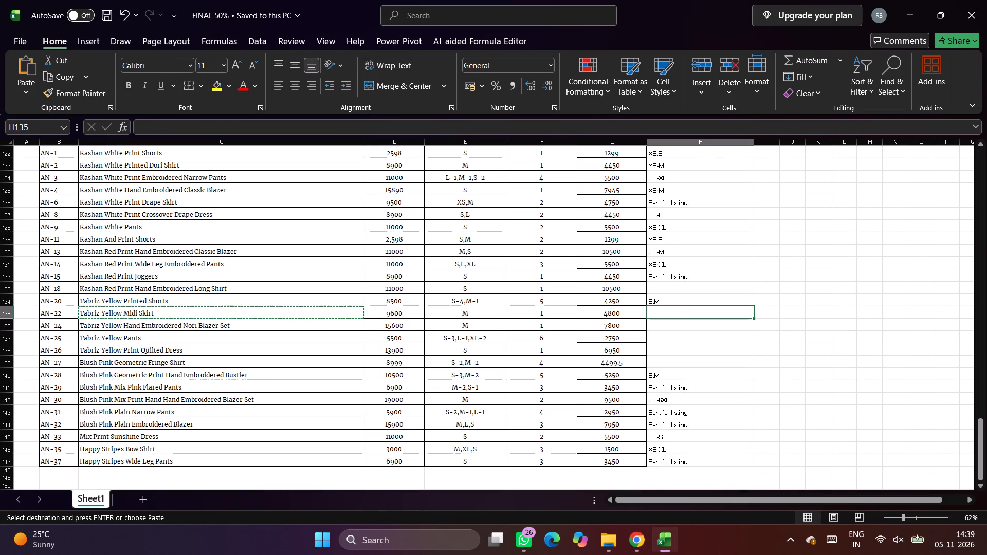
key(s)
key(e)
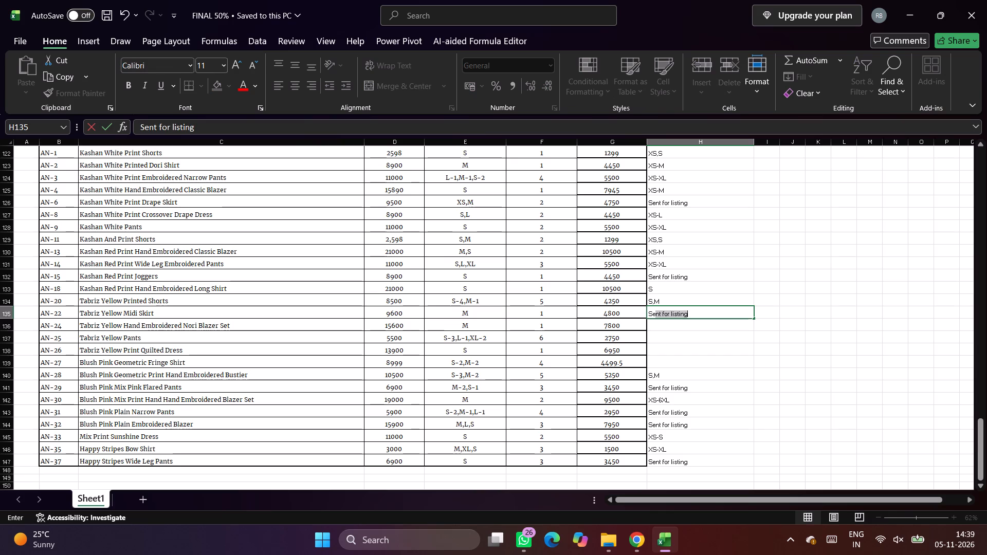
key(Down)
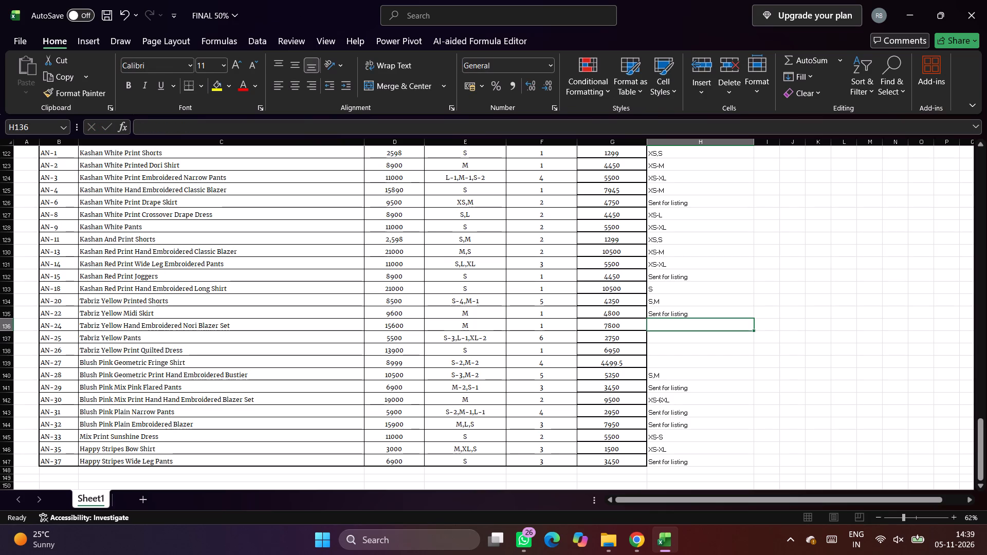
Search the AVLD site for AN-24's copied name, Tabriz Yellow Hand Embroidered Nori Blazer Set, check its product page sizes, and return to the workbook.
click(8, 326)
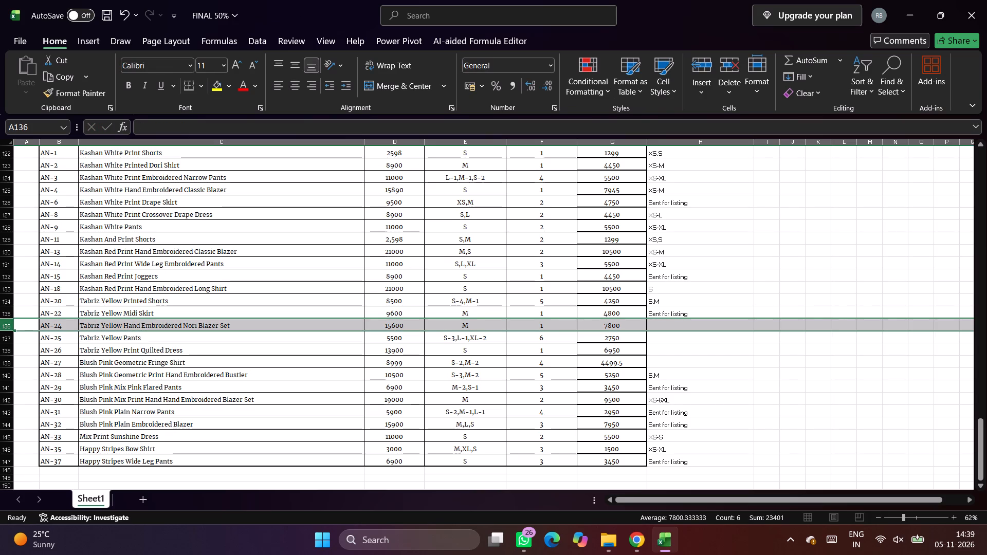
click(151, 325)
key(ctrl+c)
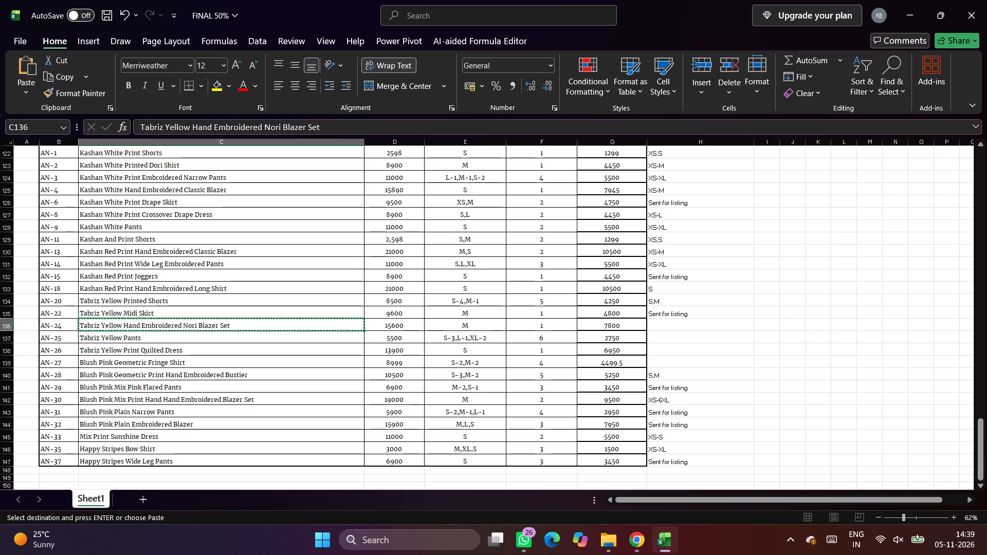
key(alt+Tab)
click(930, 127)
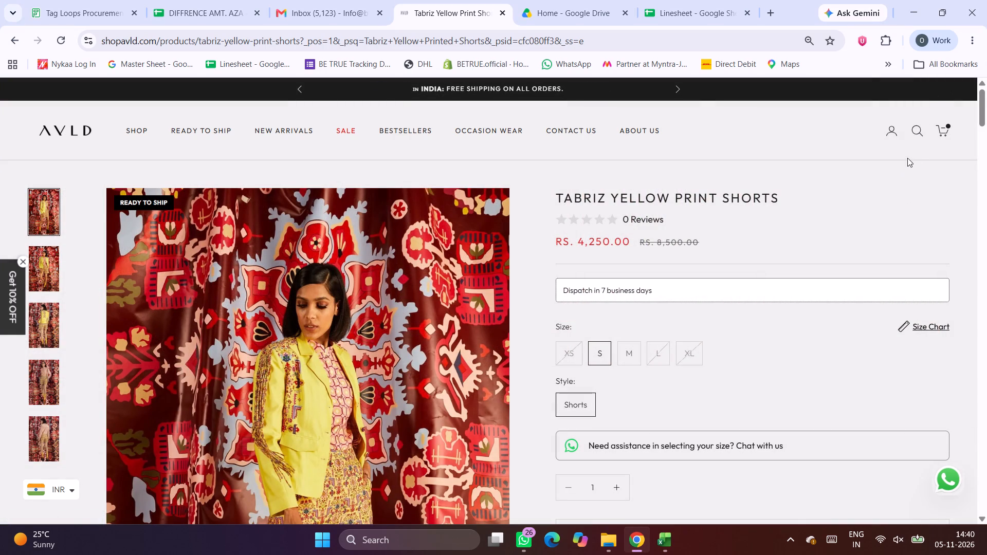
click(918, 131)
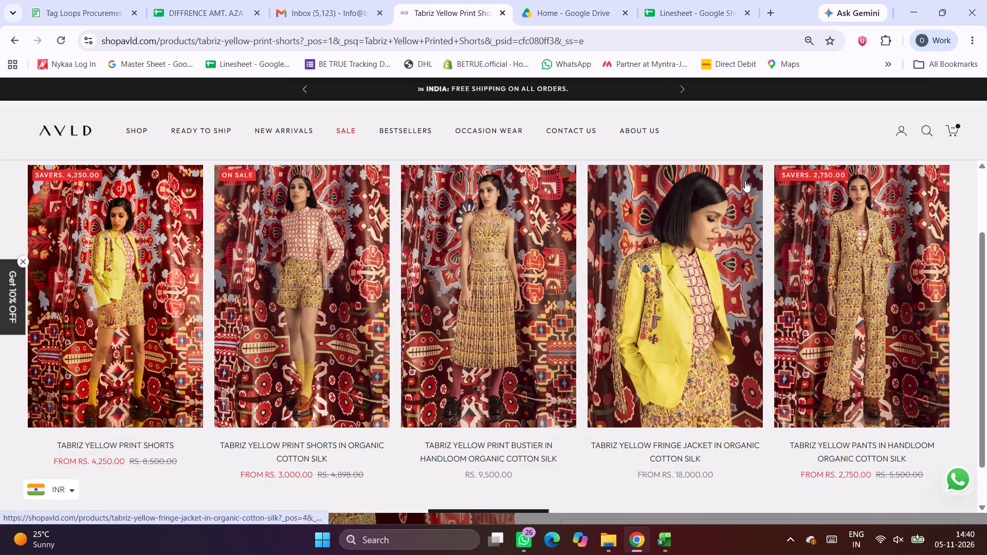
scroll(586, 309, up, 4)
key(ctrl+v)
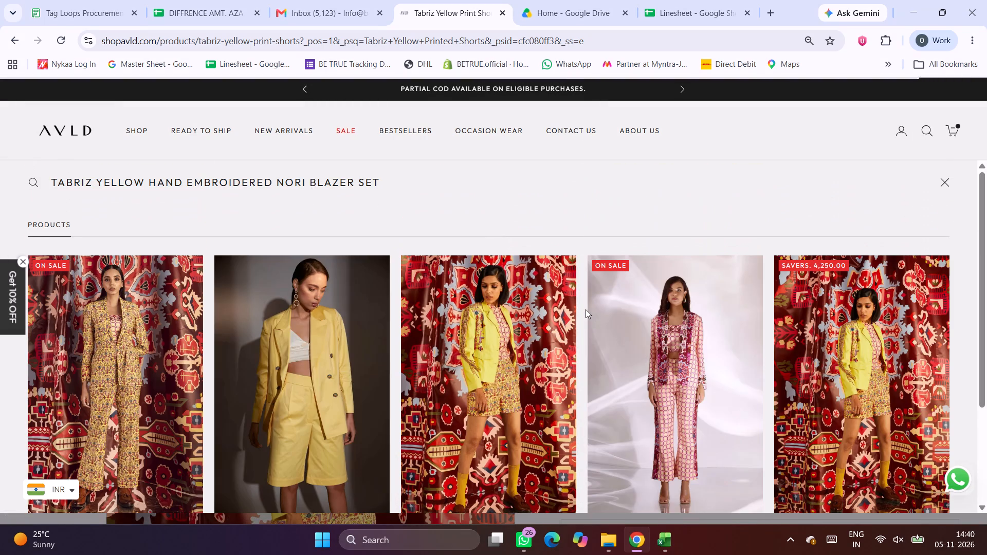
scroll(586, 309, down, 3)
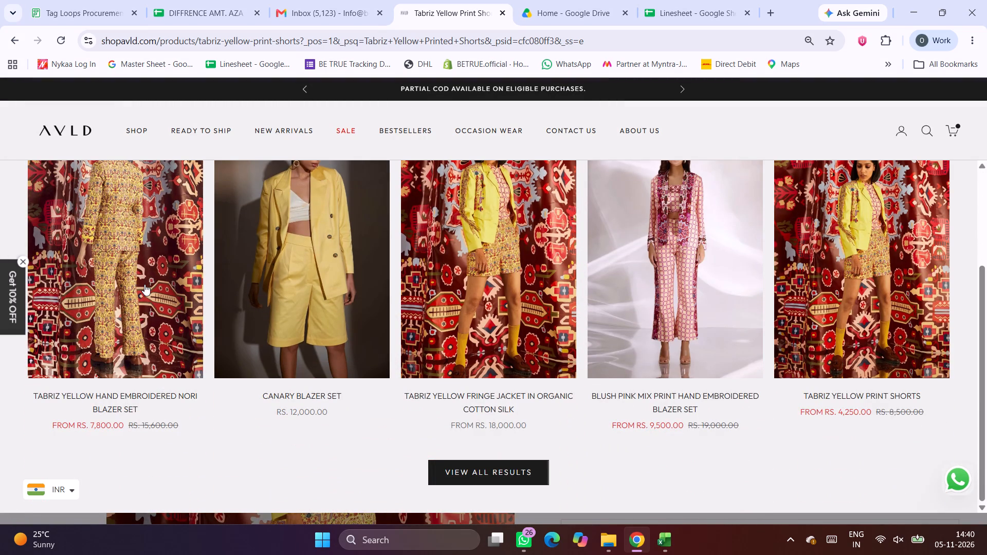
click(144, 284)
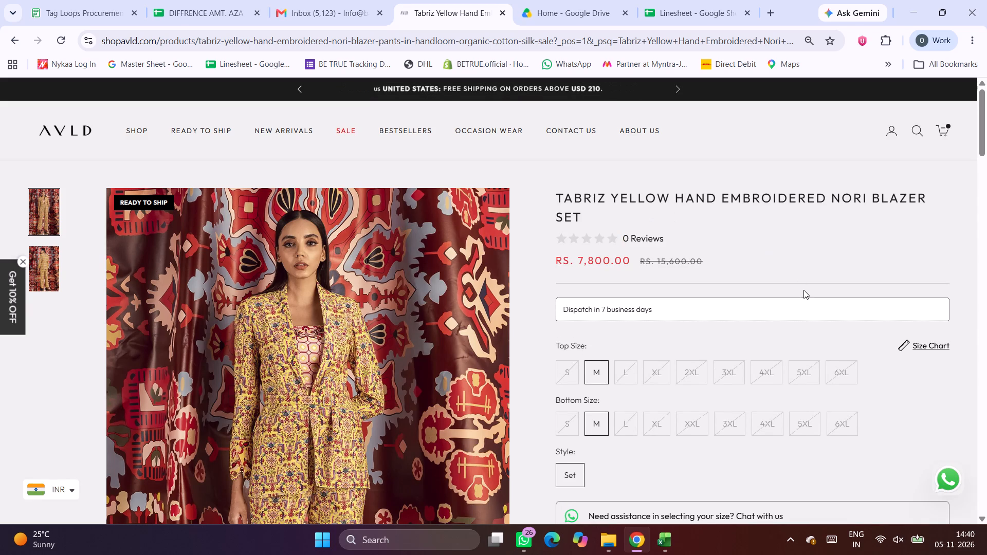
key(alt+Tab)
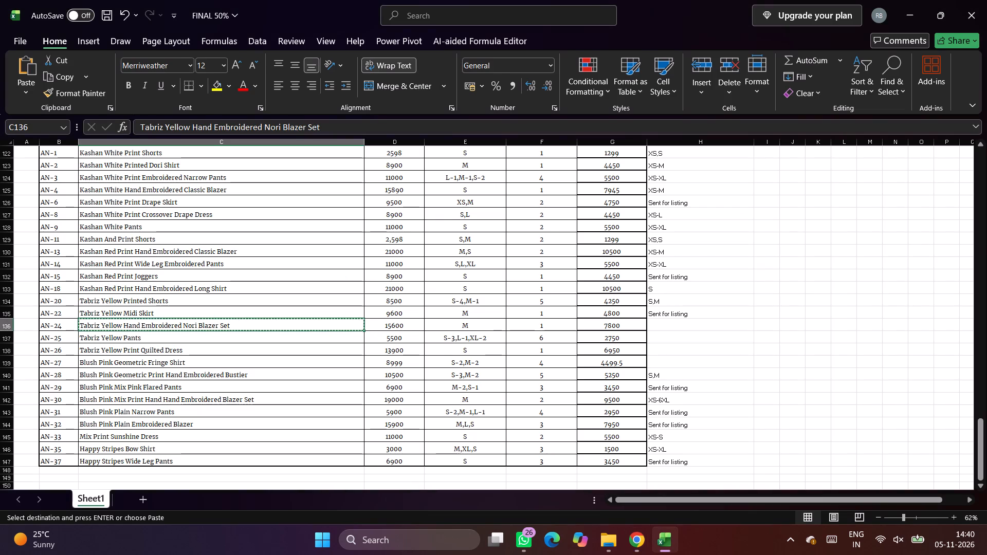
Record M,M in column H for AN-24, Tabriz Yellow Hand Embroidered Nori Blazer Set.
key(Tab)
key(Tab)
key(Tab)
key(Tab)
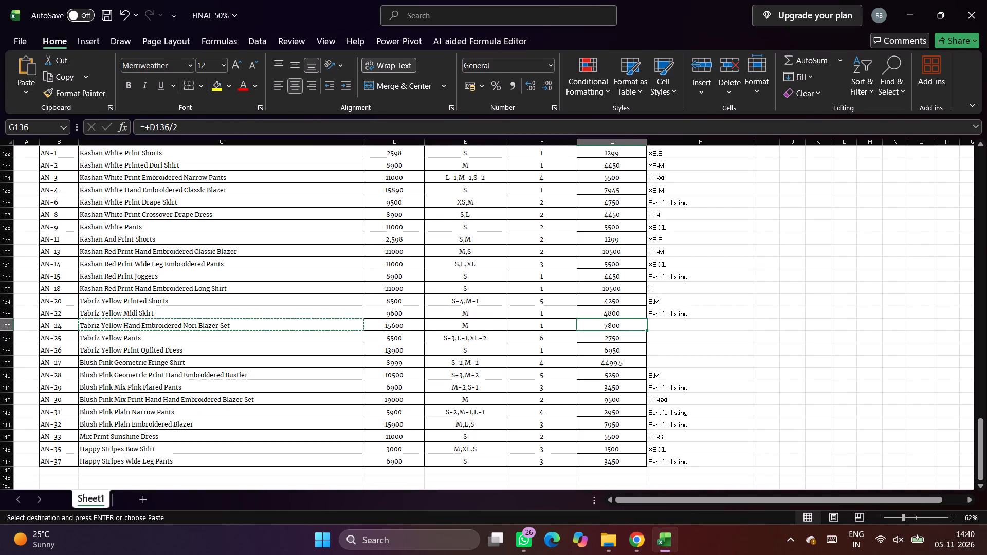
key(Tab)
key(m)
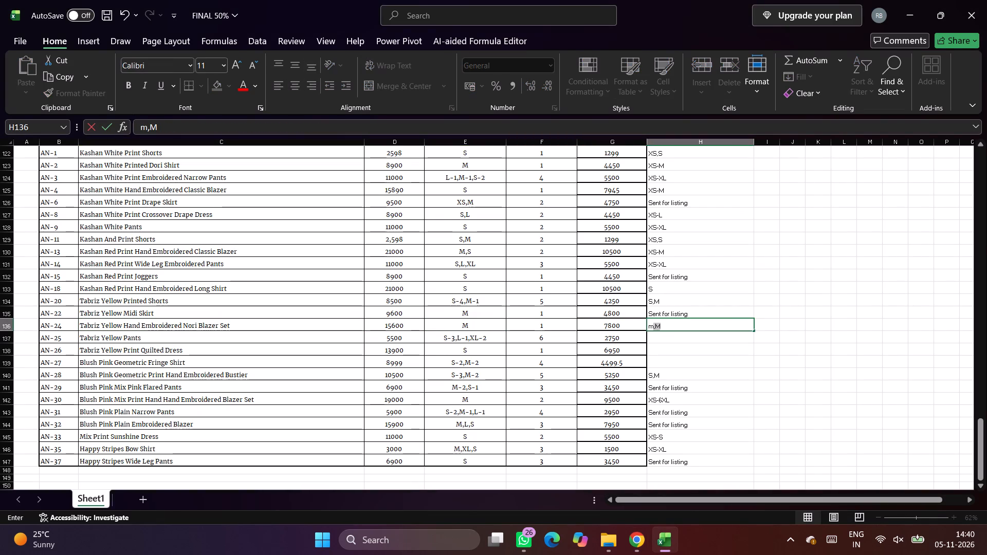
key(BackSpace)
key(BackSpace)
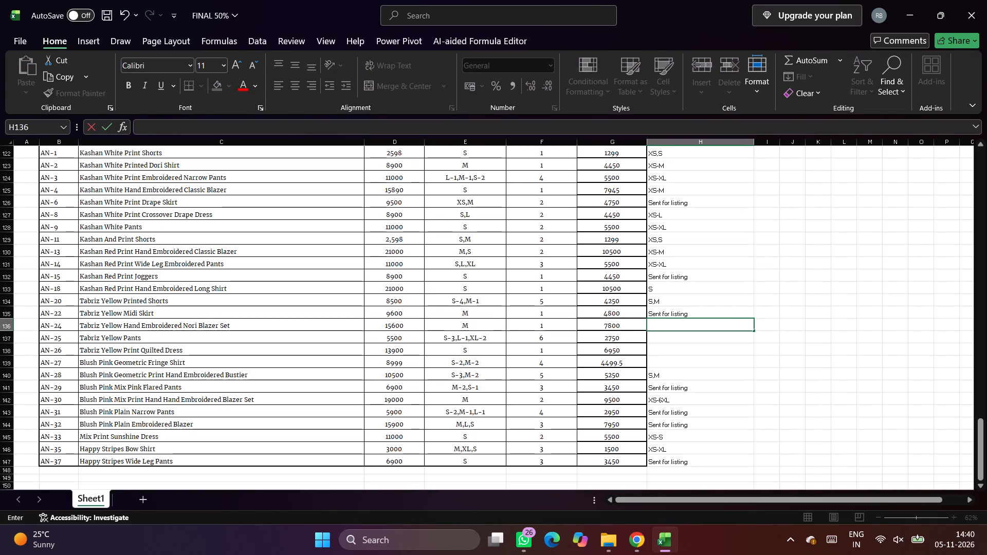
key(m)
text(,M)
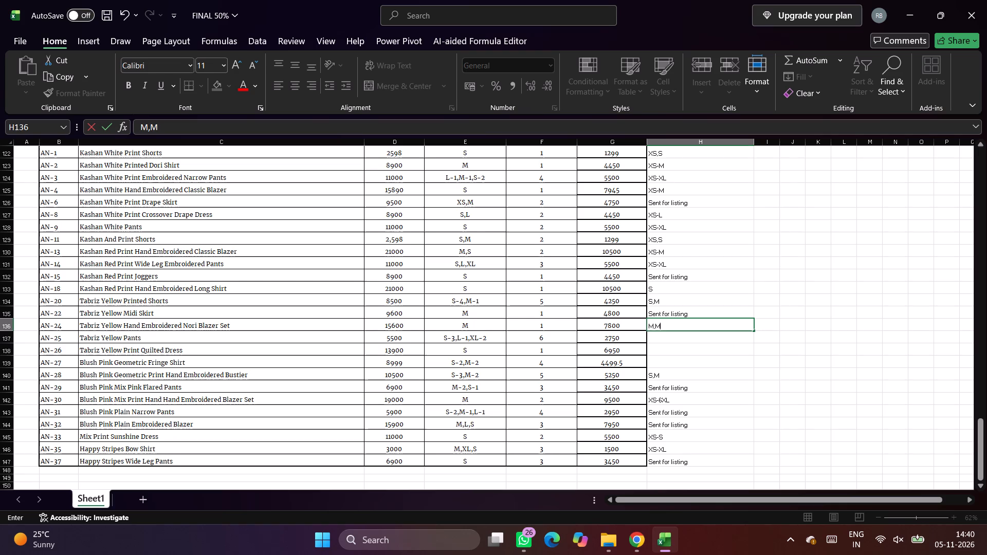
click(667, 335)
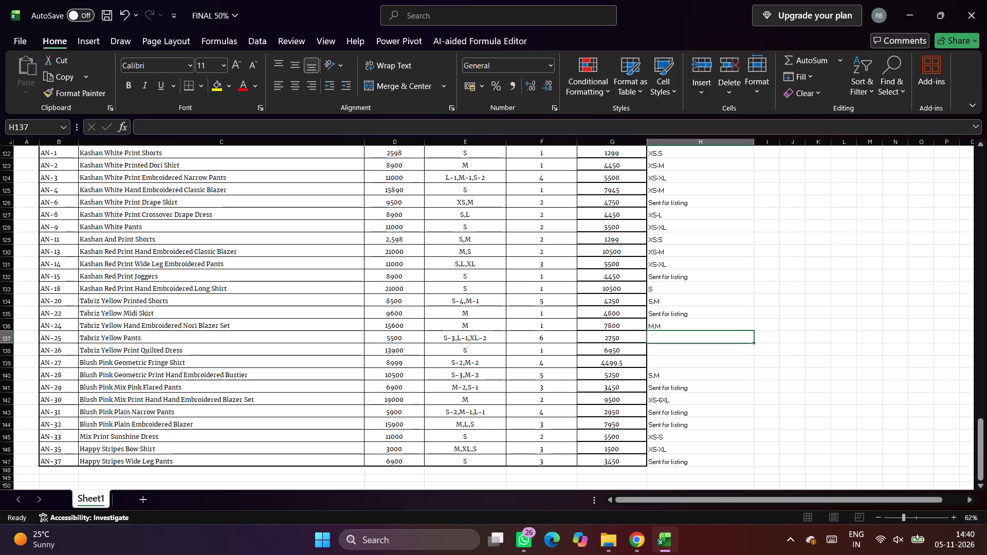
Search the AVLD site for AN-25's copied name, Tabriz Yellow Pants, open its product page for sizes, and return to the workbook.
click(111, 336)
key(ctrl+c)
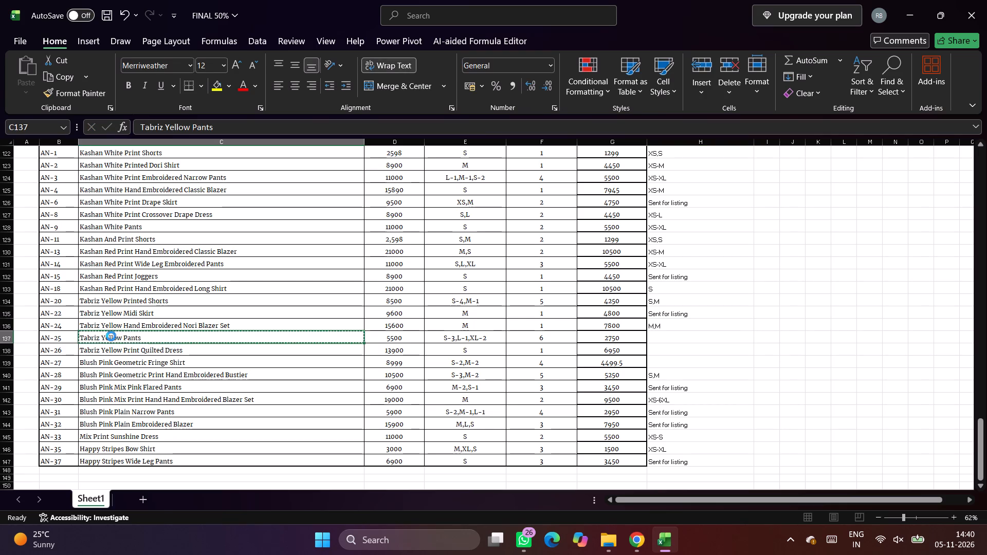
key(alt+Tab)
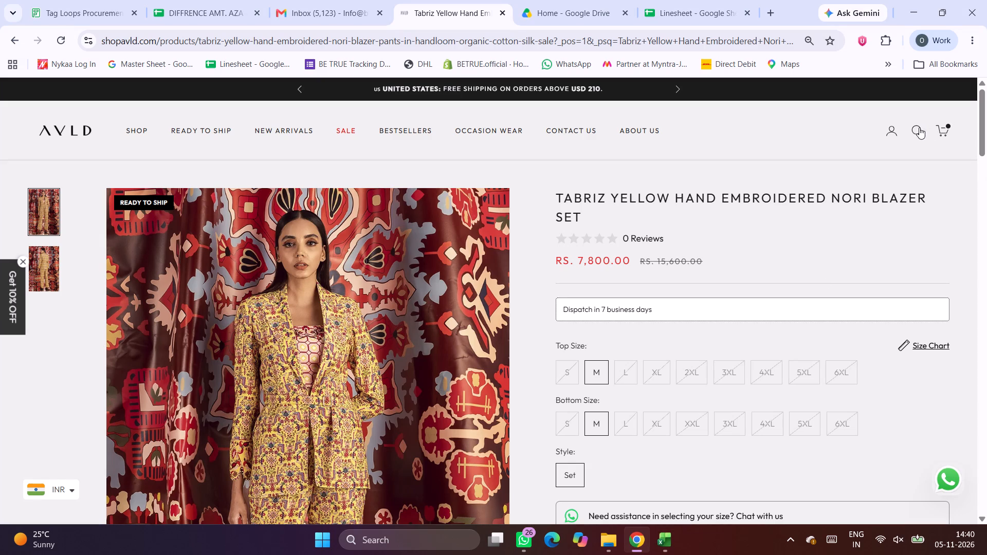
click(919, 128)
key(ctrl+v)
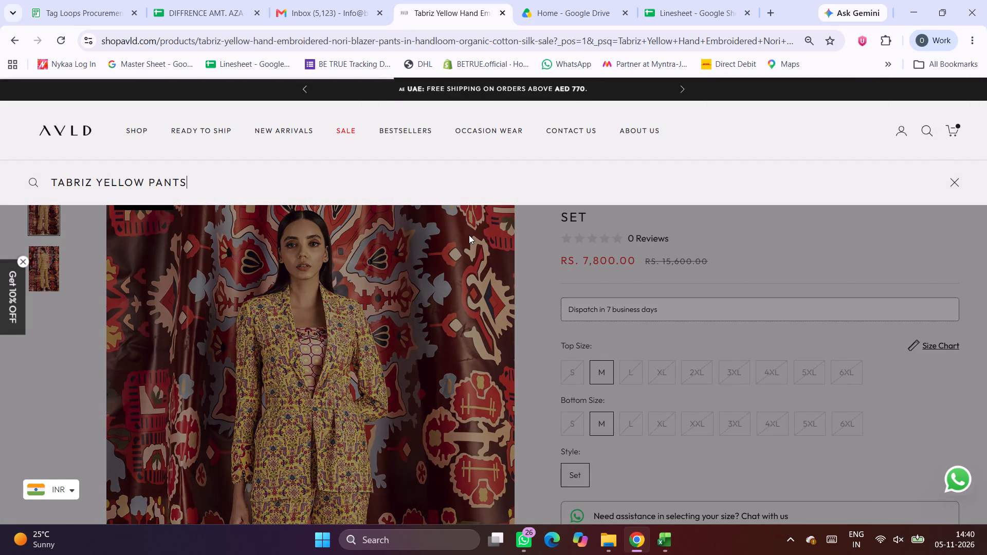
scroll(269, 411, down, 1)
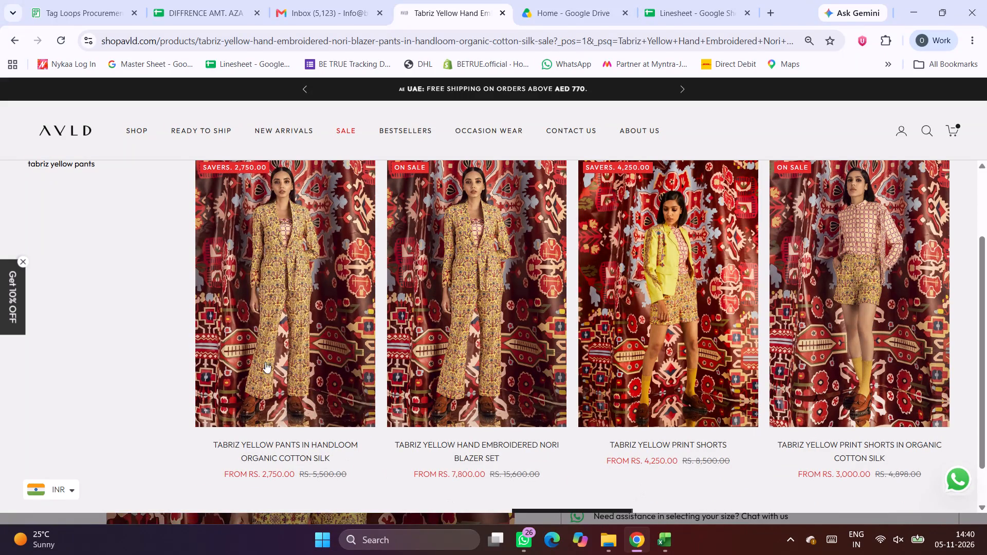
click(258, 335)
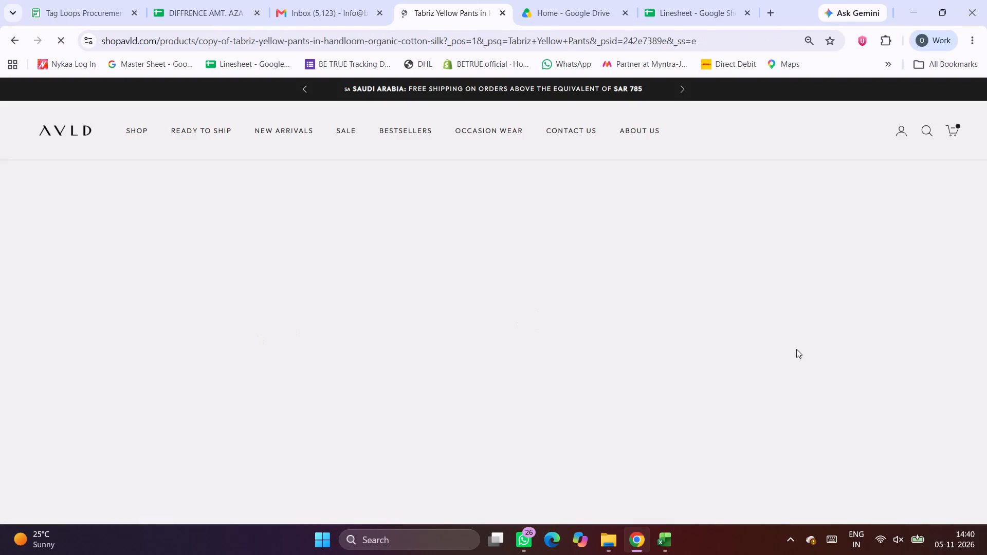
key(alt+Tab)
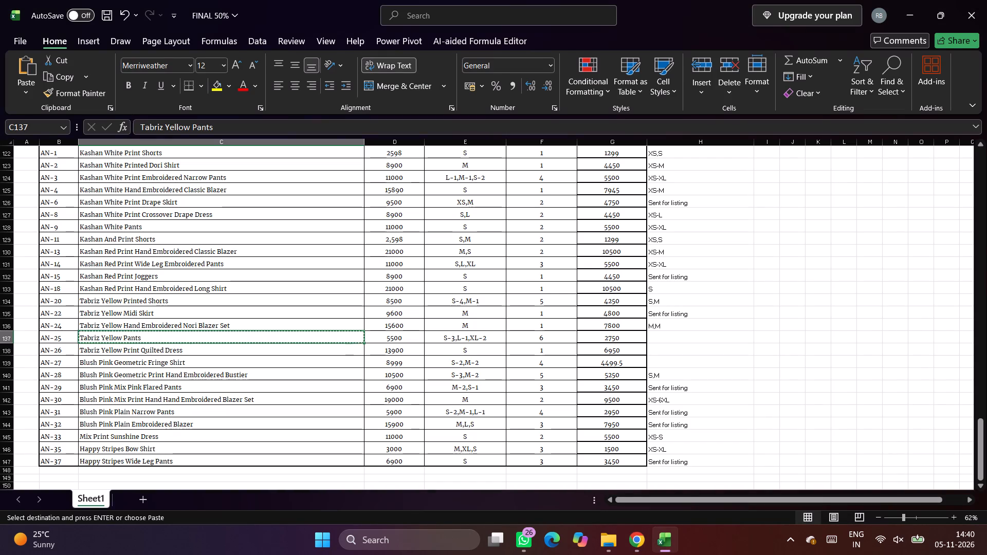
Record S in column H of the FINAL 50% workbook for AN-25, Tabriz Yellow Pants, and save the workbook.
click(672, 339)
key(s)
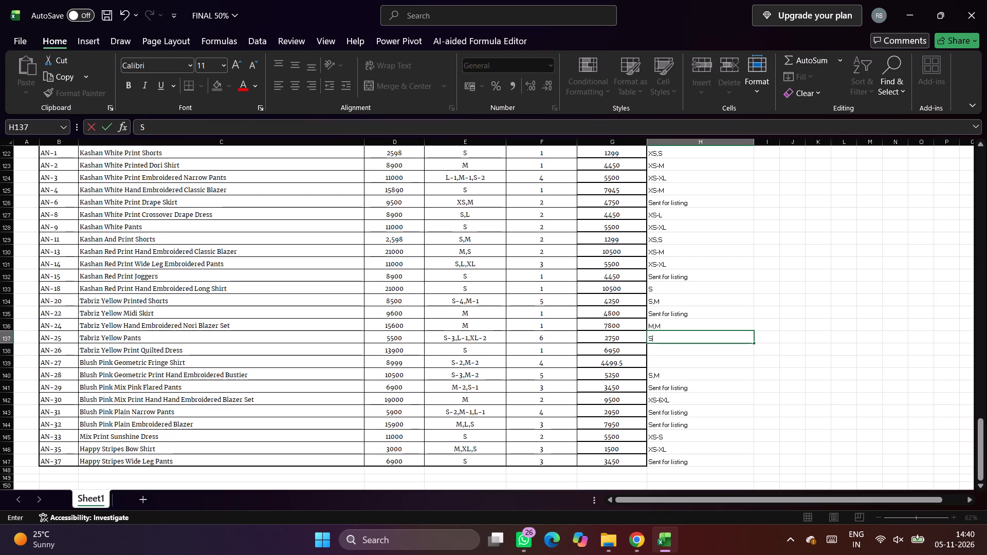
key(alt+Tab)
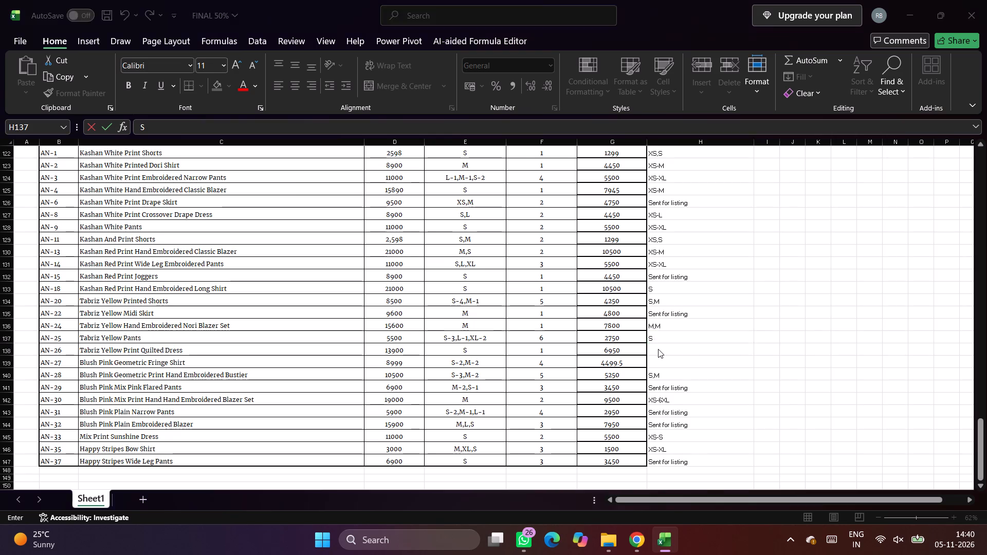
key(alt+Tab)
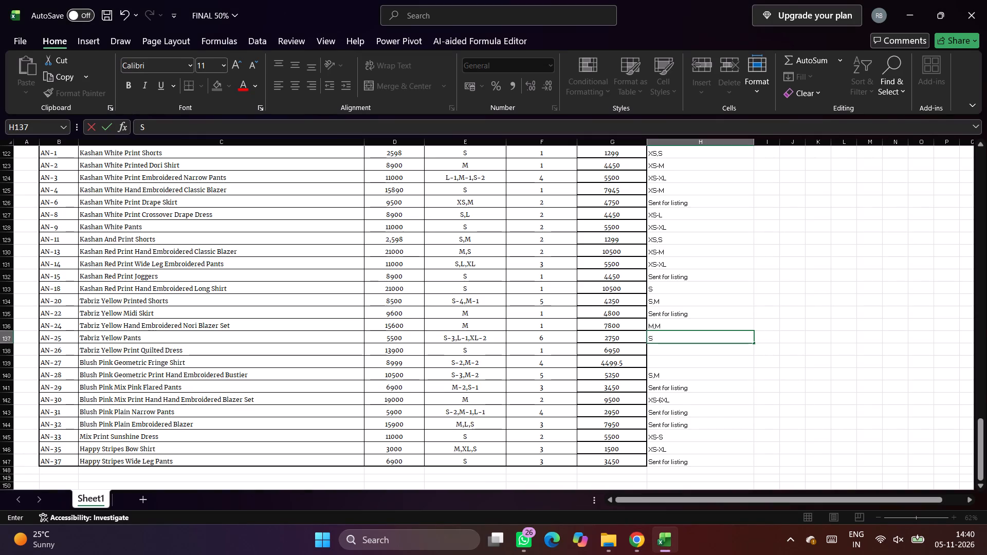
click(674, 358)
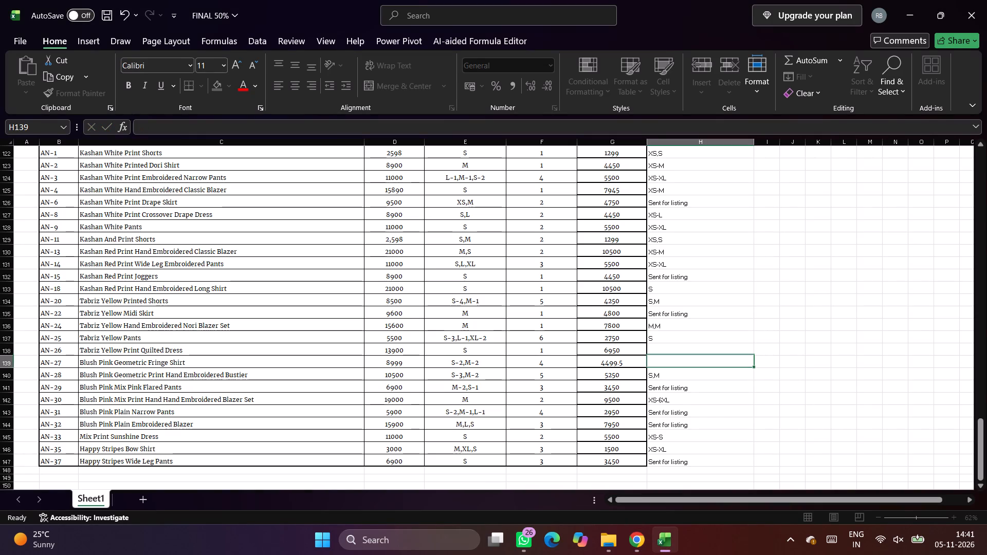
click(659, 344)
key(ctrl+s)
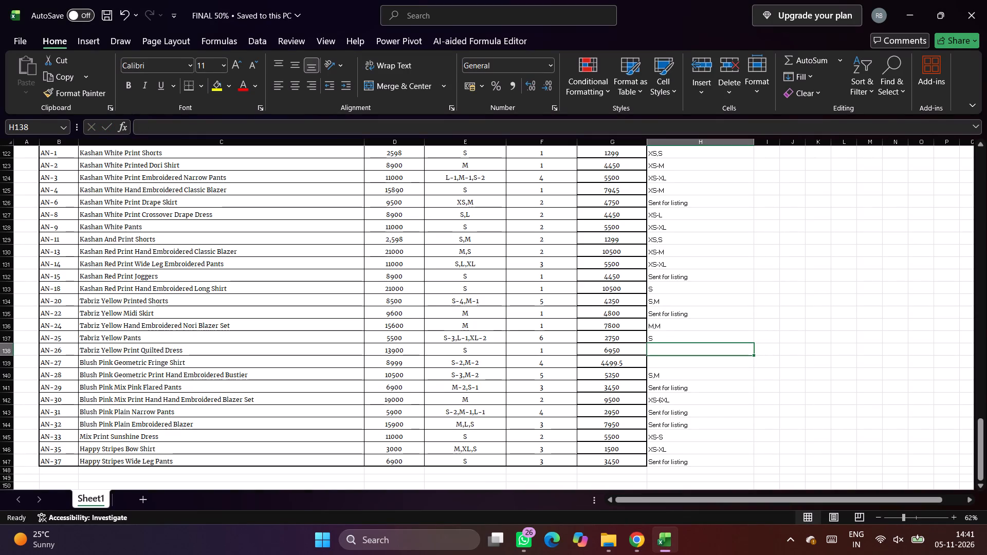
Search the AVLD site for AN-26's copied name, Tabriz Yellow Print Quilted Dress, check its product page sizes, and return to the workbook.
click(1, 350)
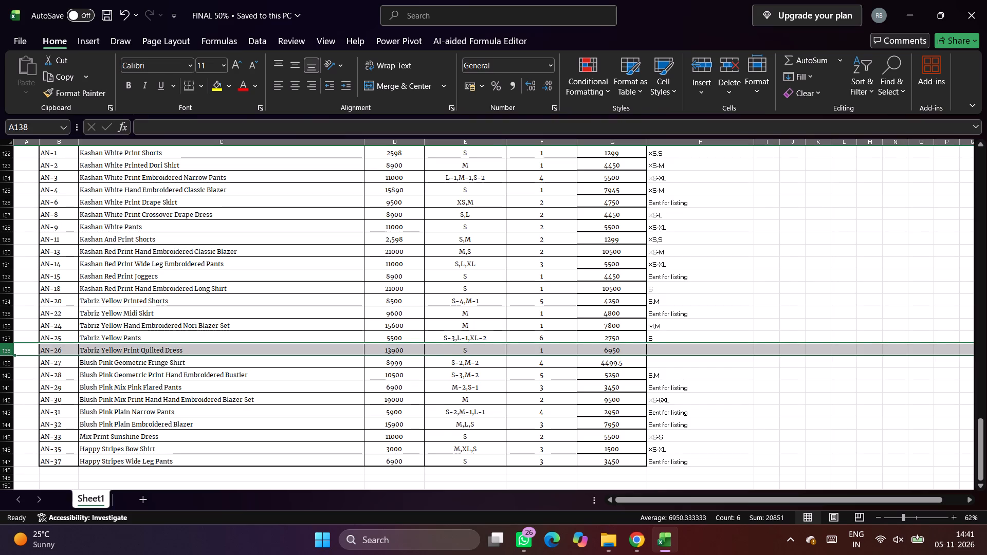
click(204, 353)
key(ctrl+c)
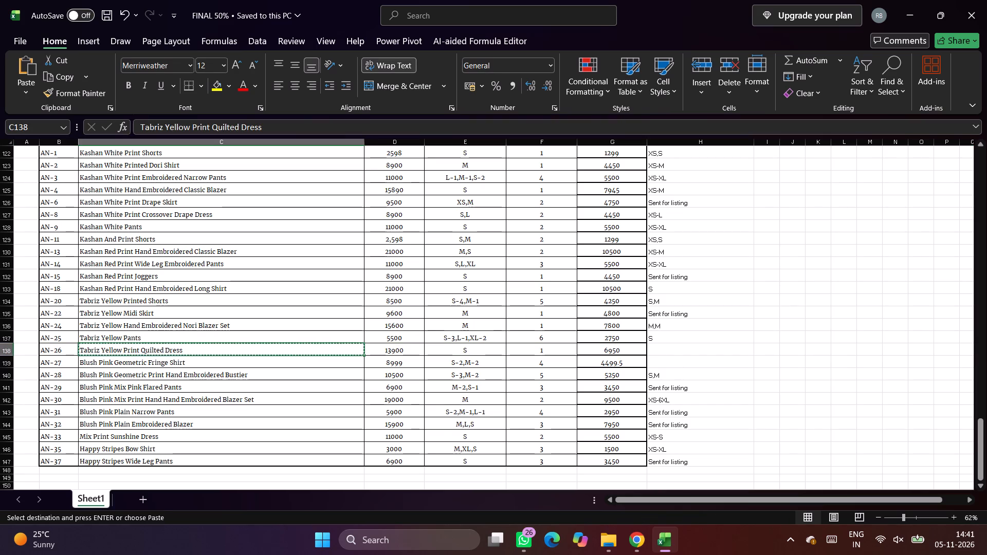
key(alt+Tab)
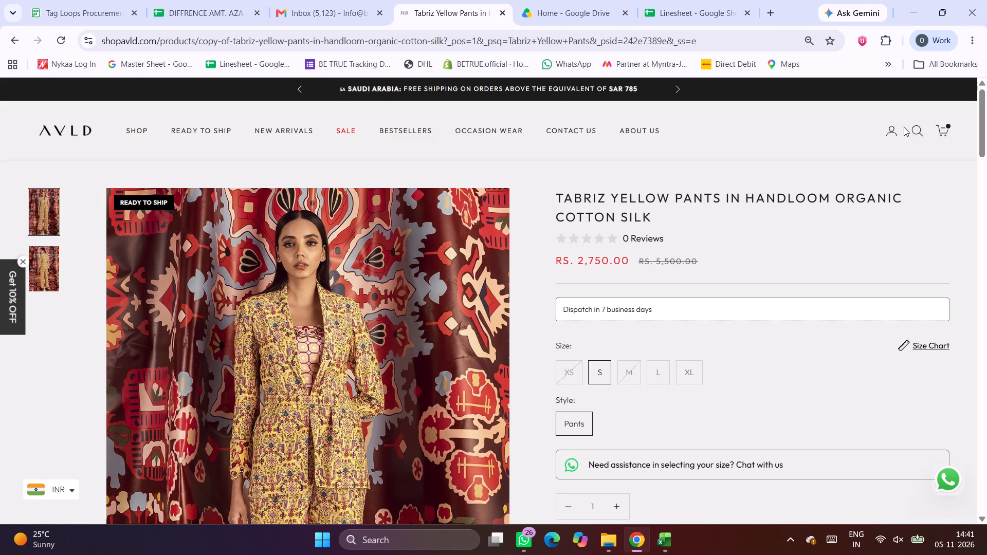
click(912, 135)
key(ctrl+v)
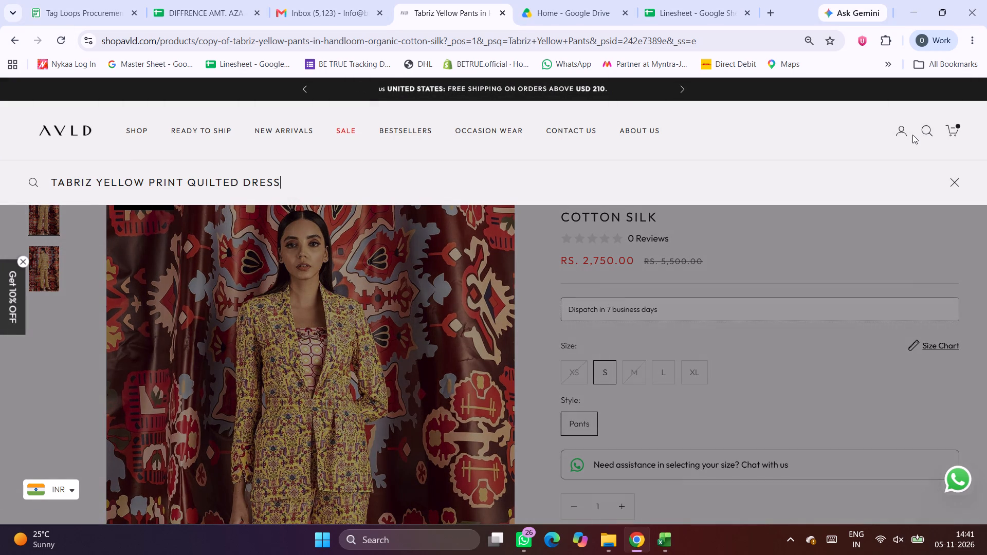
scroll(600, 249, down, 1)
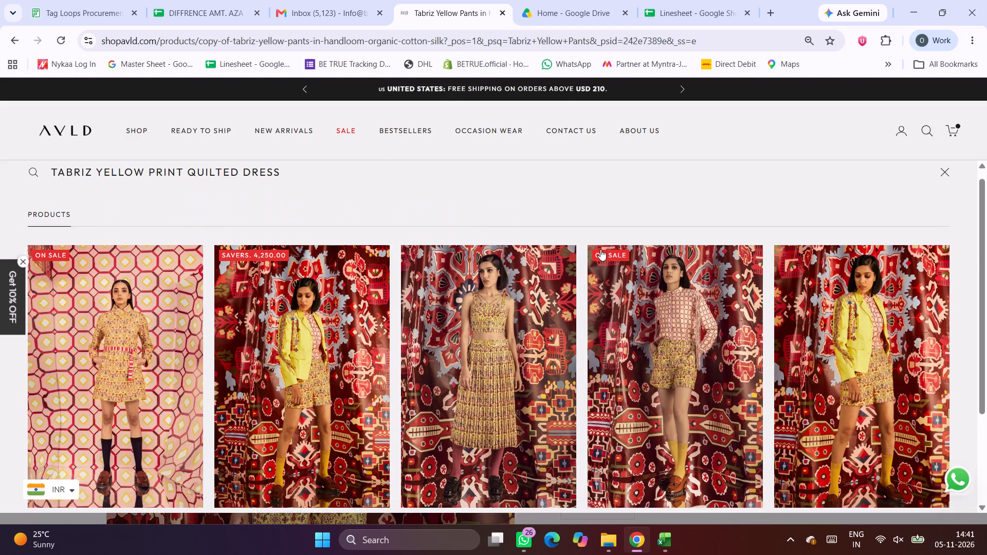
scroll(600, 249, down, 1)
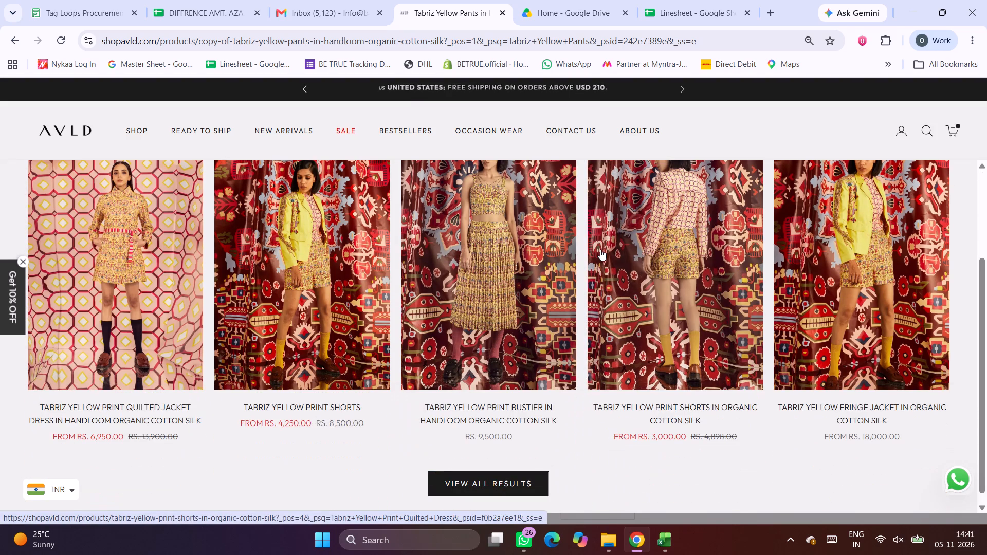
scroll(600, 249, up, 3)
scroll(600, 249, down, 2)
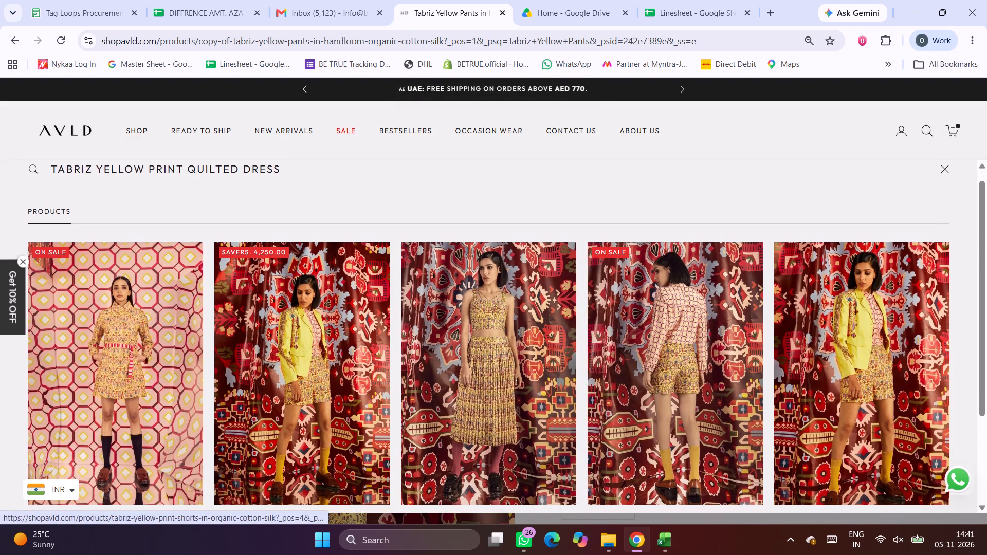
scroll(600, 249, down, 1)
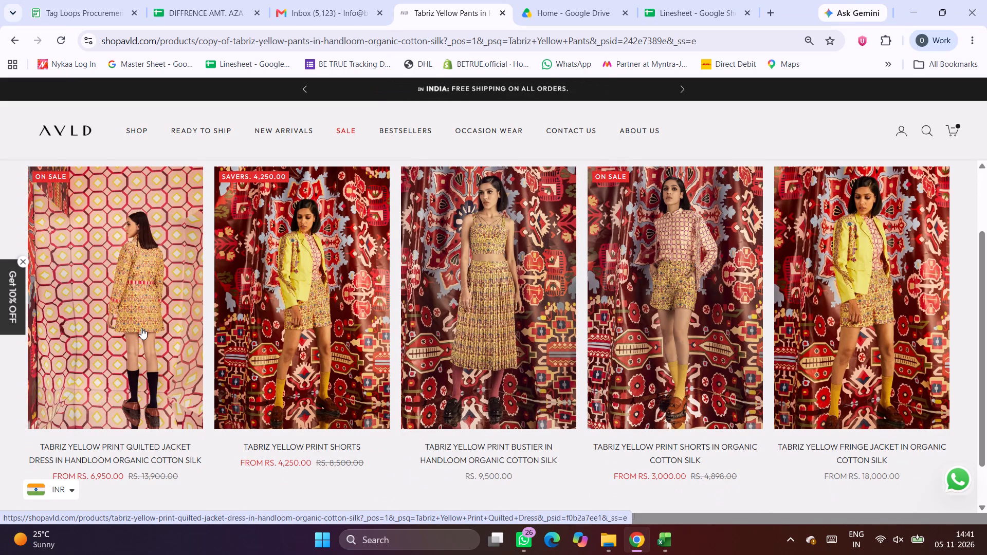
click(146, 384)
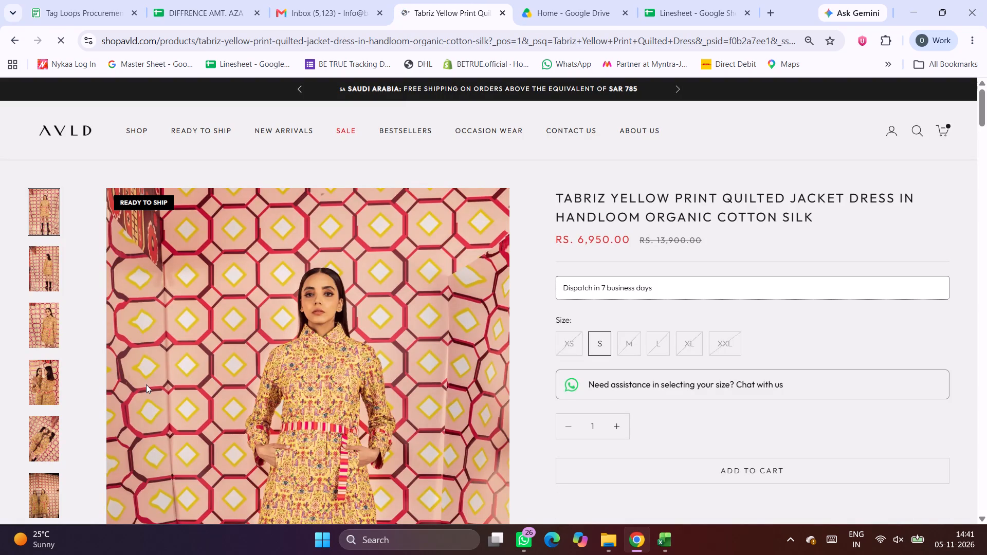
click(657, 544)
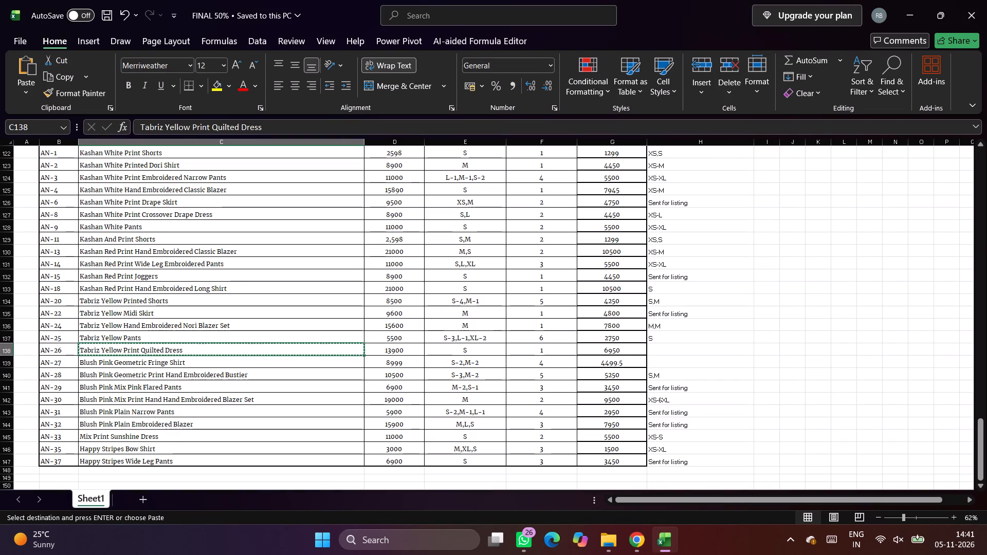
Record S in column H for AN-26, Tabriz Yellow Print Quilted Dress.
click(10, 351)
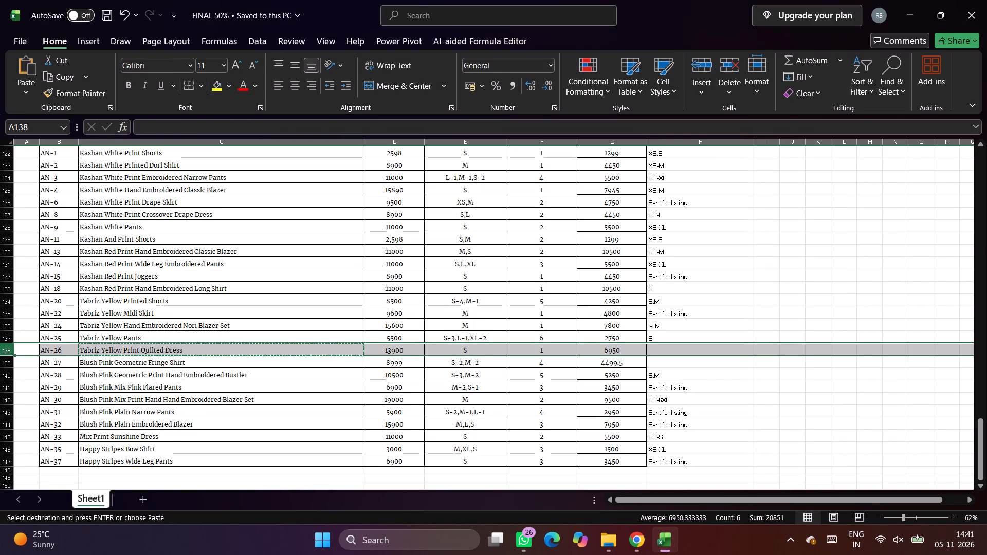
click(673, 346)
key(s)
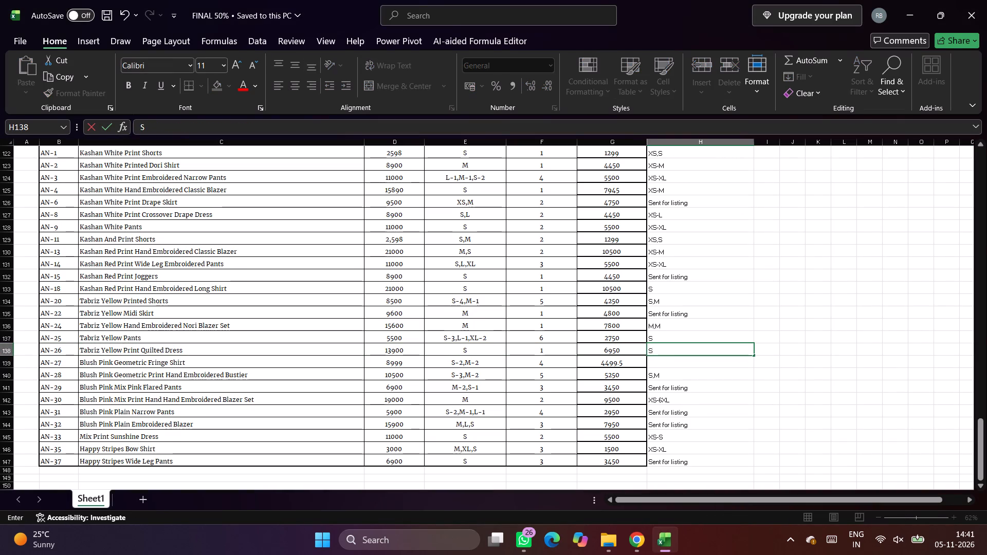
click(660, 358)
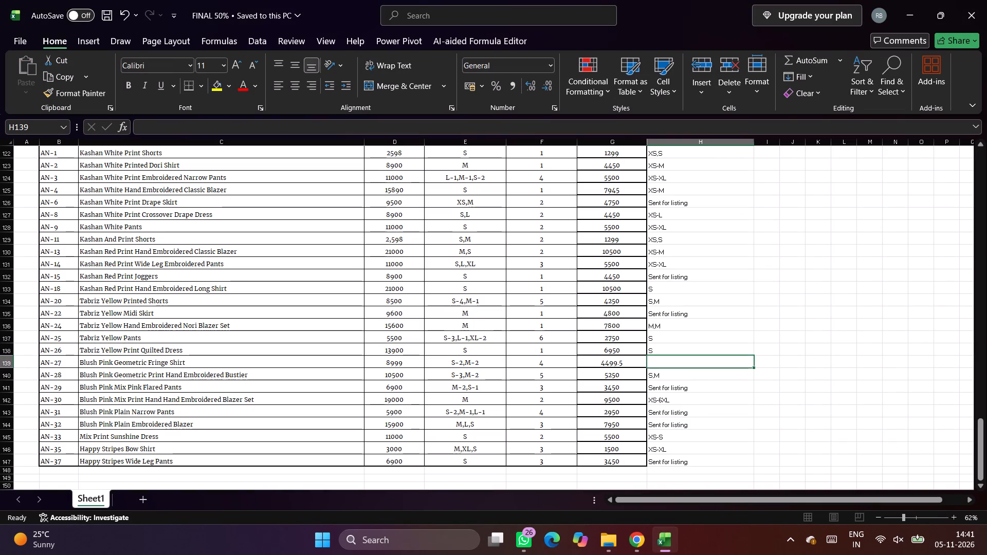
Search the AVLD site for AN-27's copied name, Blush Pink Geometric Fringe Shirt, check its product page sizes, and return to the workbook.
click(4, 362)
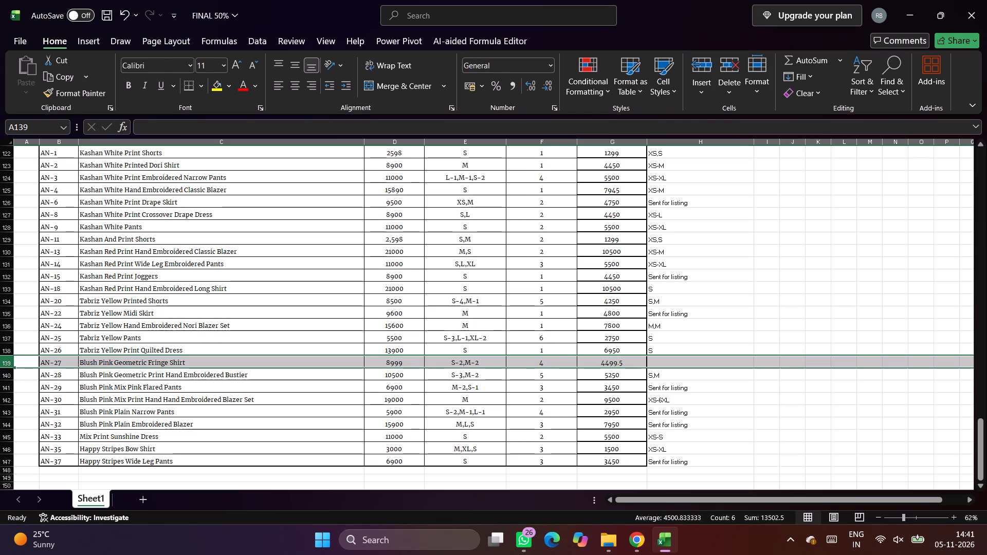
click(131, 362)
key(ctrl+c)
key(alt+Tab)
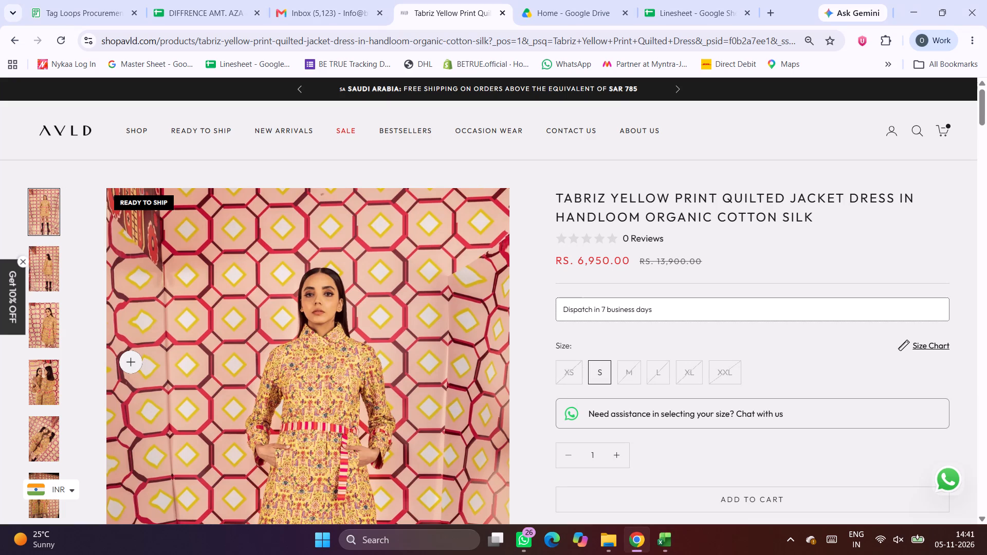
click(918, 136)
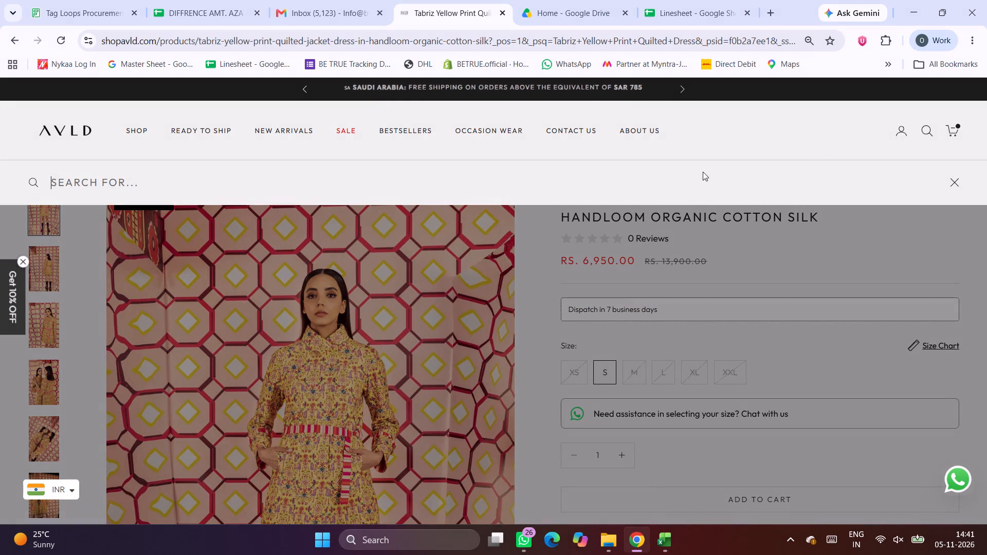
key(ctrl+v)
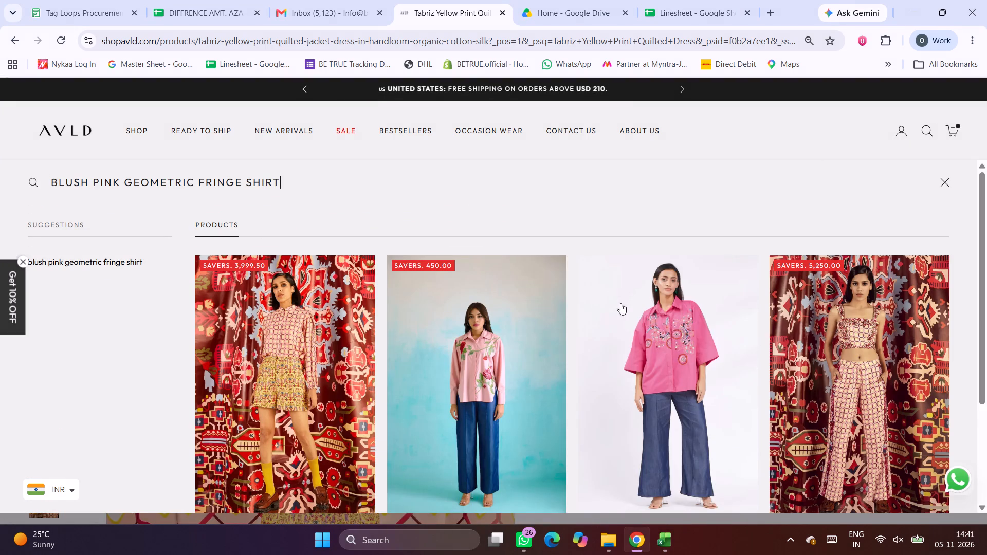
scroll(622, 306, down, 2)
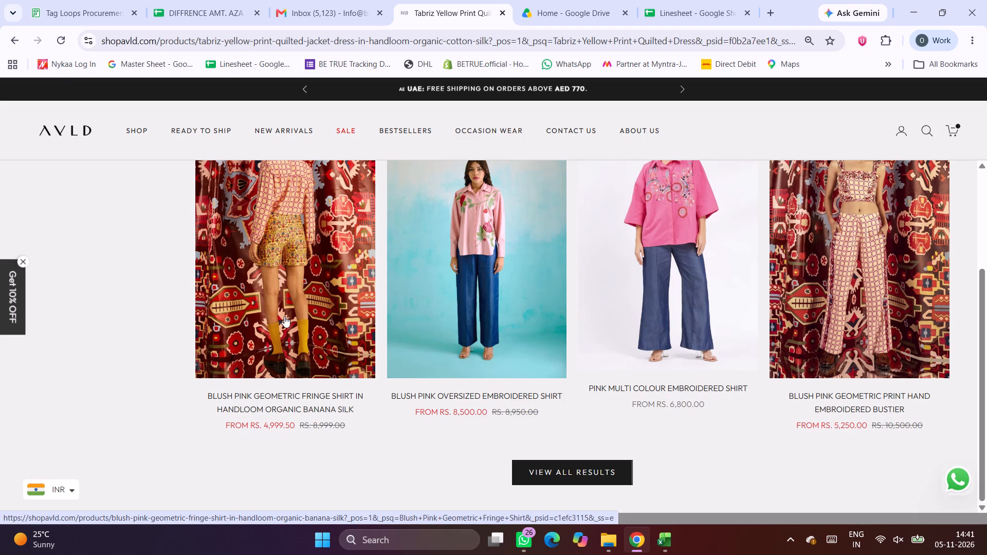
click(284, 316)
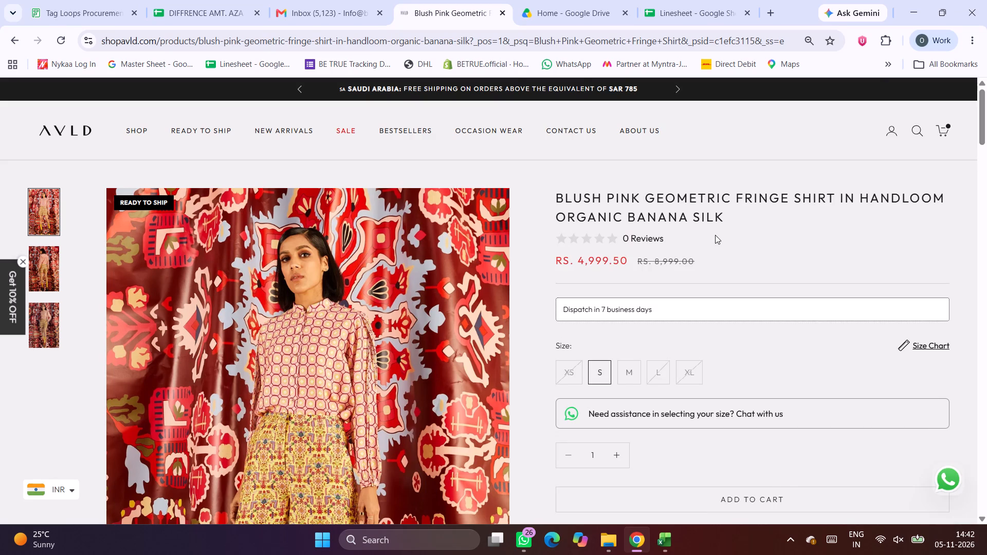
key(alt+Tab)
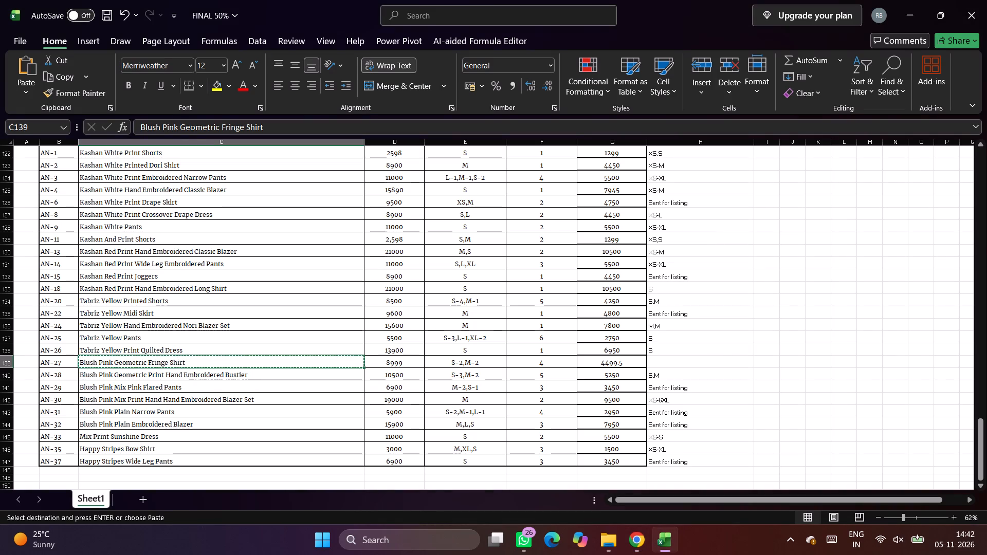
Record S,M in column H for AN-27, Blush Pink Geometric Fringe Shirt, and save the workbook.
click(659, 360)
text(S,M)
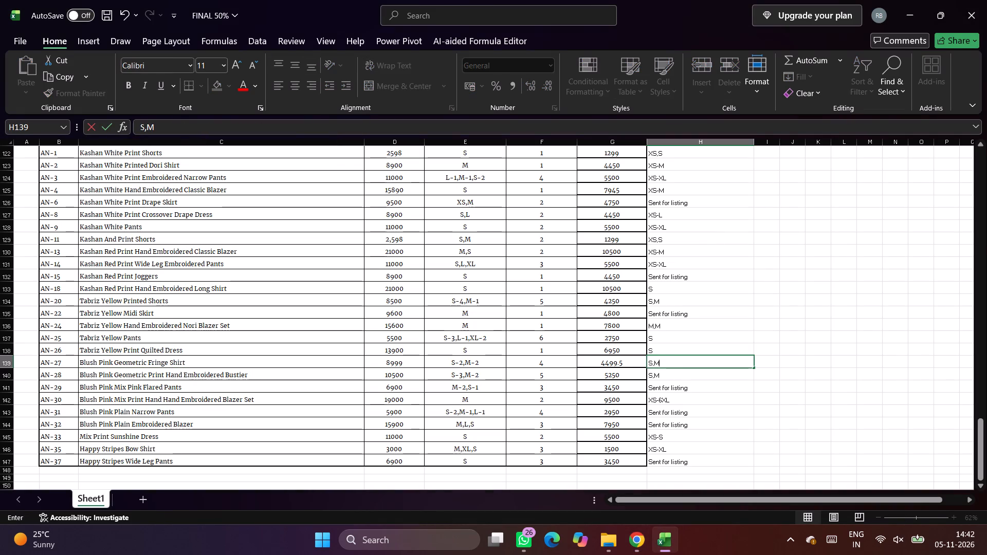
click(808, 340)
key(ctrl+s)
Search the AVLD site for MI-12's copied name, Black Silk Satin Straight Pants, check the Black Cotton Satin Straight Pants page sizes, and return to the workbook.
scroll(808, 340, up, 5)
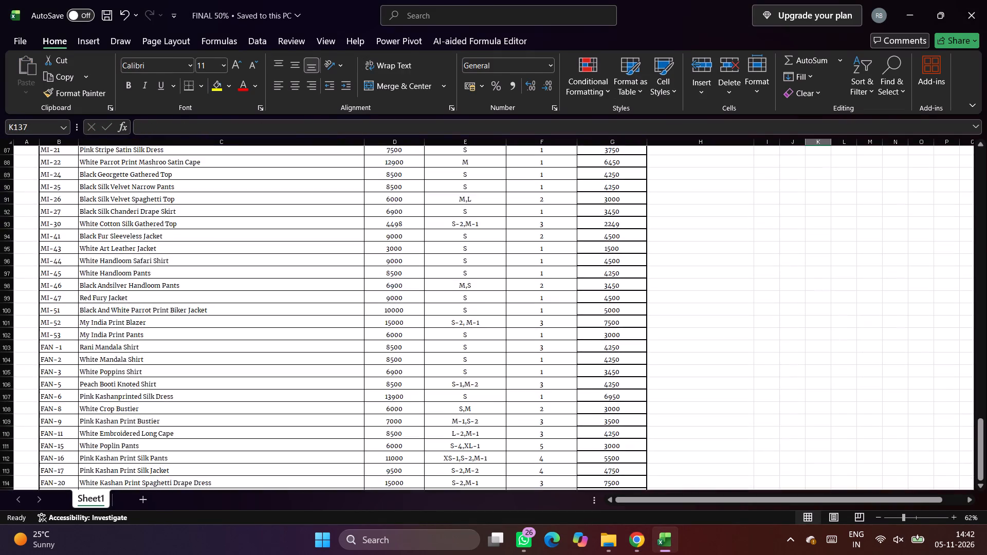
scroll(808, 340, up, 4)
scroll(808, 340, down, 7)
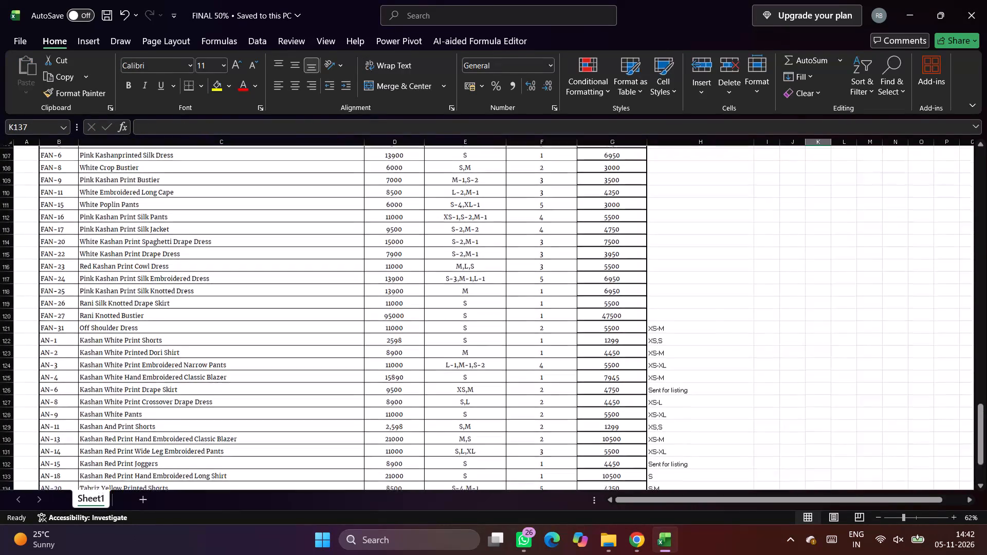
scroll(808, 340, up, 4)
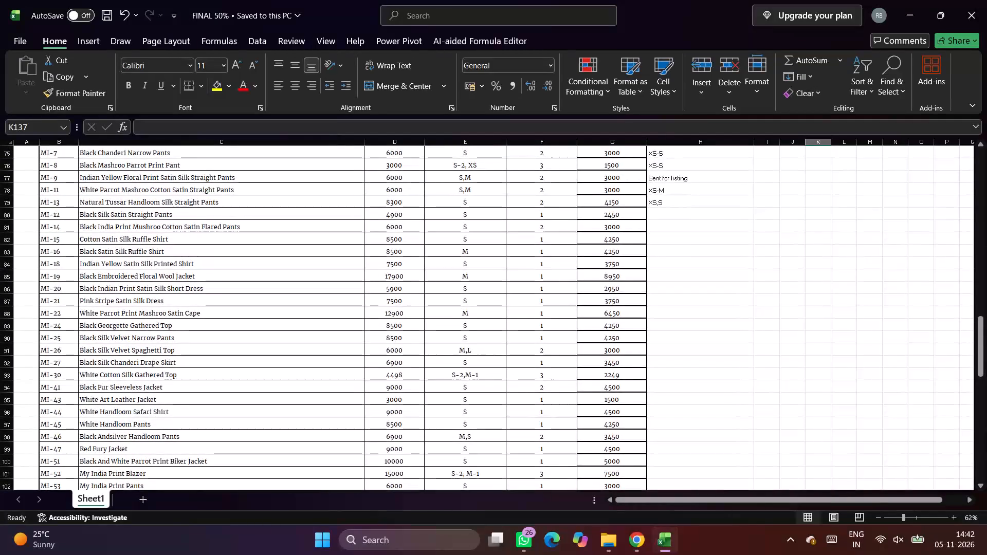
click(6, 217)
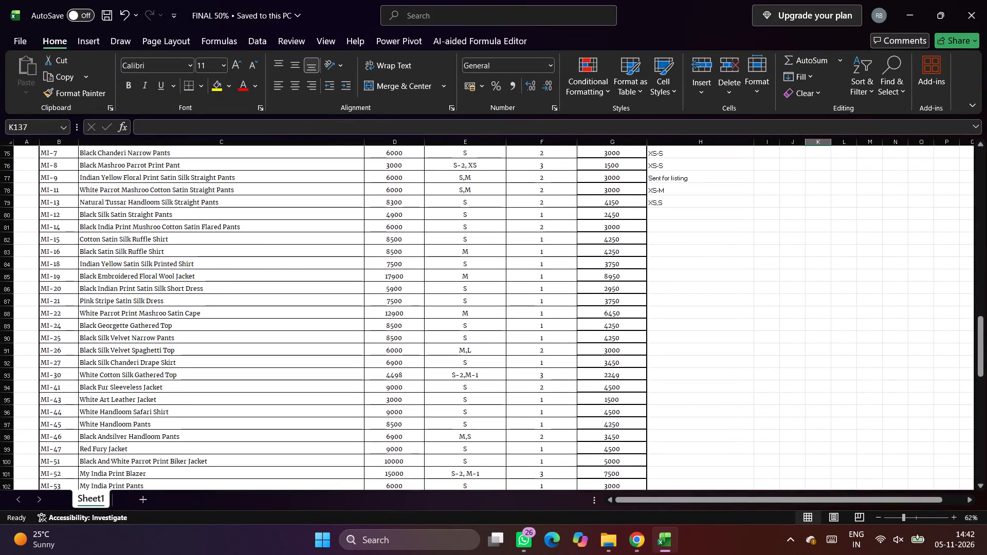
click(6, 213)
click(163, 213)
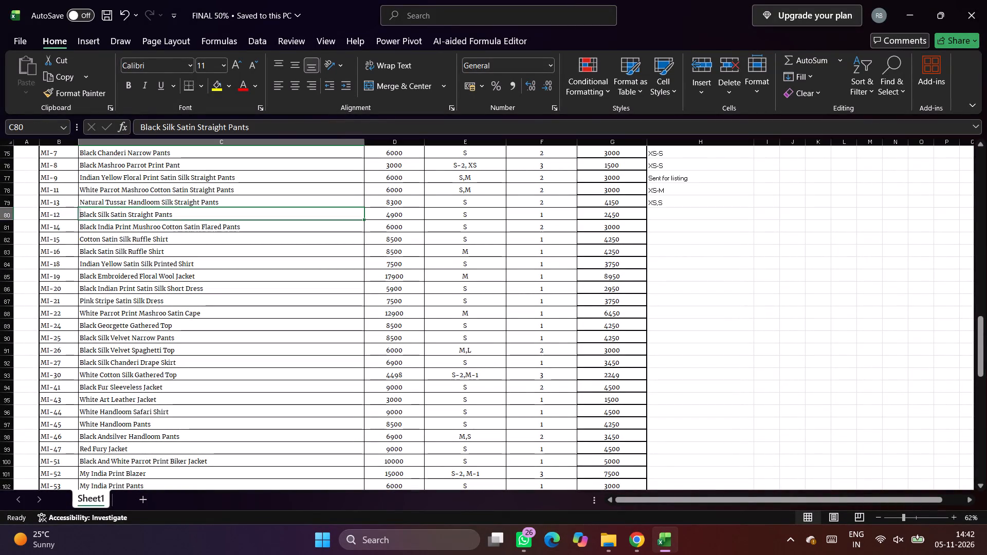
key(ctrl+c)
key(alt+Tab)
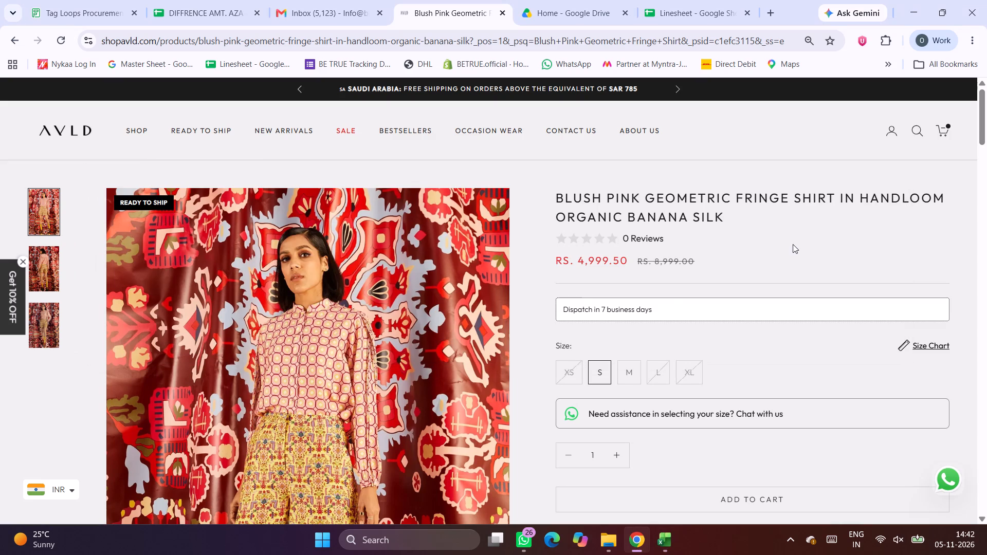
click(919, 128)
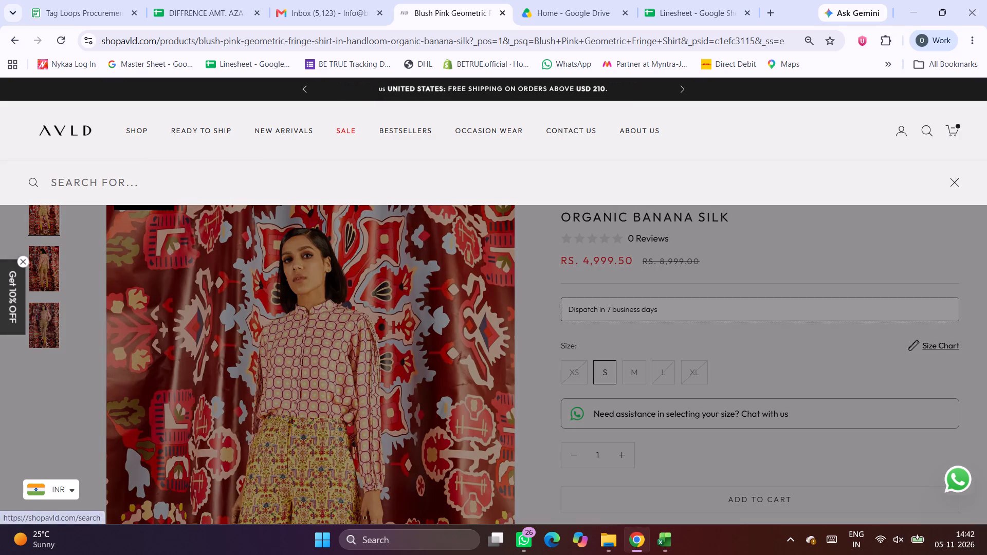
key(ctrl+v)
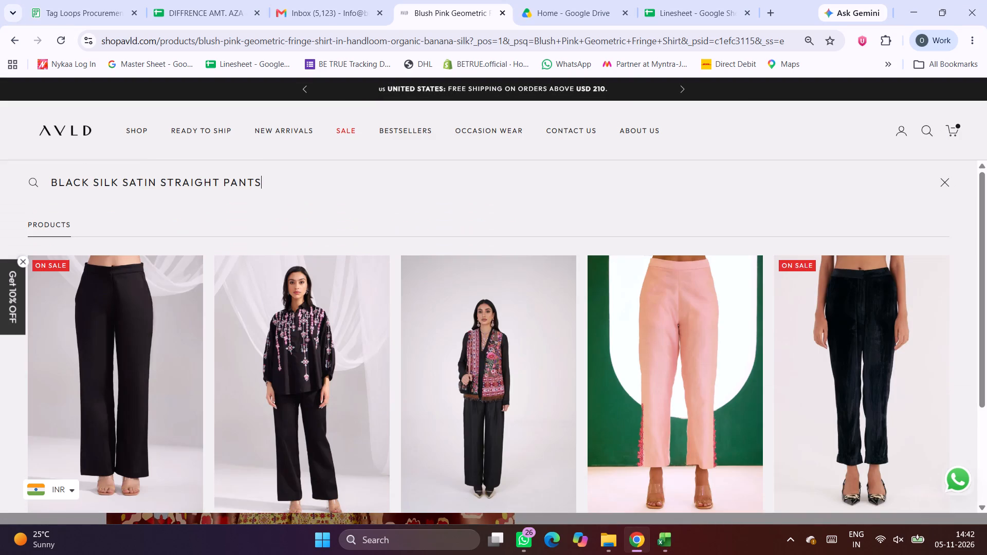
scroll(502, 301, down, 2)
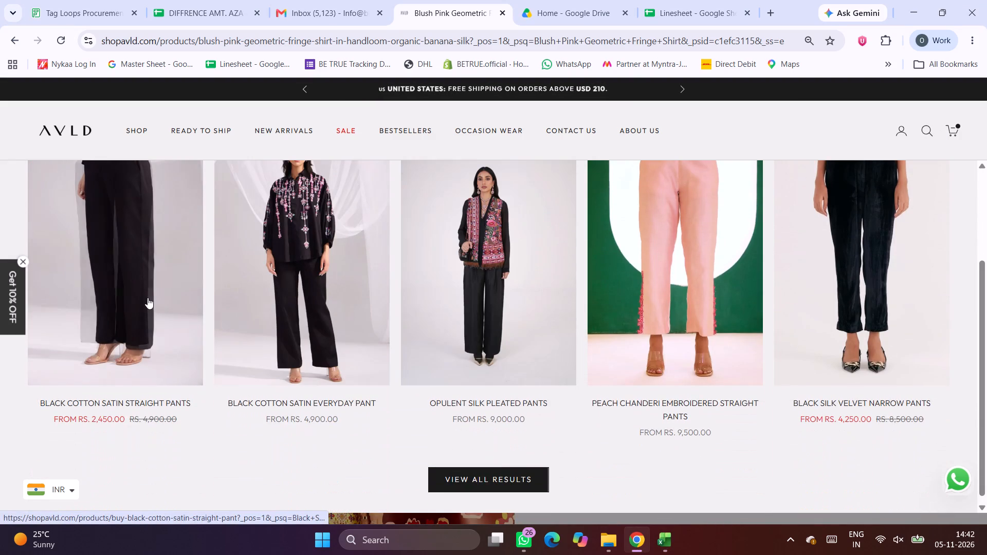
click(148, 298)
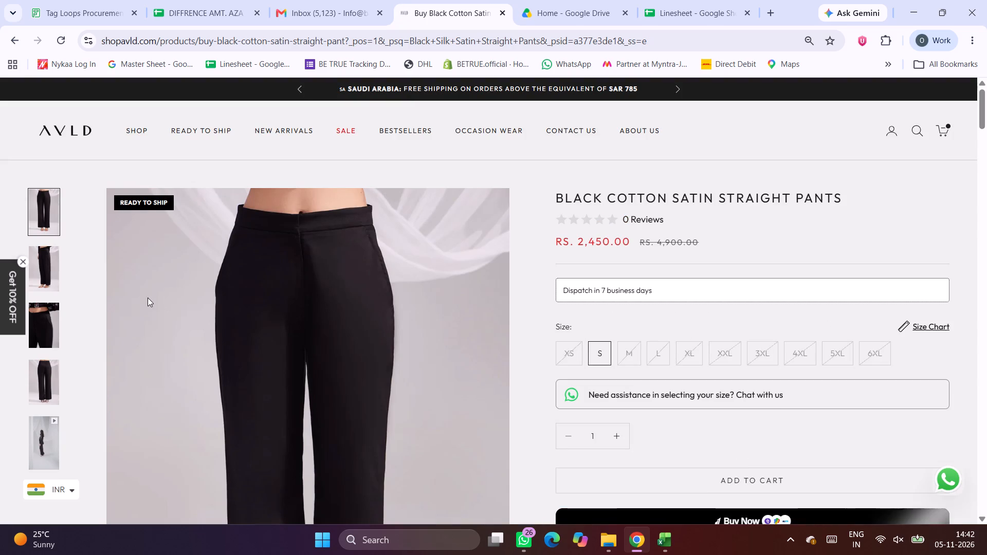
key(alt+Tab)
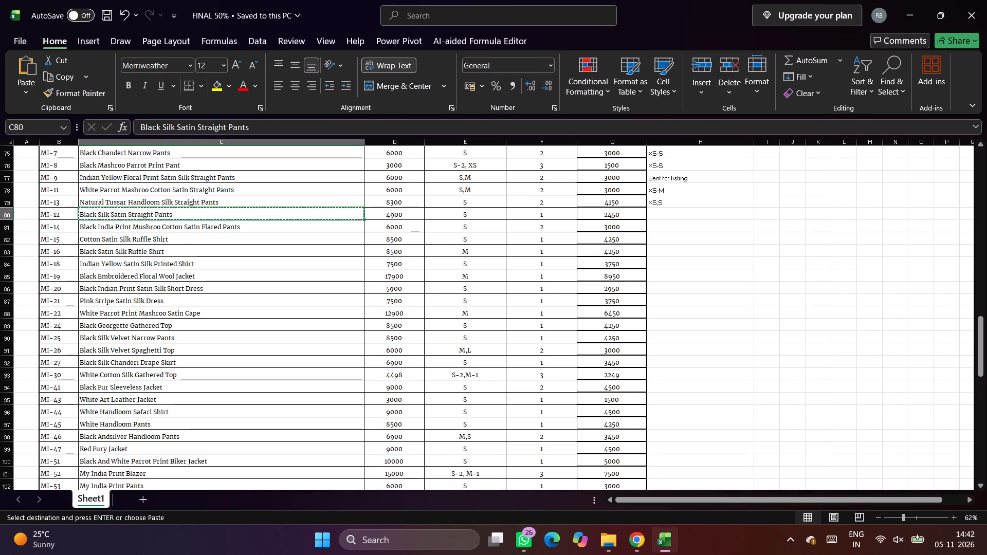
Record S in column H for MI-12, Black Silk Satin Straight Pants, and save the workbook.
click(669, 215)
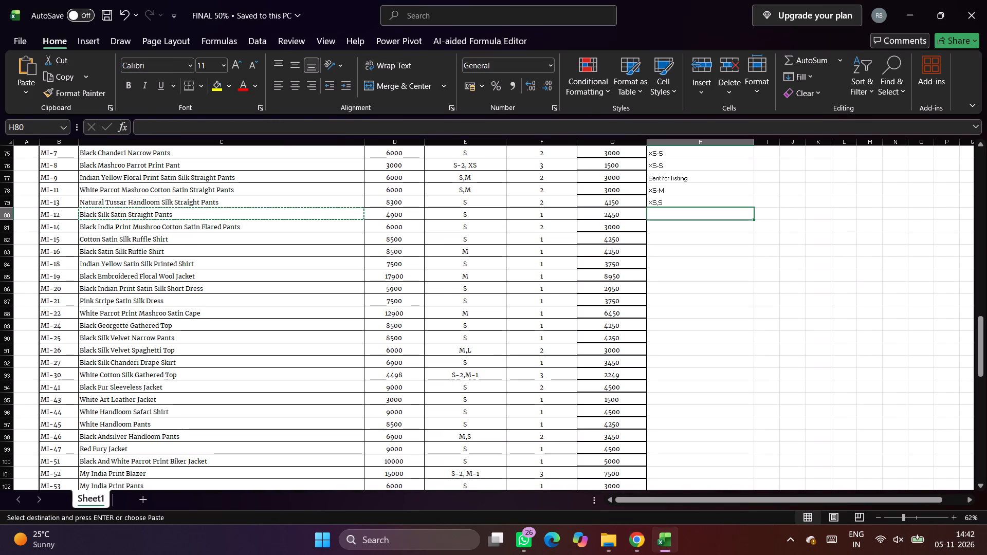
key(s)
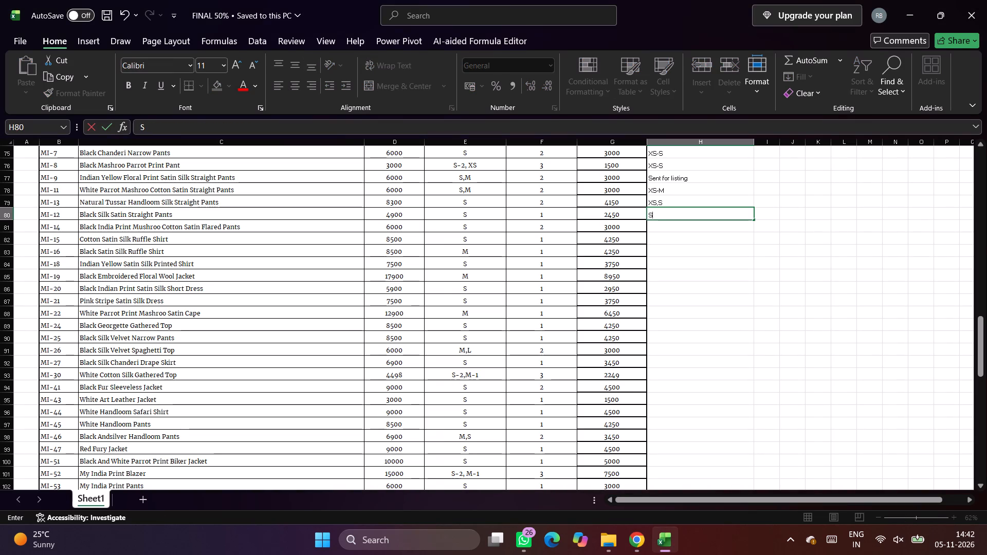
click(654, 225)
key(ctrl+s)
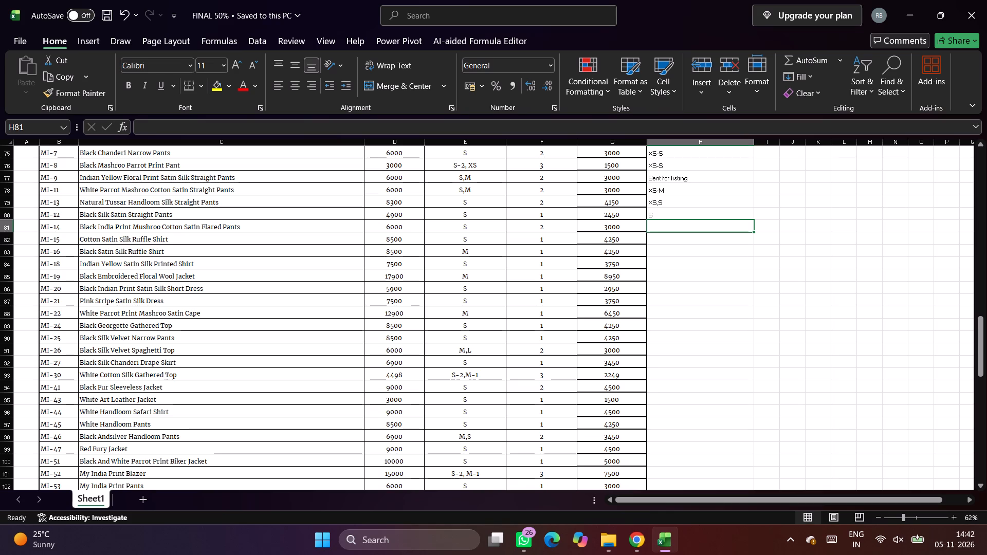
Review the column H entries across the garment list, from the LF and BP rows through the AN rows.
scroll(654, 225, down, 10)
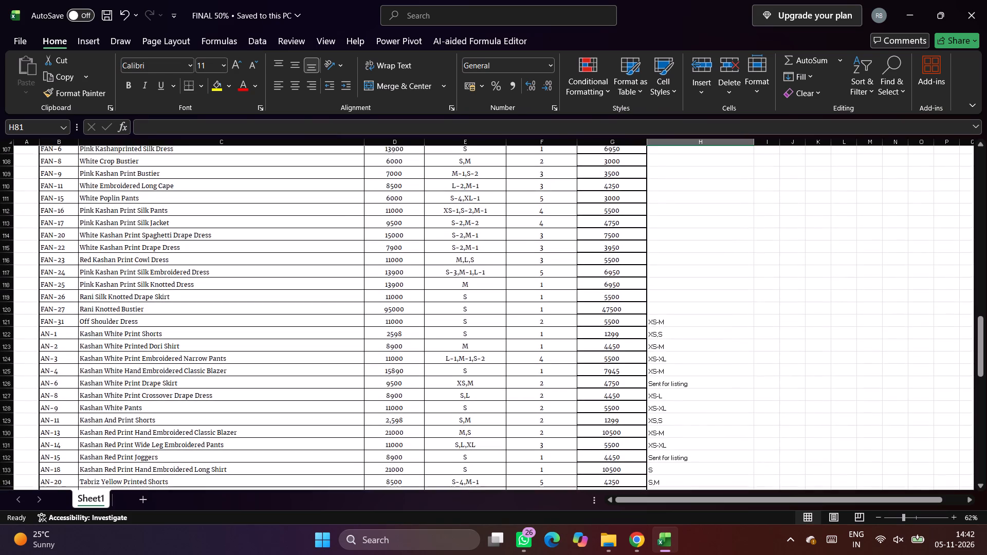
scroll(654, 225, down, 2)
scroll(654, 225, up, 9)
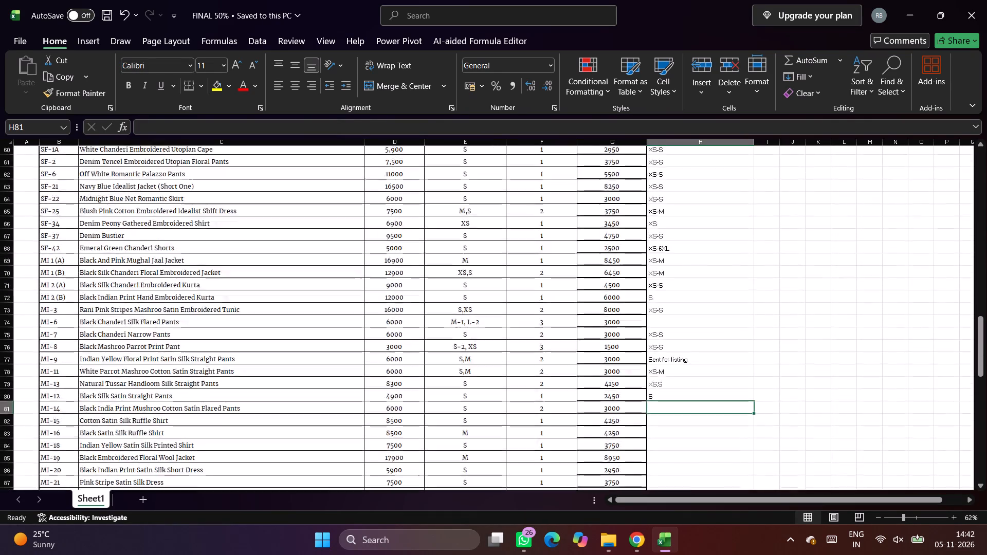
scroll(654, 225, up, 8)
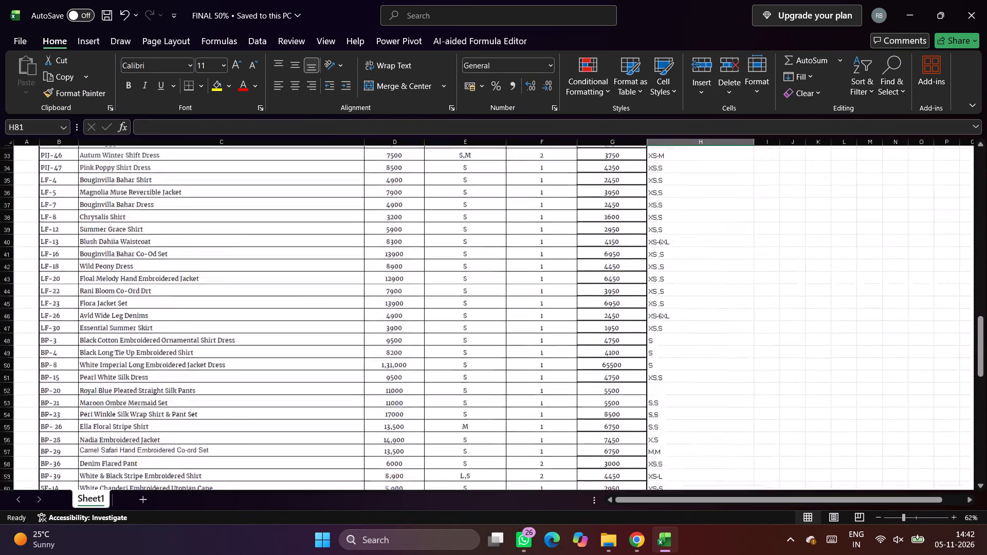
scroll(654, 225, up, 2)
scroll(654, 225, down, 4)
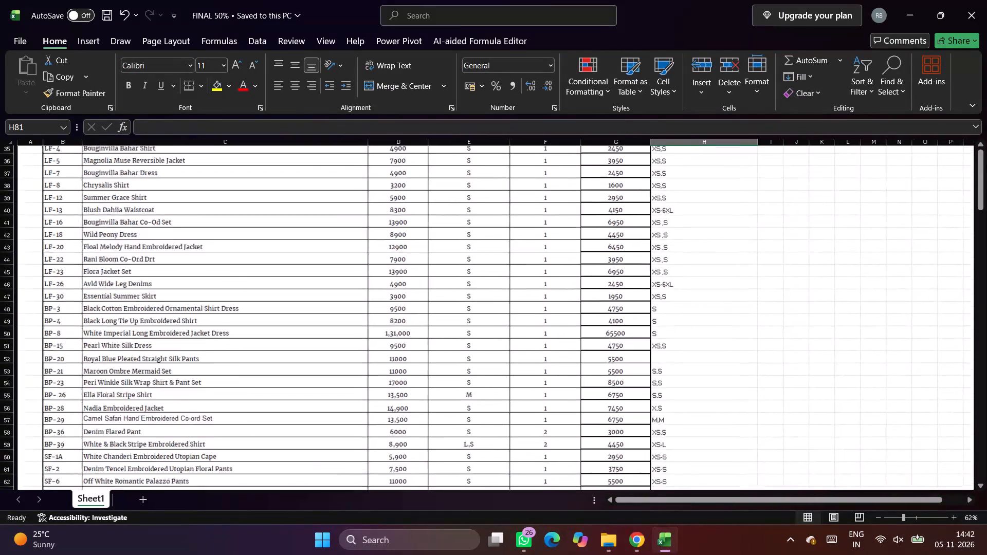
scroll(654, 225, down, 5)
scroll(654, 225, up, 3)
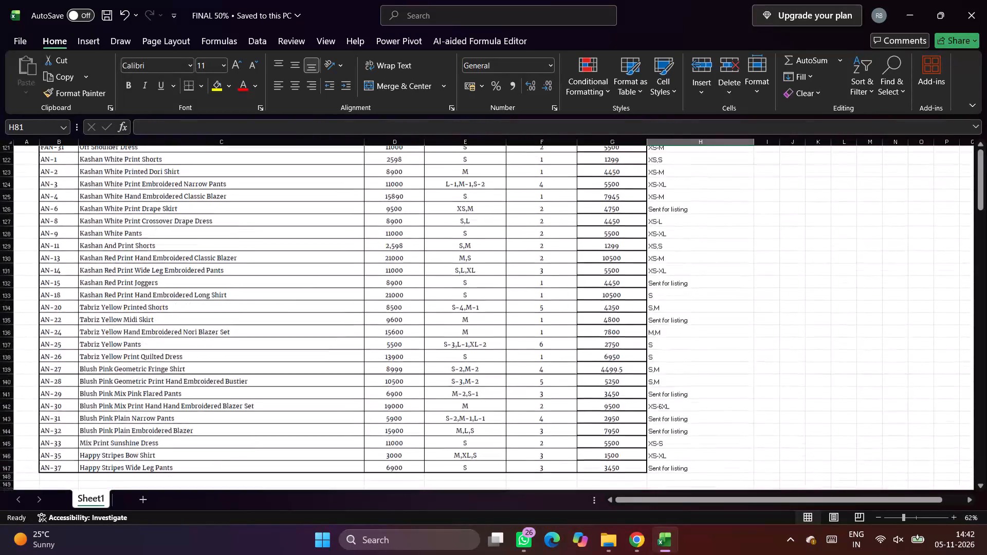
scroll(654, 225, up, 5)
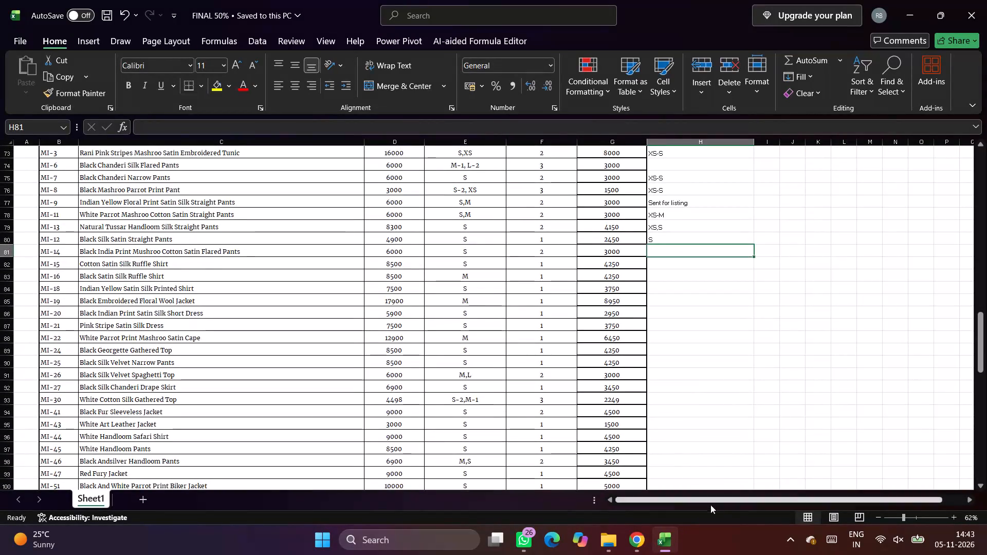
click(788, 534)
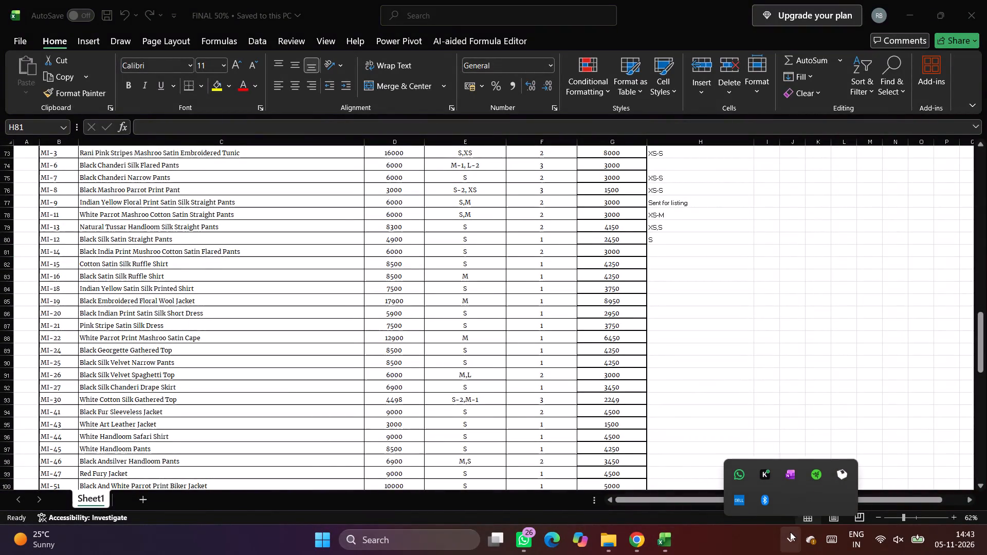
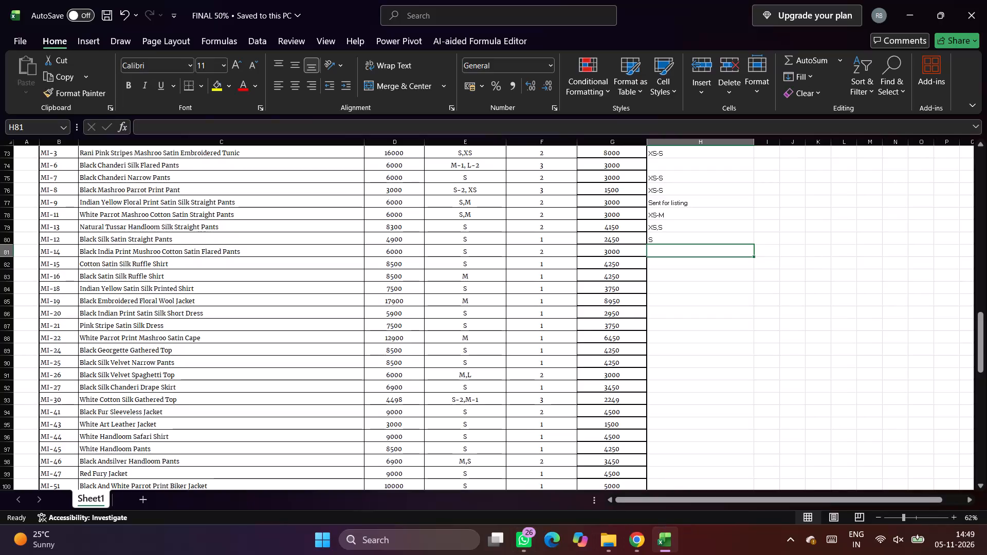
Search the AVLD site for MI-14's copied name, Black India Print Mushroo Cotton Satin Flared Pants, check its page's sizes, and return to the workbook.
click(115, 253)
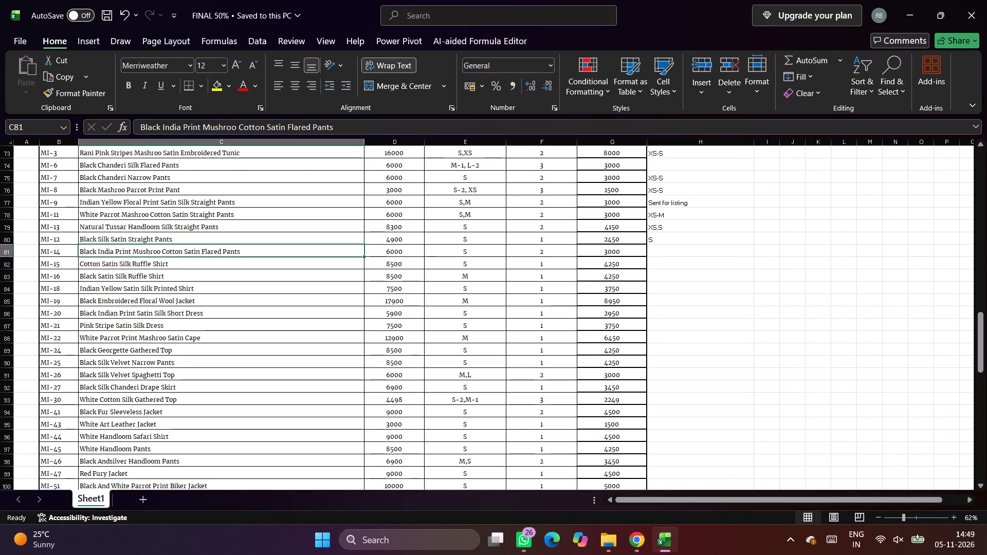
key(ctrl+c)
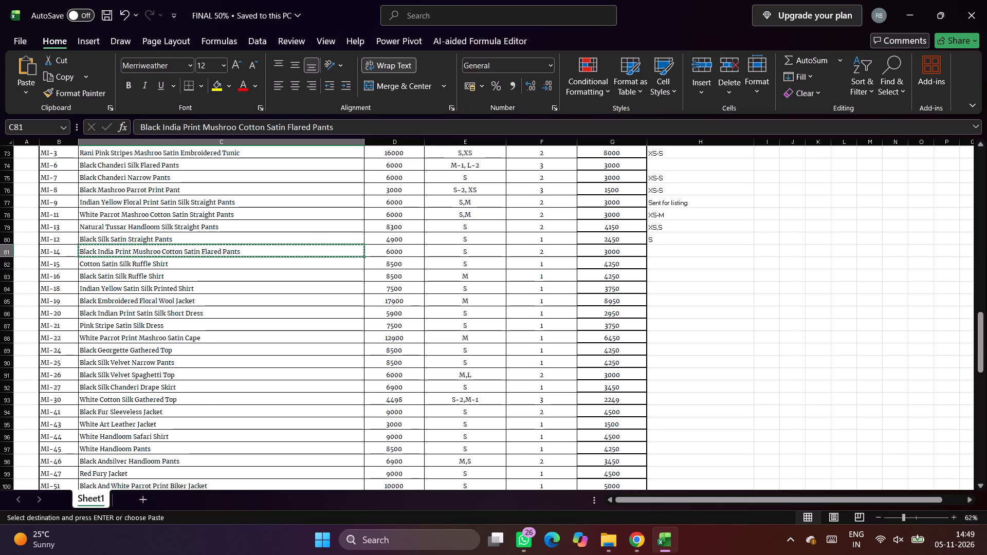
key(alt+Tab)
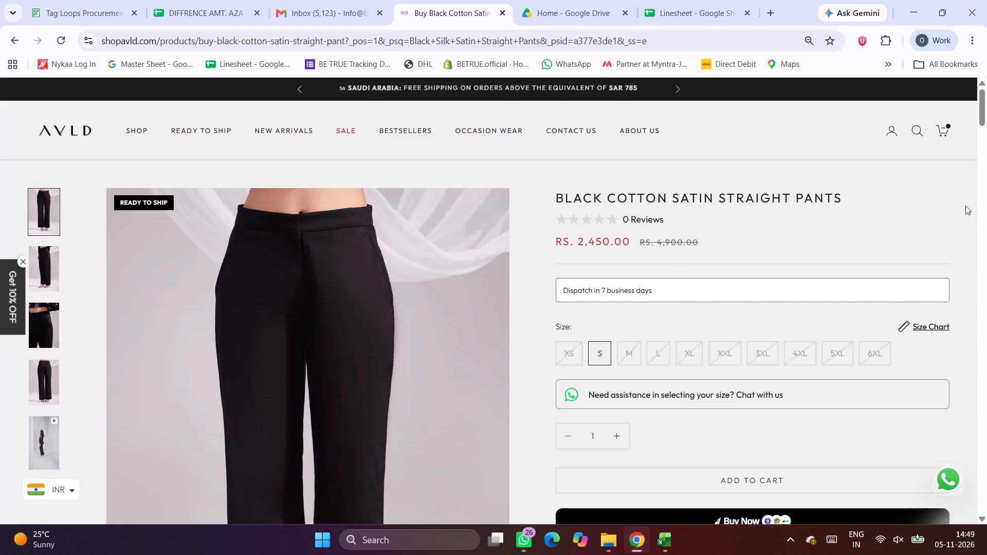
click(922, 126)
key(ctrl+v)
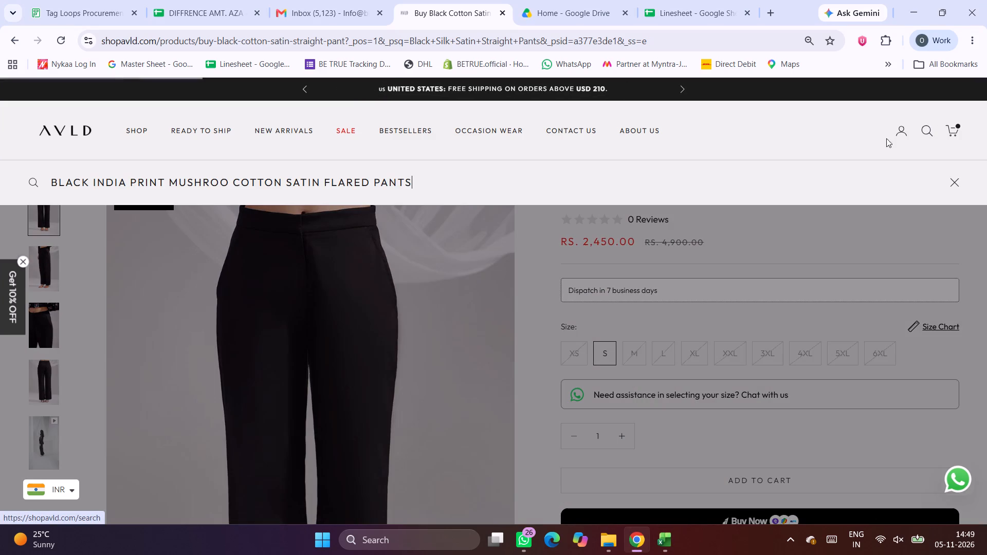
scroll(582, 271, down, 1)
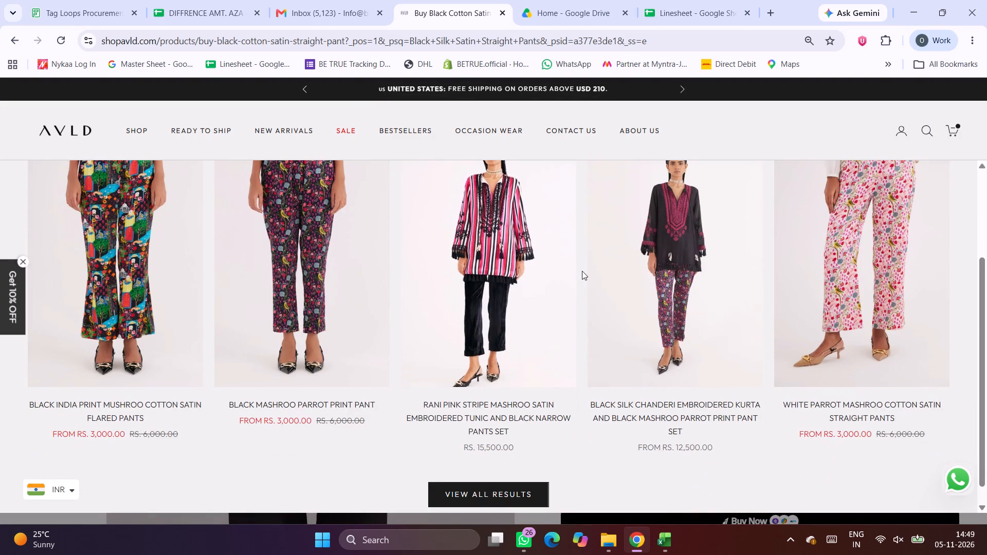
click(116, 335)
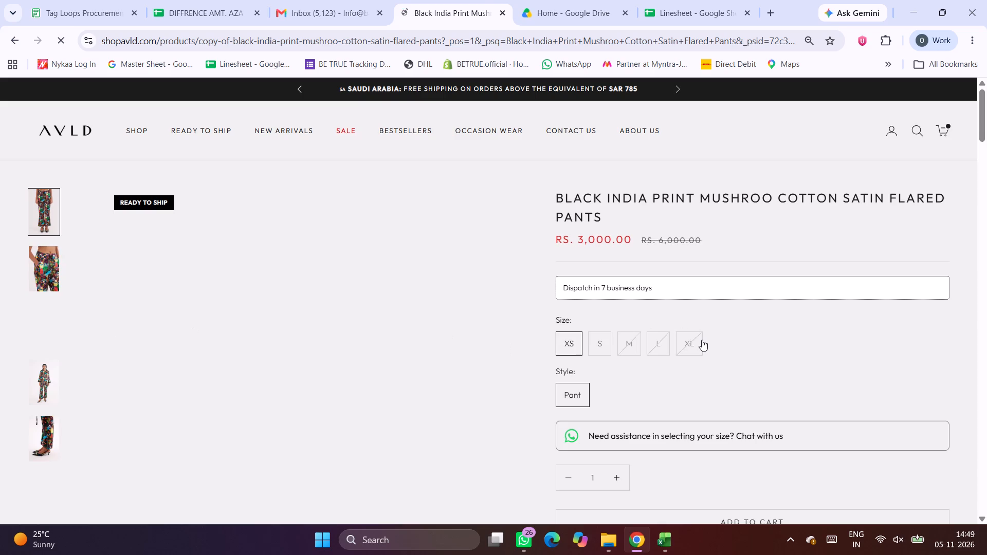
key(alt+Tab)
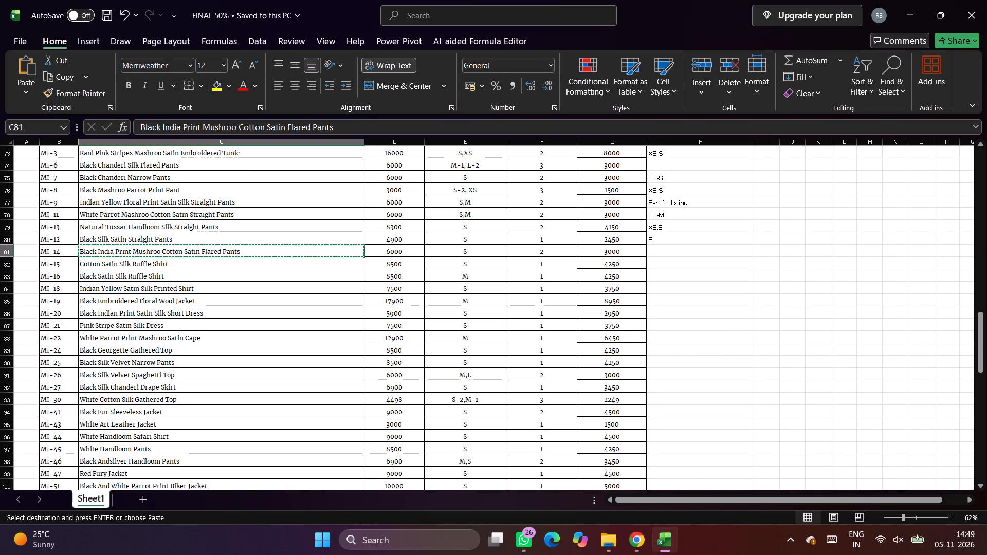
Record XS-S in column H for MI-14, Black India Print Mushroo Cotton Satin Flared Pants.
click(675, 247)
key(alt+Tab)
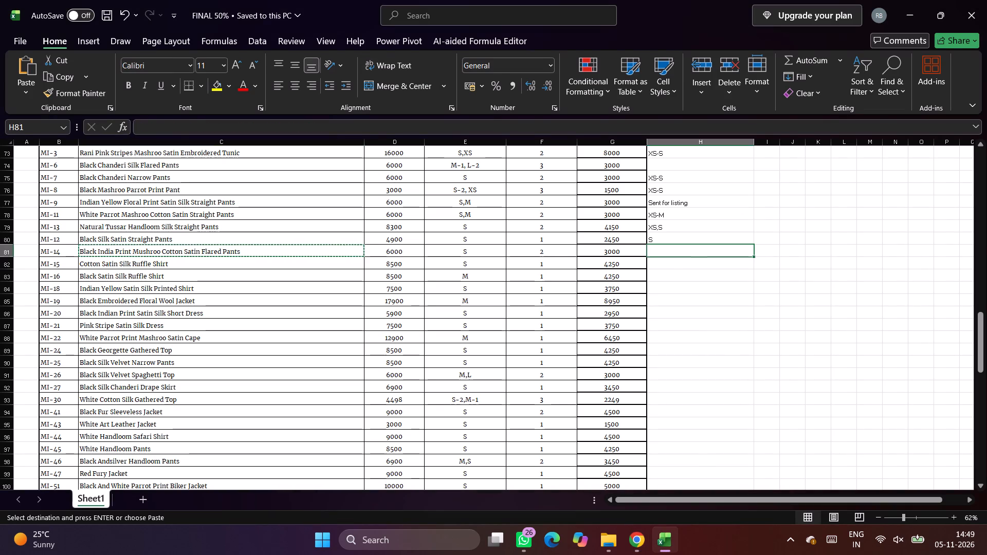
key(alt+Tab)
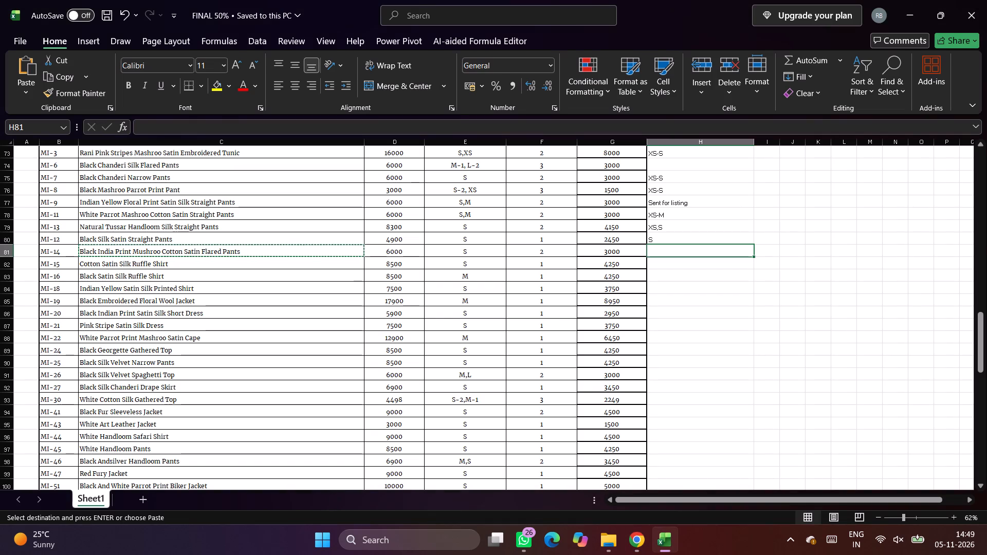
text(XS-S)
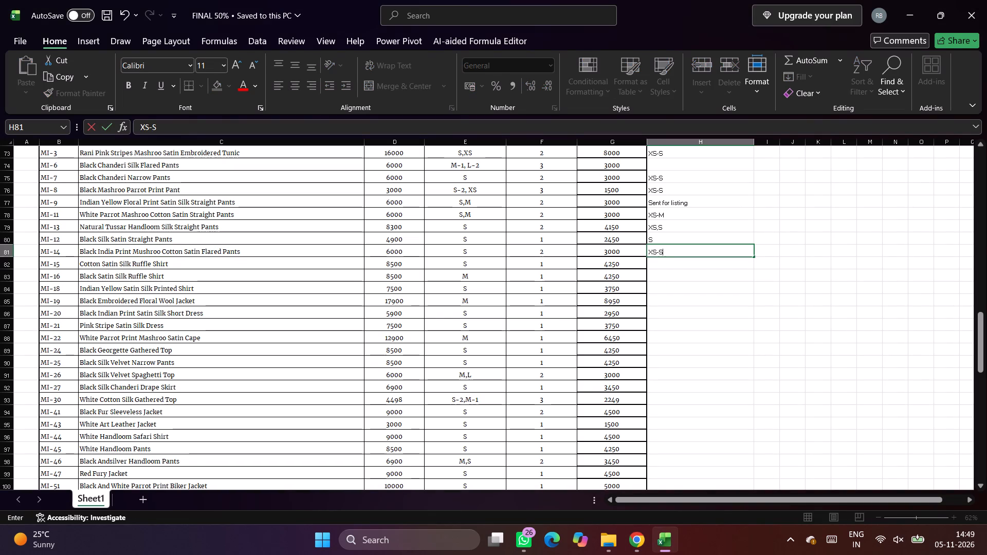
click(659, 261)
Search the AVLD site for MI-15's copied name, Cotton Satin Silk Ruffle Shirt, check the Black Satin Silk Ruffle Shirt page sizes, and return to the workbook.
scroll(659, 261, down, 1)
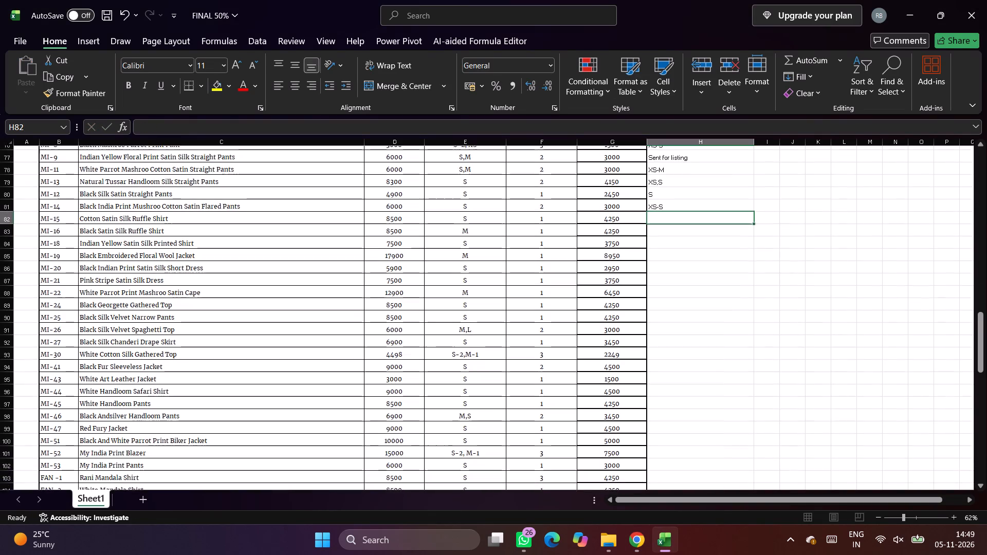
scroll(659, 261, down, 1)
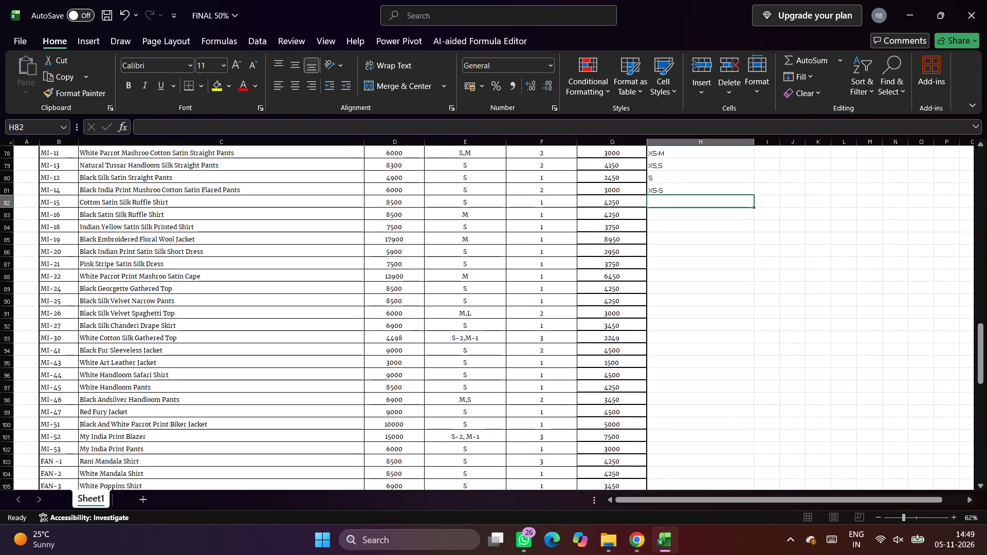
click(84, 204)
key(ctrl+c)
key(alt+Tab)
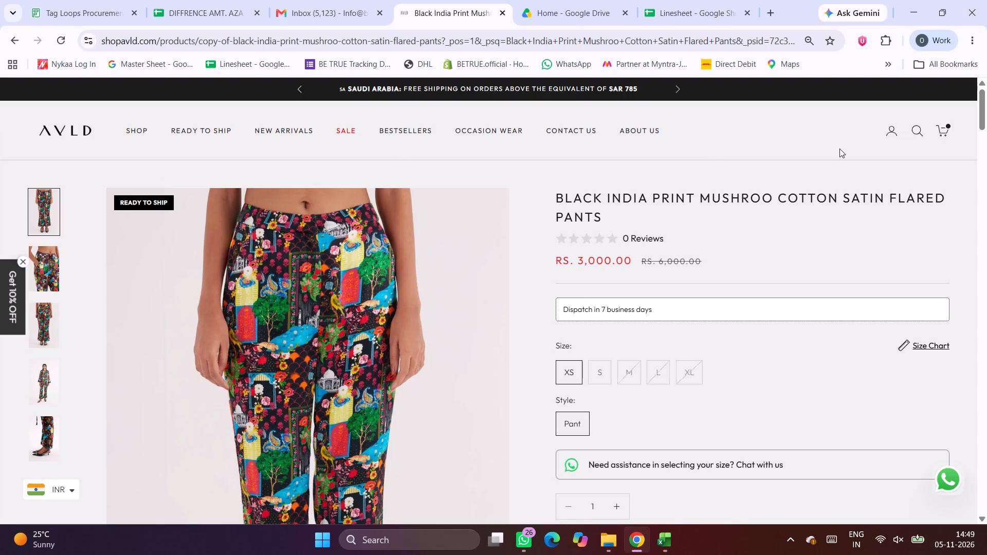
click(918, 132)
key(ctrl+v)
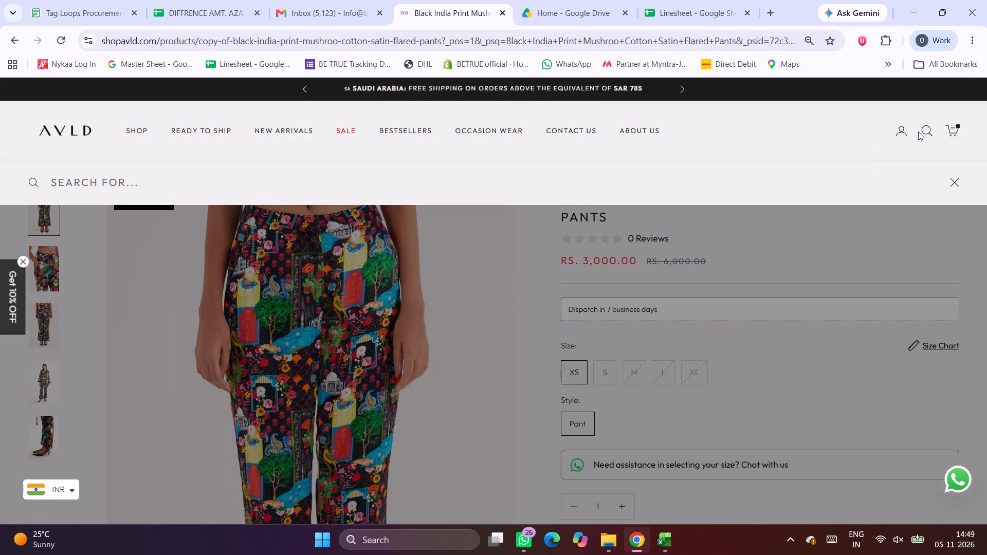
key(ctrl+v)
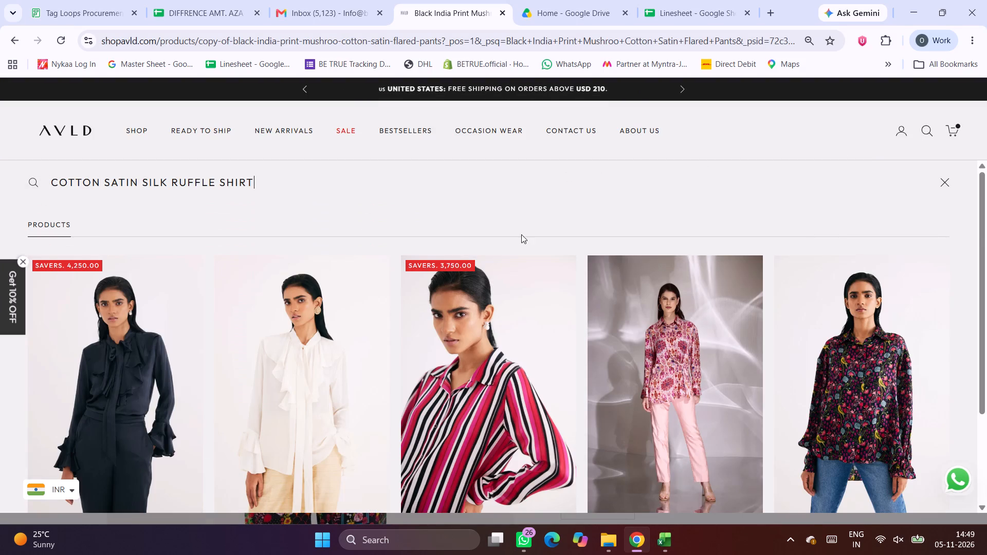
scroll(521, 234, down, 3)
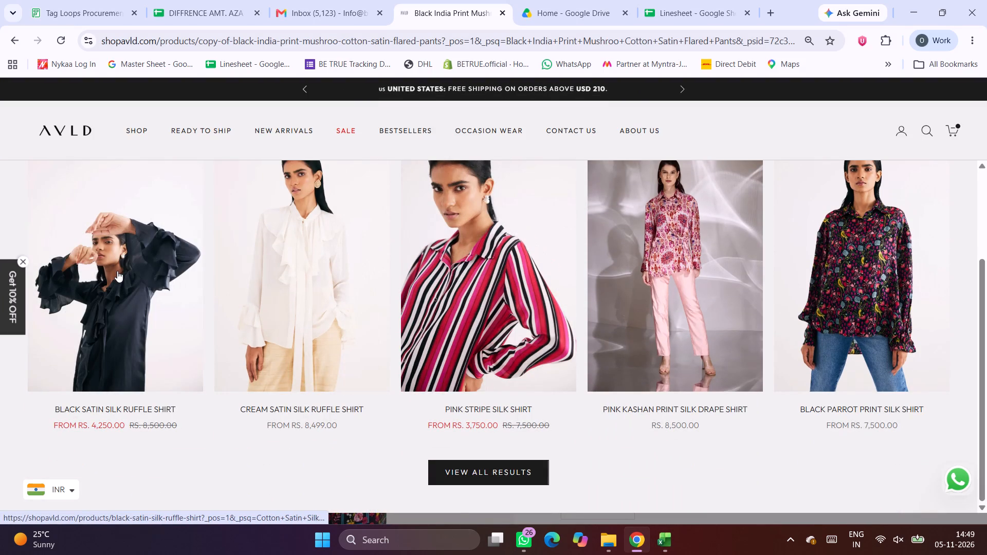
click(117, 271)
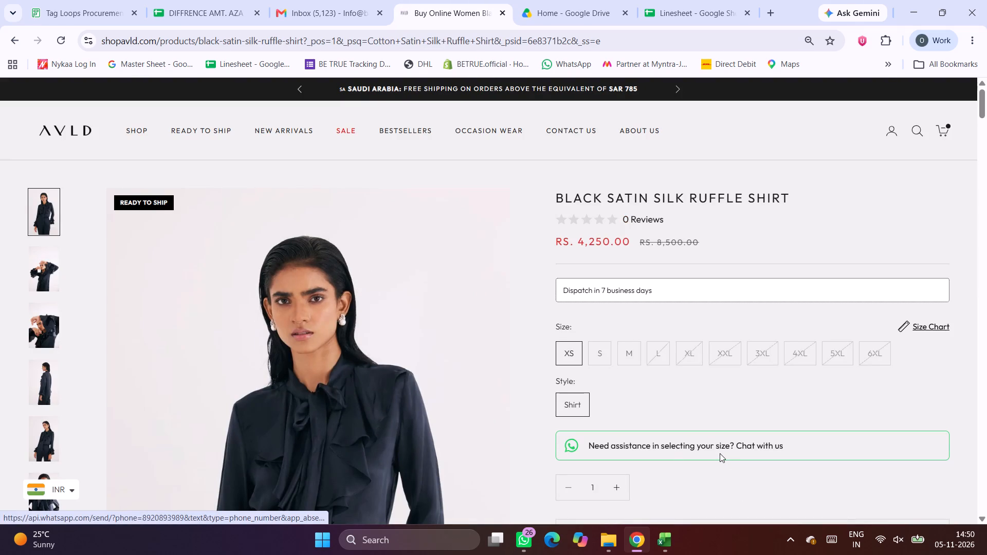
key(alt+Tab)
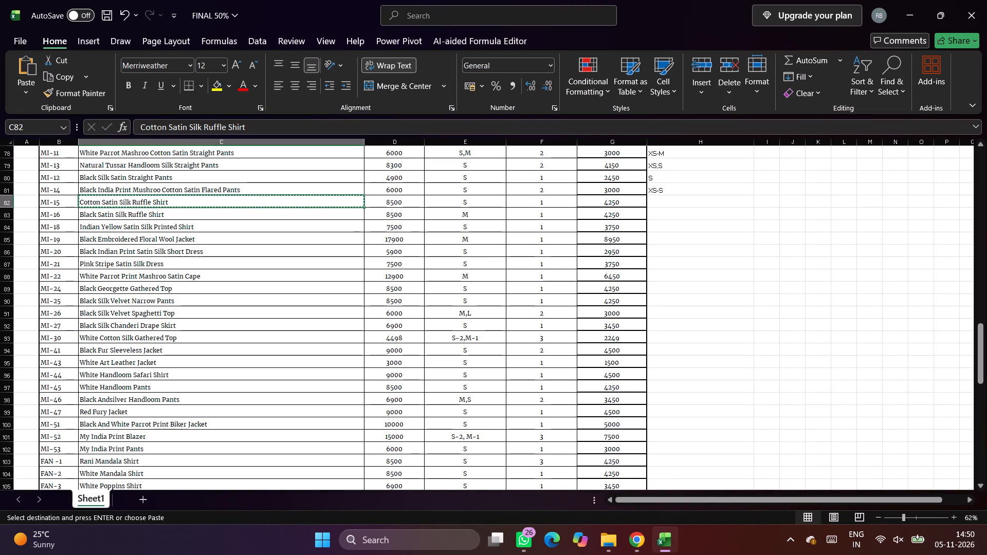
Record XS-M in column H for MI-15, Cotton Satin Silk Ruffle Shirt.
click(669, 201)
text(XS-M)
click(662, 213)
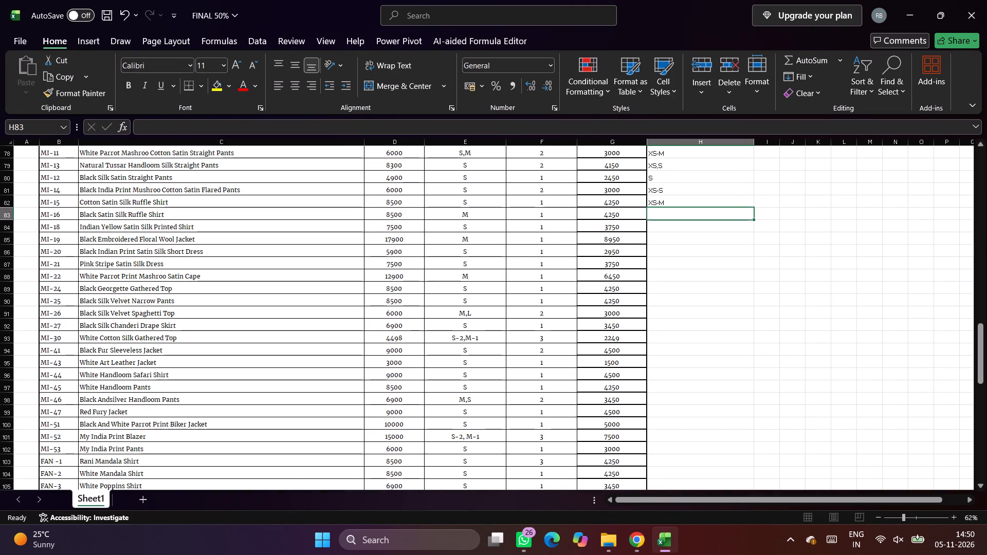
Search the AVLD site for MI-16's copied name, Black Satin Silk Ruffle Shirt, review the matching products, and return to the workbook.
scroll(662, 213, down, 1)
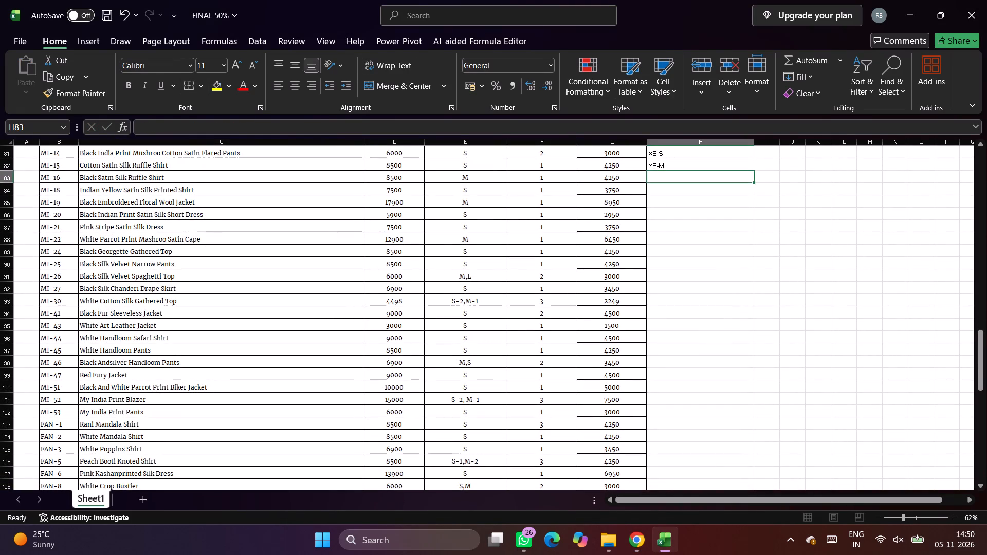
click(90, 178)
key(ctrl+c)
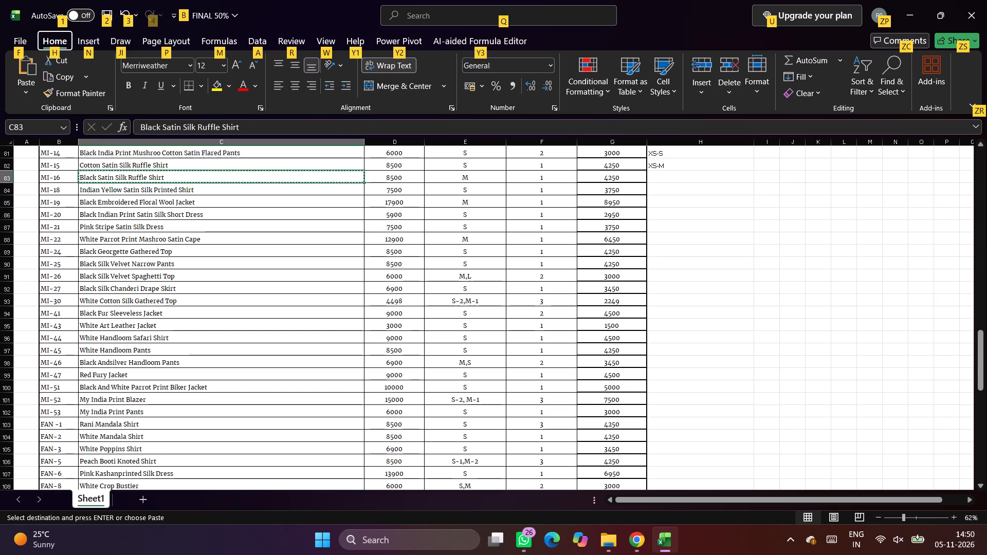
key(alt+Tab)
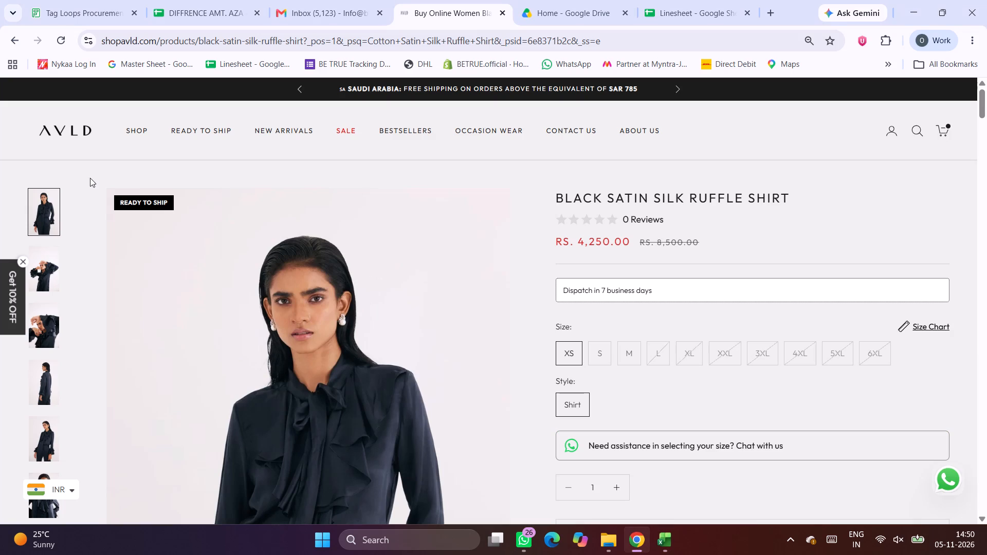
click(915, 122)
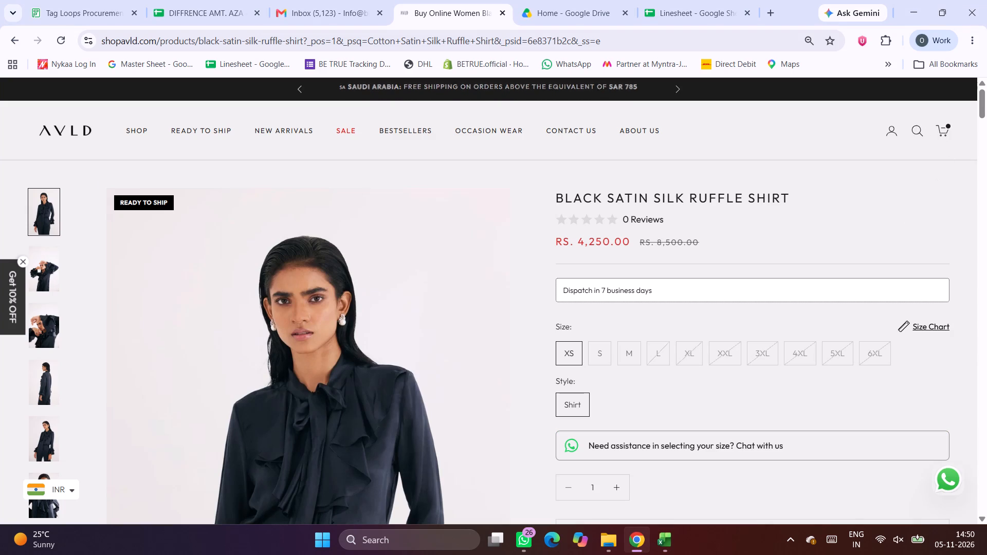
click(915, 124)
key(ctrl+v)
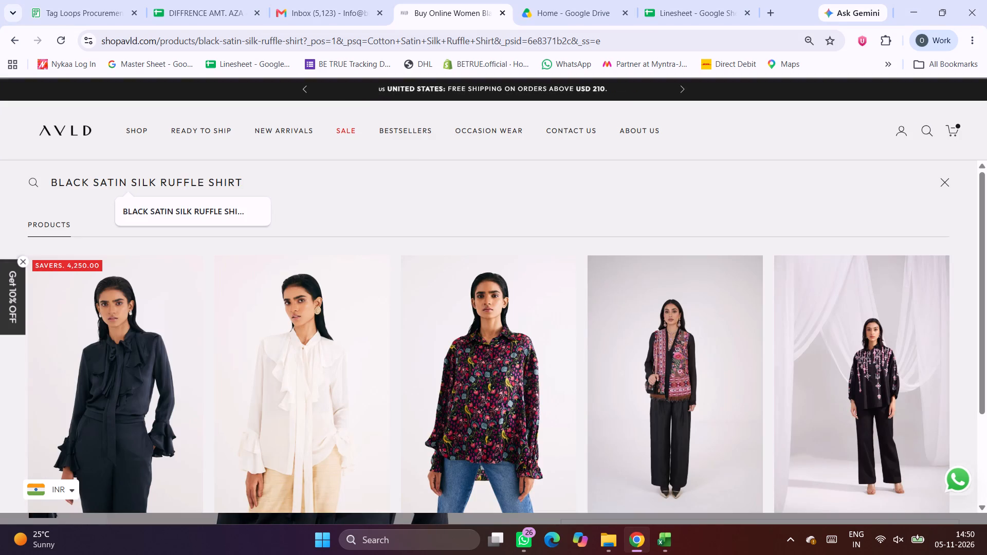
scroll(387, 340, down, 3)
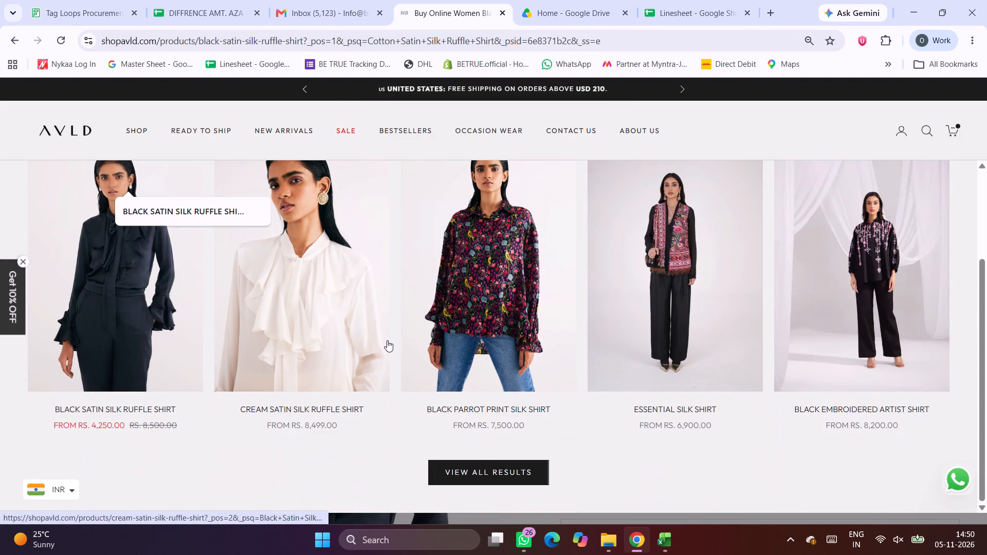
key(alt+Tab)
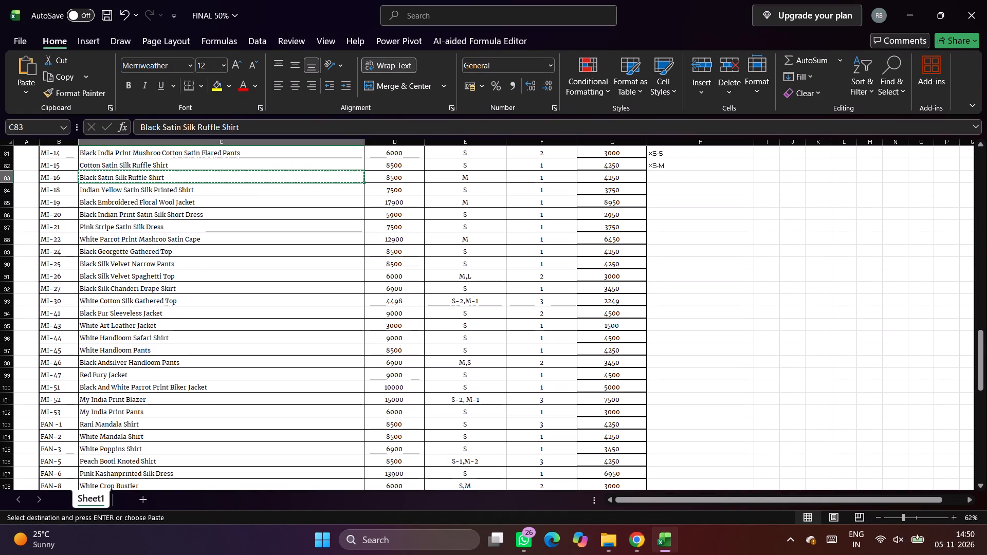
Check the MI 15 and MI 16 ruffle shirt entries in the Linesheet's MY INDIA A/W2023 sheet, and return to the workbook's MI-16 row.
key(alt+Tab)
click(728, 0)
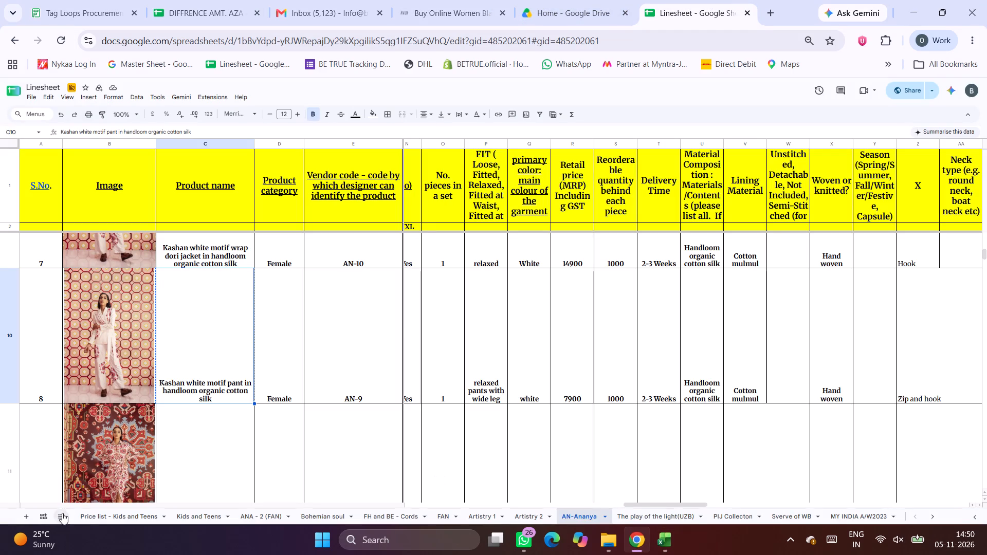
click(62, 513)
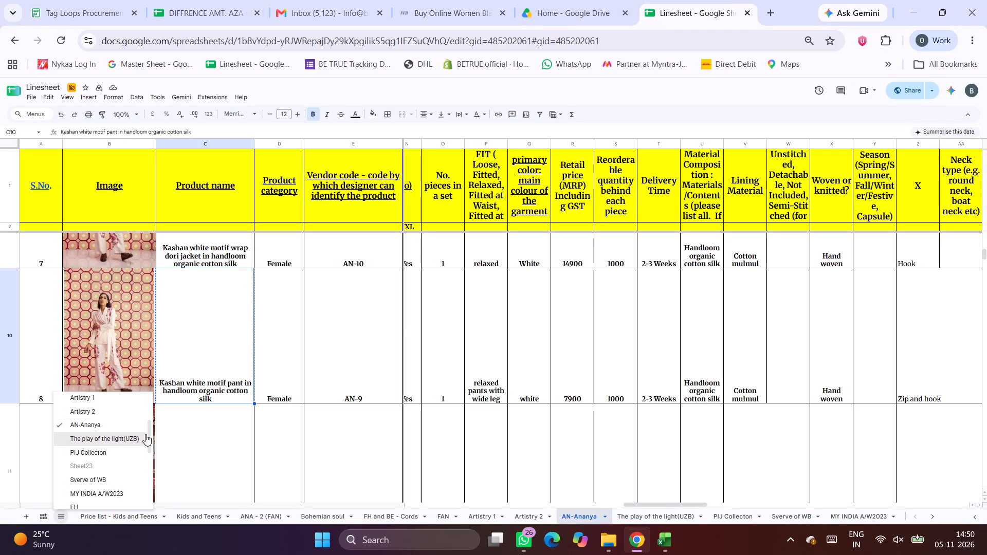
click(151, 441)
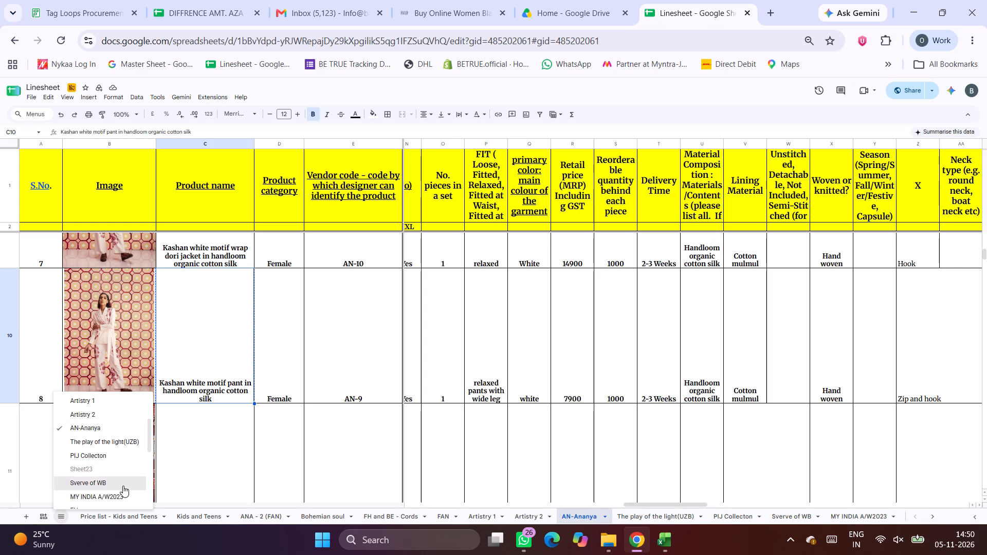
click(119, 492)
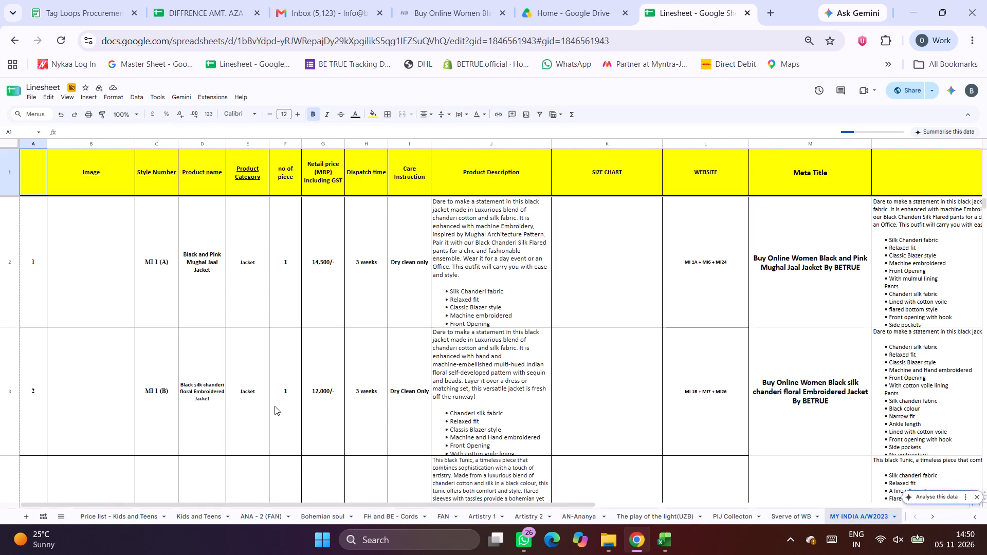
scroll(275, 406, down, 11)
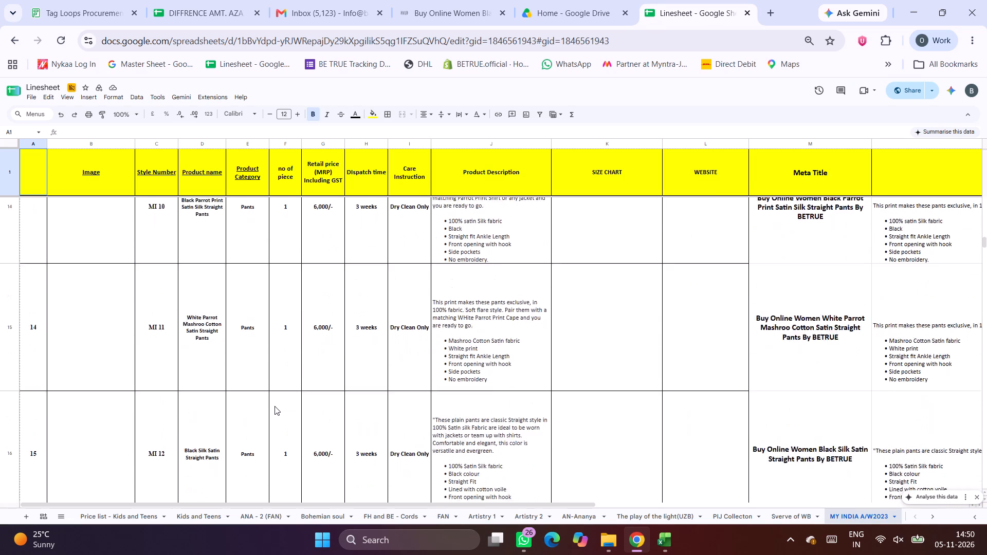
scroll(275, 406, down, 4)
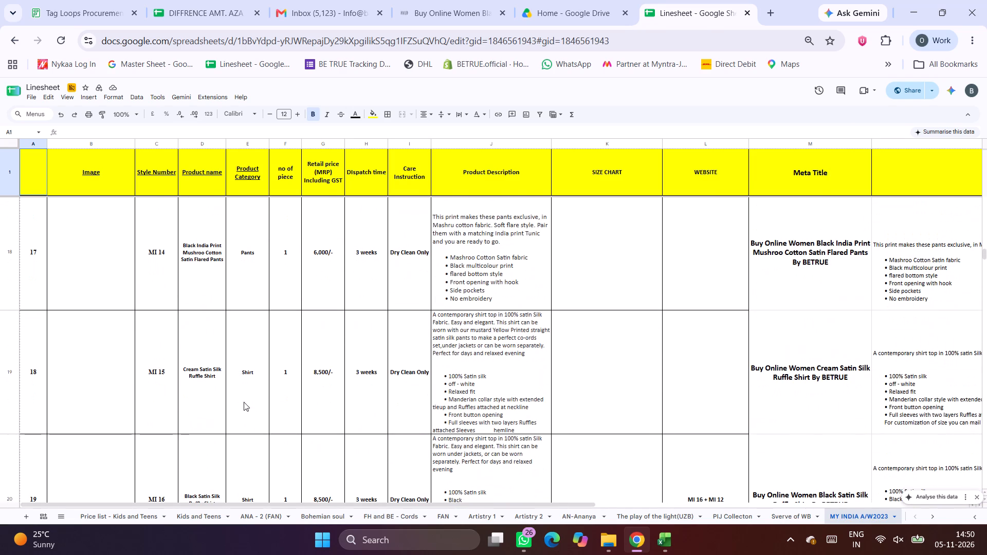
click(206, 400)
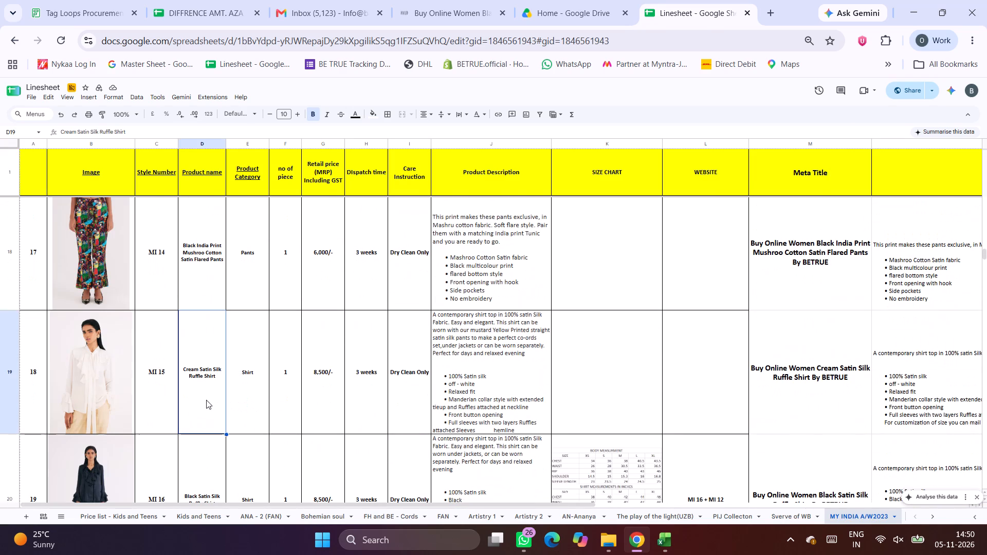
key(alt+Tab)
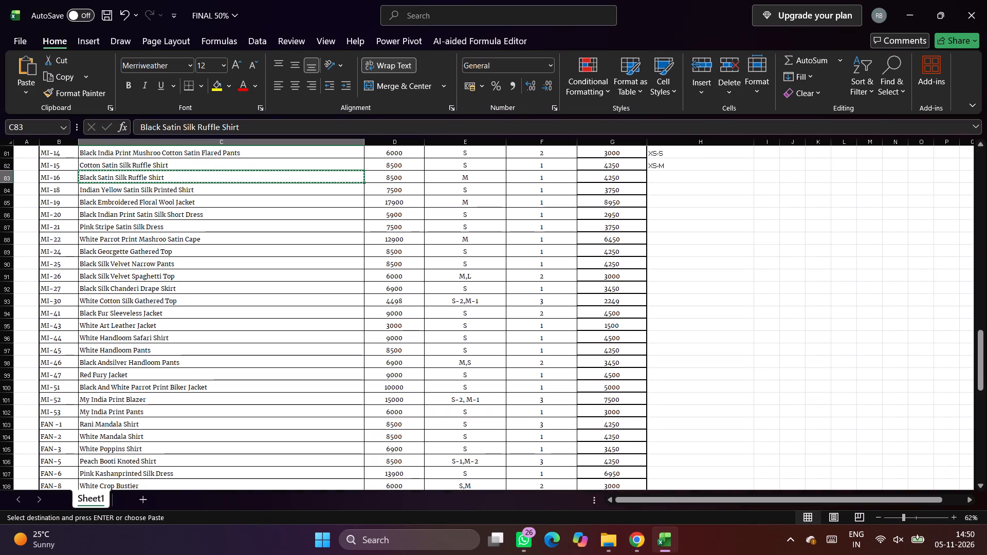
click(617, 177)
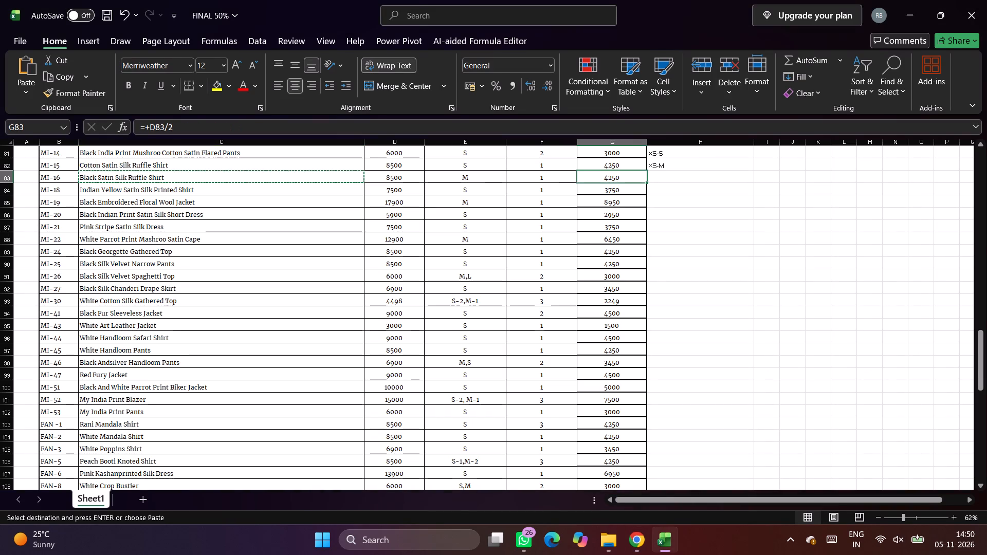
Move the XS-M entry in column H from the MI-15 row to the MI-16 row, Black Satin Silk Ruffle Shirt.
click(666, 162)
key(ctrl+c)
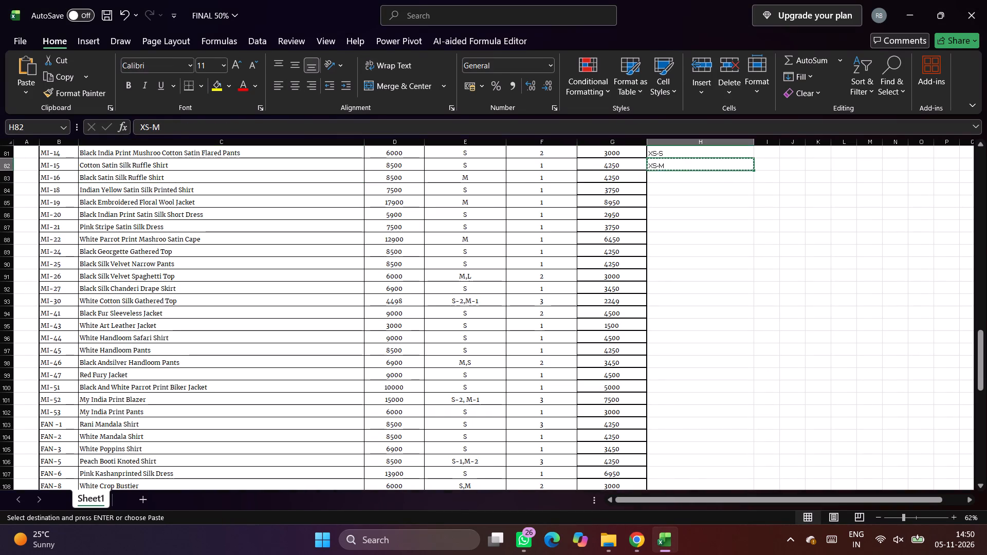
key(ctrl+x)
click(660, 175)
key(ctrl+v)
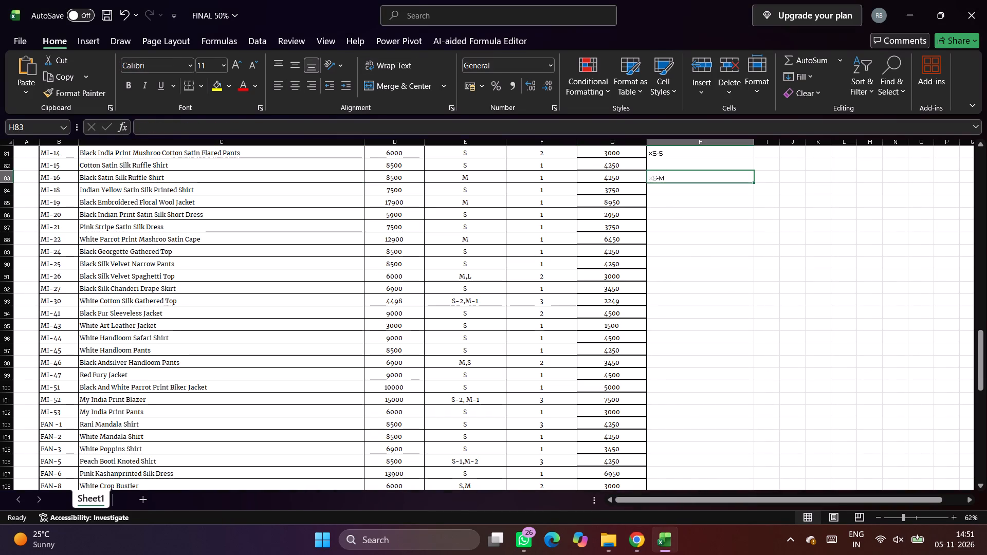
Check the Cream Satin Silk Ruffle Shirt's sizes on the AVLD site and record XS-6XL in column H for MI-15 in the workbook.
click(665, 166)
key(alt+Tab)
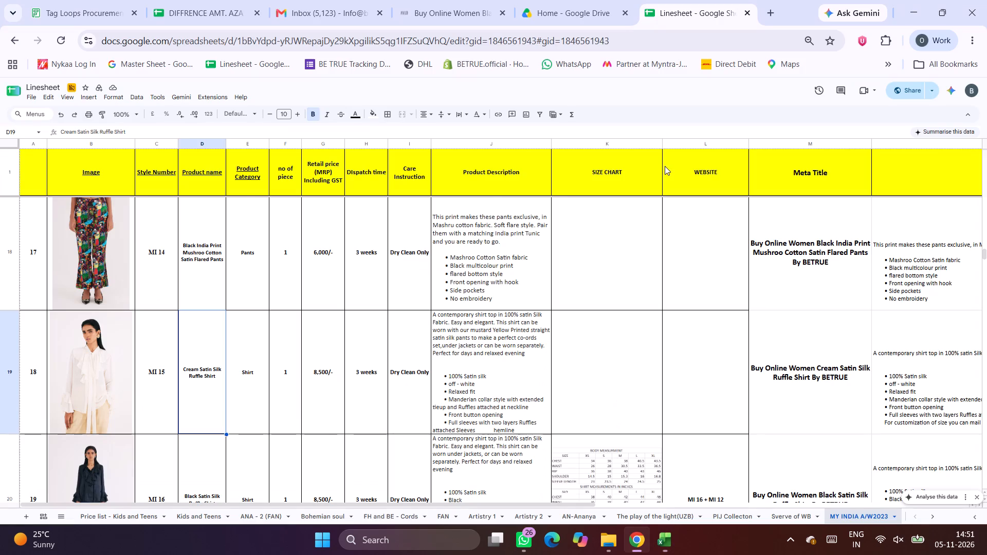
click(457, 0)
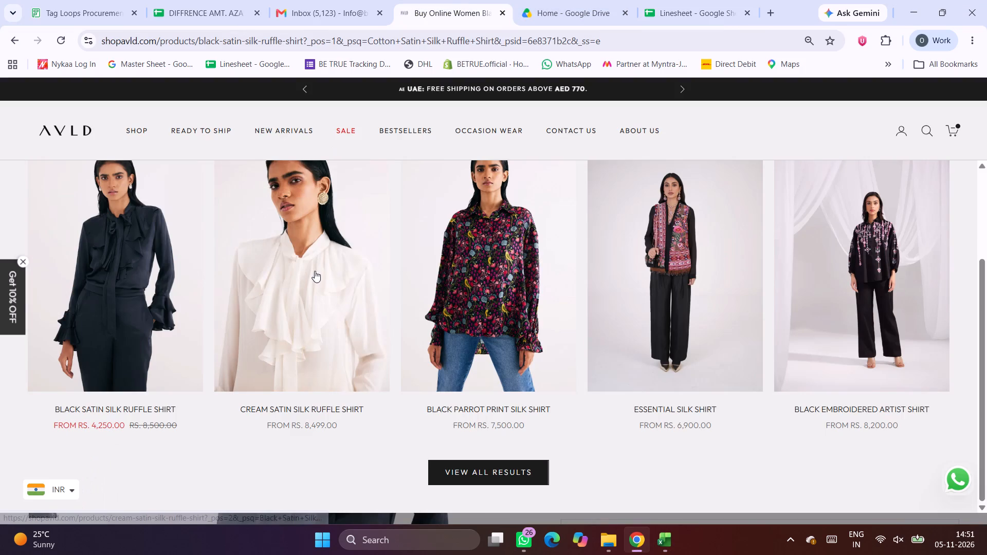
click(315, 271)
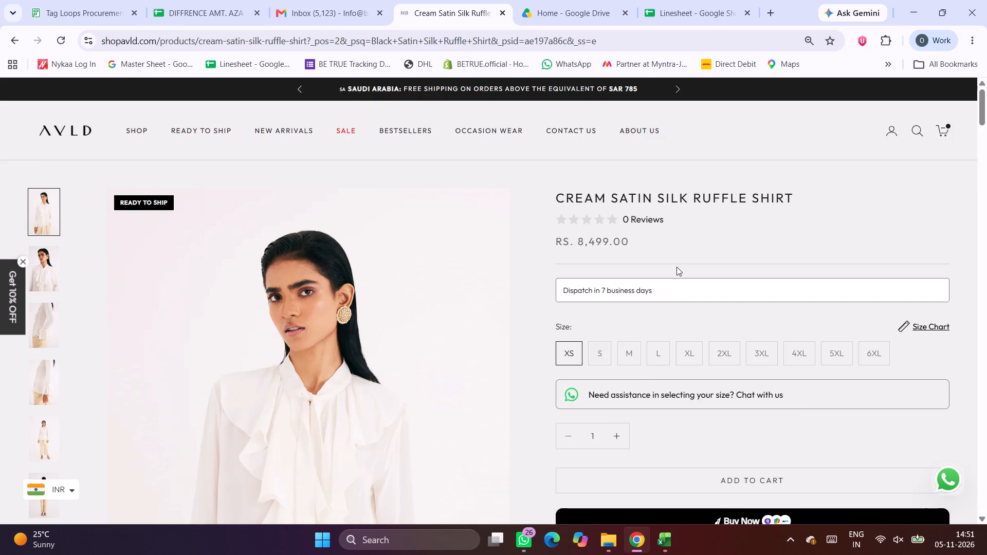
key(alt+Tab)
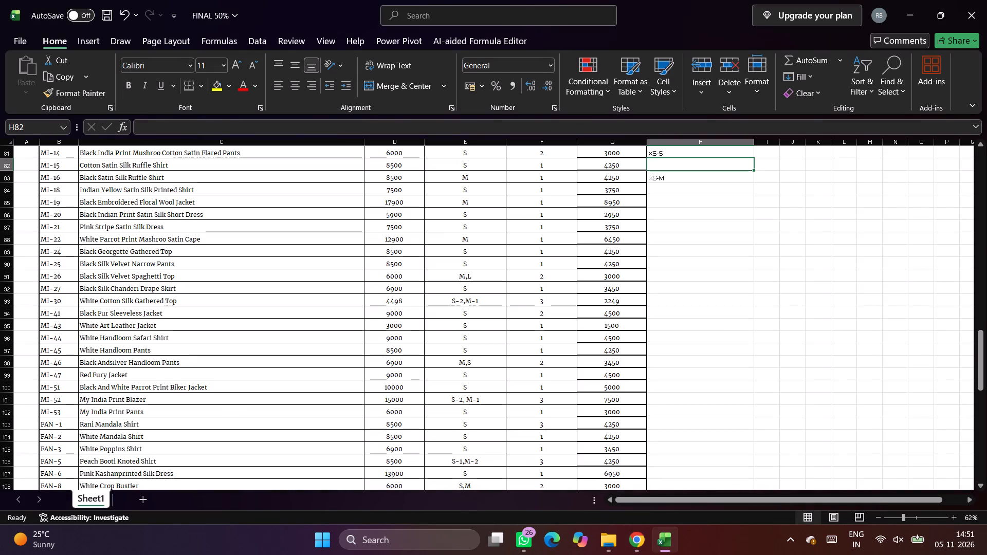
text(XS-)
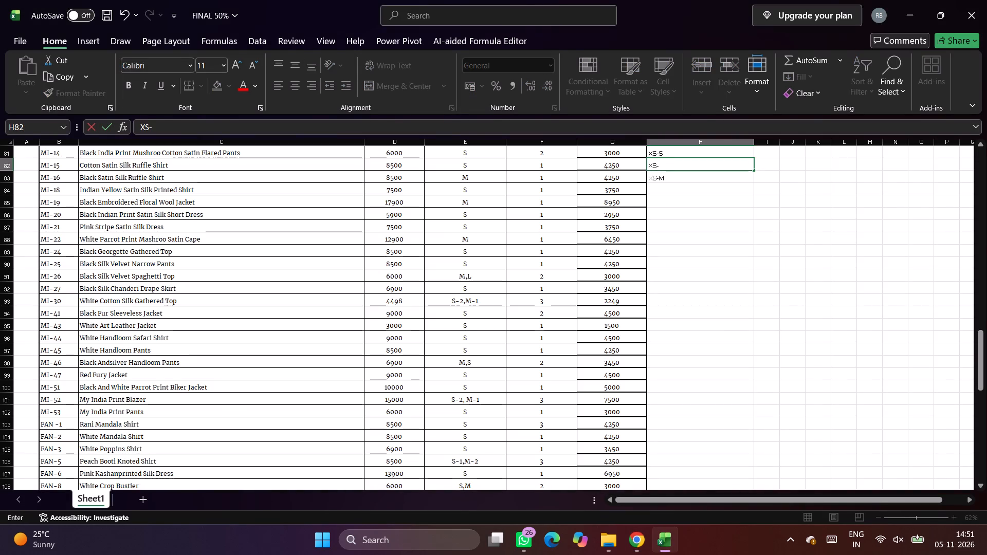
text(6XL)
click(686, 219)
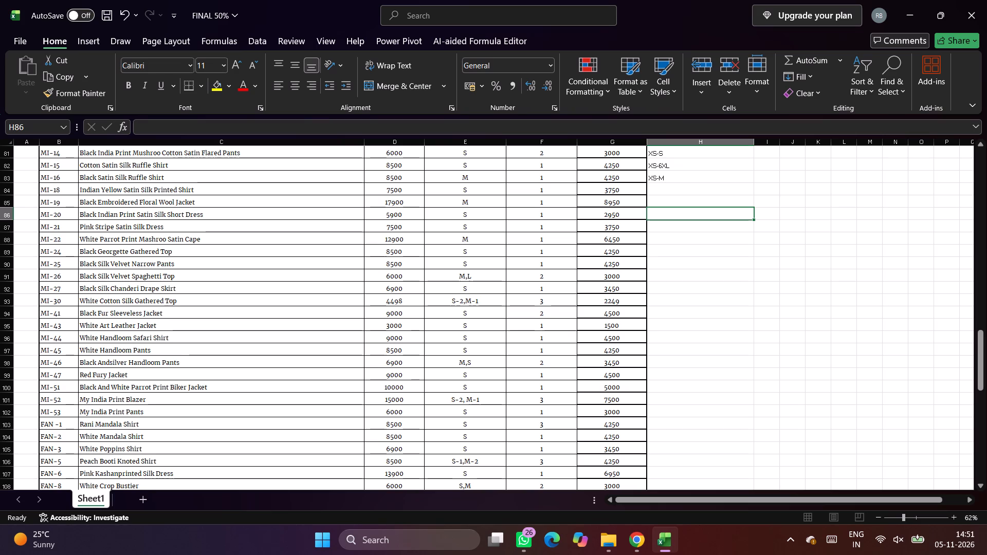
click(670, 162)
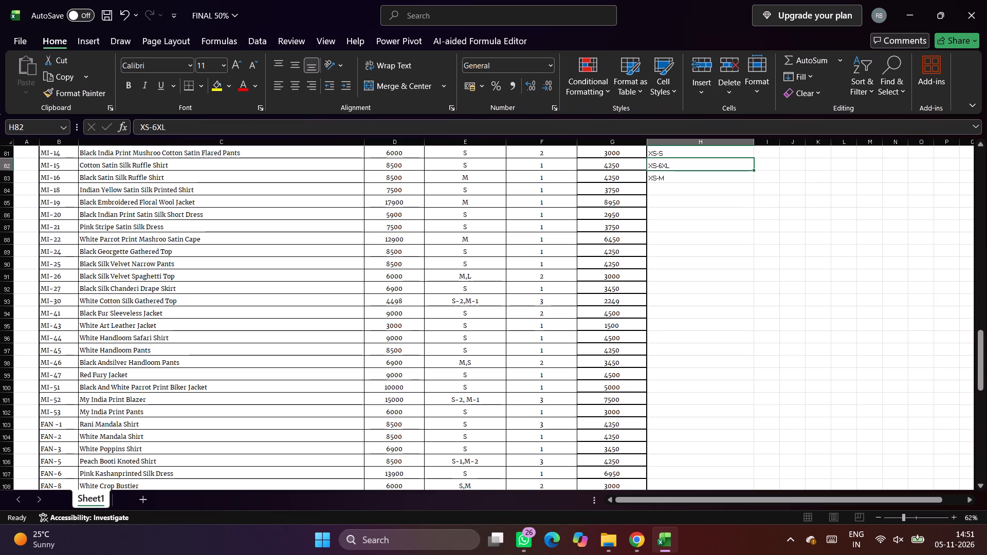
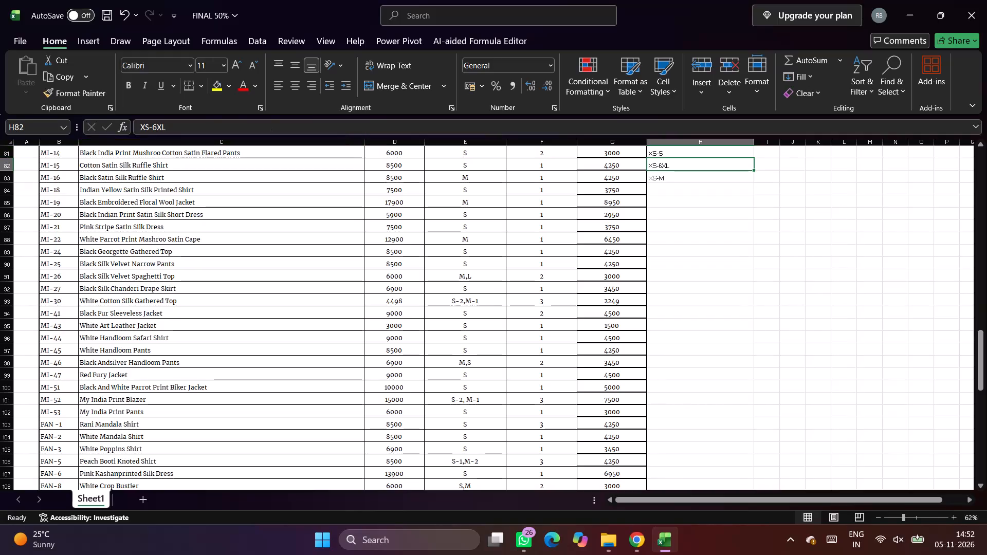
Search the AVLD site for MI-18's name, Indian Yellow Satin Silk Printed Shirt, and open the matching shirt and straight pants set.
click(675, 194)
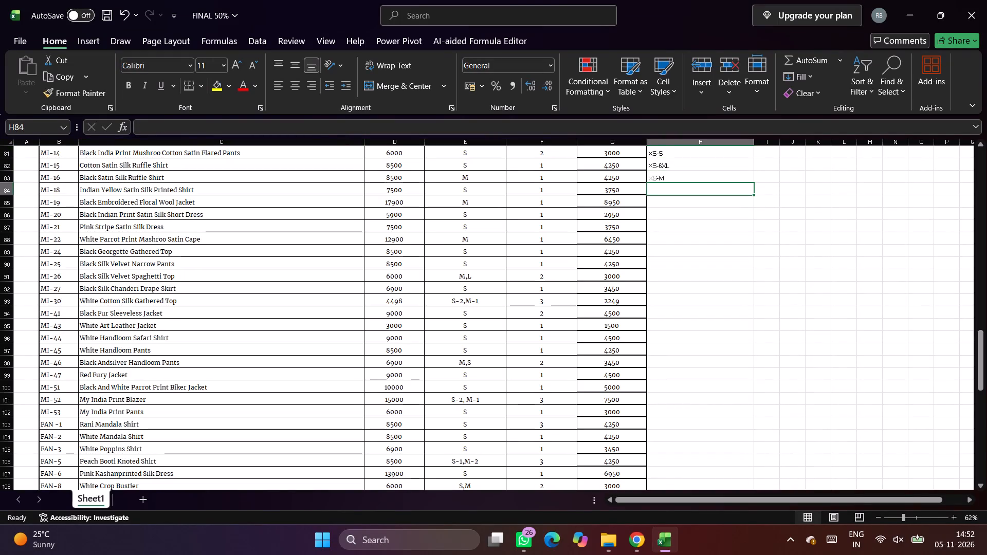
click(116, 192)
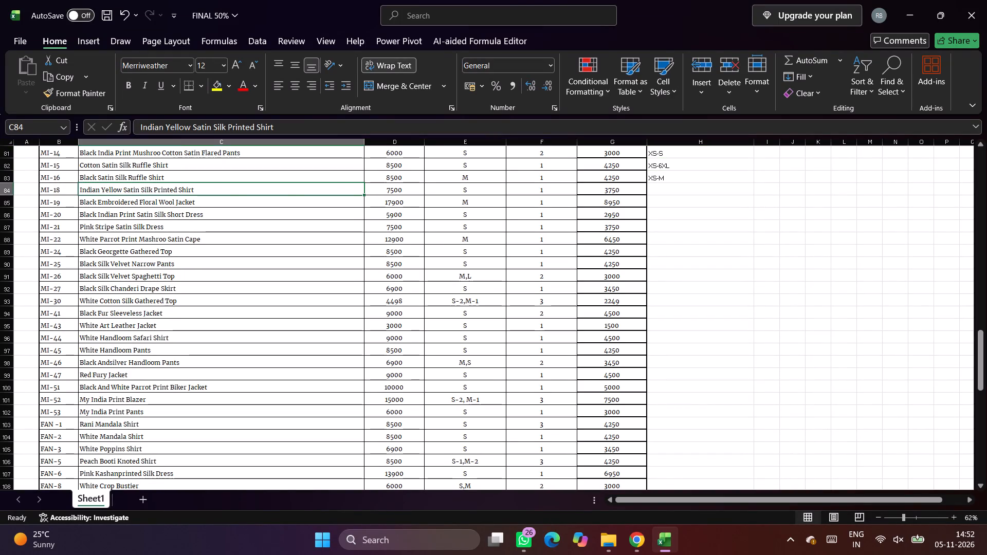
key(ctrl+c)
key(alt+Tab)
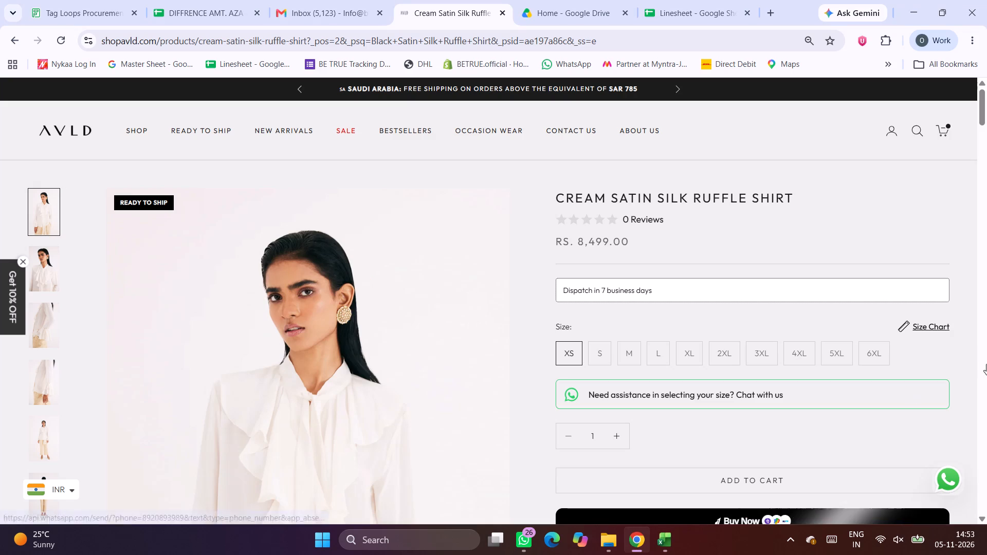
click(912, 129)
key(ctrl+v)
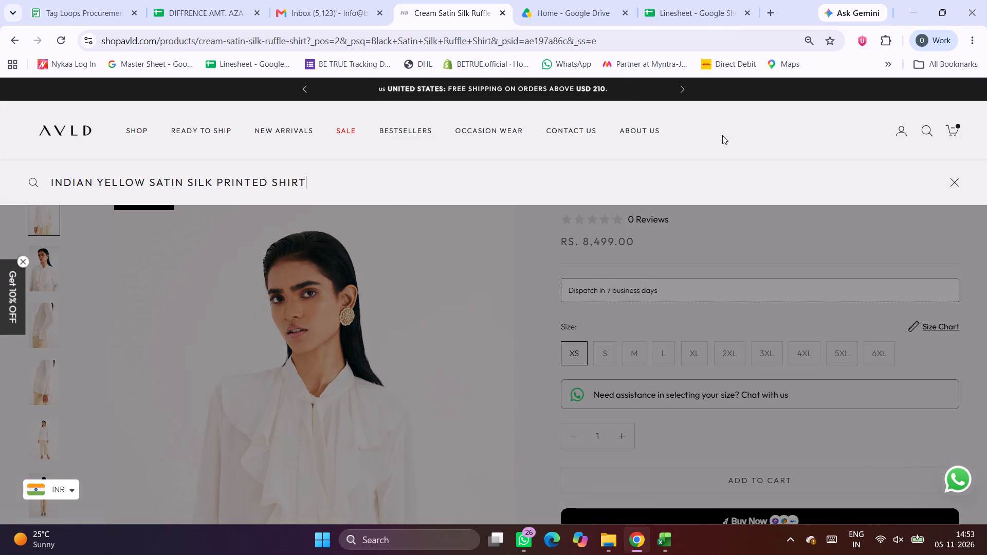
scroll(344, 374, down, 2)
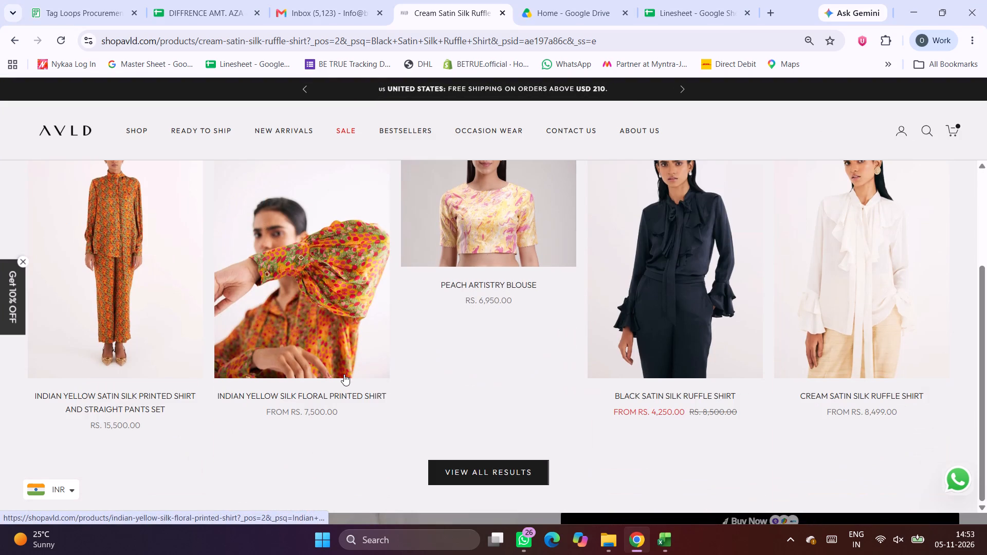
click(167, 314)
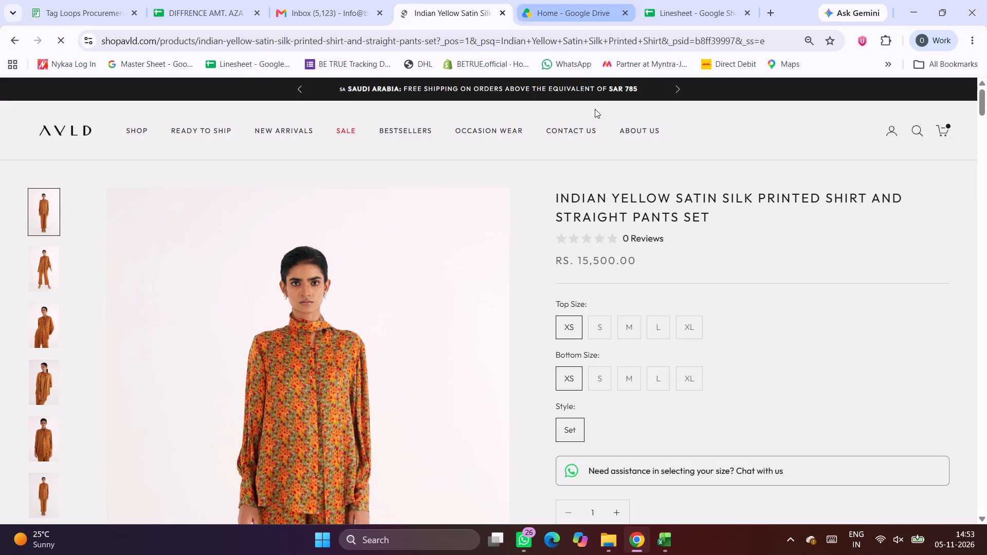
click(661, 548)
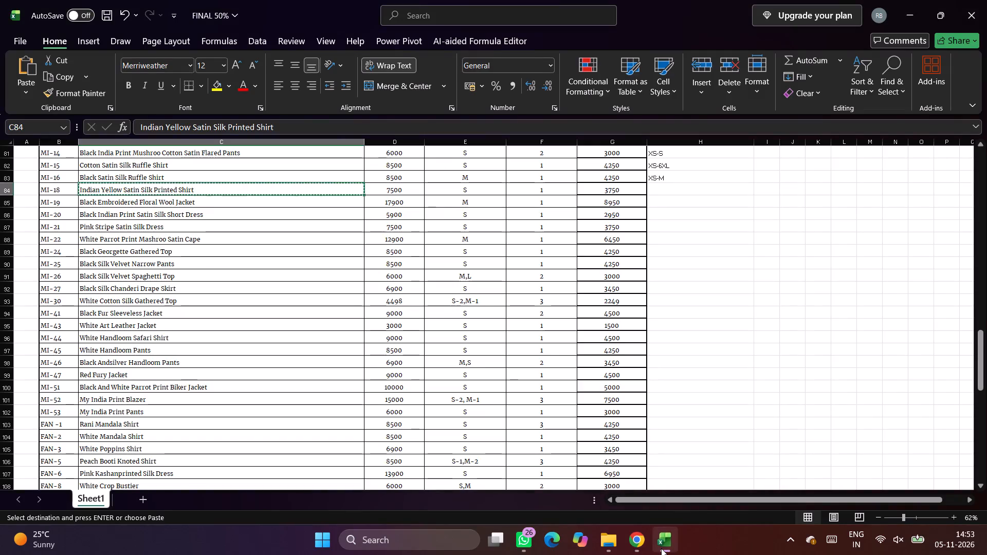
click(661, 548)
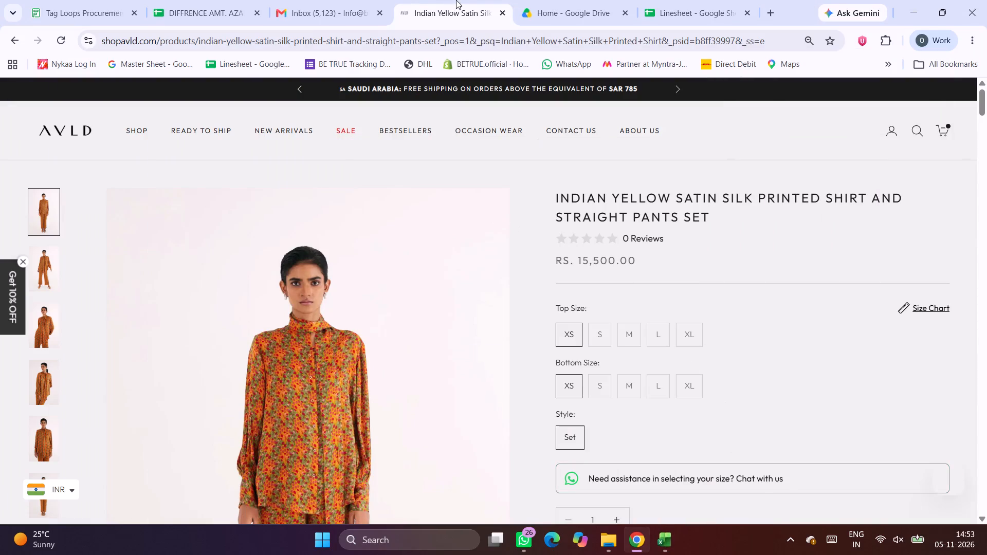
Find the MI 18 shirt entry in the Linesheet's MY INDIA A/W2023 sheet and check its image.
click(709, 2)
scroll(332, 418, down, 1)
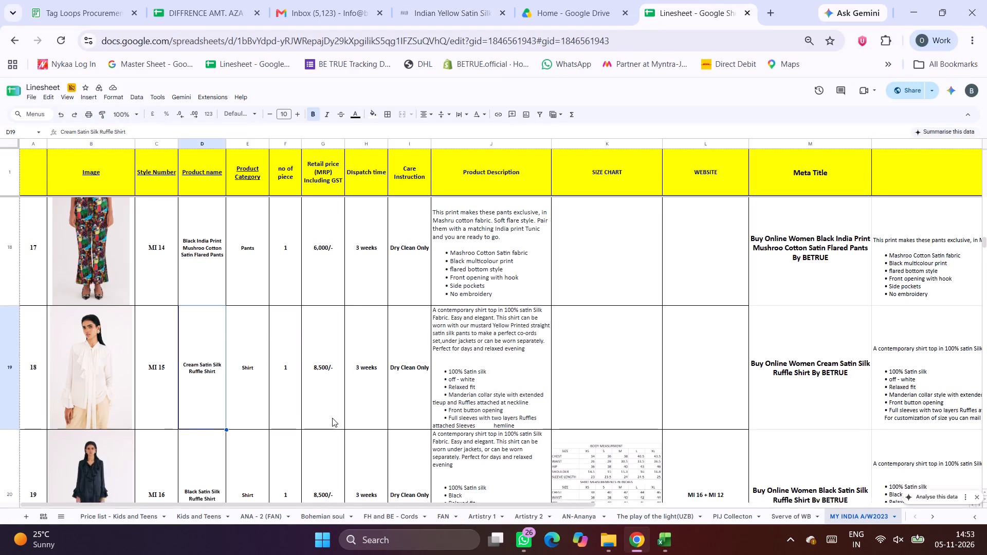
scroll(332, 418, down, 3)
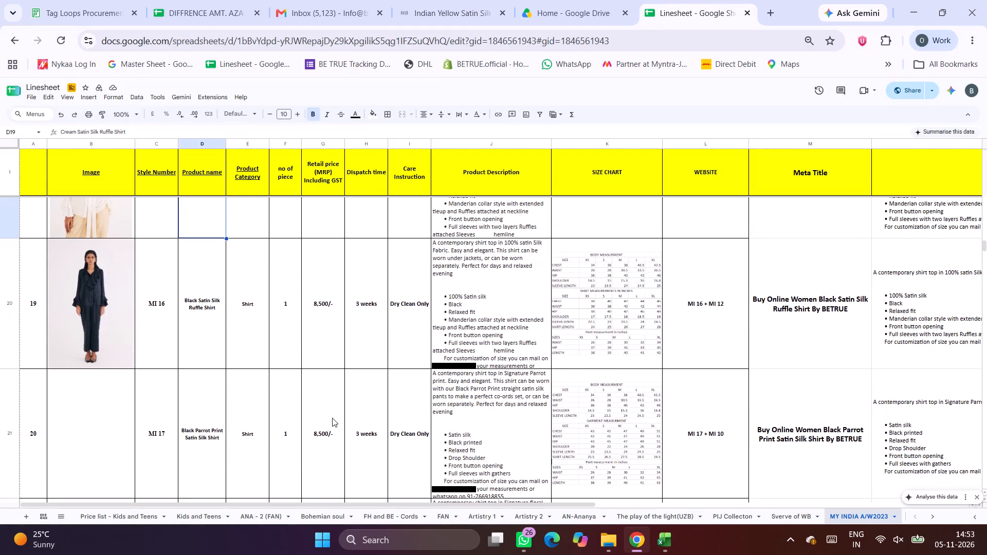
scroll(332, 418, down, 3)
click(99, 473)
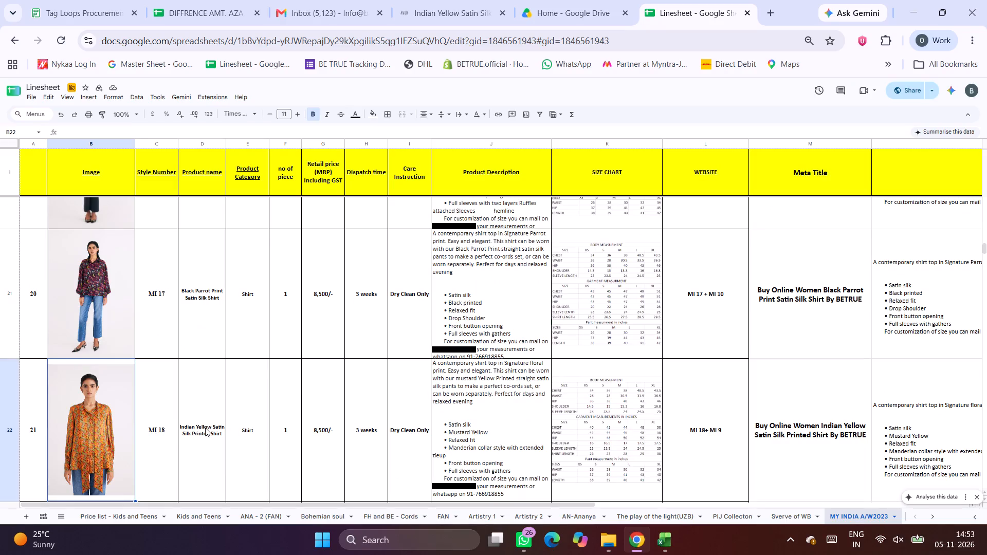
Search the AVLD site for the product name copied from Linesheet entry MI 18 and open the Indian Yellow Silk Floral Printed Shirt.
click(205, 428)
key(ctrl+c)
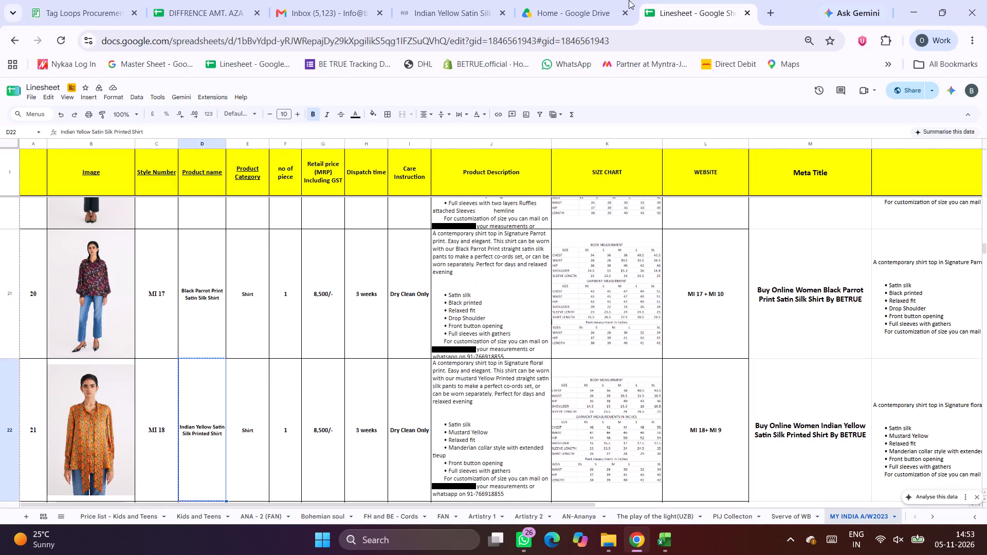
click(606, 0)
click(449, 0)
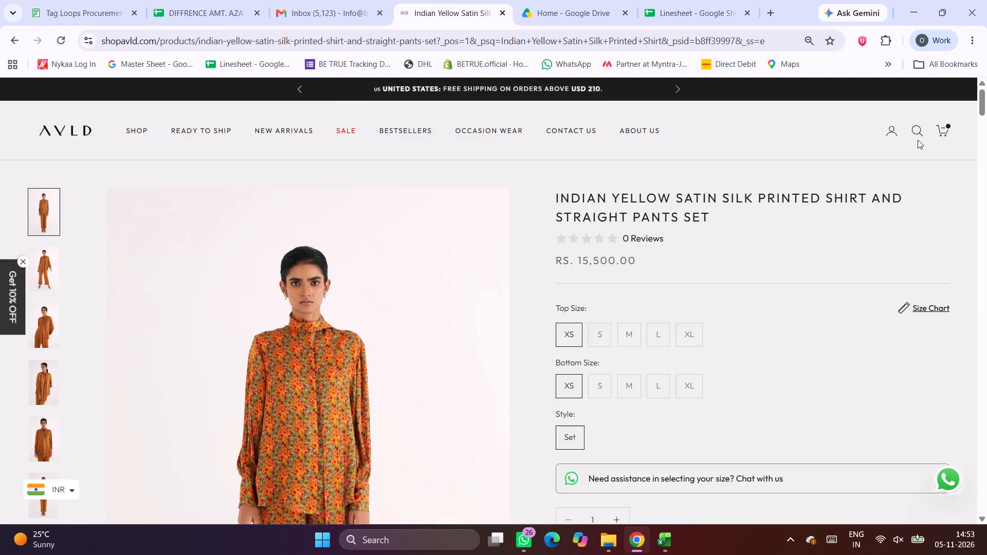
click(918, 138)
click(920, 133)
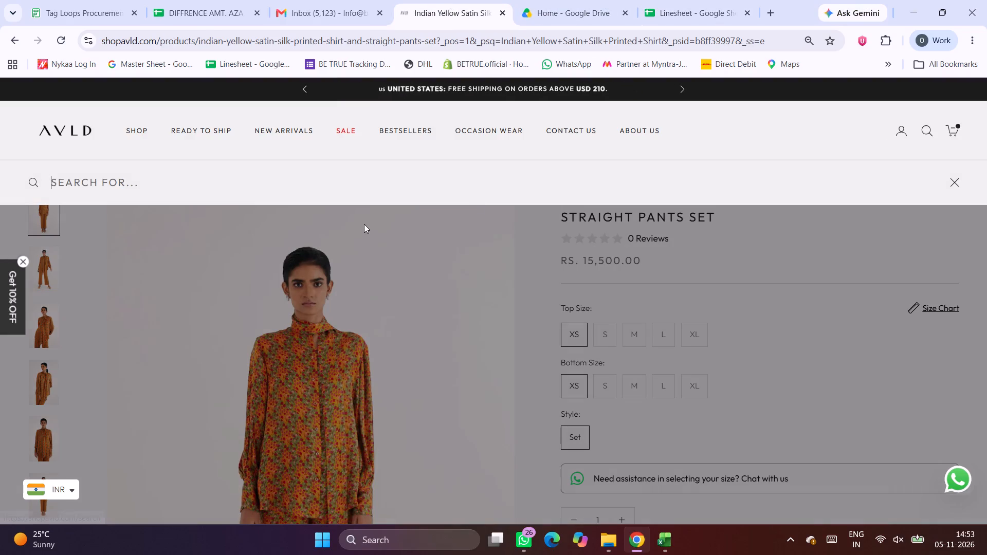
key(ctrl+v)
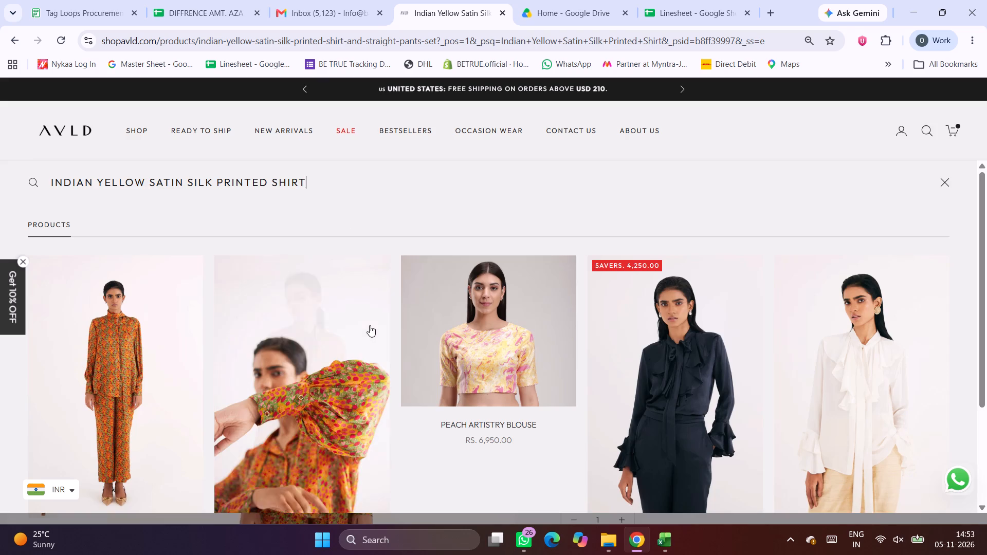
scroll(370, 325, down, 3)
click(300, 344)
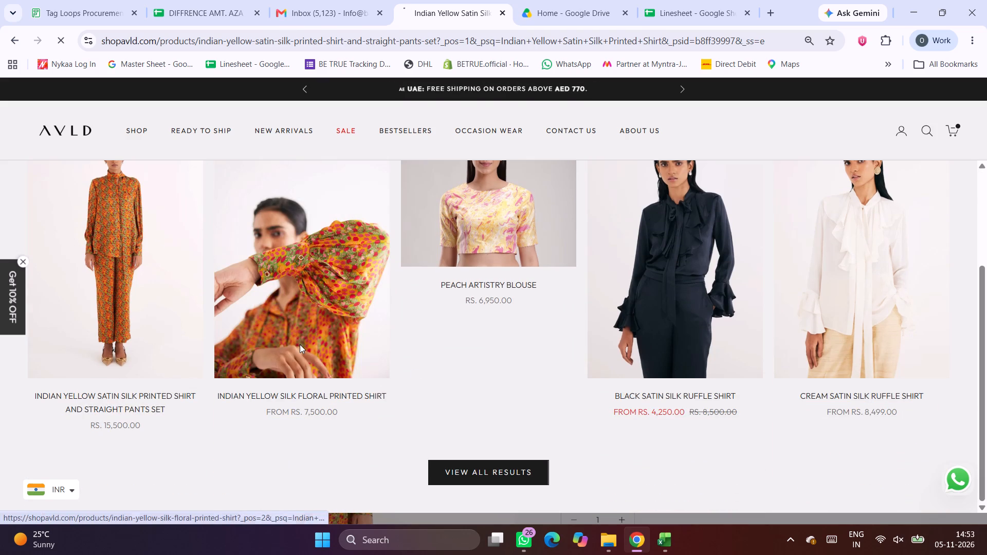
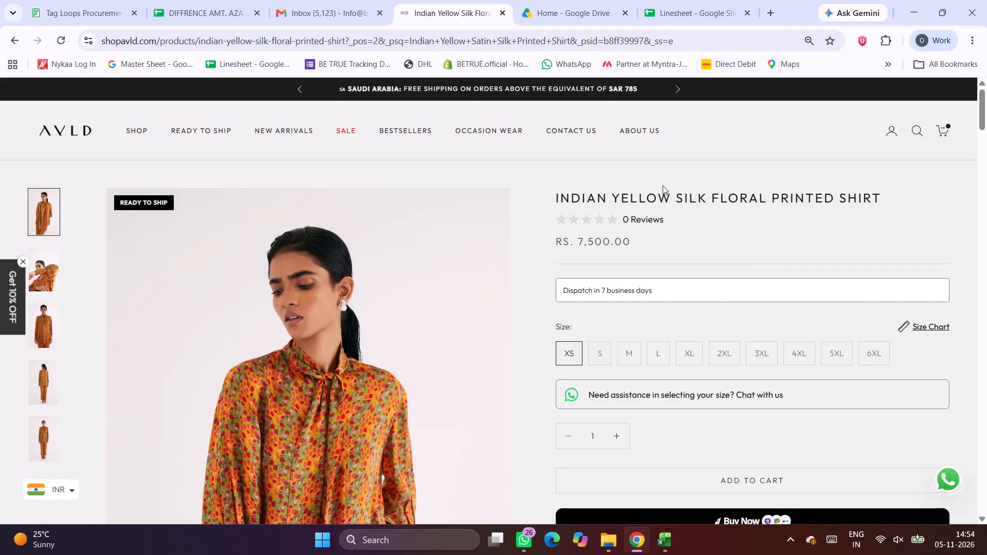
In the FINAL 50% workbook, fill the entire MI-18 Indian Yellow Satin Silk Printed Shirt row with standard red and save.
click(679, 552)
click(671, 551)
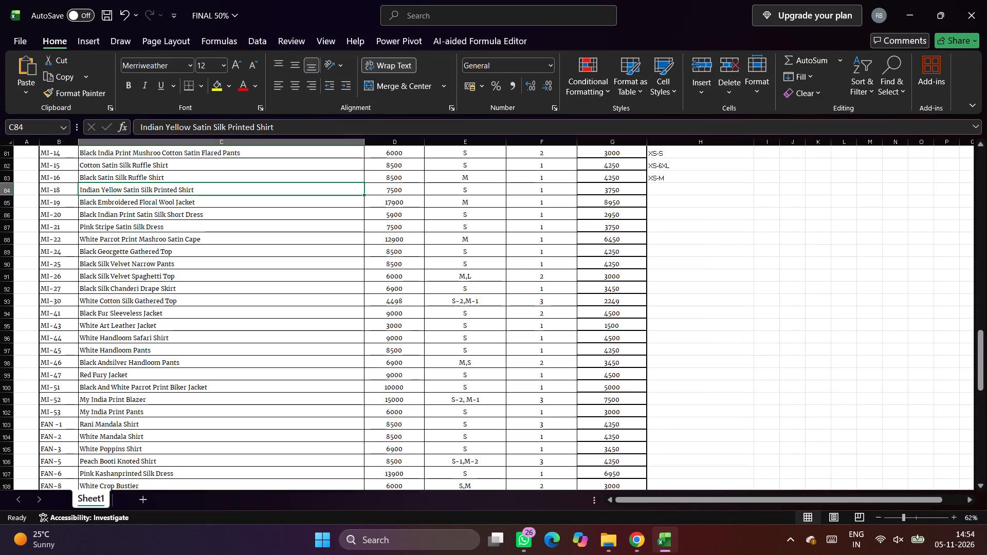
click(5, 191)
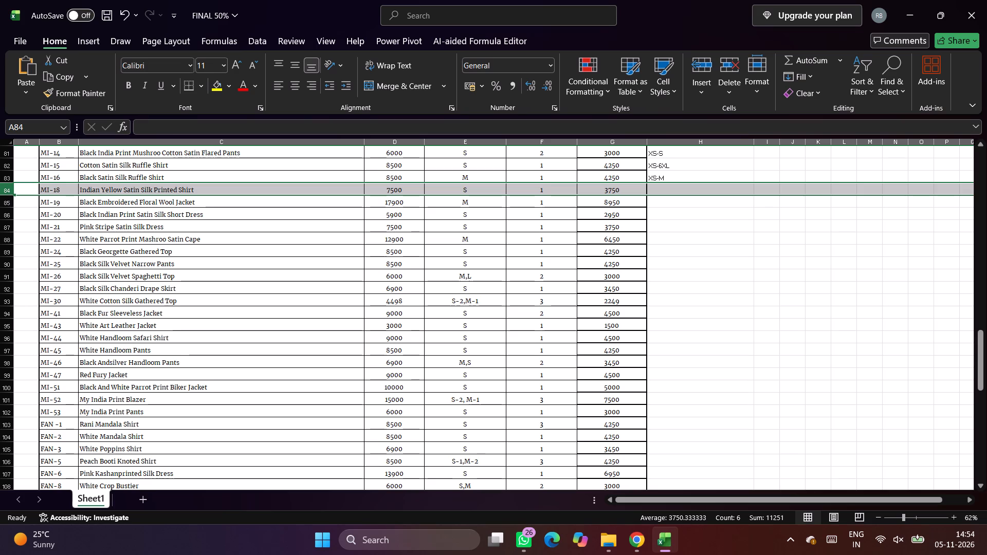
right_click(127, 190)
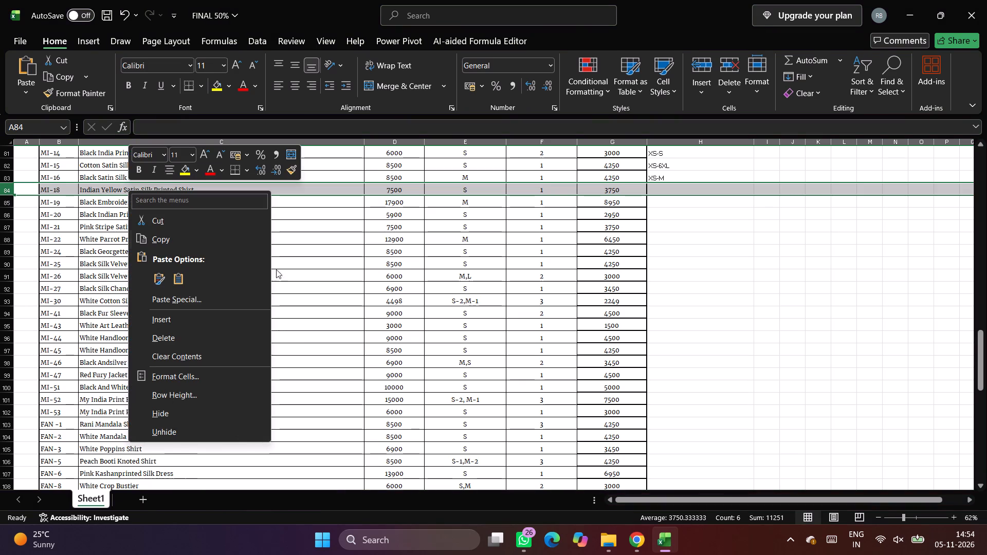
double_click(173, 84)
click(173, 84)
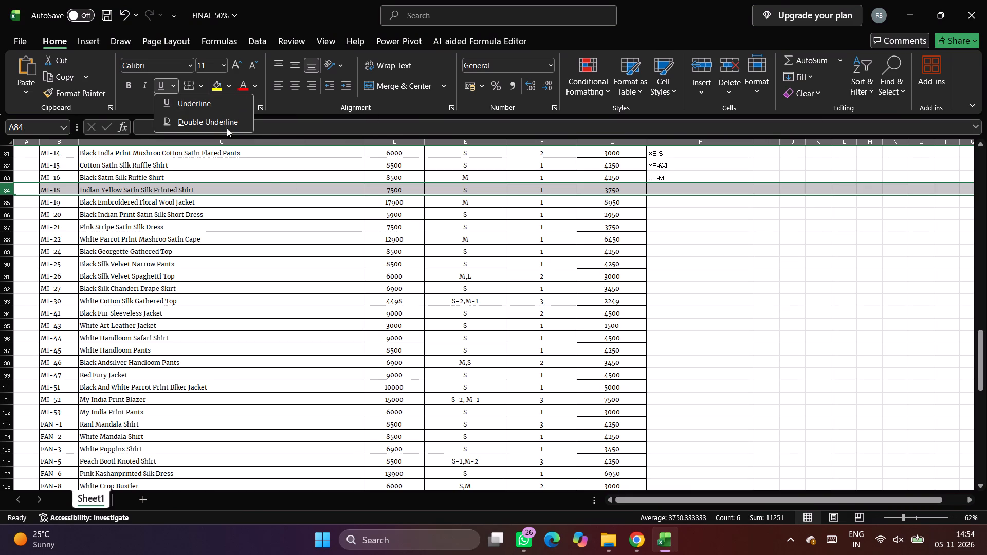
click(211, 85)
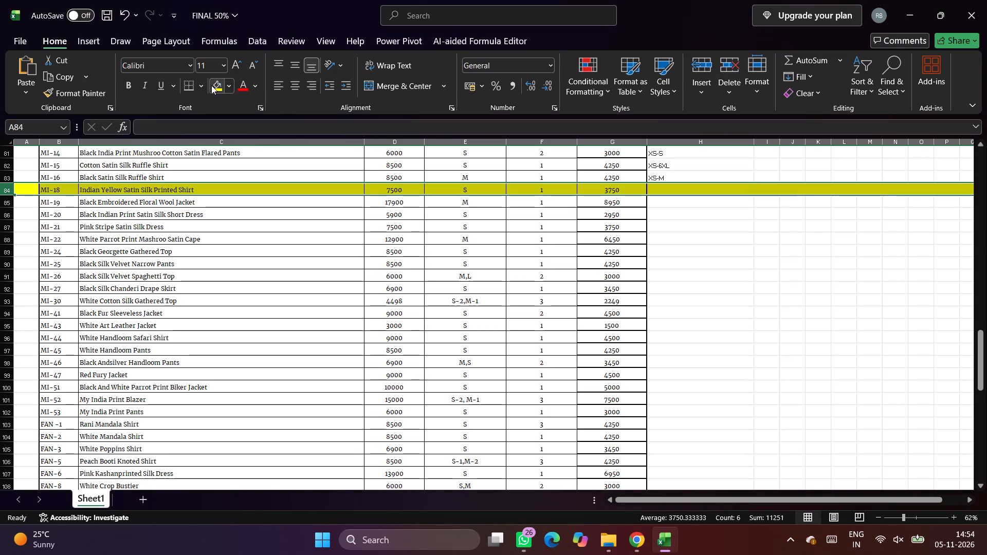
click(229, 88)
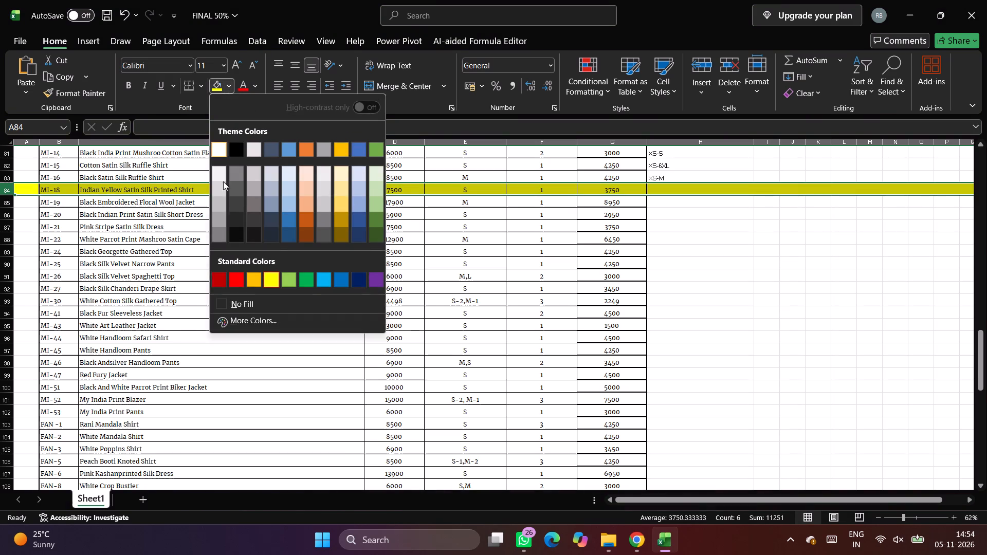
click(240, 280)
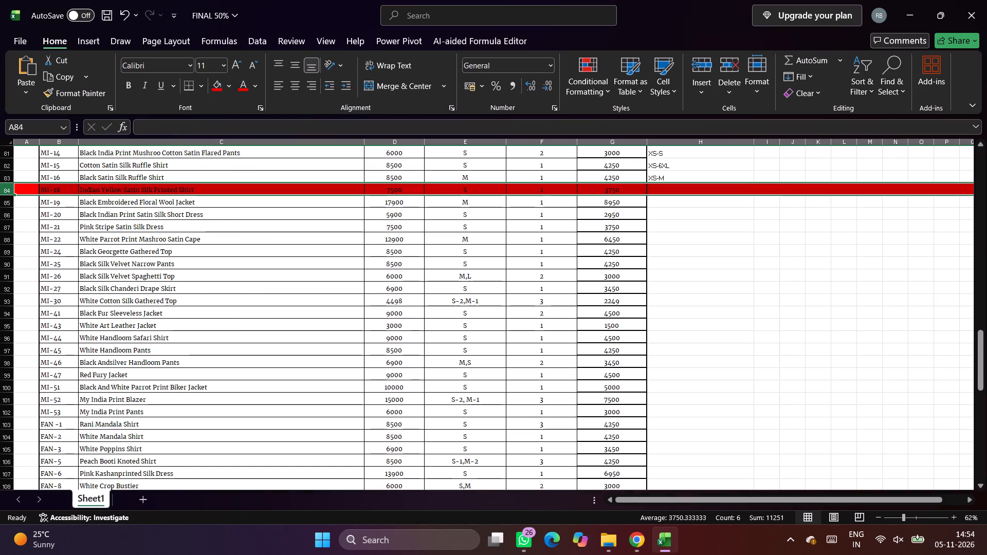
key(ctrl+s)
Search the AVLD site for MI-19's name, Black Embroidered Floral Wool Jacket, and open the matching jacket.
click(663, 201)
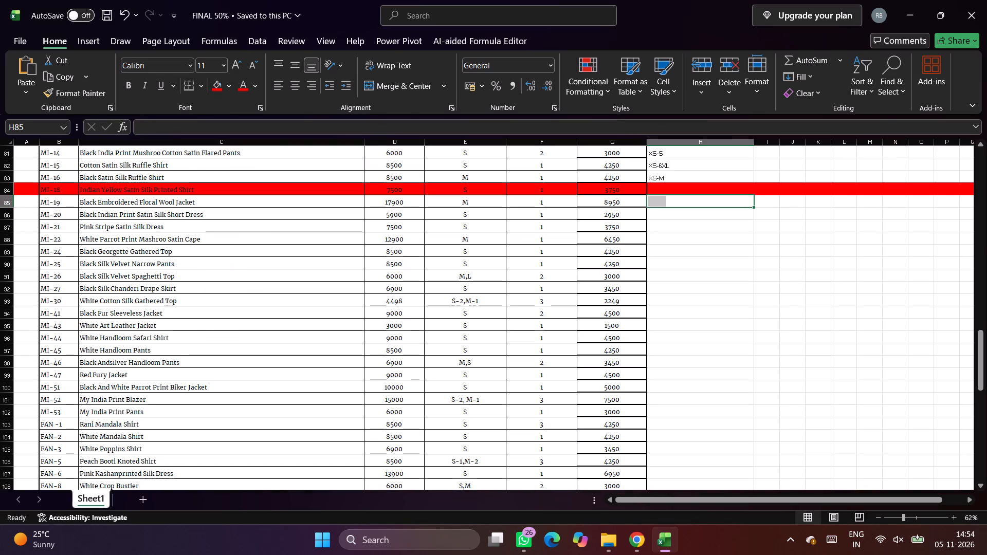
click(131, 202)
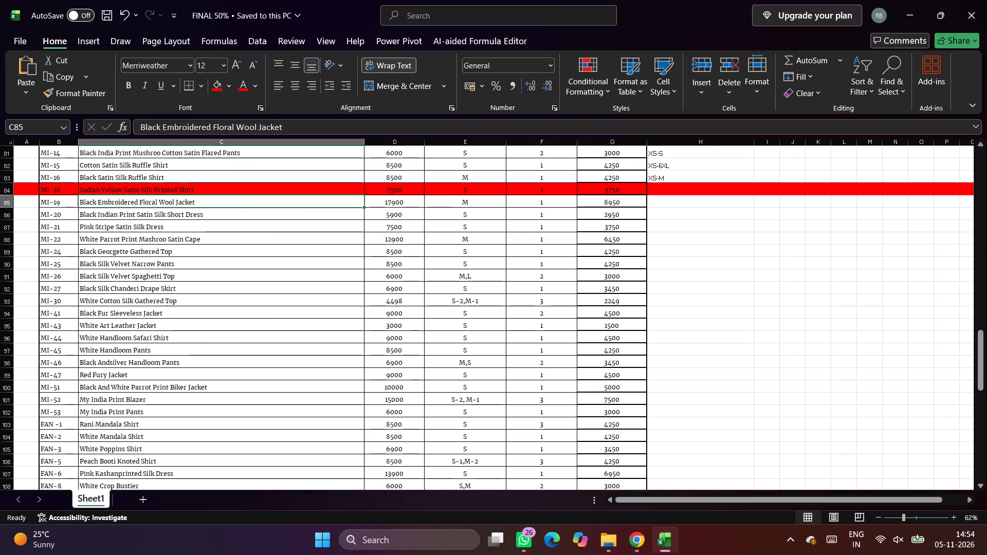
key(ctrl+c)
key(alt+Tab)
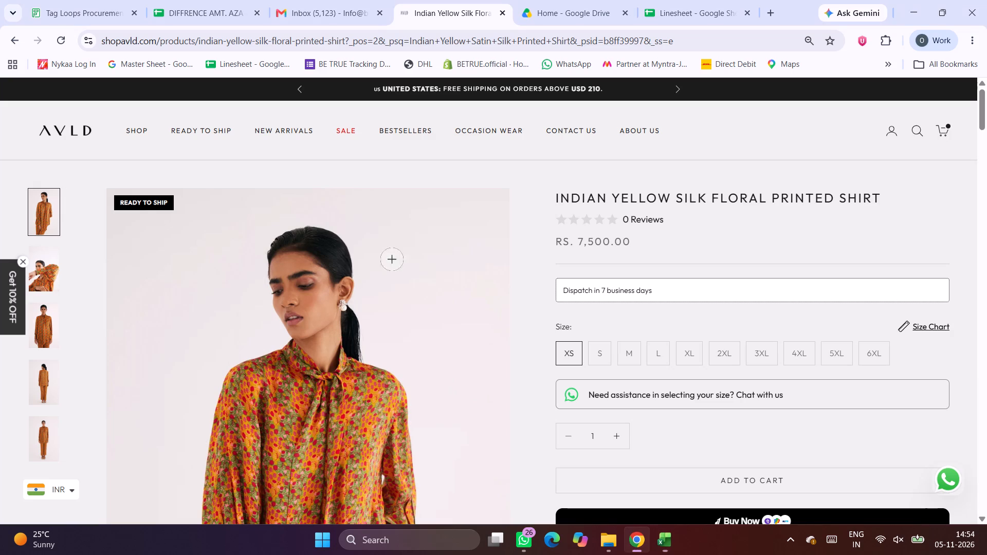
click(911, 128)
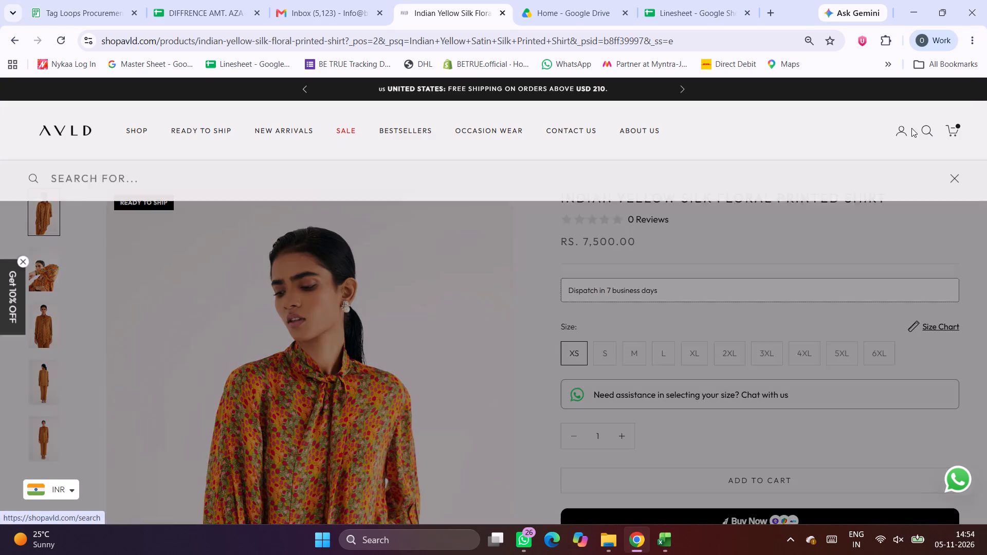
key(ctrl+v)
scroll(796, 299, down, 2)
click(166, 255)
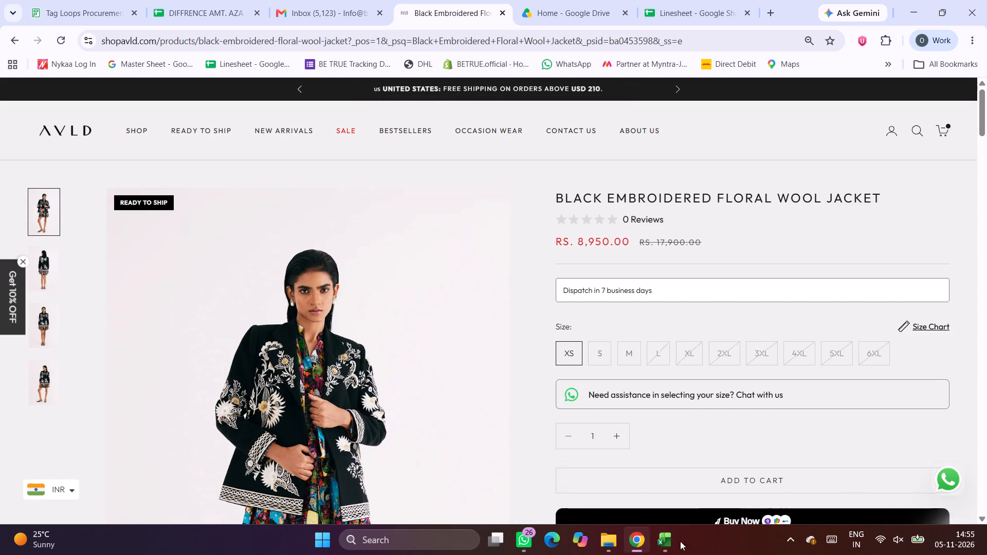
In FINAL 50%, copy the XS-M size entry from MI-16 into column H for MI-19 and save the workbook.
click(663, 554)
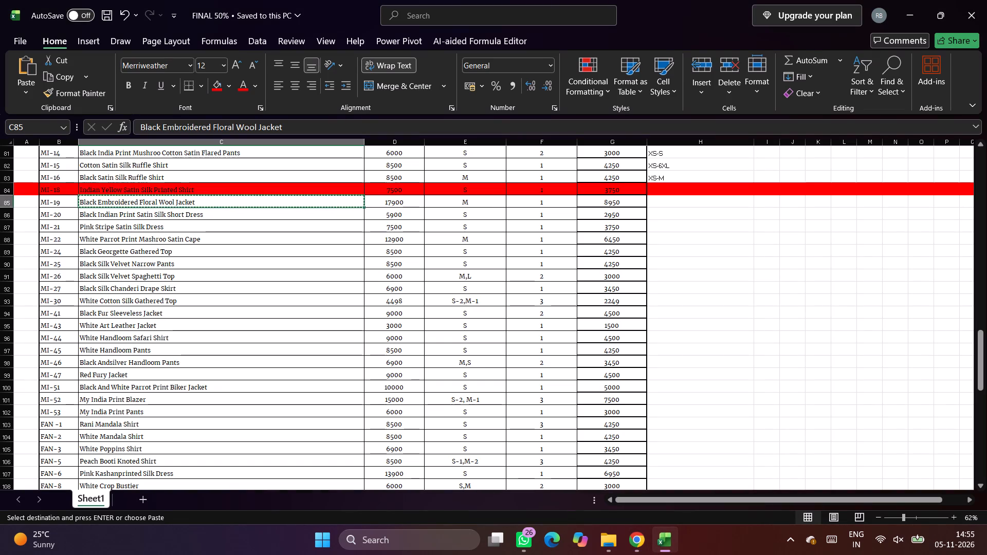
click(678, 202)
click(667, 178)
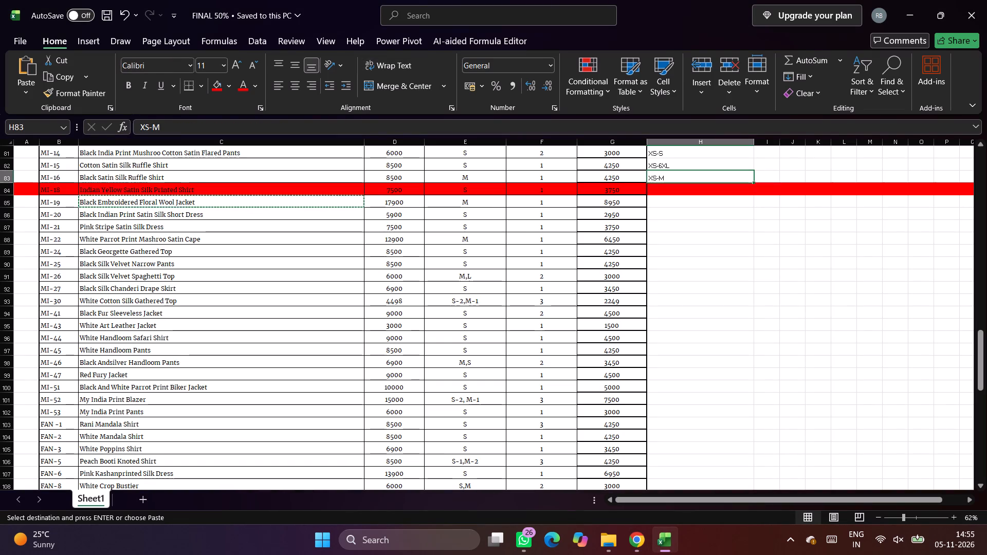
key(ctrl+c)
click(668, 203)
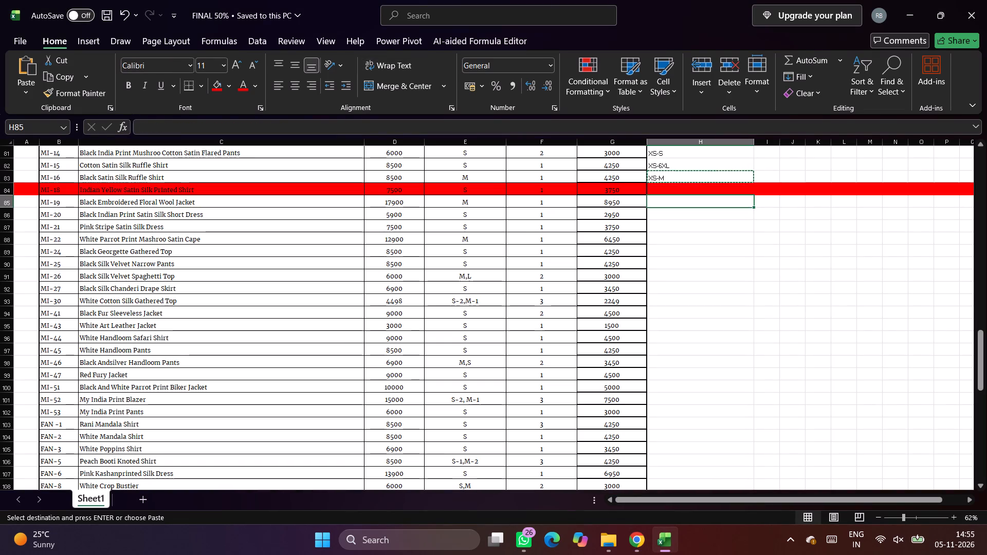
key(ctrl+v)
key(ctrl+s)
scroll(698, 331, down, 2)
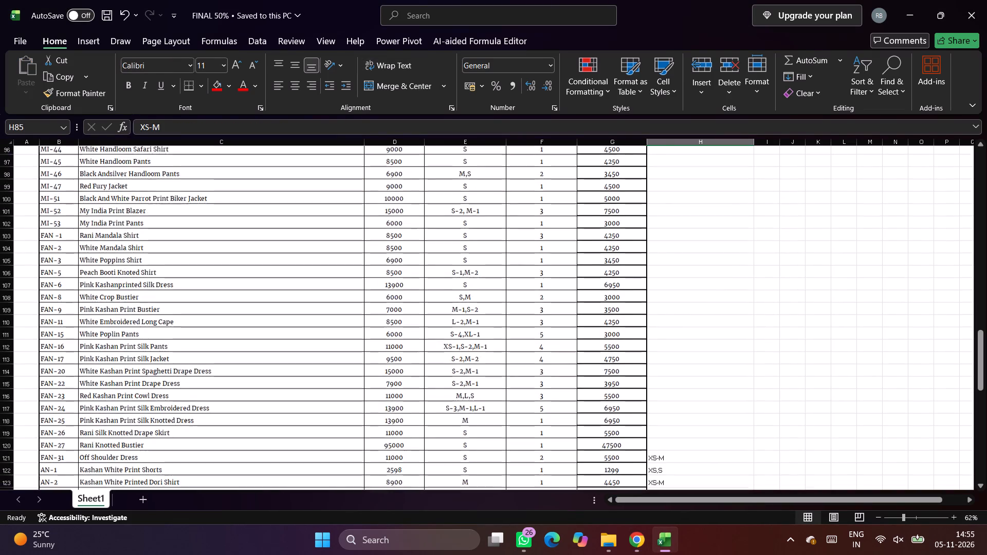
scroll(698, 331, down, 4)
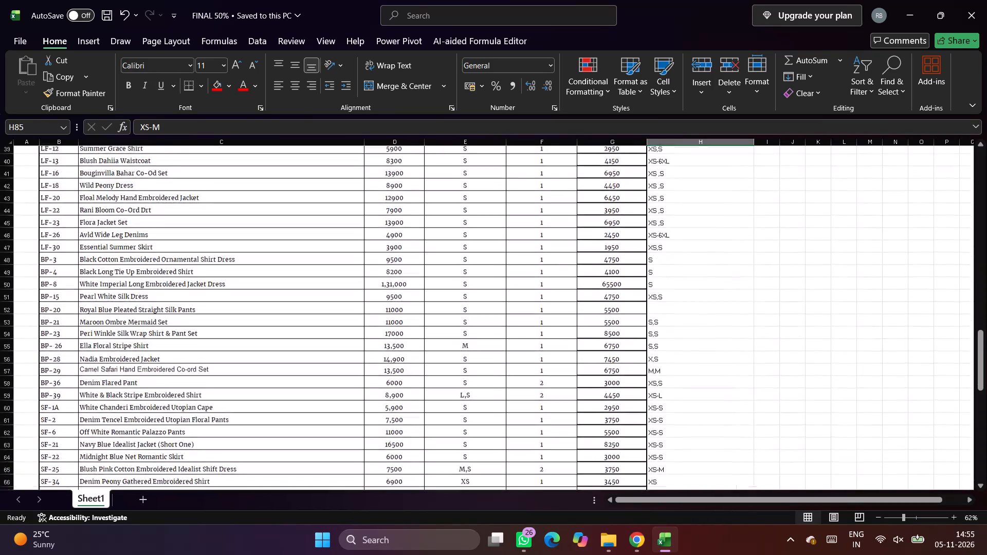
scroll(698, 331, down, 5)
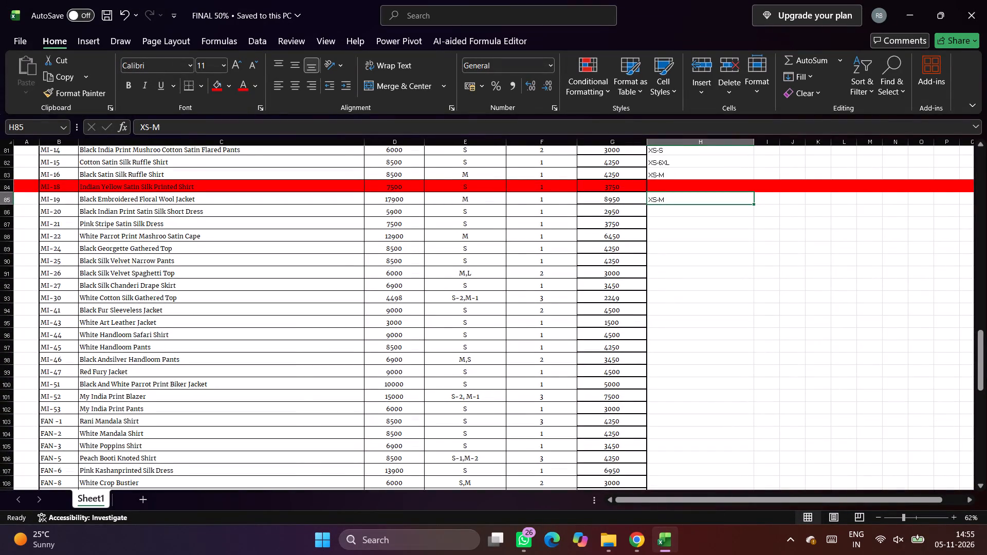
Search the AVLD site for MI-20's name, Black Indian Print Satin Silk Short Dress, and open the Black India Print Satin Silk Short Dress.
click(609, 211)
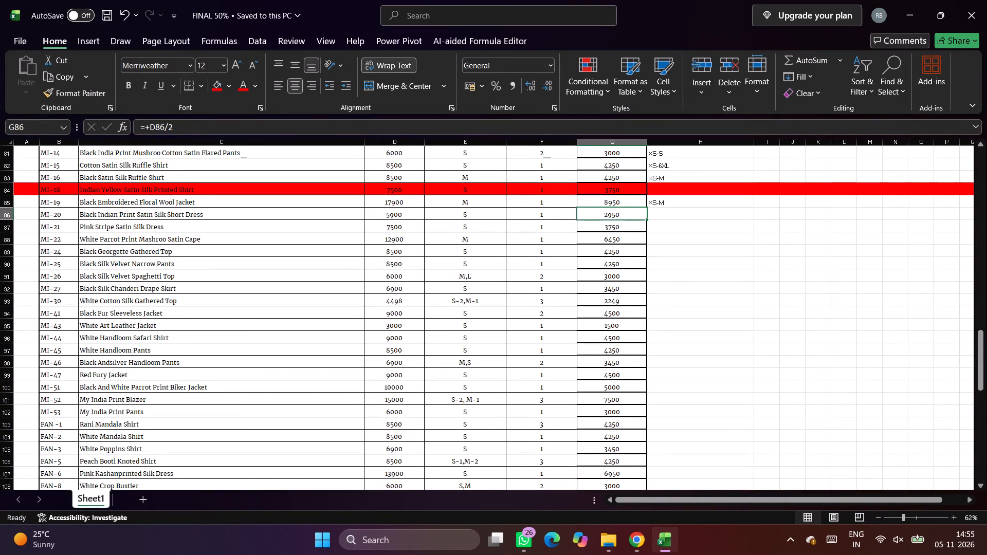
click(4, 216)
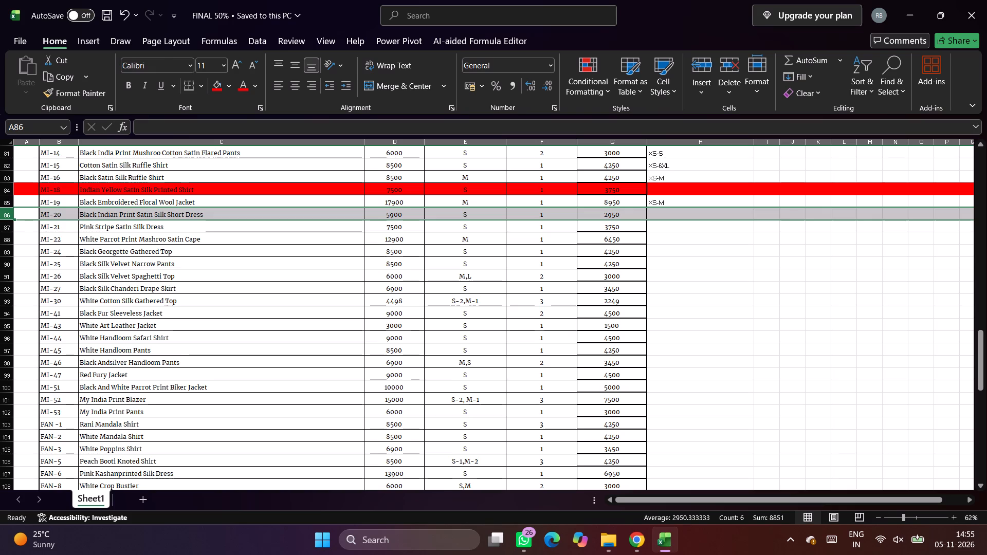
click(130, 217)
key(ctrl+c)
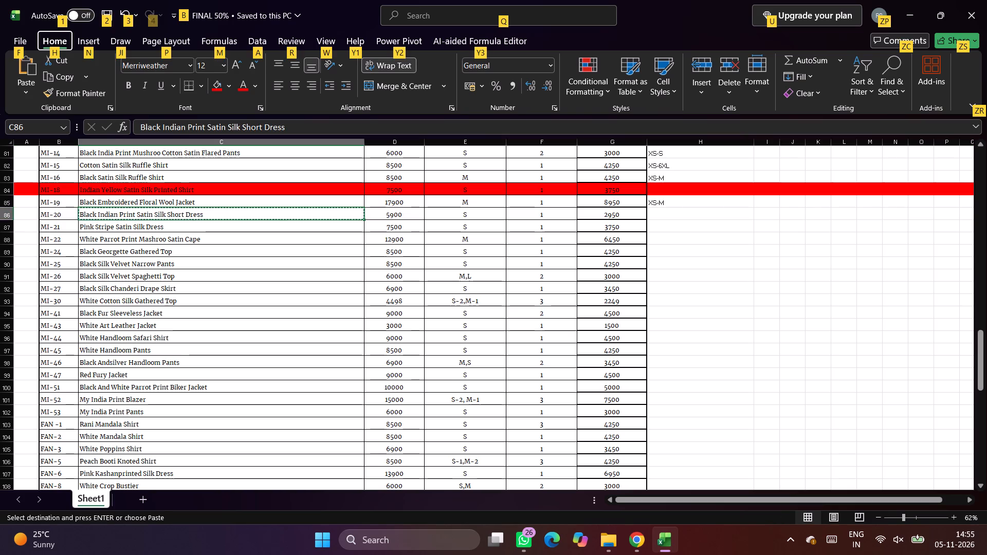
click(207, 216)
key(ctrl+c)
key(alt+Tab)
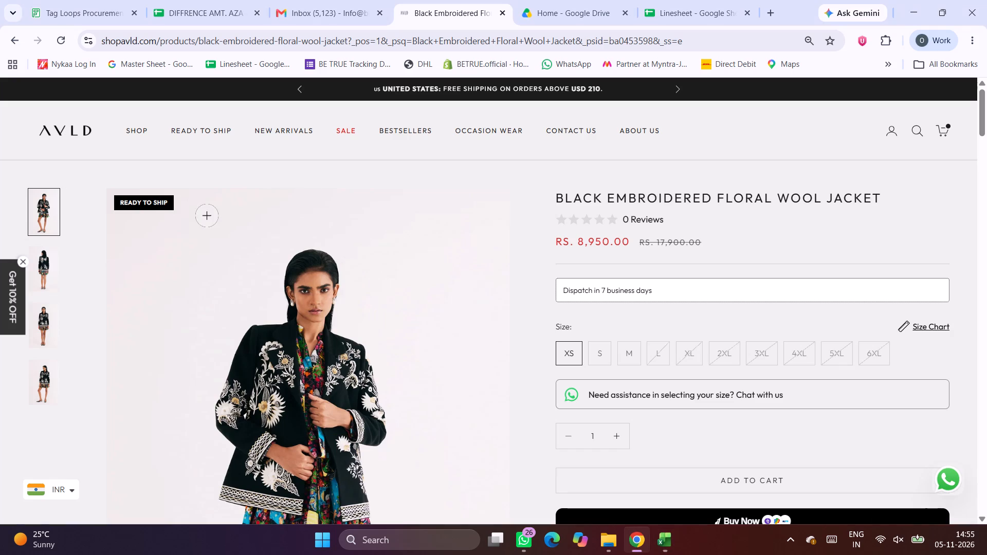
click(915, 128)
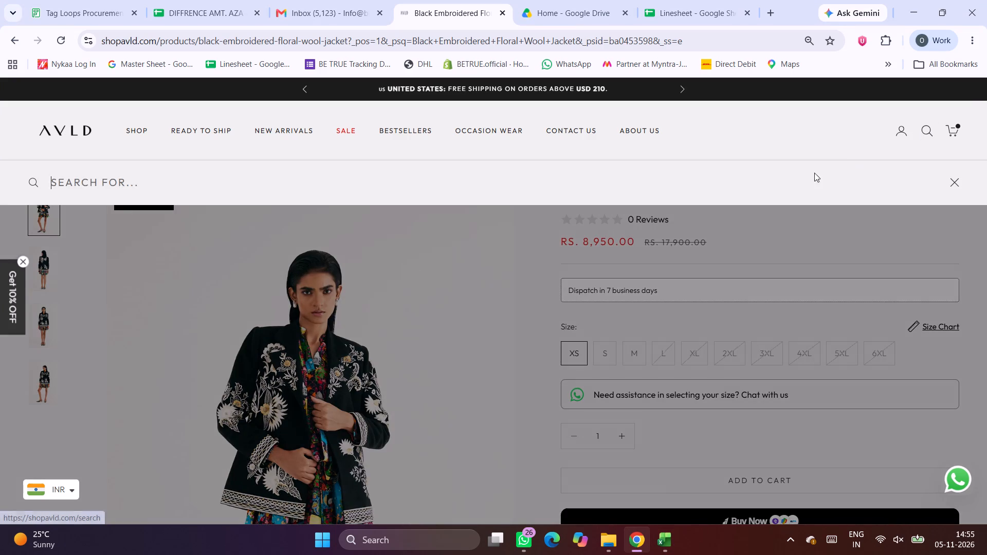
key(ctrl+v)
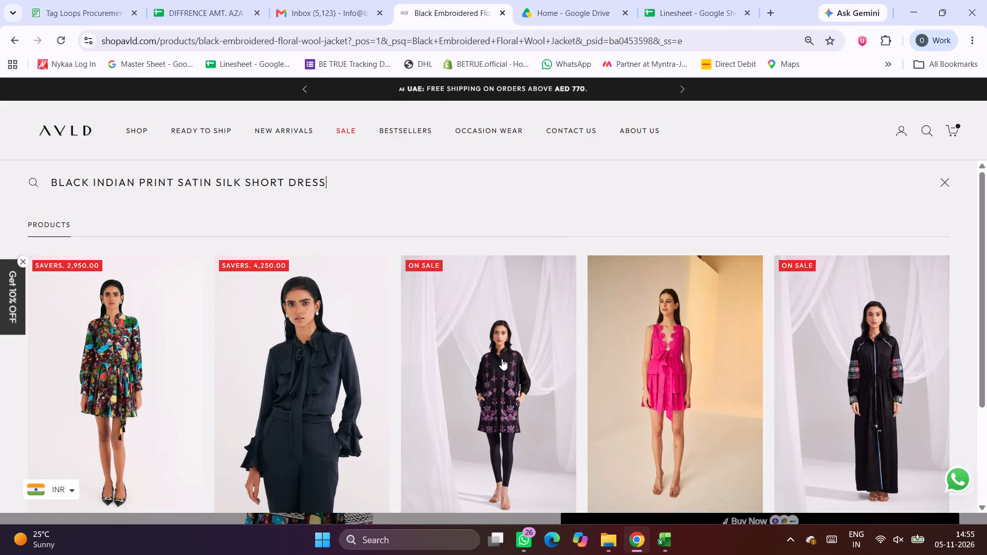
scroll(498, 369, down, 2)
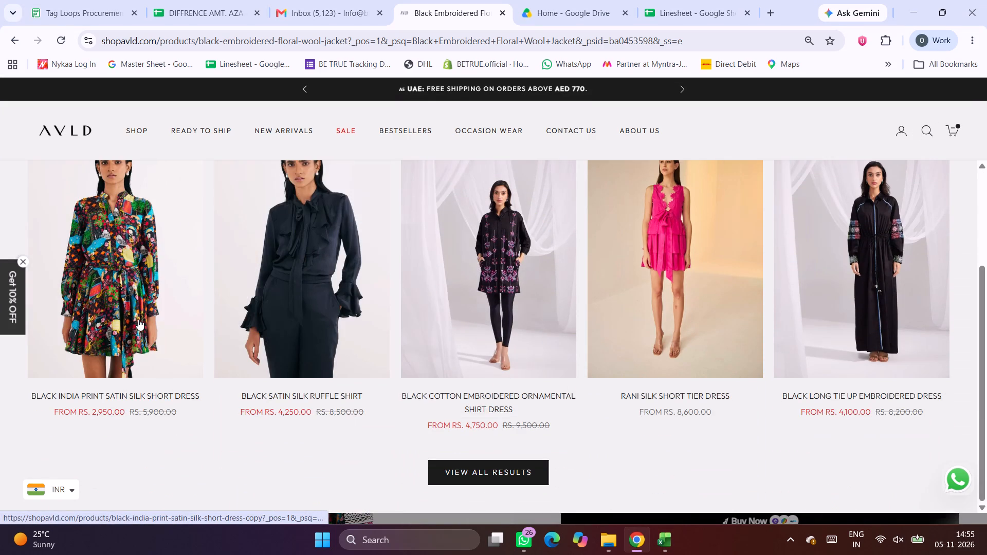
click(138, 319)
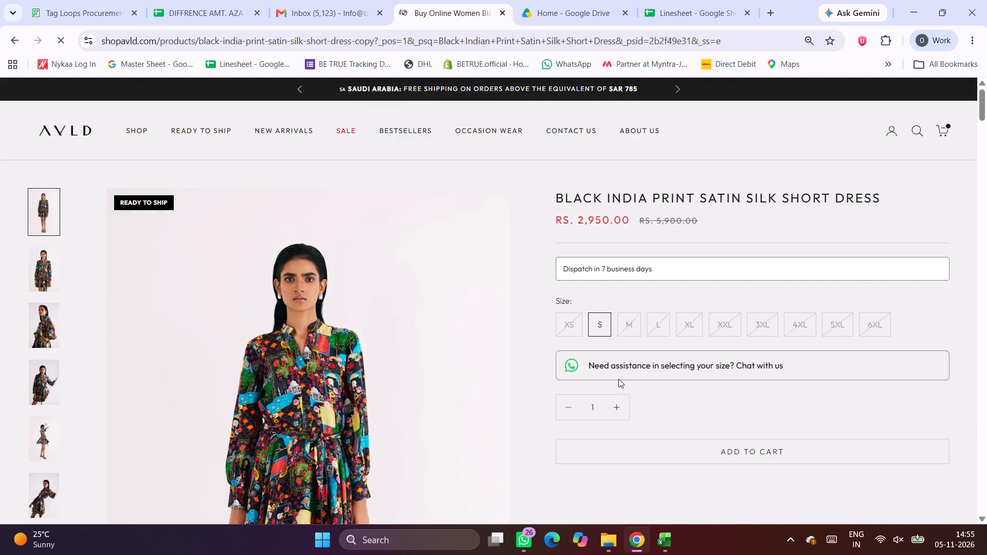
In FINAL 50%, enter size S in column H for MI-20, the Black Indian Print Satin Silk Short Dress.
key(alt+Tab)
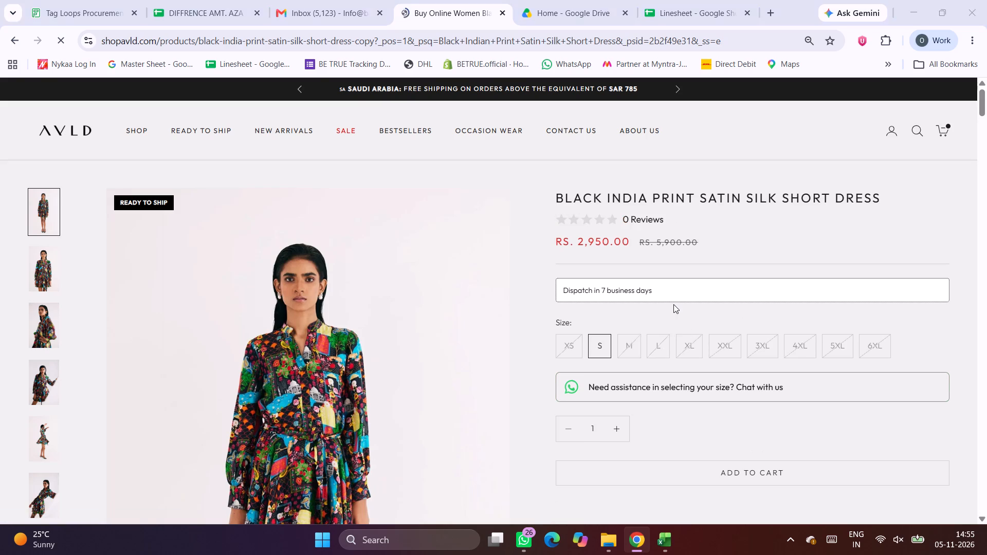
click(665, 216)
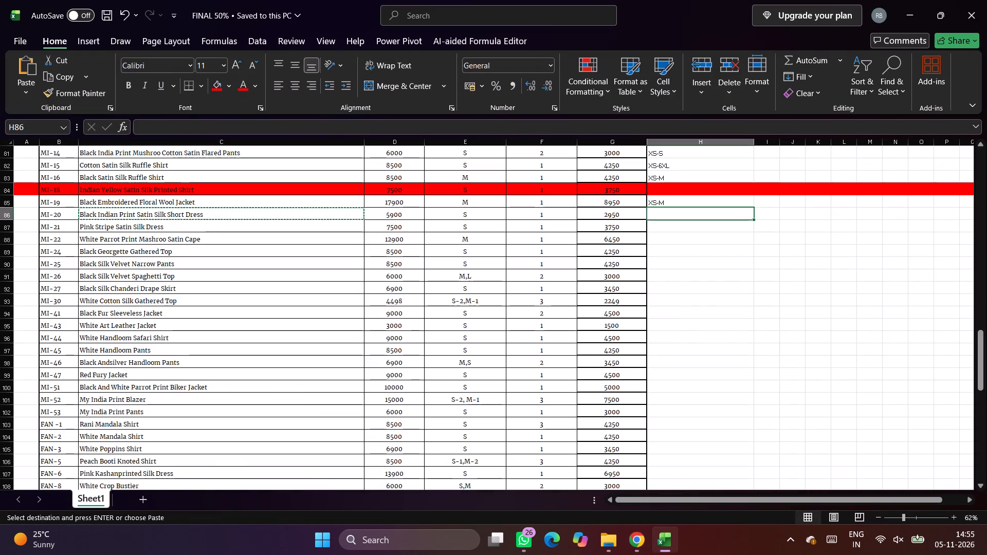
key(s)
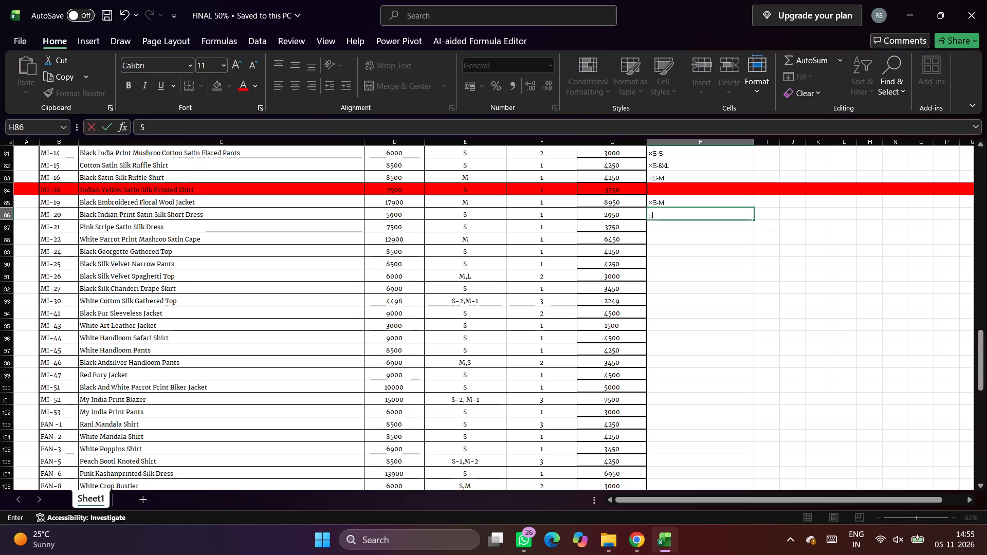
click(682, 228)
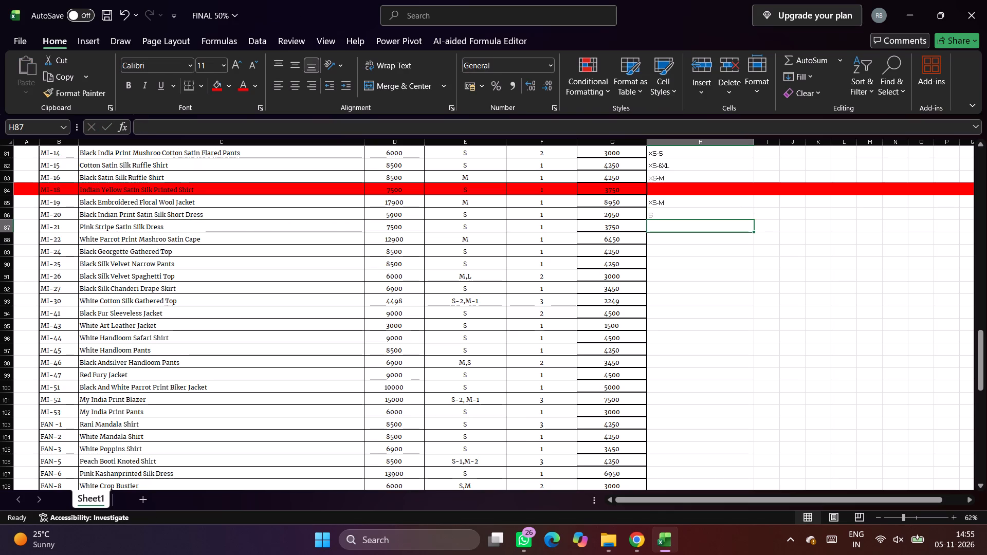
Search the AVLD site for MI-21's name, Pink Stripe Satin Silk Dress, and open the Pink Stripe Silk Shirt.
click(107, 226)
key(ctrl+c)
key(alt+Tab)
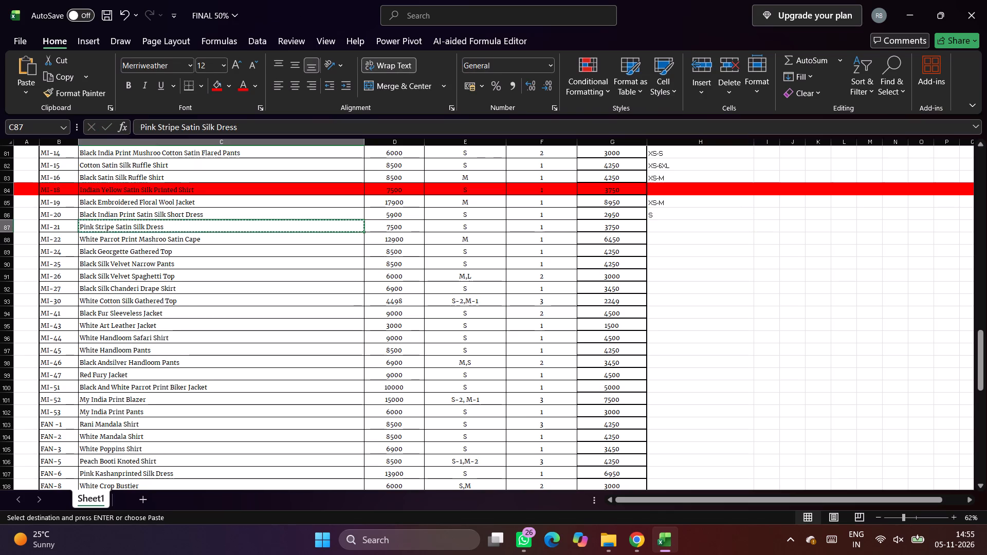
click(913, 131)
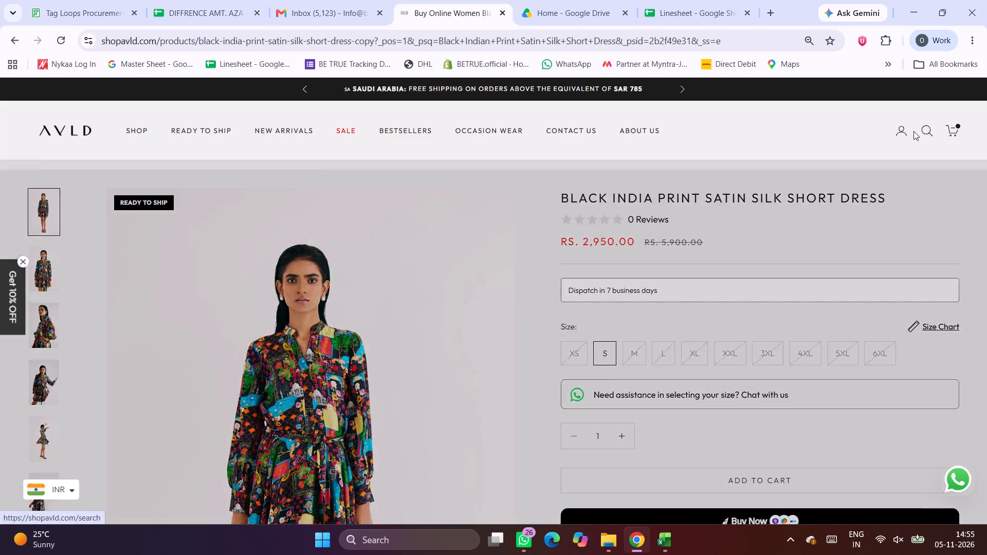
key(ctrl+v)
scroll(442, 342, down, 1)
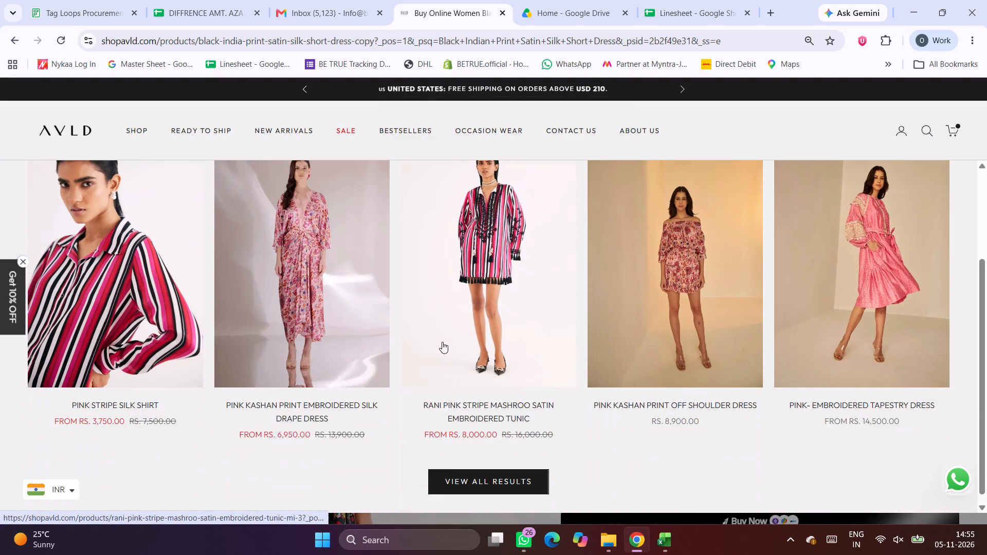
scroll(442, 342, down, 1)
click(131, 317)
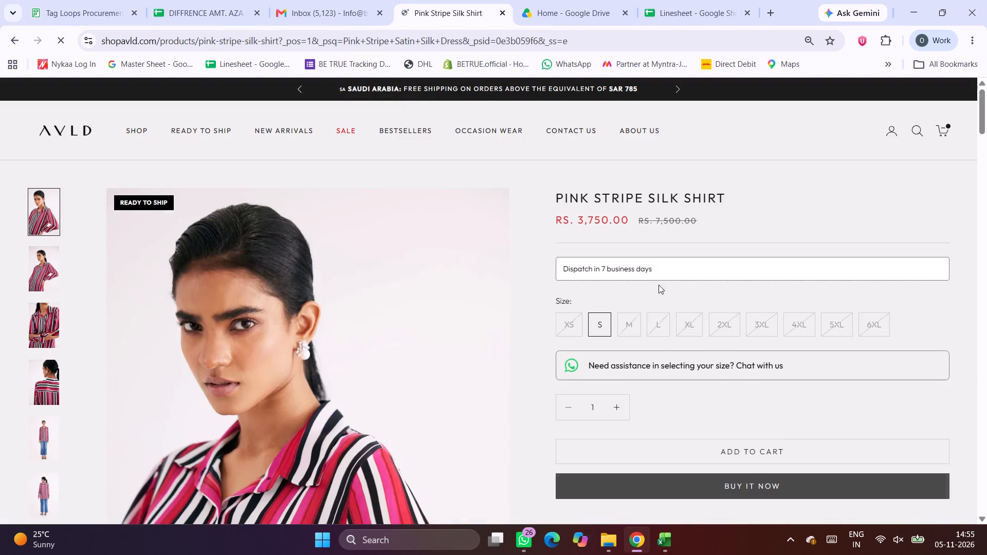
In FINAL 50%, enter size S in column H for MI-21, the Pink Stripe Satin Silk Dress.
key(alt+Tab)
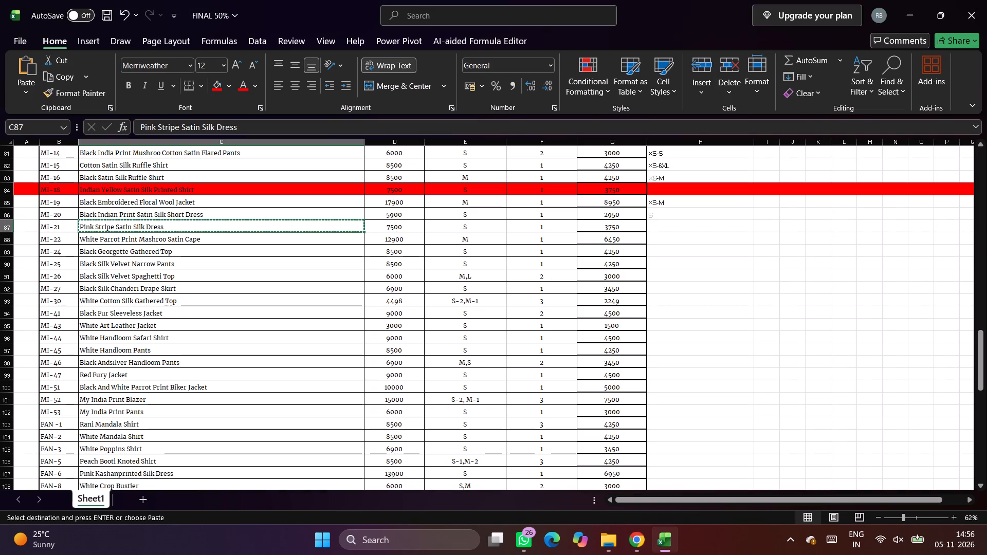
click(664, 224)
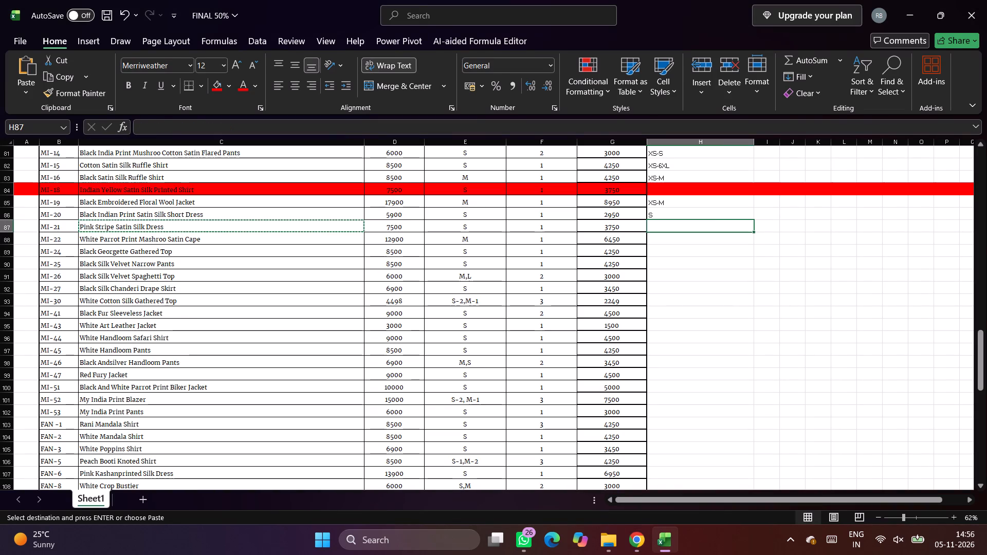
key(s)
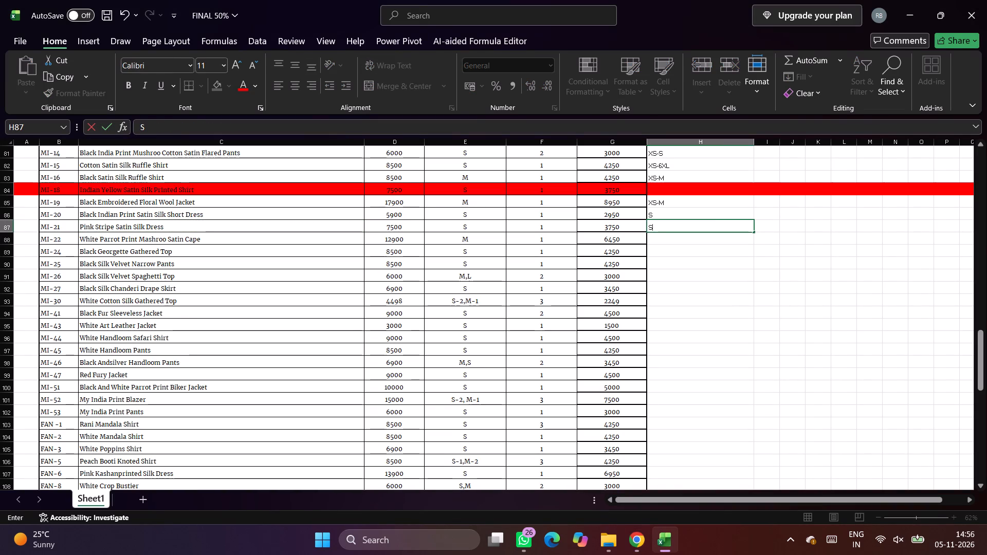
click(656, 238)
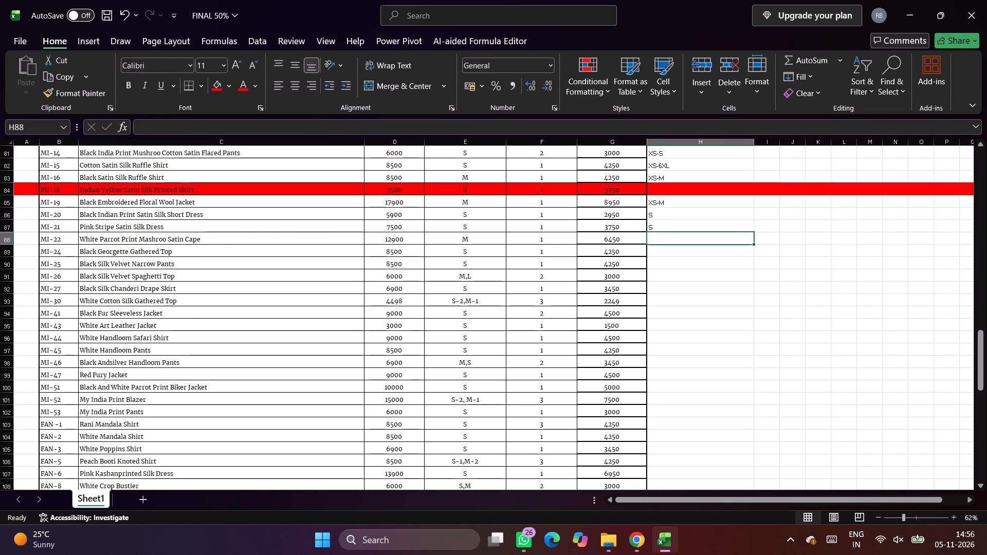
Search the AVLD site for MI-22's name, White Parrot Print Mashroo Satin Cape, and open the White Parrot Print Mashroo Satin Cape & Pant Set.
click(113, 240)
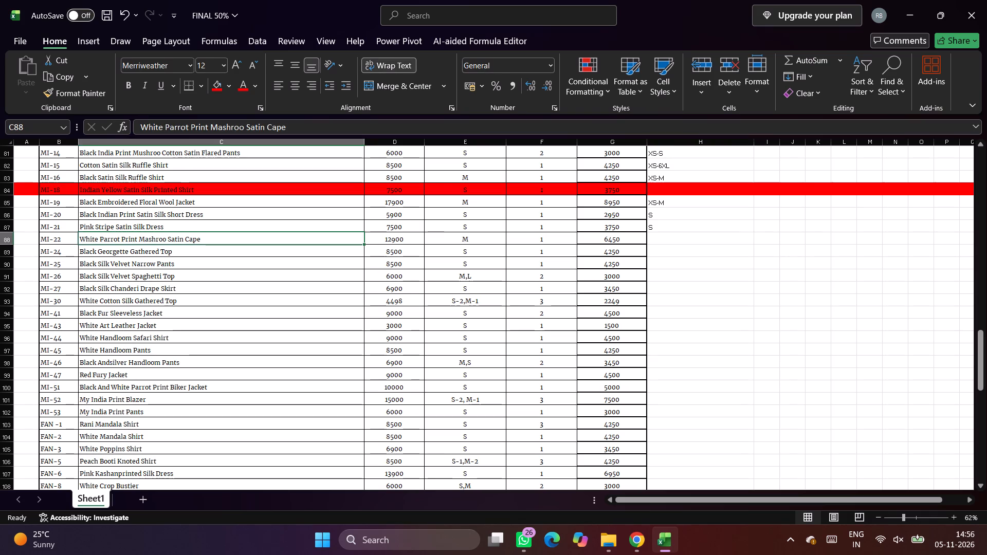
key(ctrl+c)
key(alt+Tab)
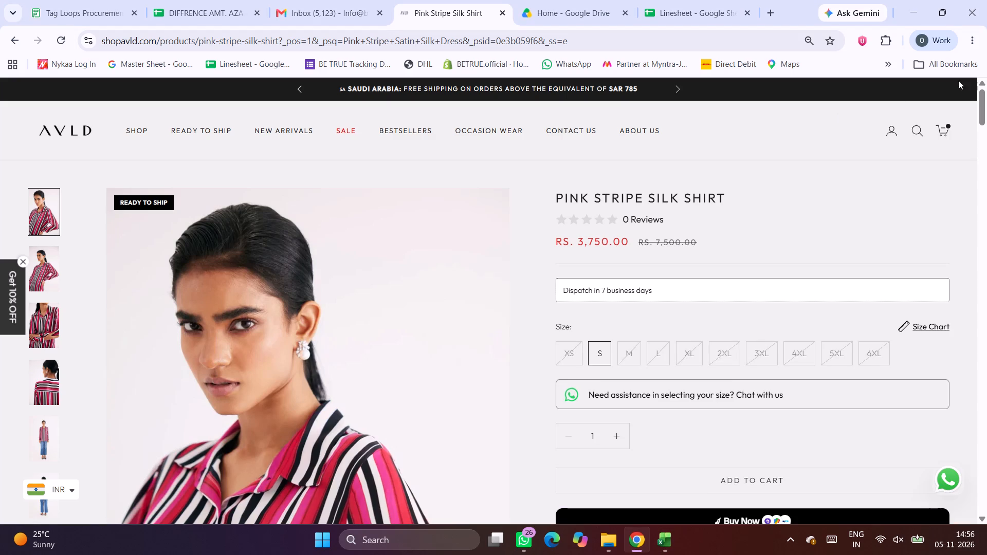
click(921, 125)
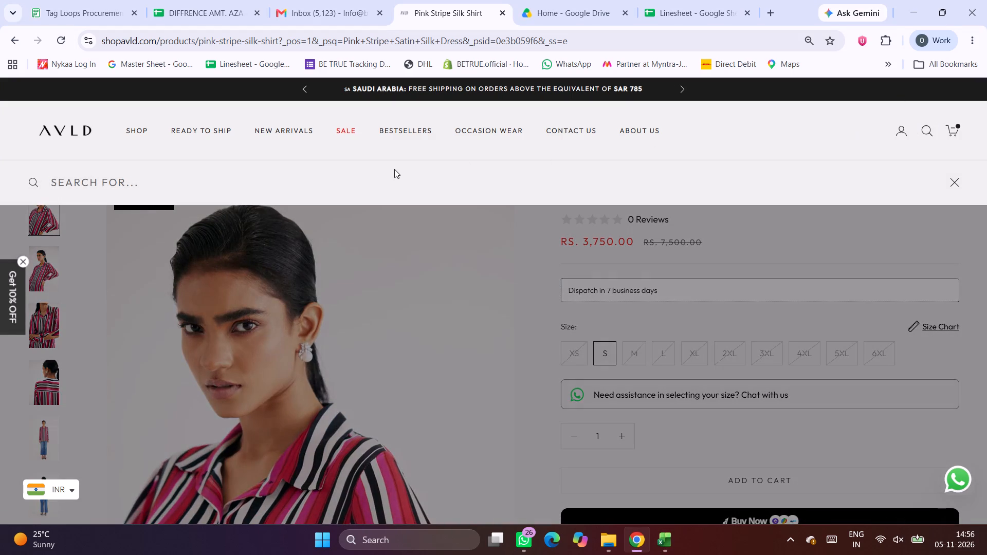
key(ctrl+v)
scroll(430, 281, down, 2)
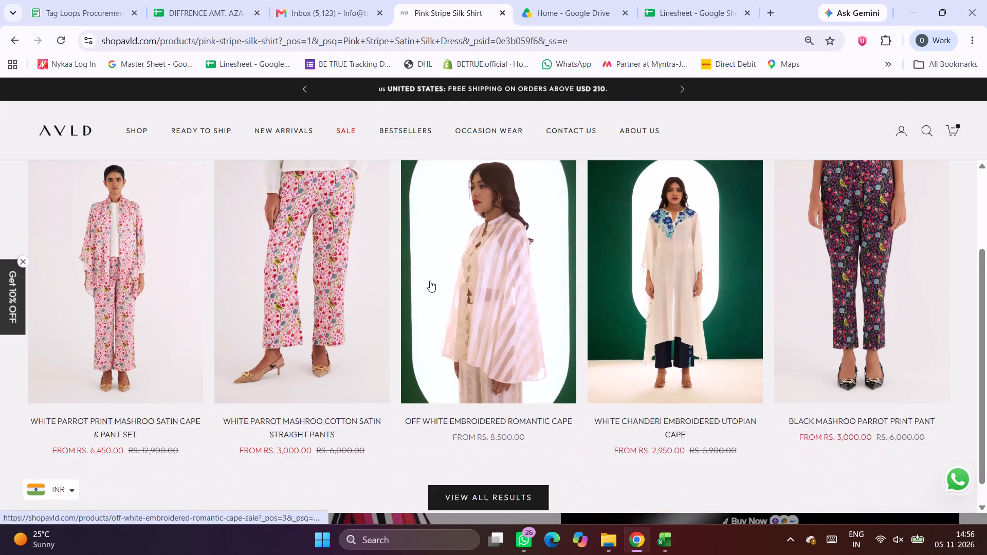
scroll(430, 281, down, 1)
click(146, 269)
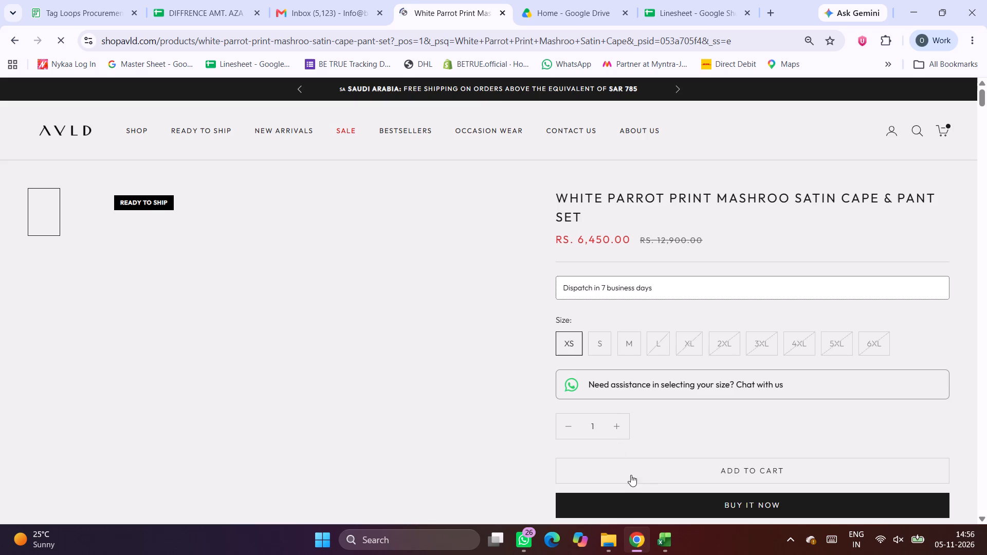
In FINAL 50%, enter XS-,M in column H for MI-22, the White Parrot Print Mashroo Satin Cape, and save the workbook.
click(684, 467)
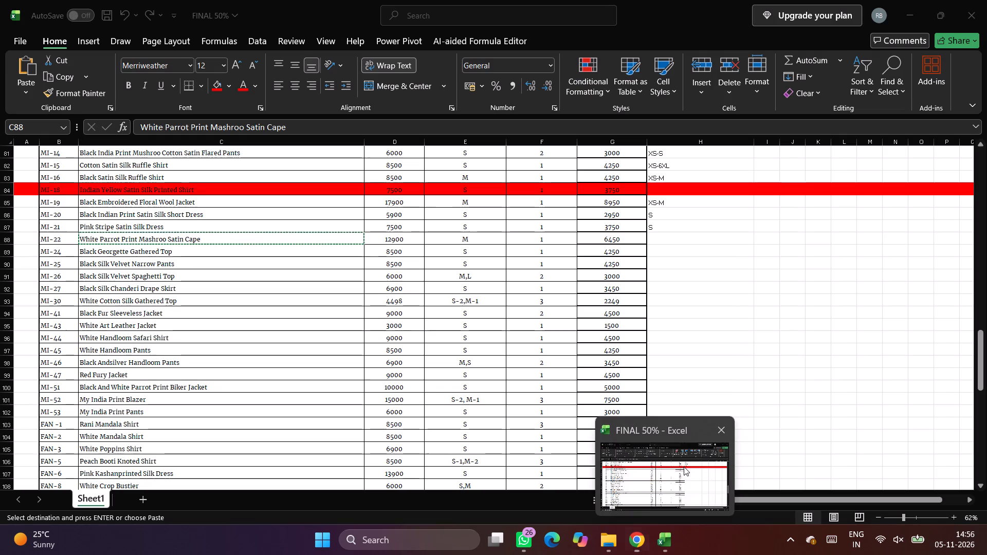
click(661, 239)
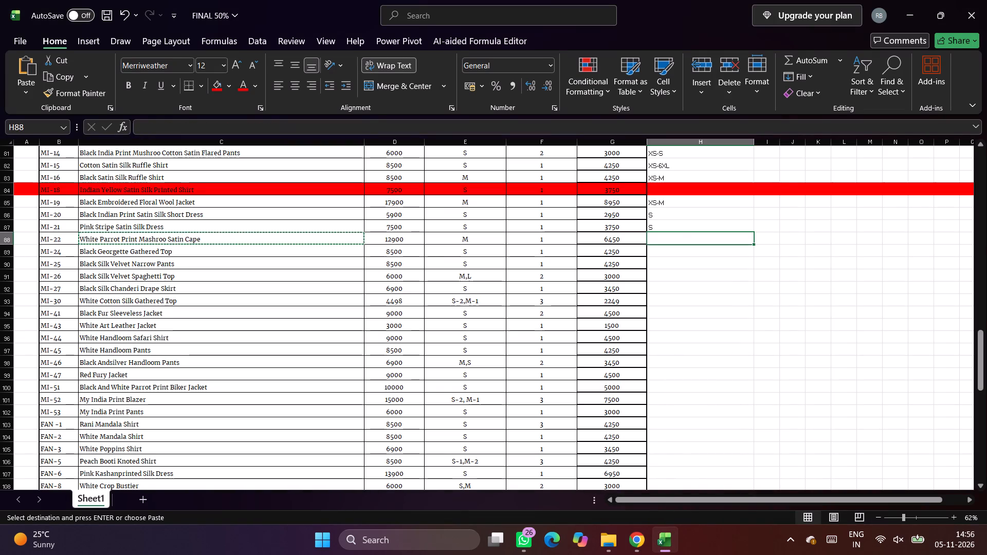
key(alt+Tab)
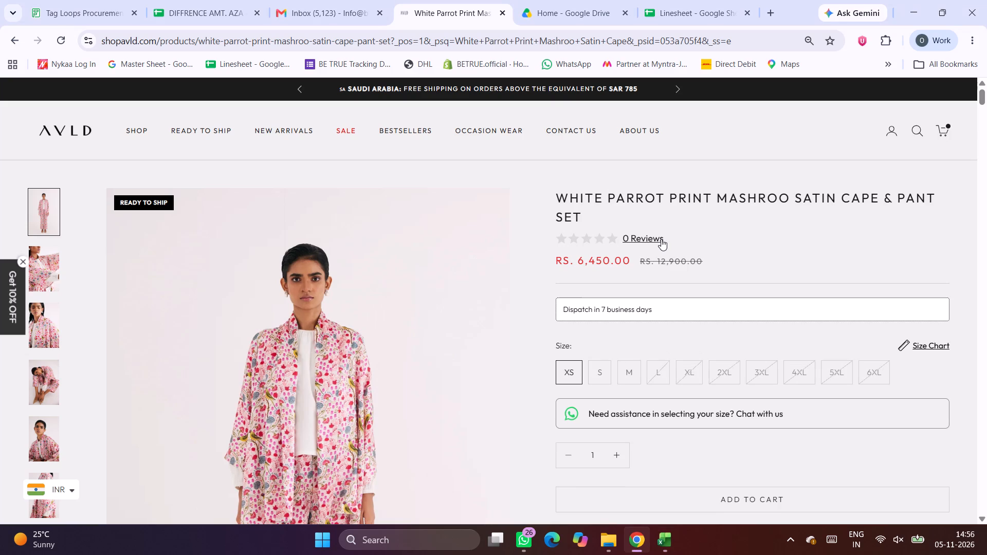
key(alt+Tab)
text(XS-,)
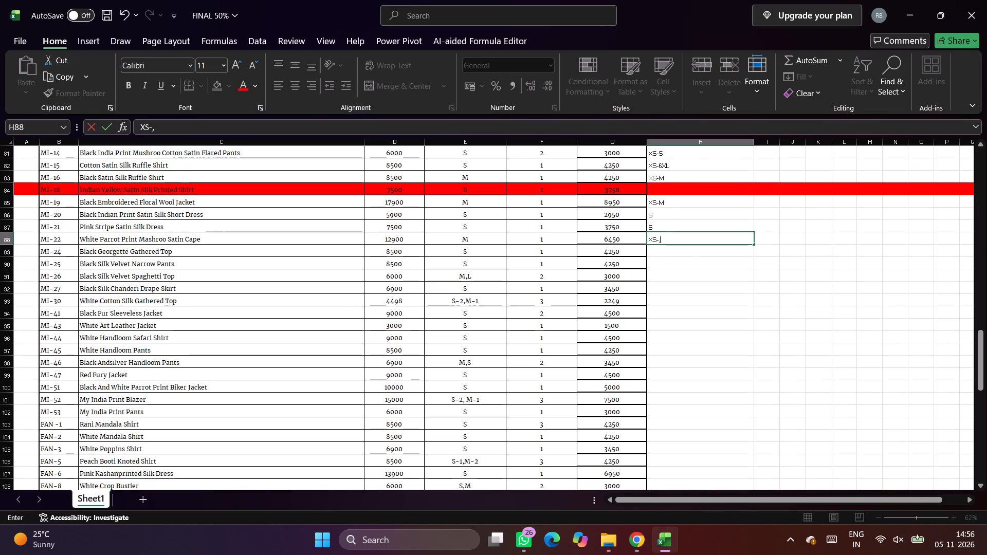
key(m)
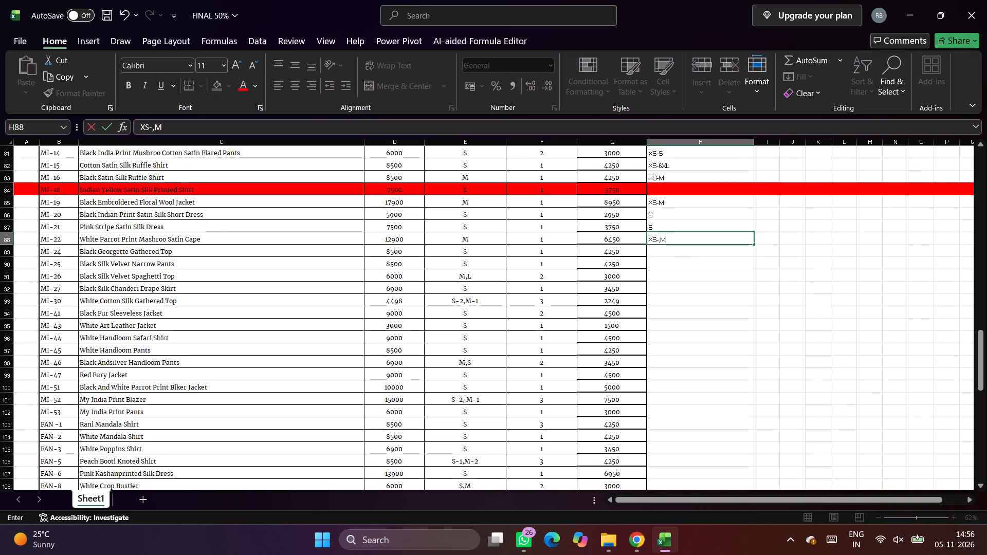
click(667, 248)
key(ctrl+s)
Search the AVLD site for MI-24's name from the workbook, Black Georgette Gathered Top, and open that product.
scroll(685, 331, up, 1)
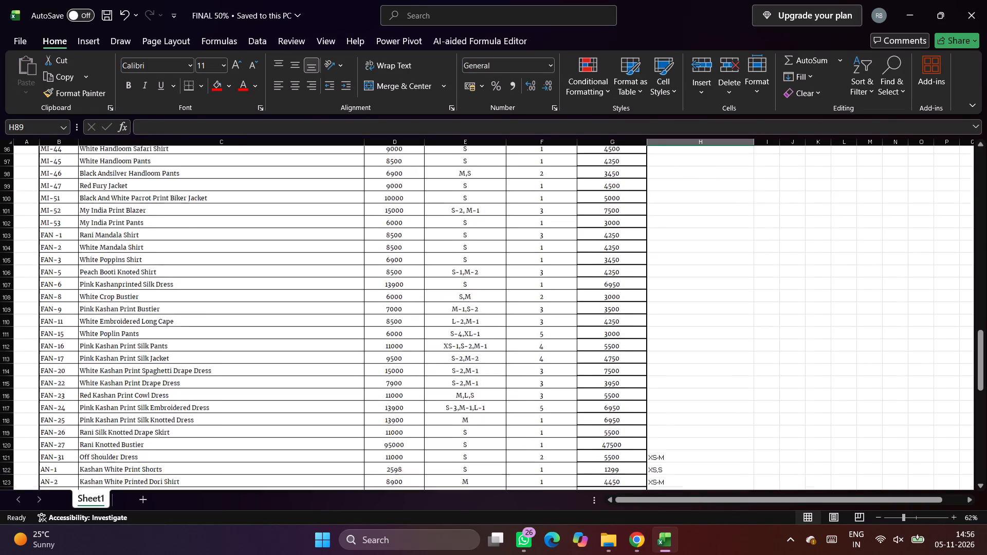
scroll(685, 331, up, 2)
scroll(685, 331, right, 1)
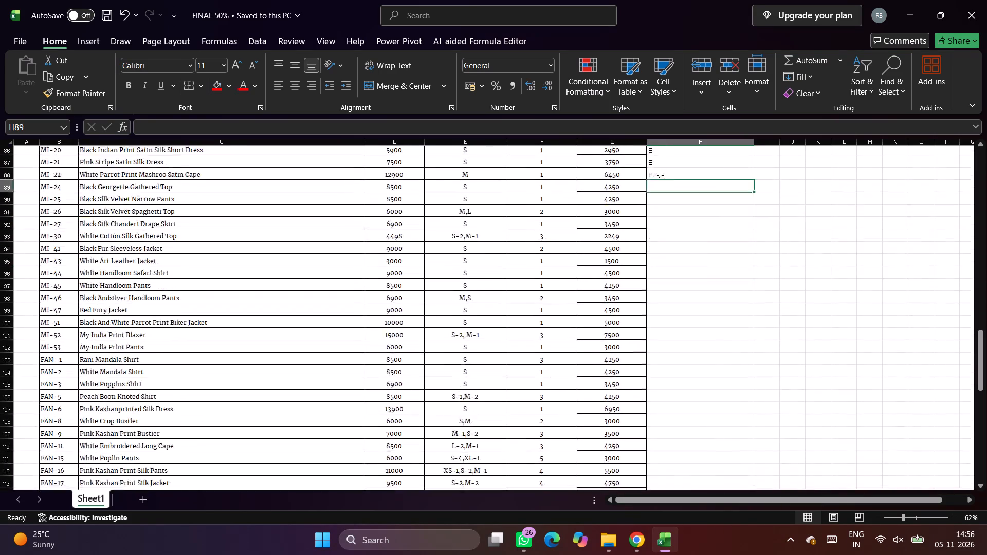
scroll(685, 331, right, 2)
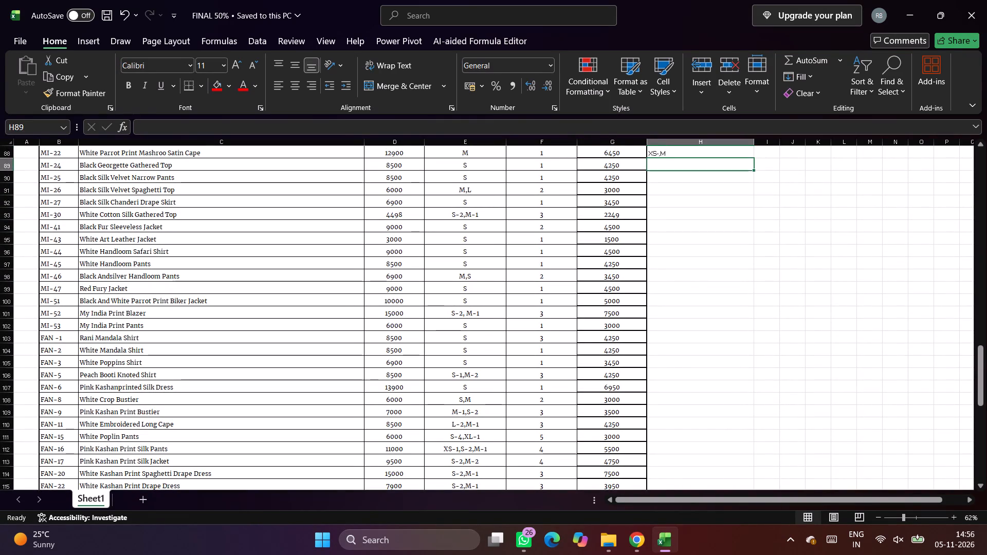
click(101, 165)
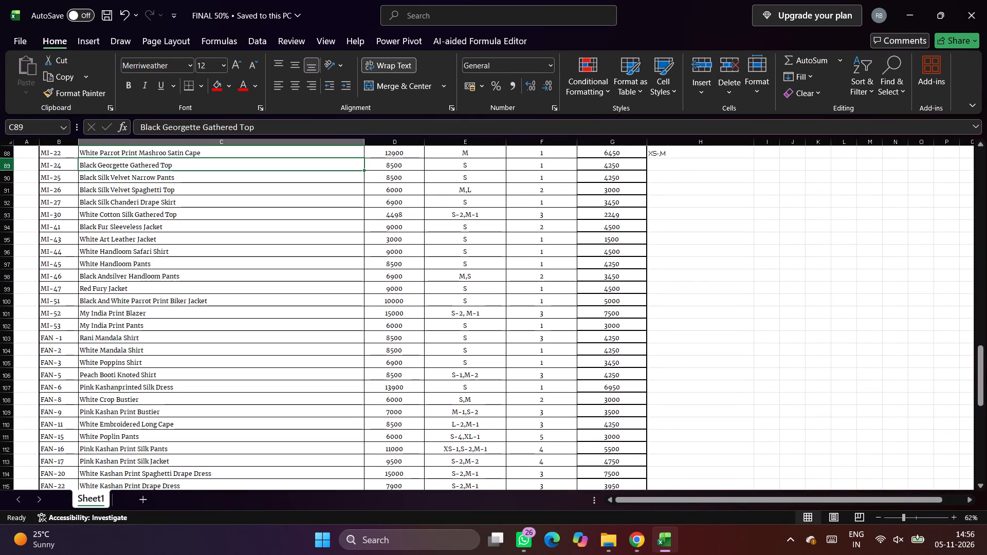
click(9, 163)
click(173, 164)
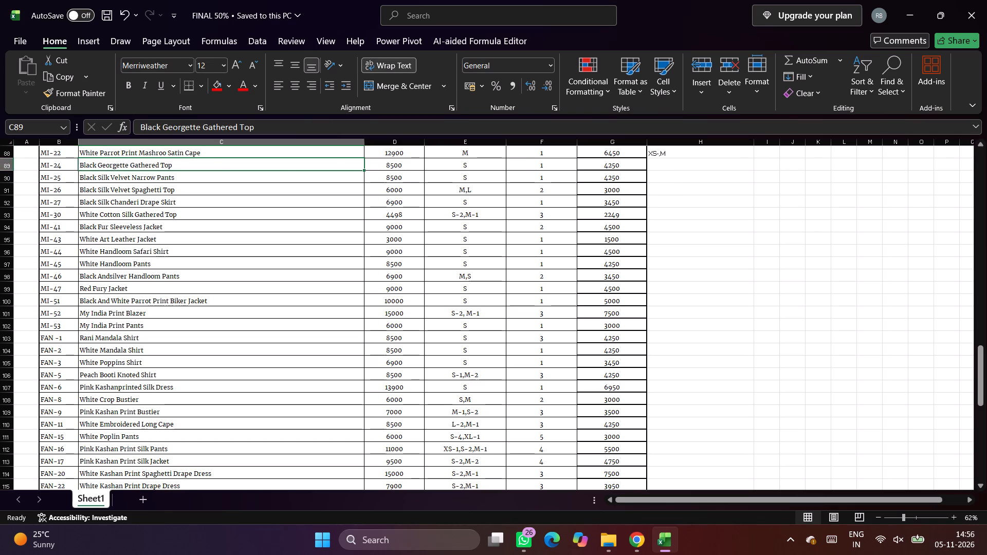
key(ctrl+c)
key(alt+Tab)
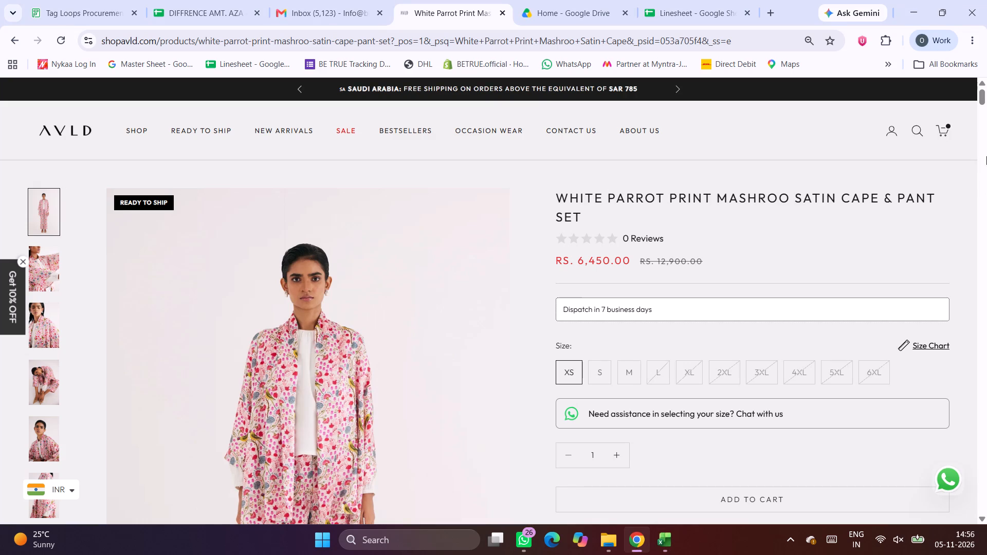
click(918, 128)
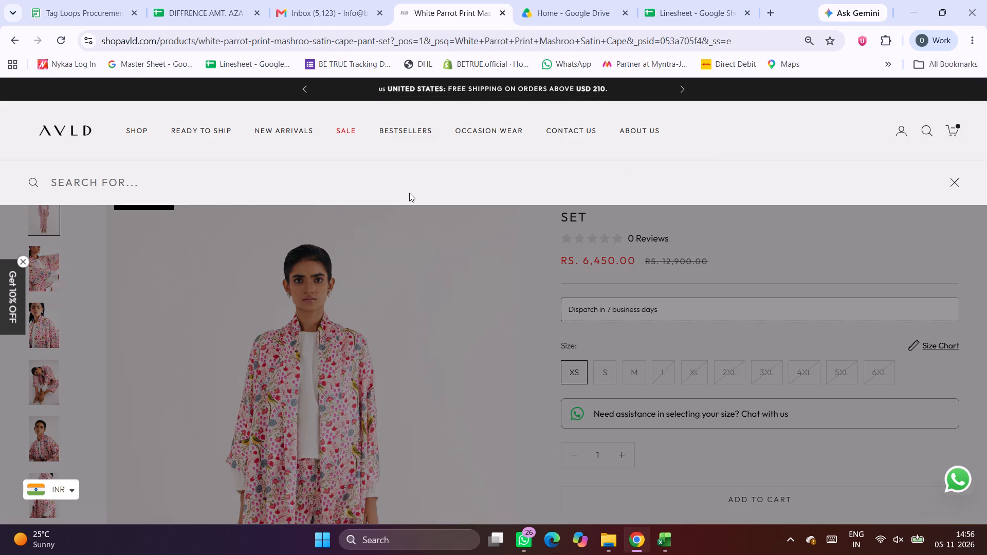
key(ctrl+v)
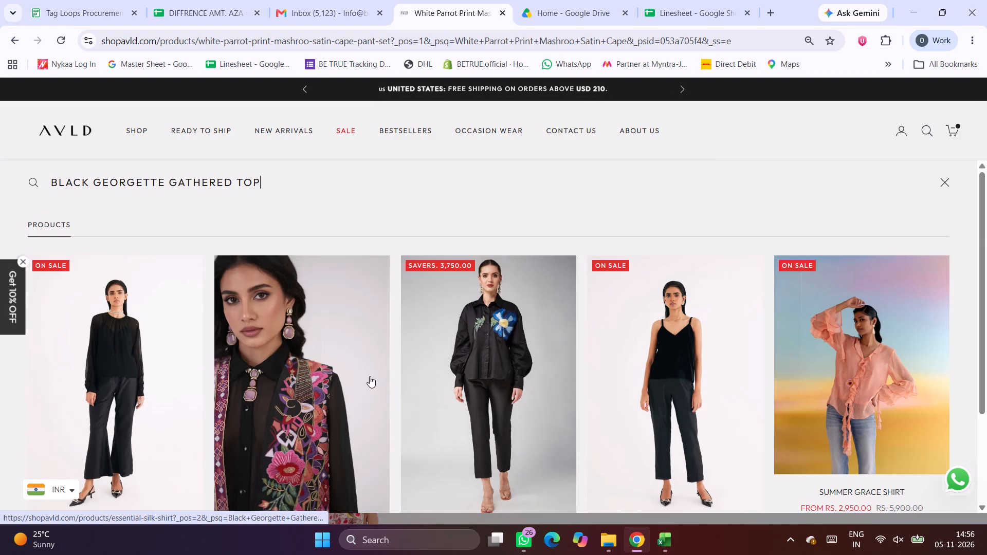
scroll(370, 376, down, 2)
click(141, 297)
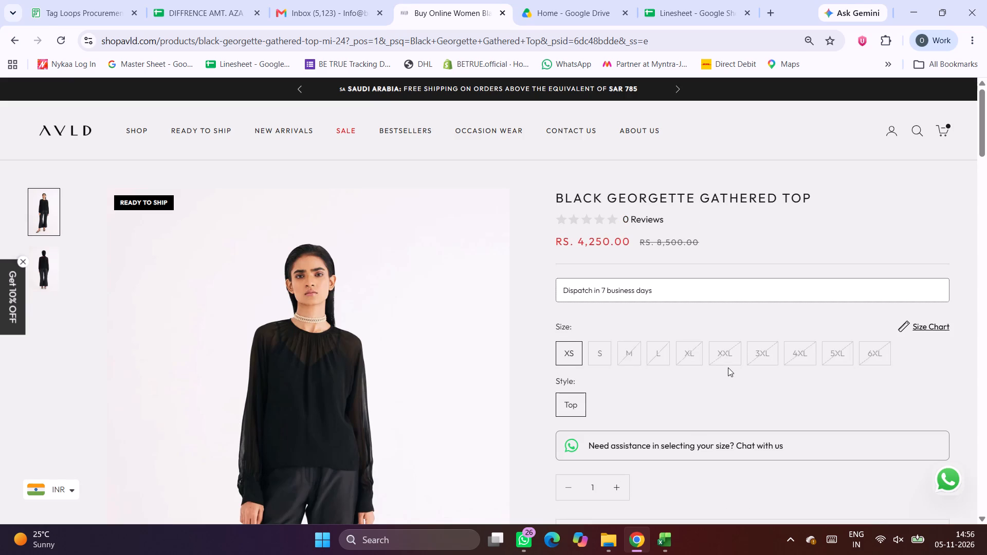
In FINAL 50%, enter XS-S in column H for MI-24, the Black Georgette Gathered Top.
key(alt+Tab)
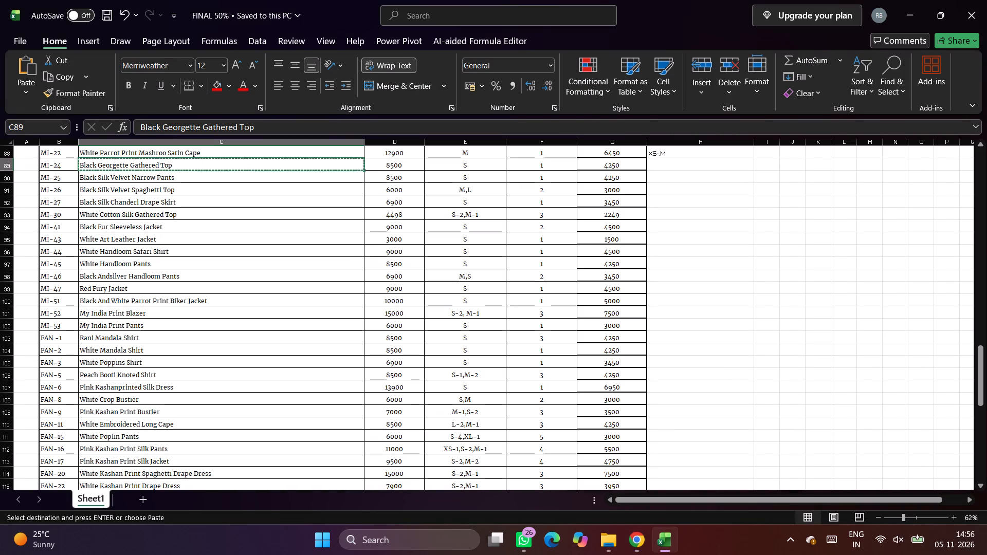
click(672, 166)
text(XS-S)
click(666, 174)
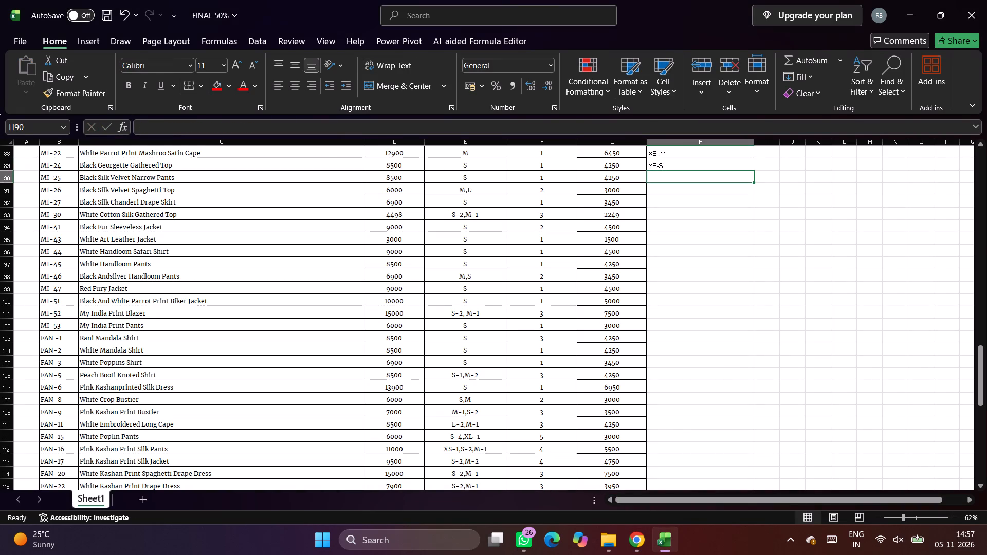
Search the AVLD site for MI-25's name from the workbook, Black Silk Velvet Narrow Pants, and open that product.
click(10, 178)
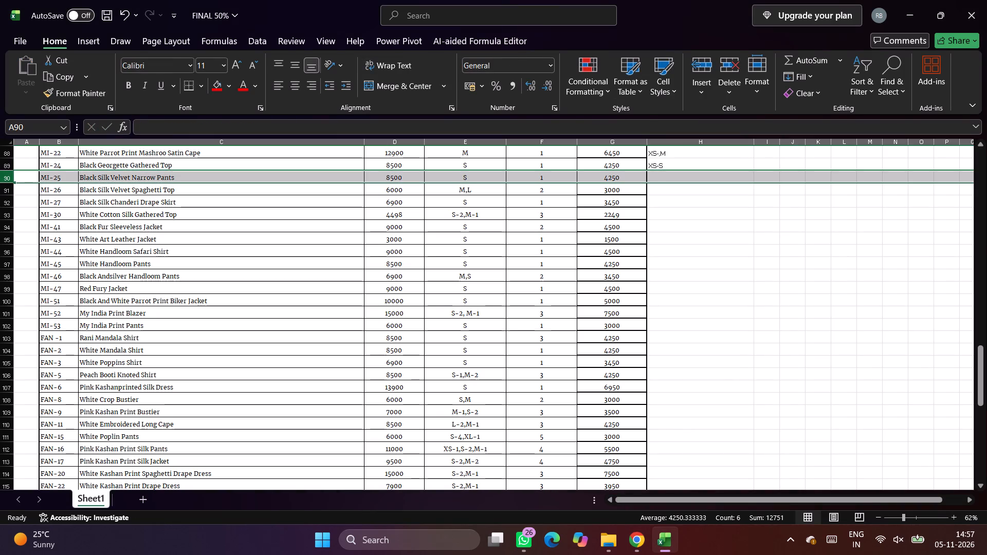
click(194, 177)
key(ctrl+c)
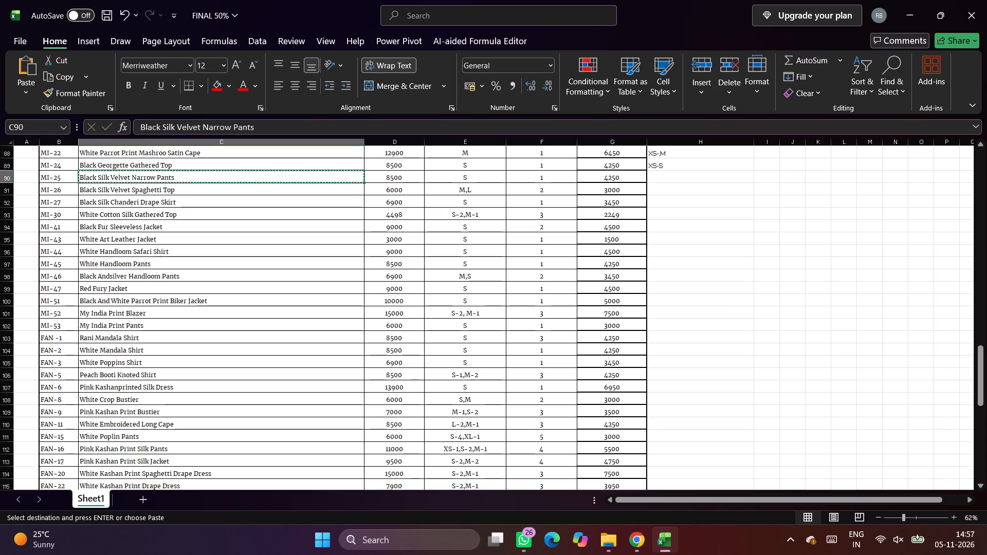
key(alt+Tab)
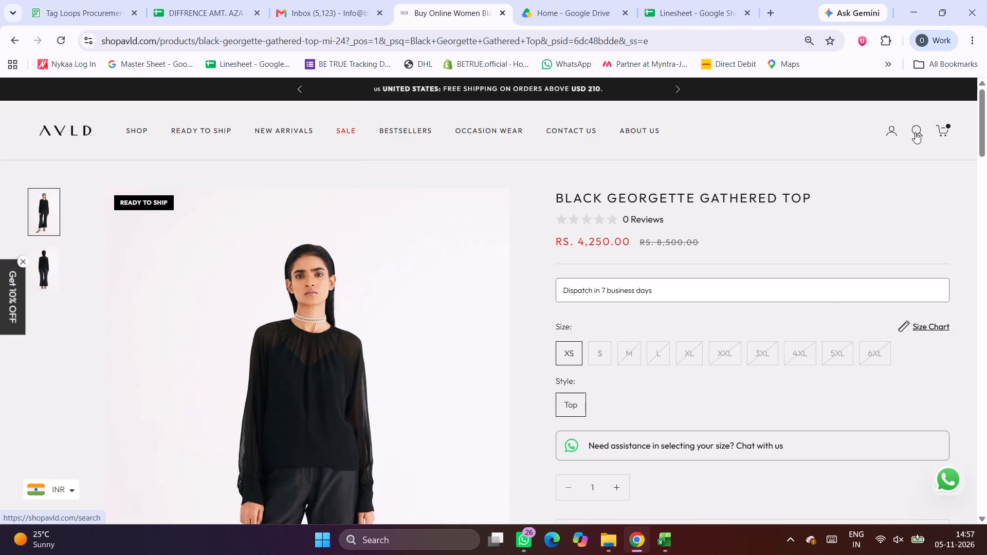
click(915, 132)
key(ctrl+v)
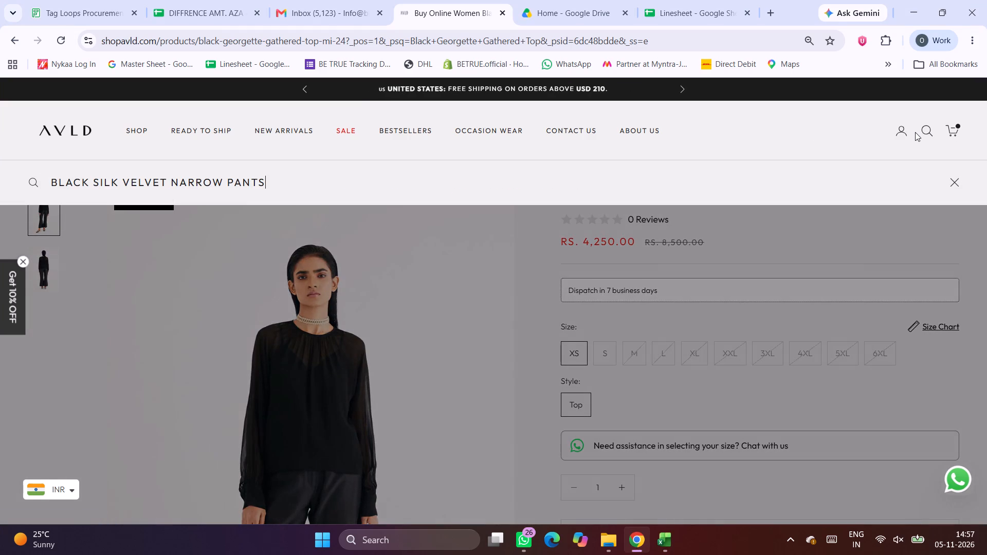
scroll(717, 225, down, 2)
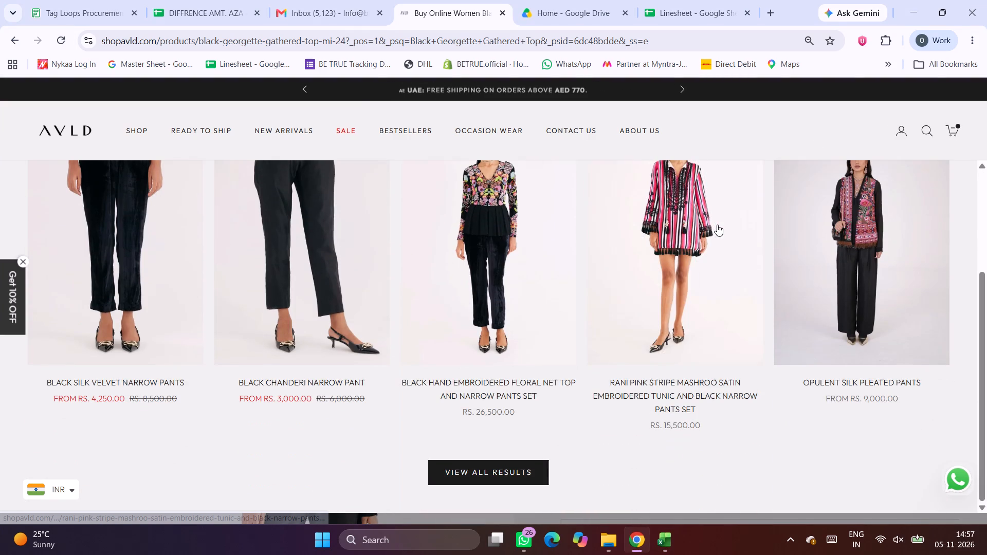
click(100, 273)
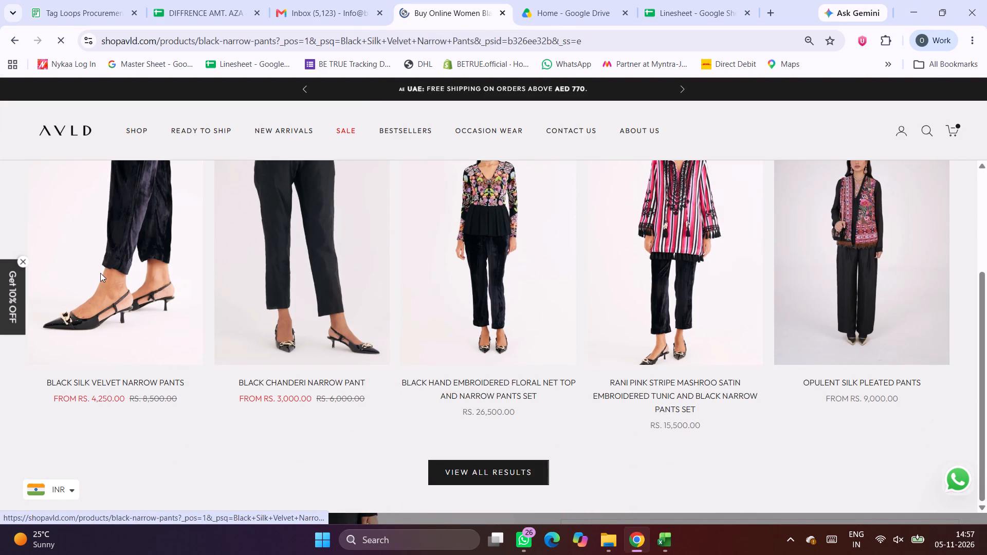
In FINAL 50%, enter XS-S in column H for MI-25, the Black Silk Velvet Narrow Pants.
key(alt+Tab)
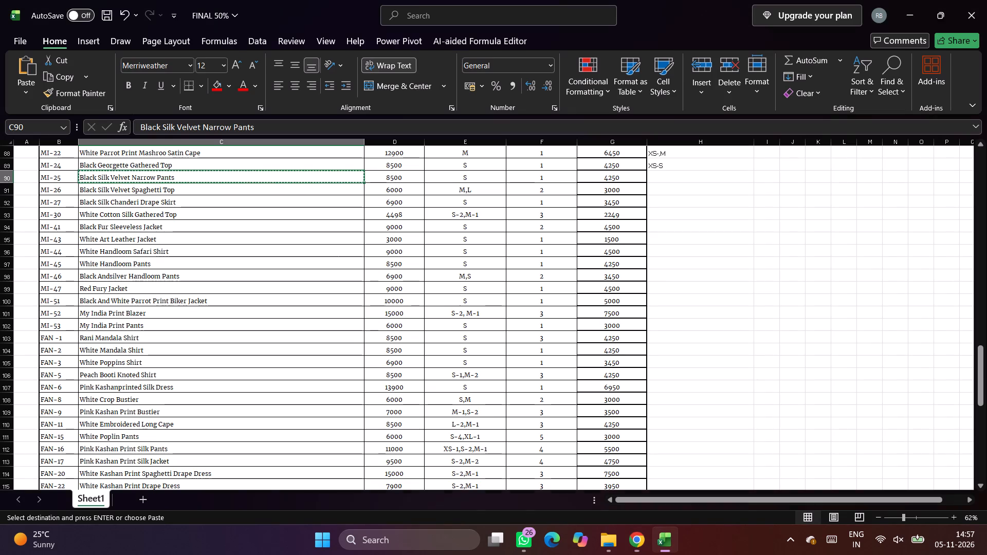
click(664, 176)
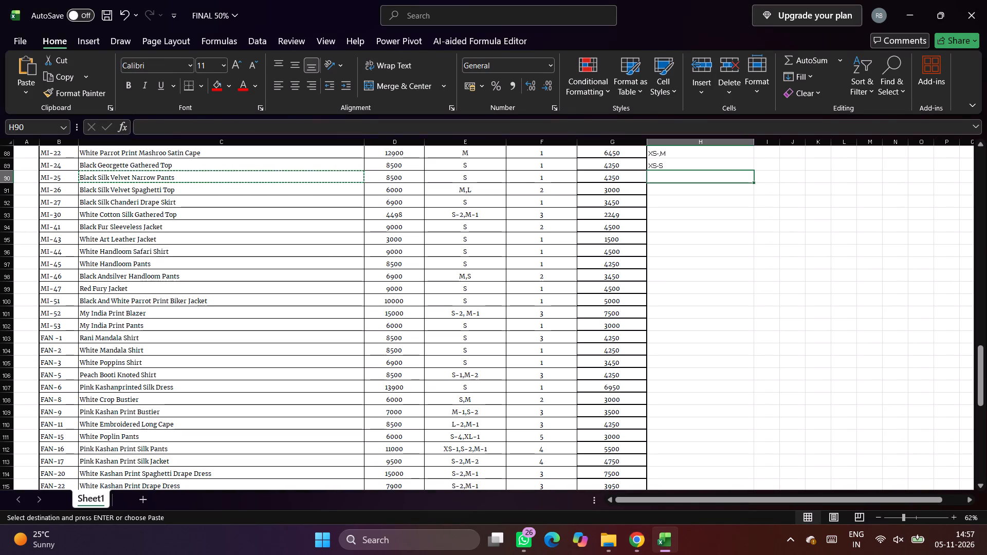
text(XS)
text(-S)
click(662, 188)
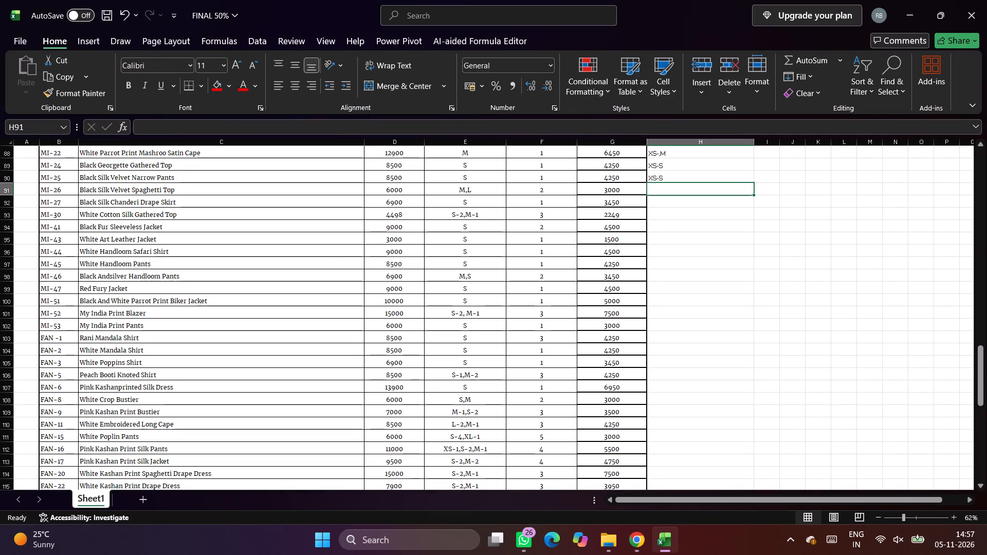
Search the AVLD site for MI-26's name from the workbook, Black Silk Velvet Spaghetti Top, and open that product.
click(93, 186)
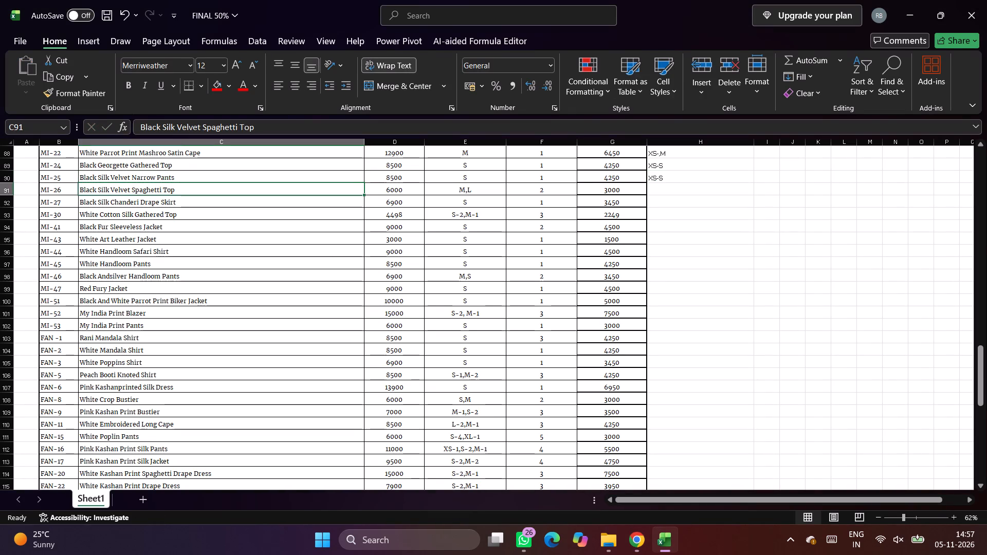
key(ctrl+c)
key(alt+Tab)
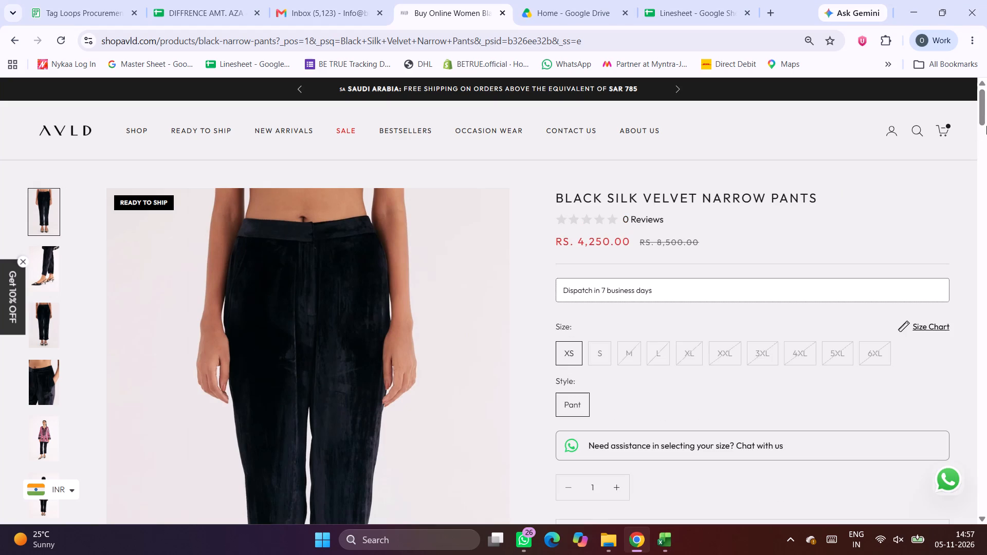
click(919, 126)
key(ctrl+v)
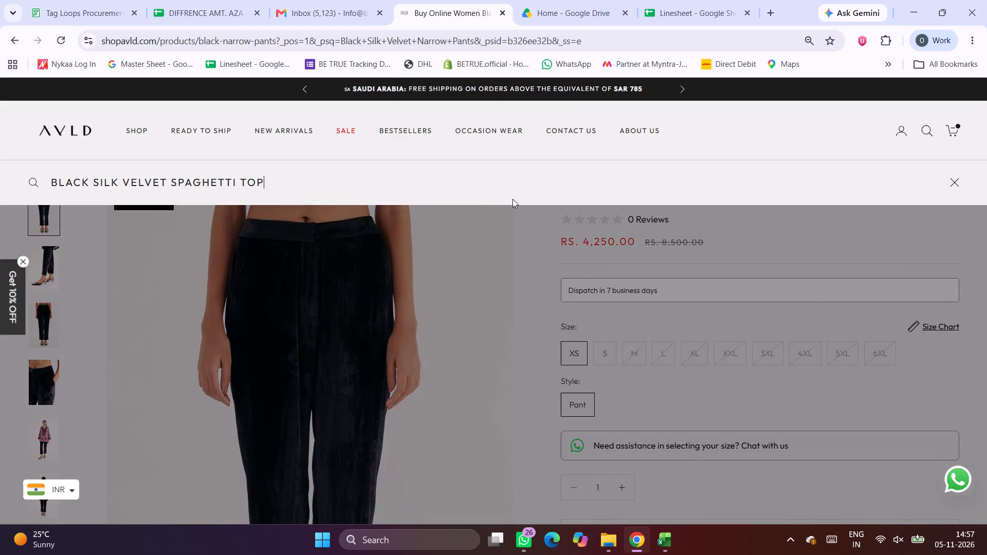
click(142, 387)
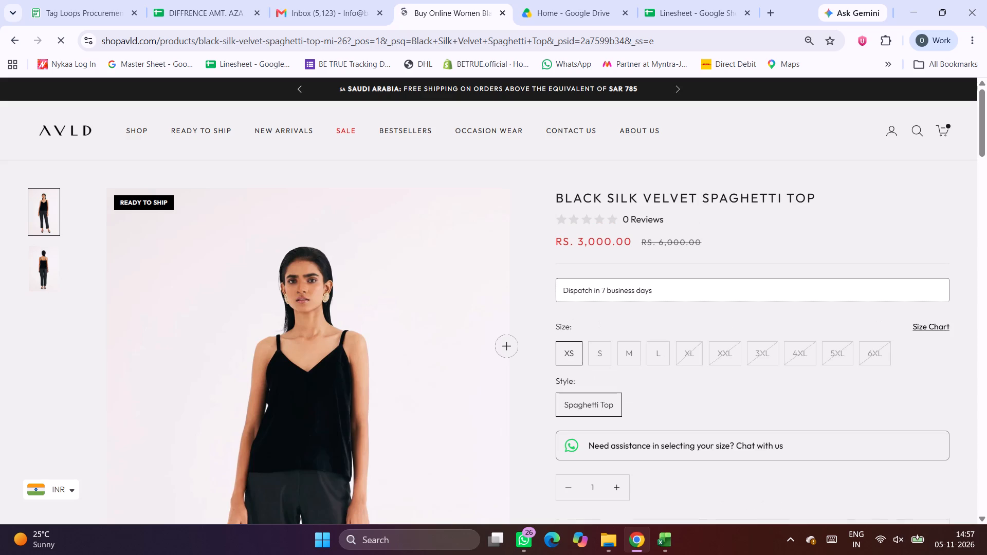
In FINAL 50%, enter XS-L in column H for MI-26, the Black Silk Velvet Spaghetti Top, and save the workbook.
key(alt+Tab)
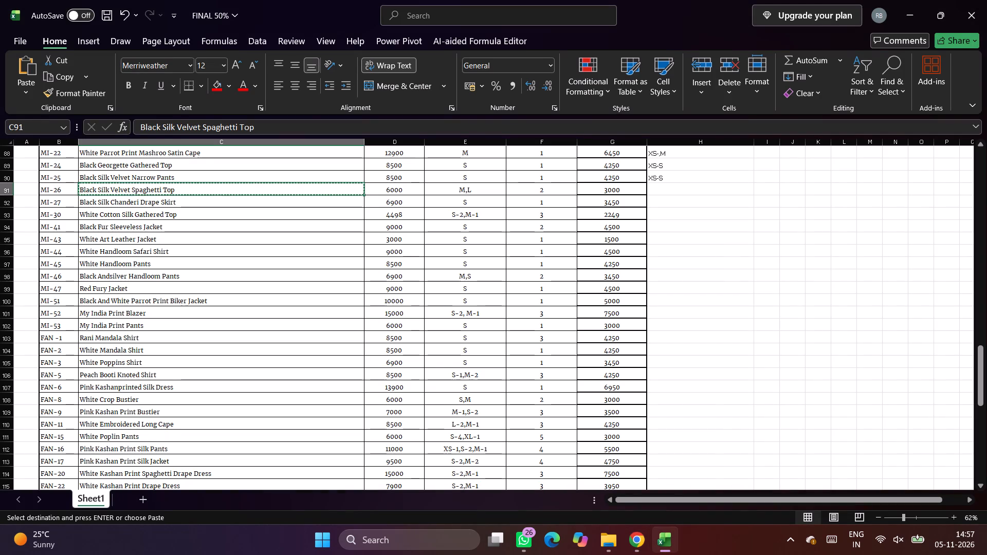
click(676, 190)
text(XS-L)
key(ctrl+s)
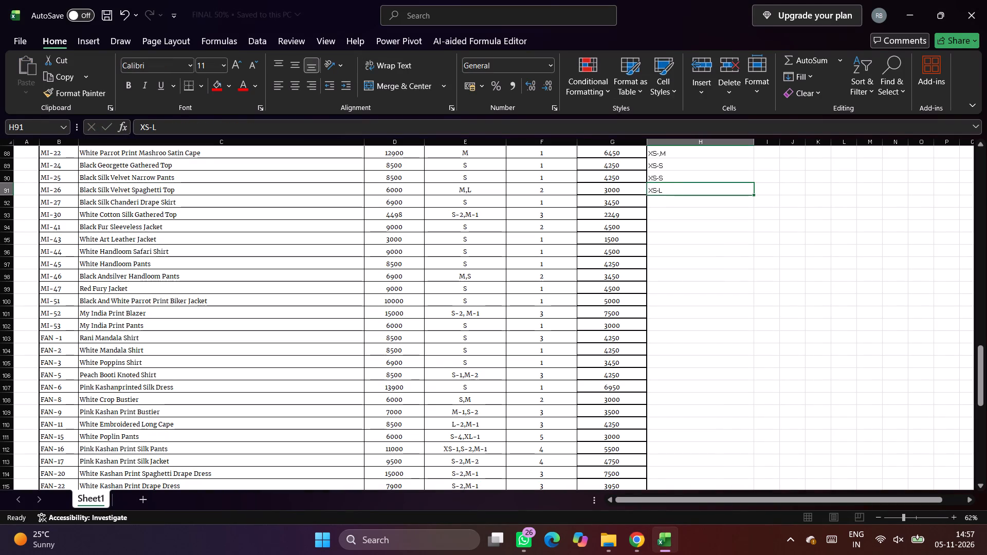
Search the AVLD site for MI-27's name from the workbook, Black Silk Chanderi Drape Skirt, and open that product.
click(7, 203)
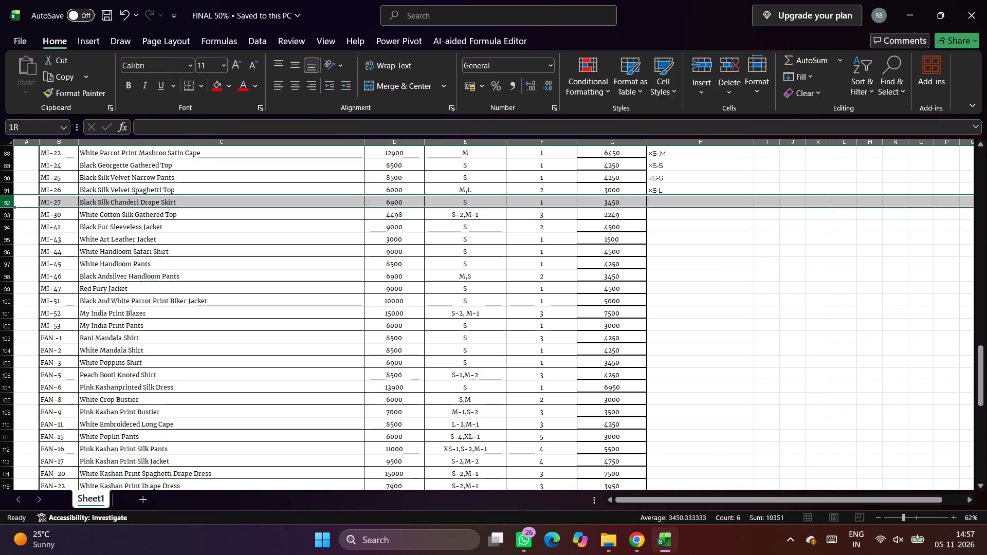
click(170, 201)
key(ctrl+c)
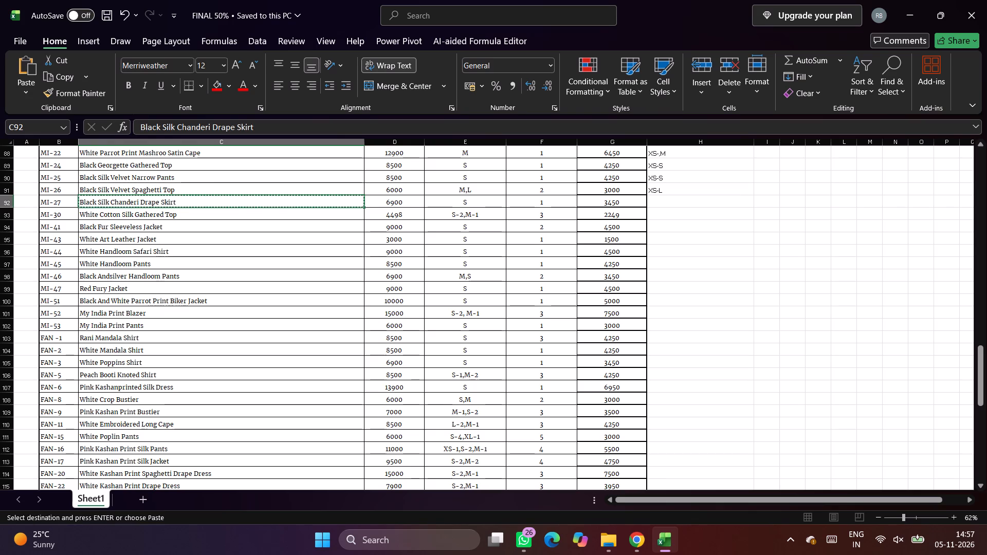
scroll(170, 201, down, 2)
key(alt+Tab)
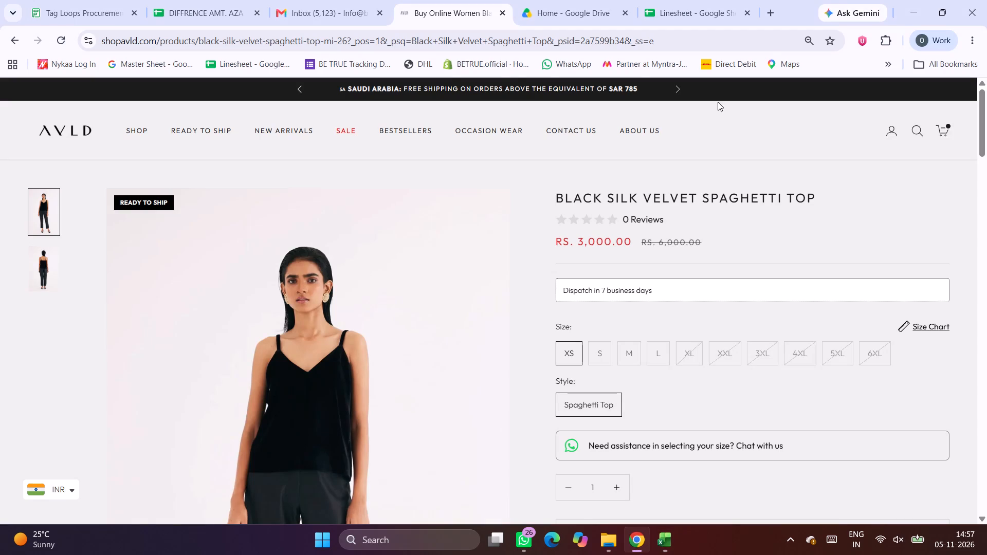
click(913, 127)
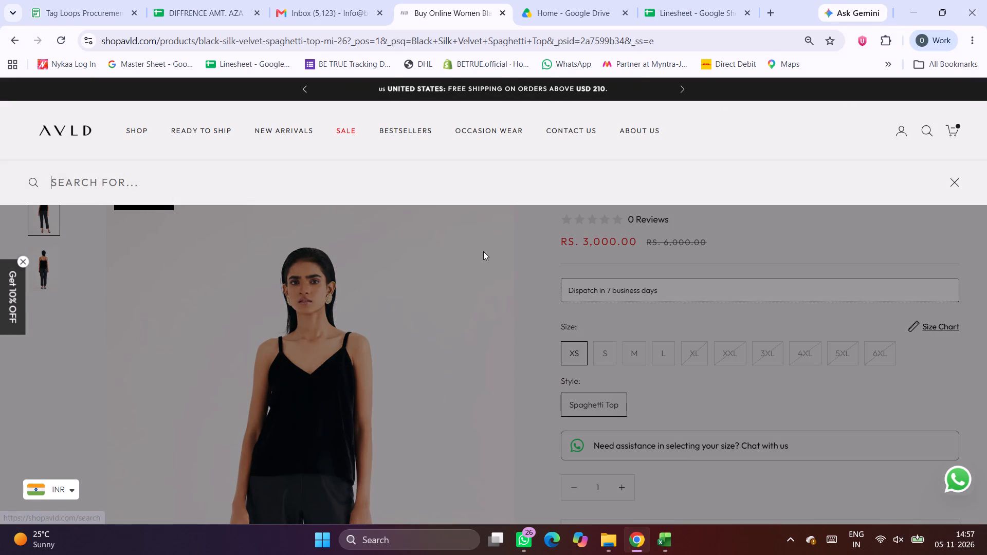
key(ctrl+v)
scroll(495, 321, down, 1)
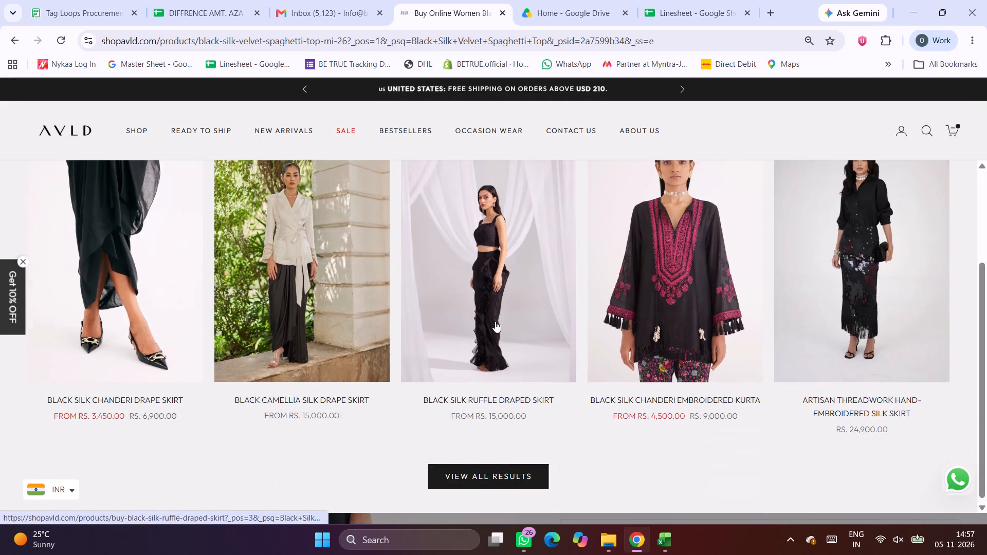
scroll(495, 321, down, 1)
click(85, 271)
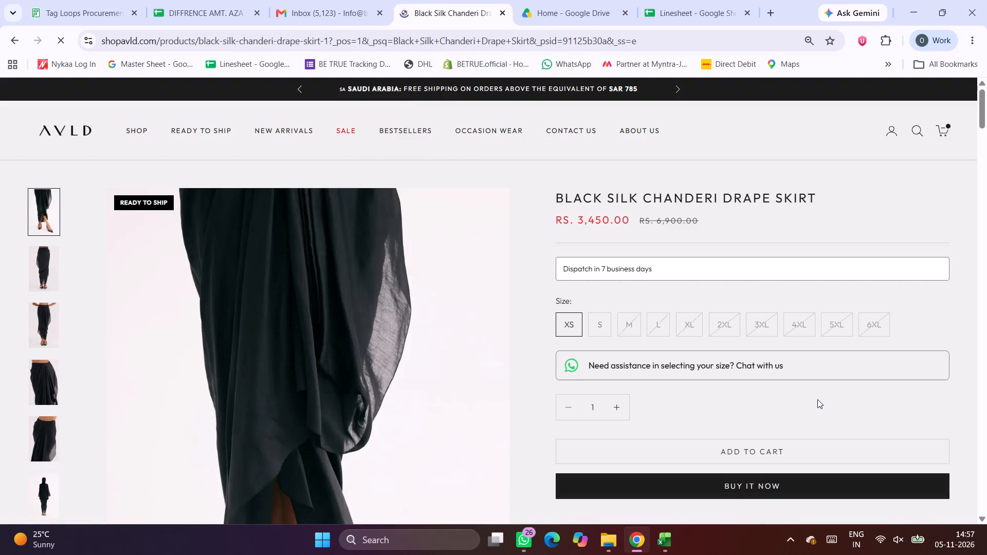
In FINAL 50%, enter XS,S in column H for MI-27, the Black Silk Chanderi Drape Skirt.
key(alt+Tab)
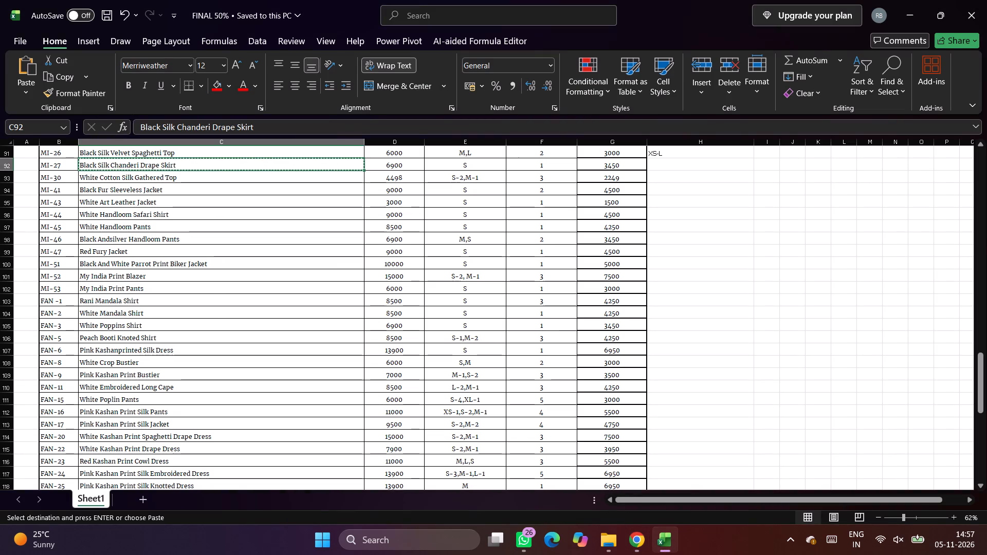
click(677, 165)
text(XS,S)
click(658, 182)
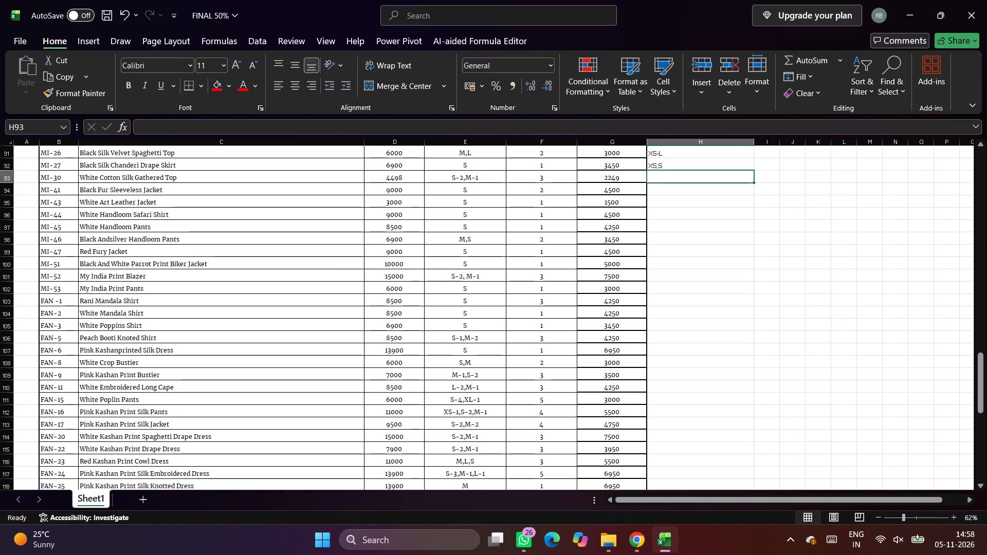
Search the AVLD site for MI-30's name from the workbook, White Cotton Silk Gathered Top, and open that product.
click(95, 177)
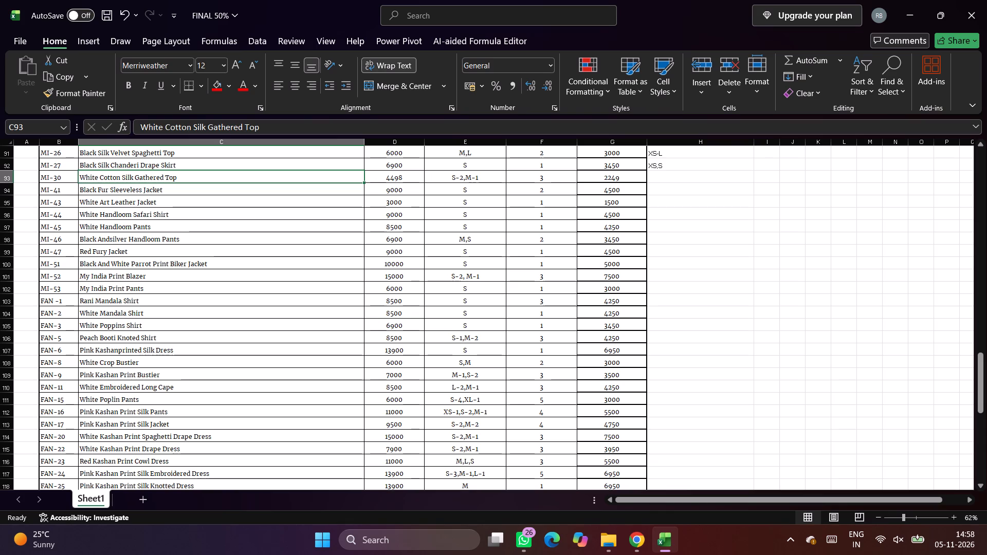
key(ctrl+c)
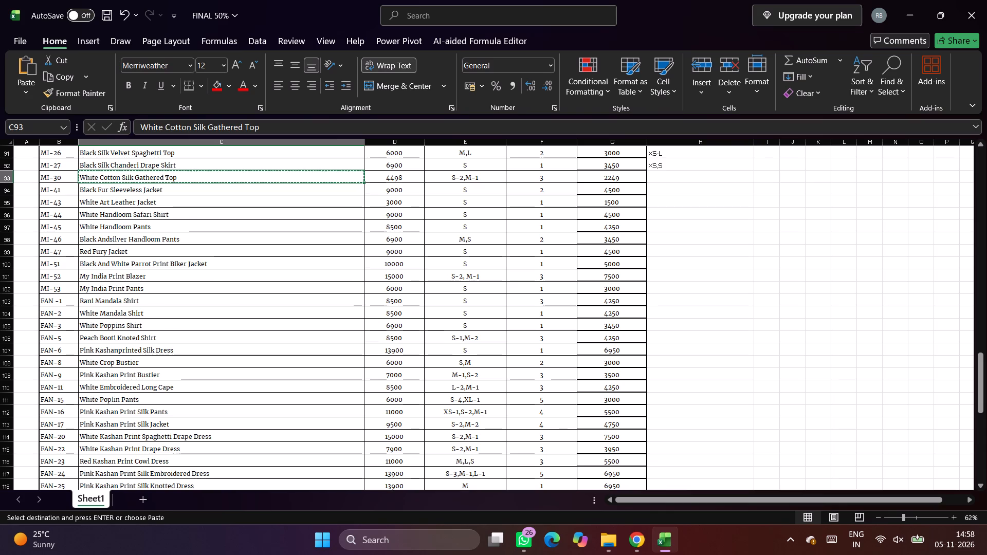
key(alt+Tab)
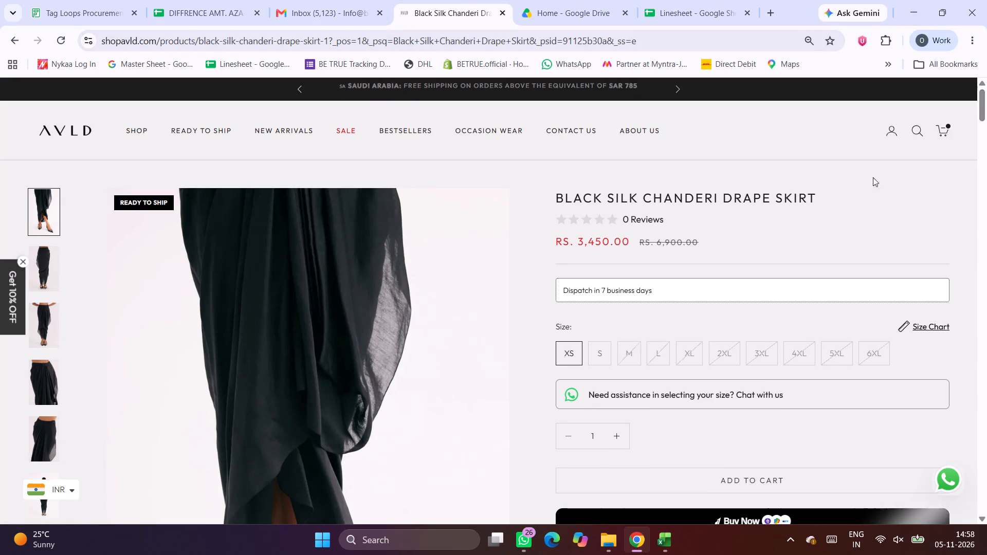
click(919, 128)
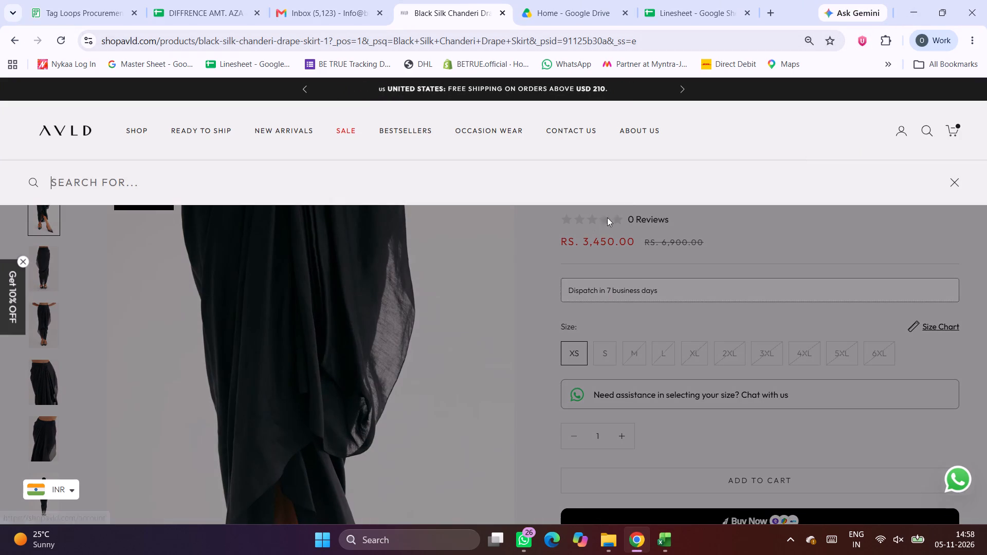
key(ctrl+v)
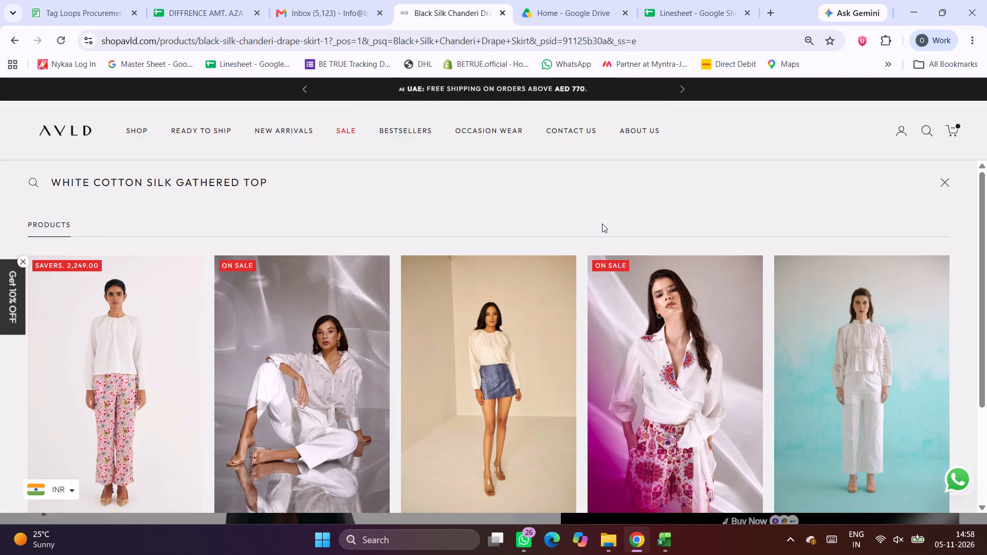
scroll(375, 358, down, 2)
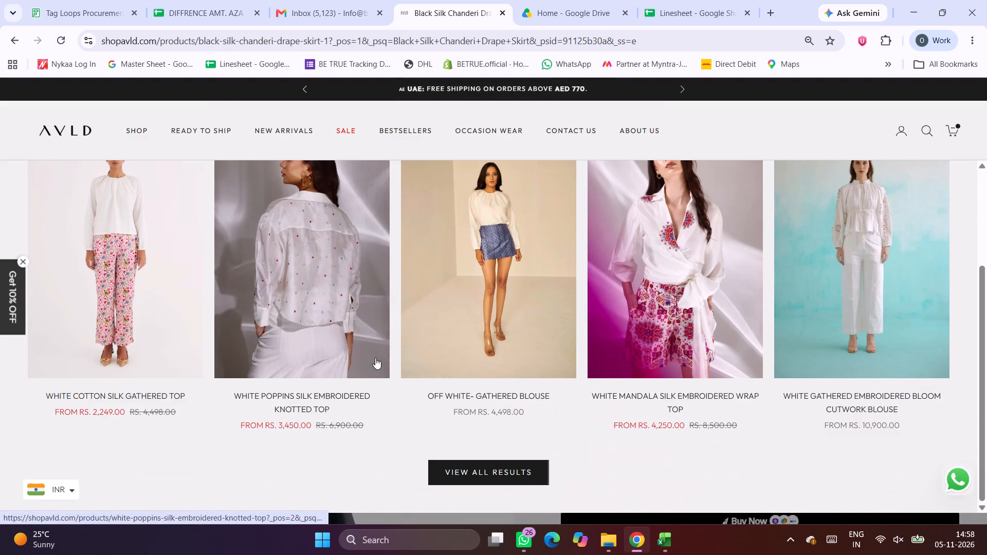
click(130, 309)
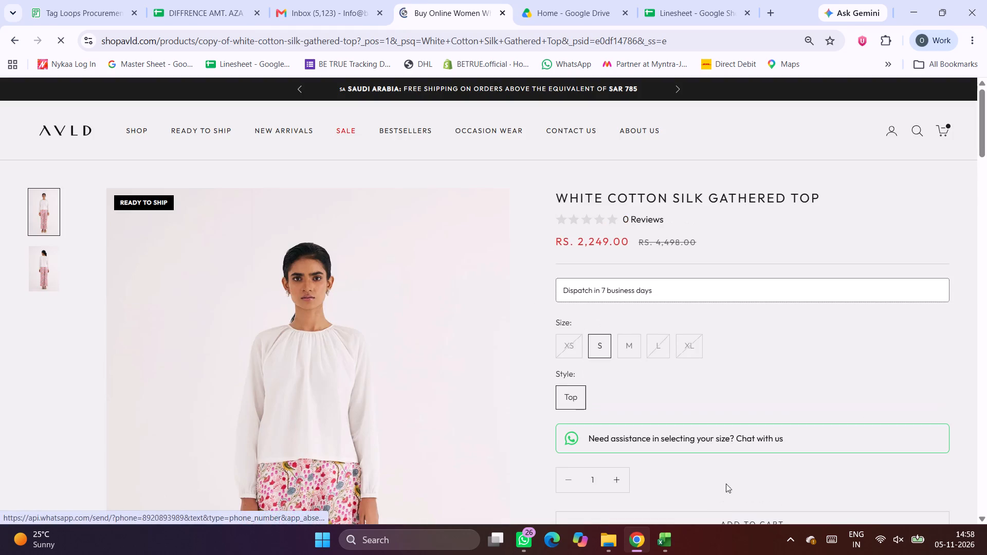
In FINAL 50%, enter S,M in column H for MI-30, the White Cotton Silk Gathered Top.
click(667, 535)
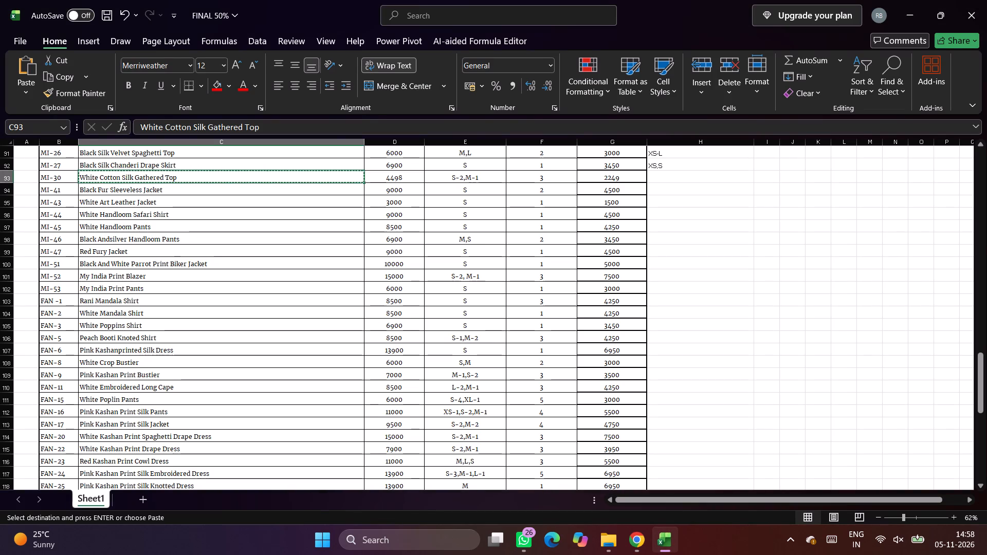
click(673, 182)
text(S,M)
key(Down)
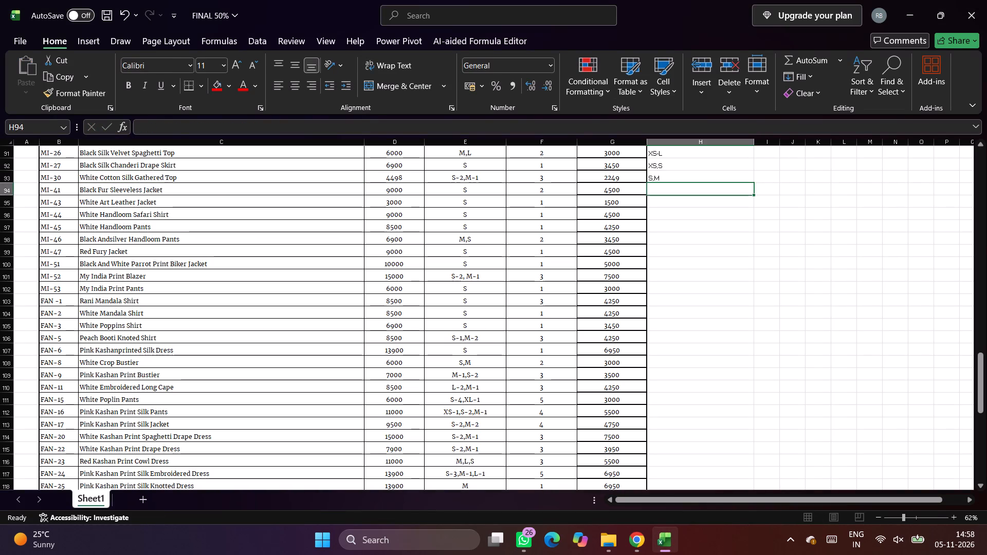
Search the AVLD site for MI-41's name from the workbook, Black Fur Sleeveless Jacket, and open that product.
click(115, 188)
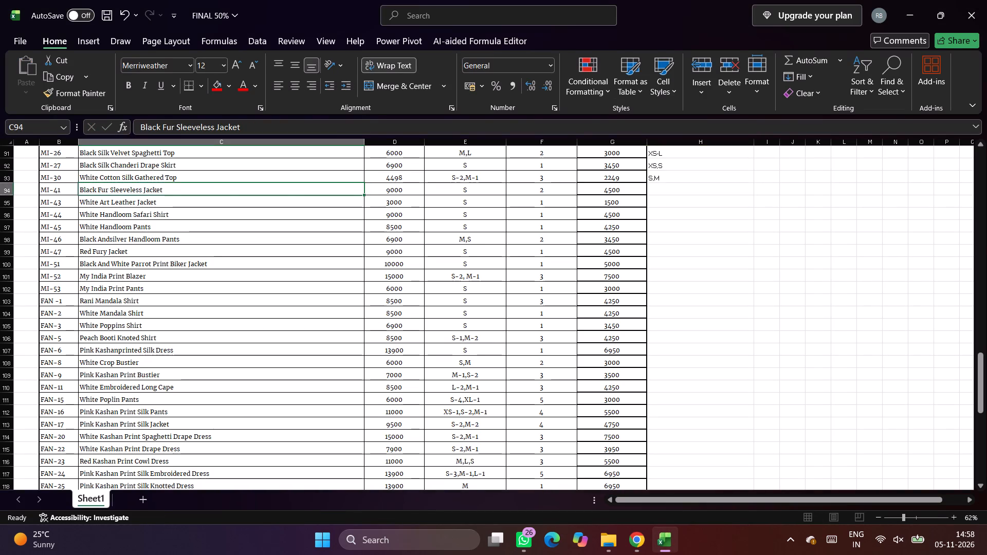
key(ctrl+c)
key(alt+Tab)
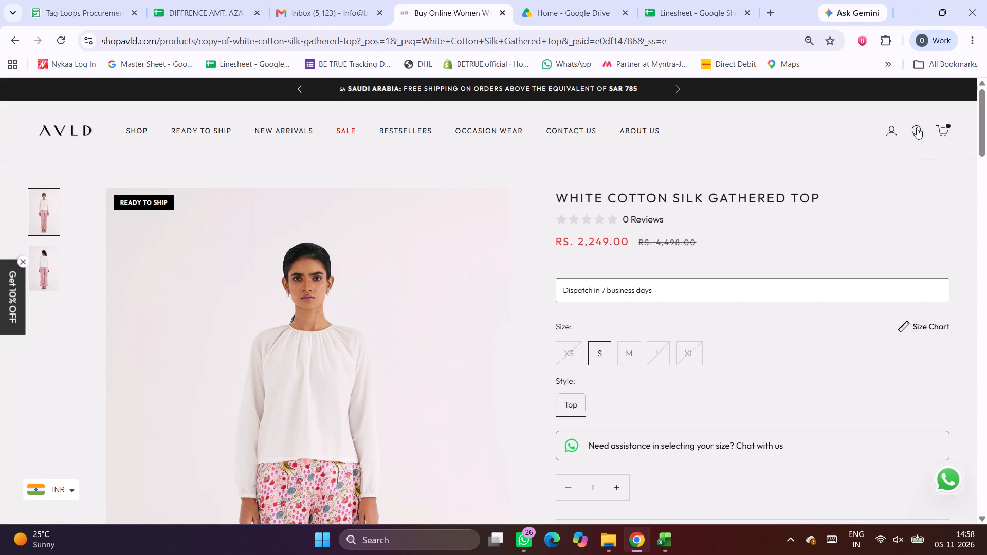
click(917, 126)
key(ctrl+v)
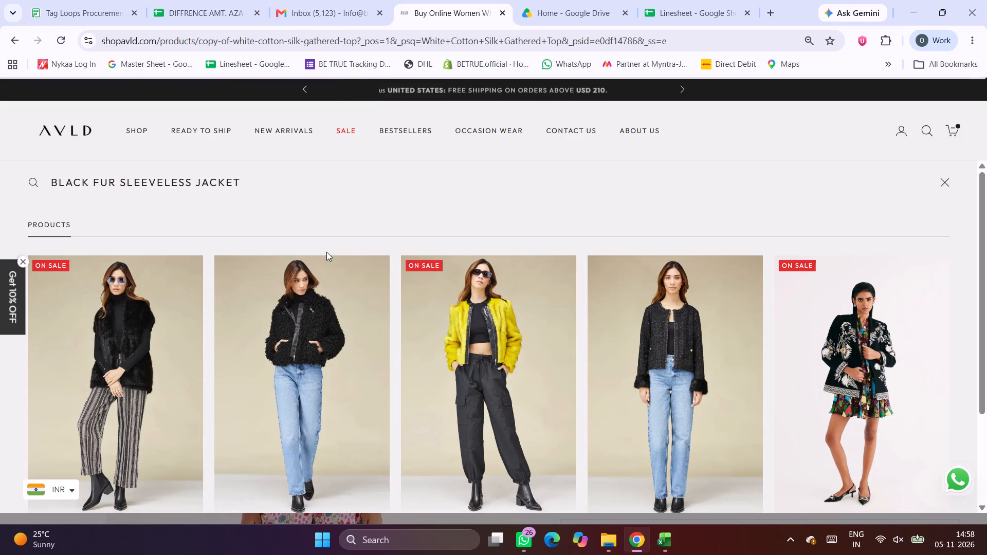
scroll(396, 405, down, 1)
click(112, 314)
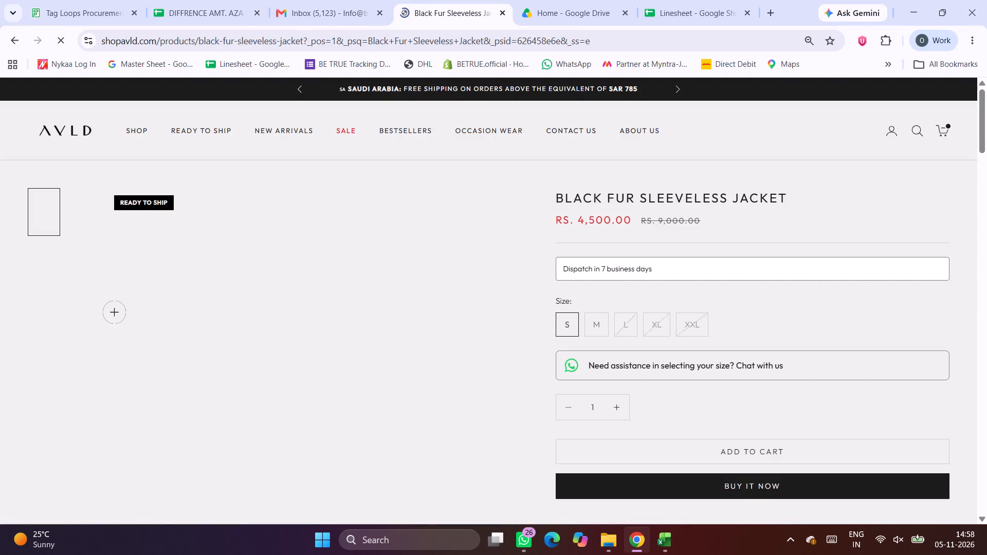
In FINAL 50%, fill S,M down from the row above into column H for MI-41, the Black Fur Sleeveless Jacket.
key(alt+Tab)
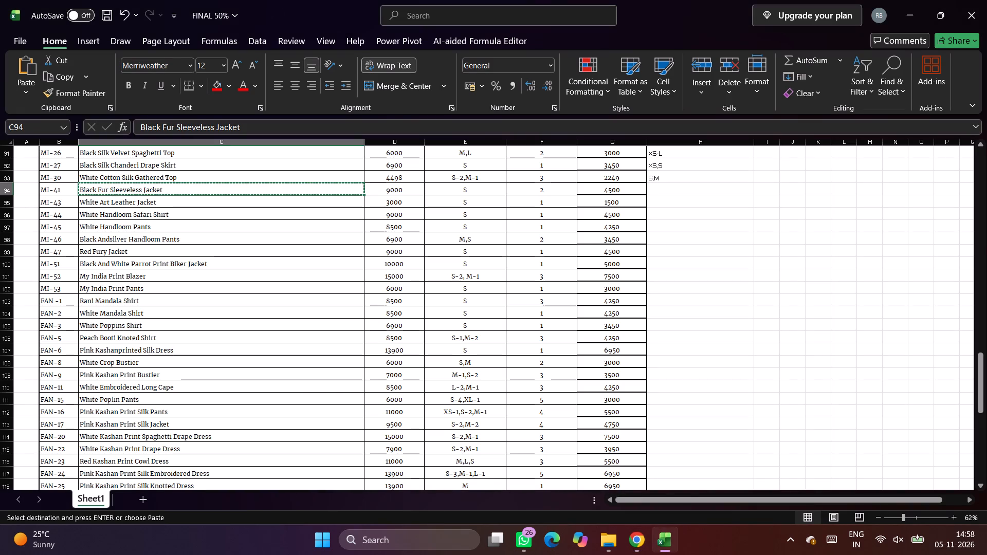
click(663, 192)
key(ctrl+d)
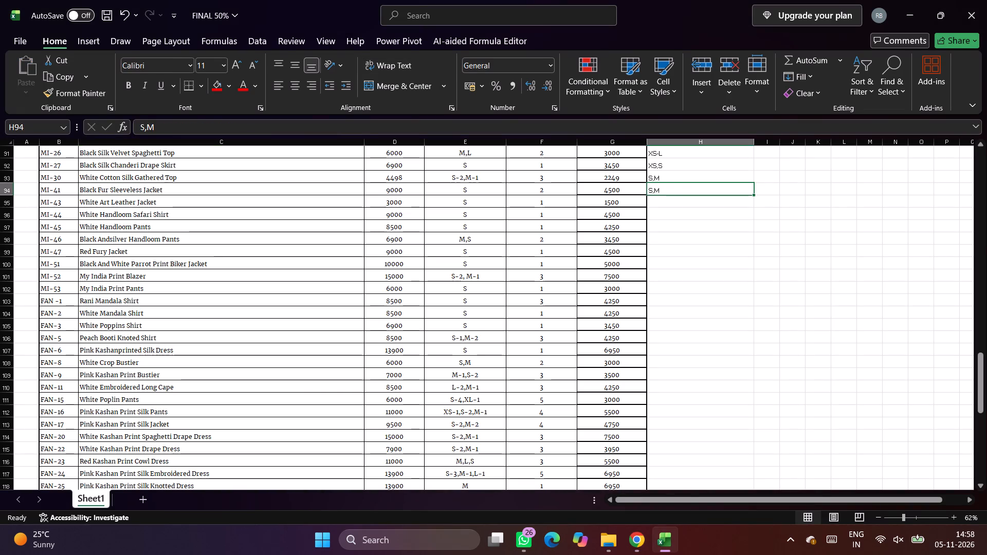
click(662, 205)
Search the AVLD site for MI-43's name, White Art Leather Jacket, check the Wine Art Leather Jacket product, and return to FINAL 50%.
click(111, 201)
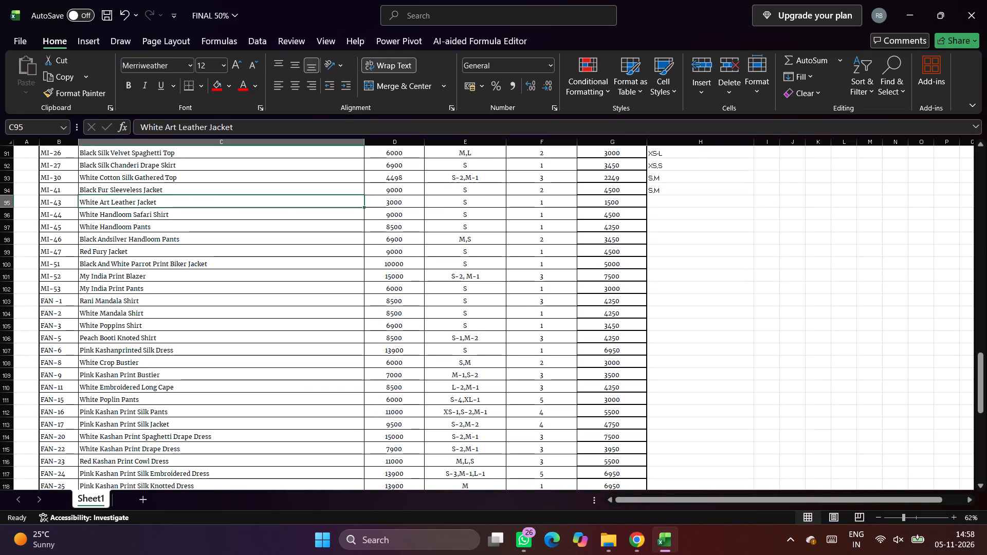
key(ctrl+c)
key(alt+Tab)
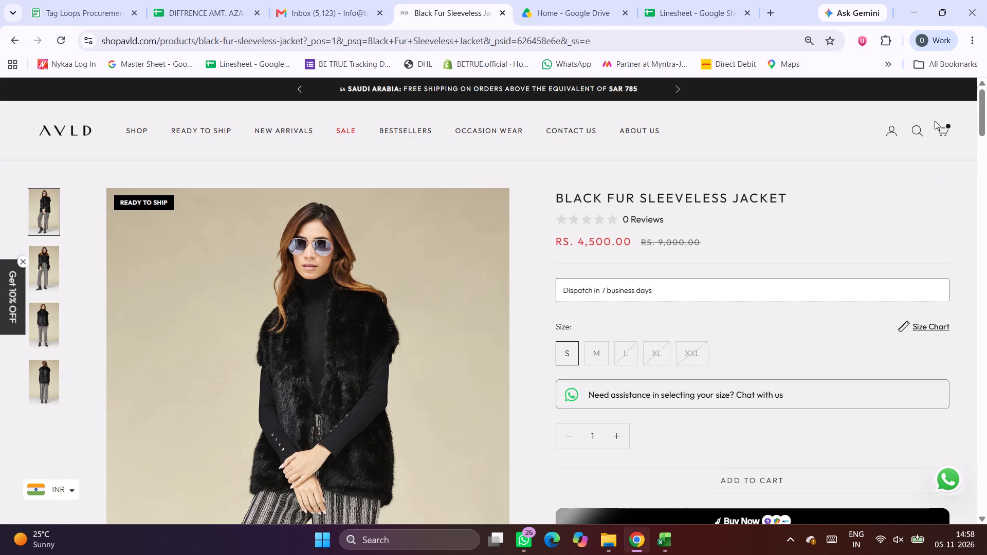
click(917, 132)
key(ctrl+v)
click(917, 132)
key(ctrl+v)
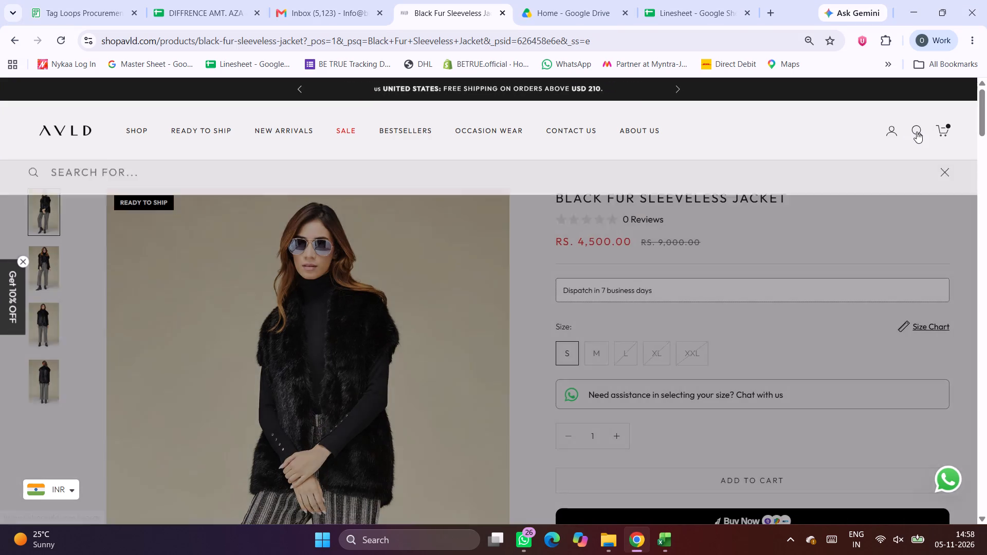
click(917, 132)
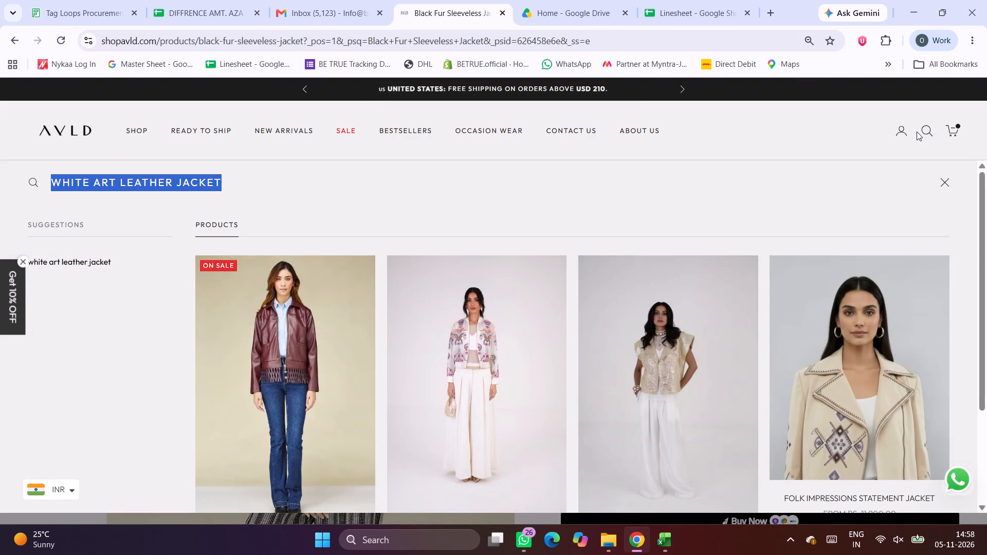
click(242, 386)
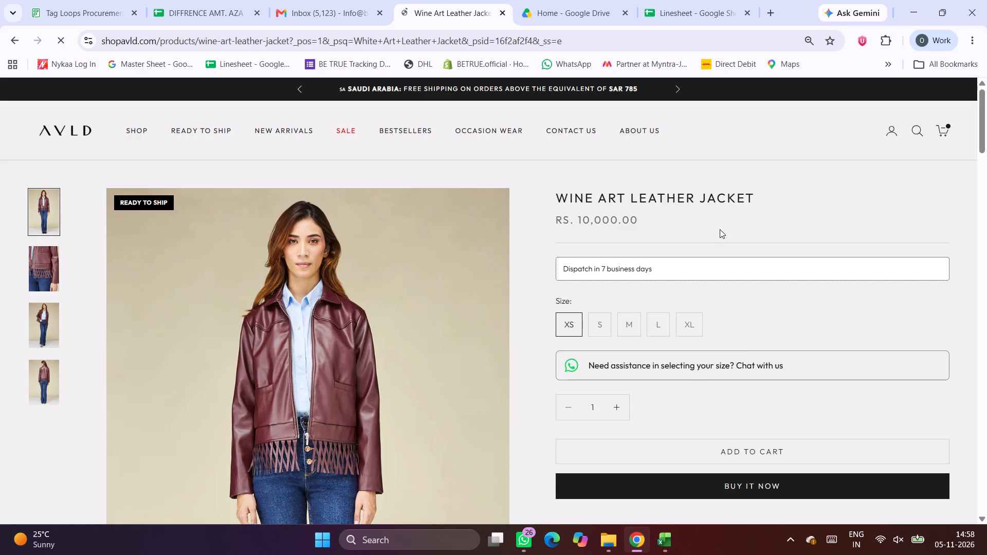
key(alt+Tab)
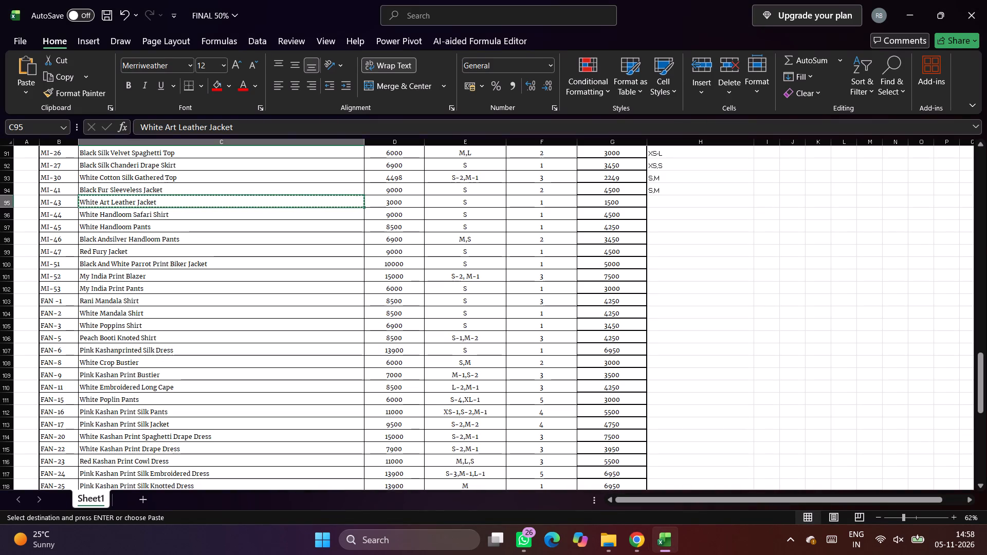
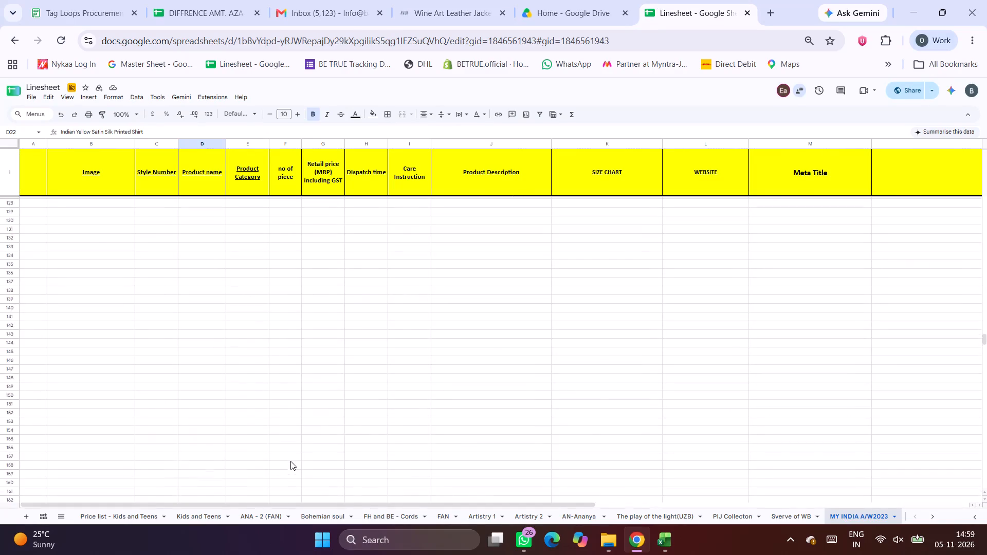
Find the Wine Art Leather jacket entry, style MI 43, in the MY INDIA A/W2023 sheet and select its product name.
scroll(290, 461, up, 7)
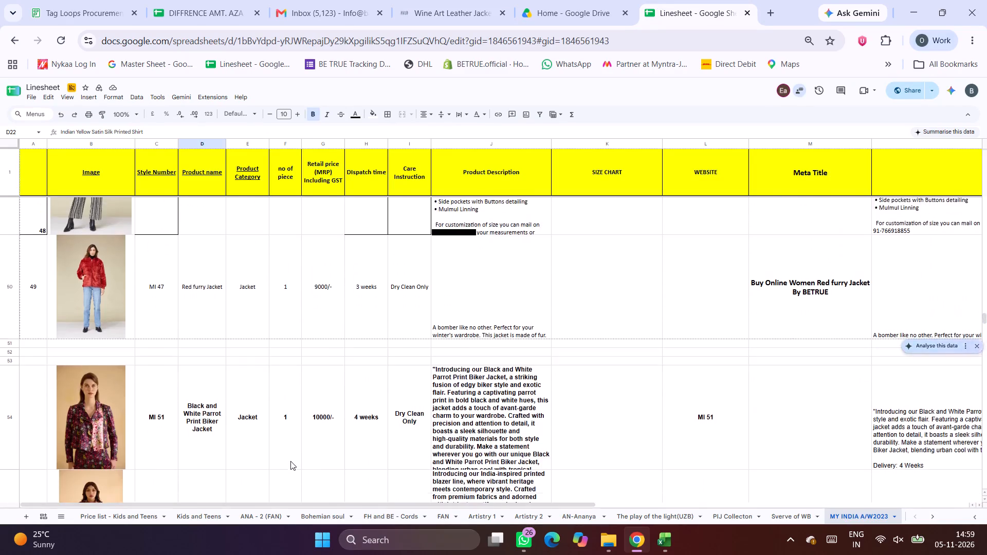
scroll(290, 461, up, 4)
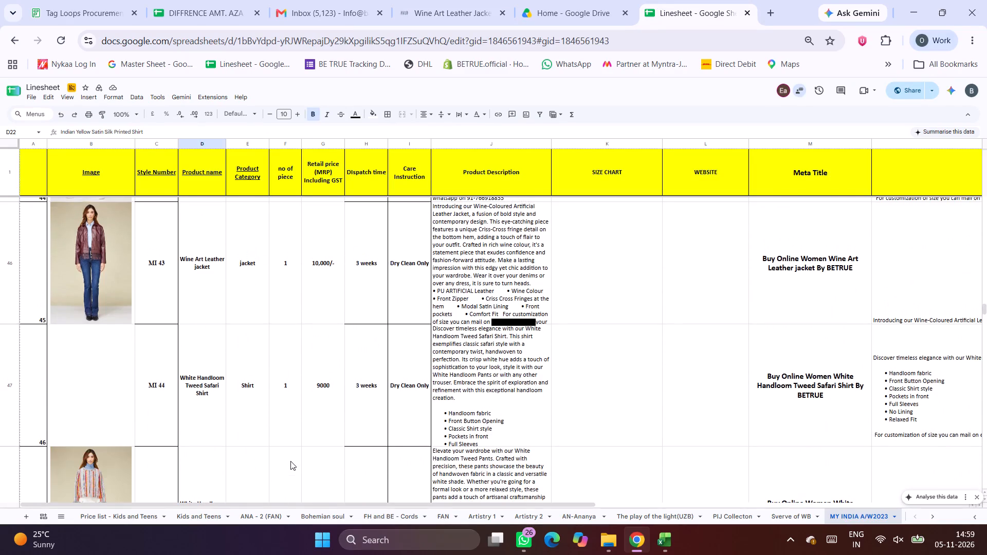
click(207, 273)
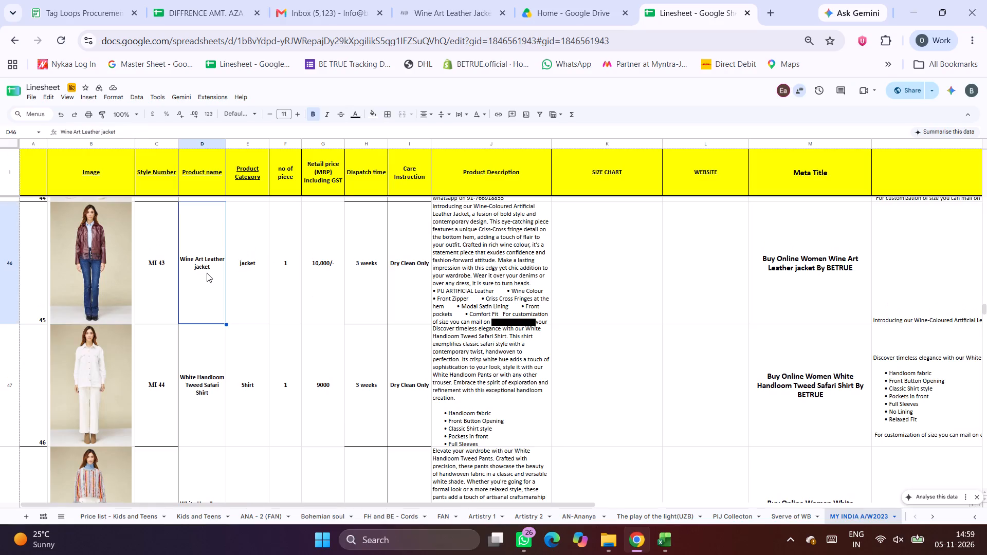
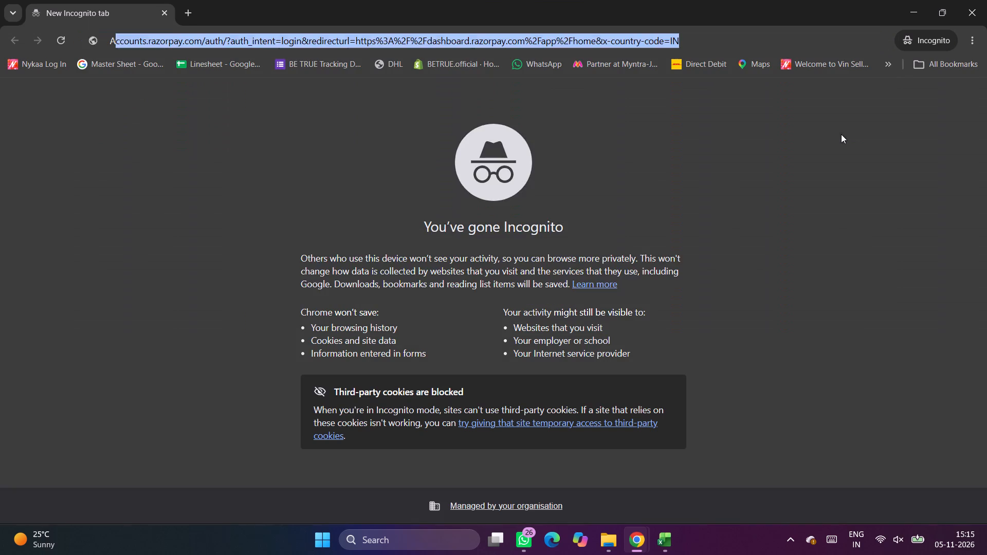
Search the web for ANYTRU, browse the AnyTru home page, and close the incognito window.
text(NYTRU)
key(Return)
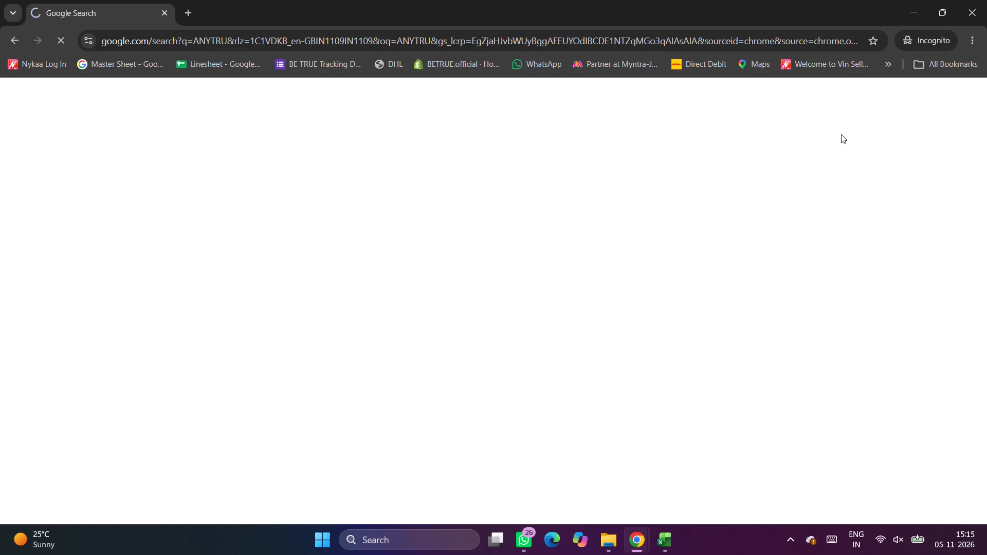
click(444, 250)
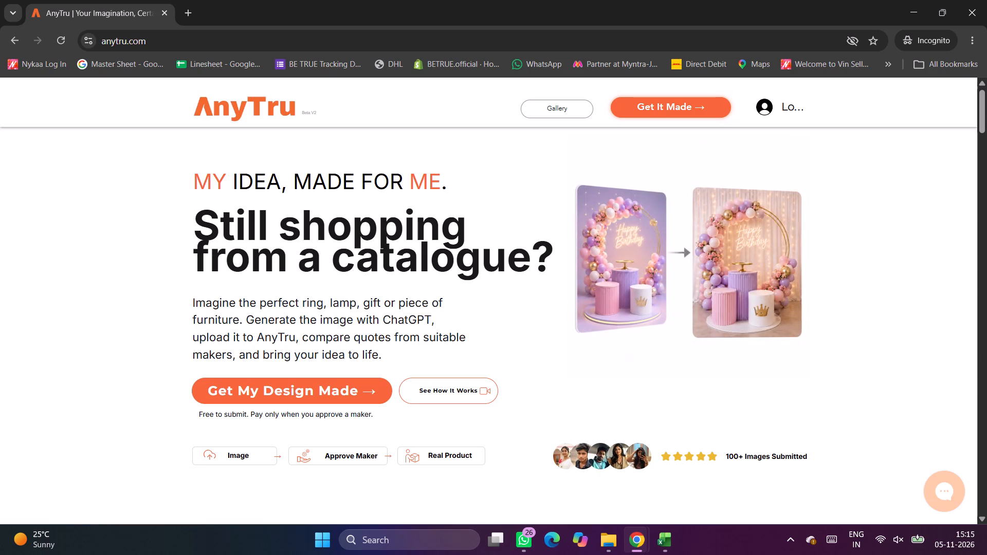
scroll(538, 324, down, 2)
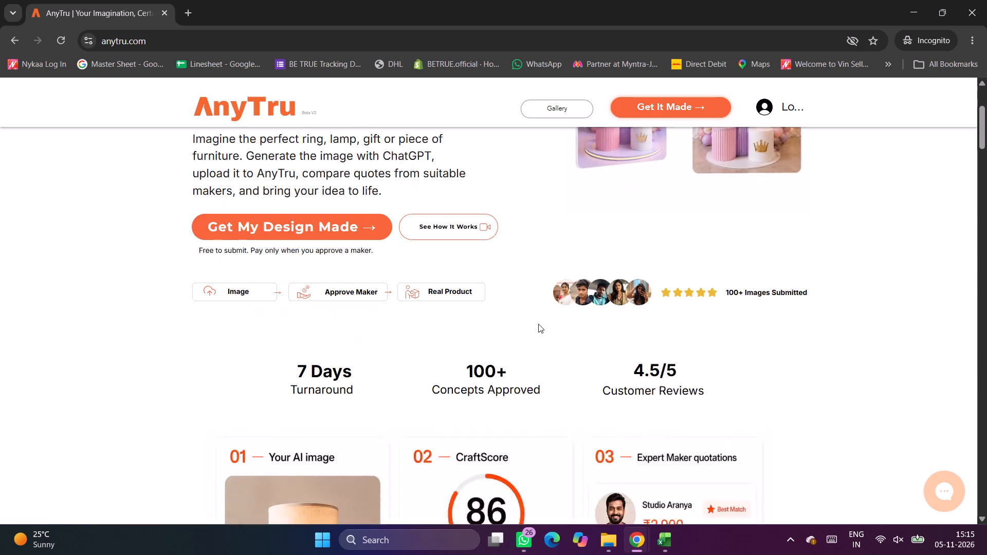
scroll(538, 324, down, 7)
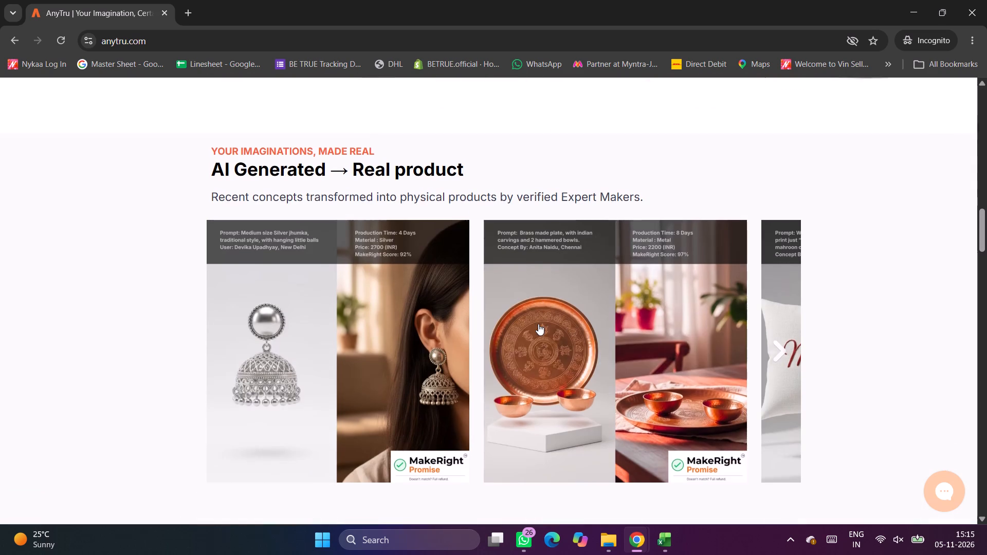
click(986, 0)
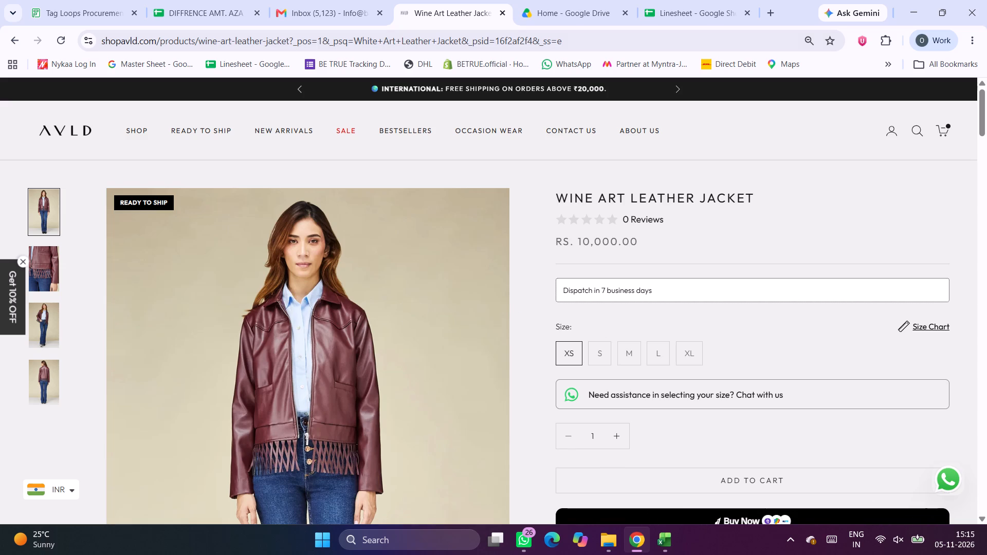
In the FINAL 50% Excel workbook, enter XS-XL as the size note for MI-43 White Art Leather Jacket, checking the store's product page.
click(672, 554)
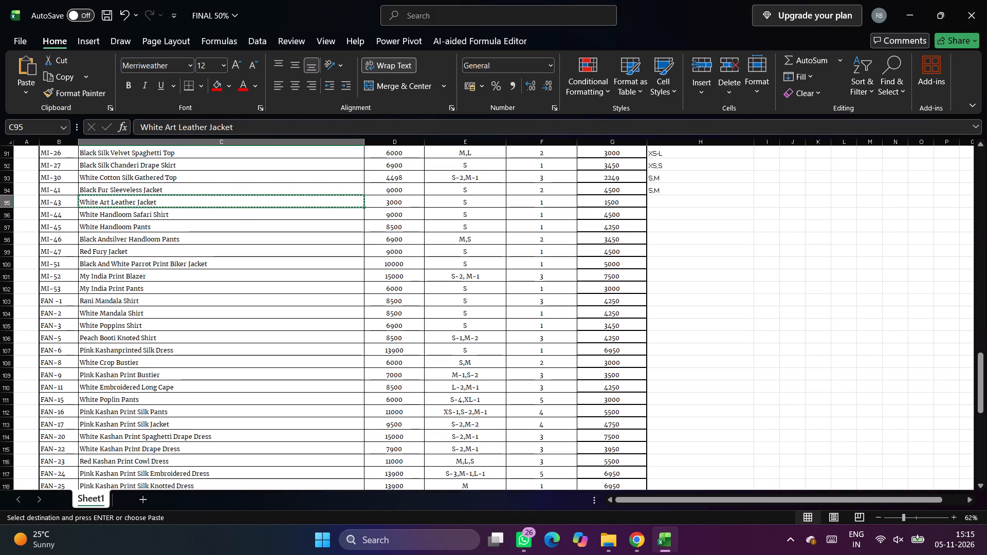
key(Tab)
key(Tab)
key(Tab)
key(Tab)
key(Tab)
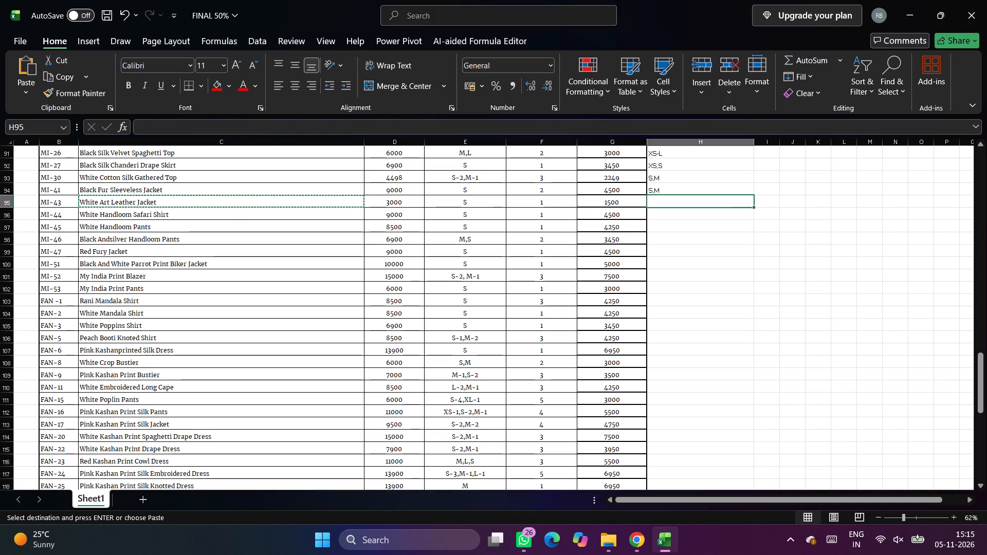
key(alt+Tab)
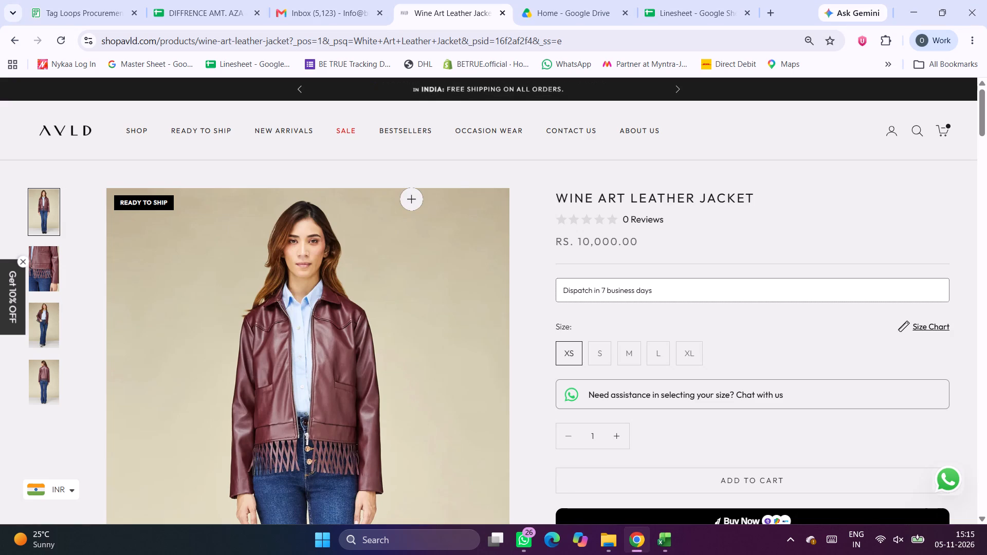
key(alt+Tab)
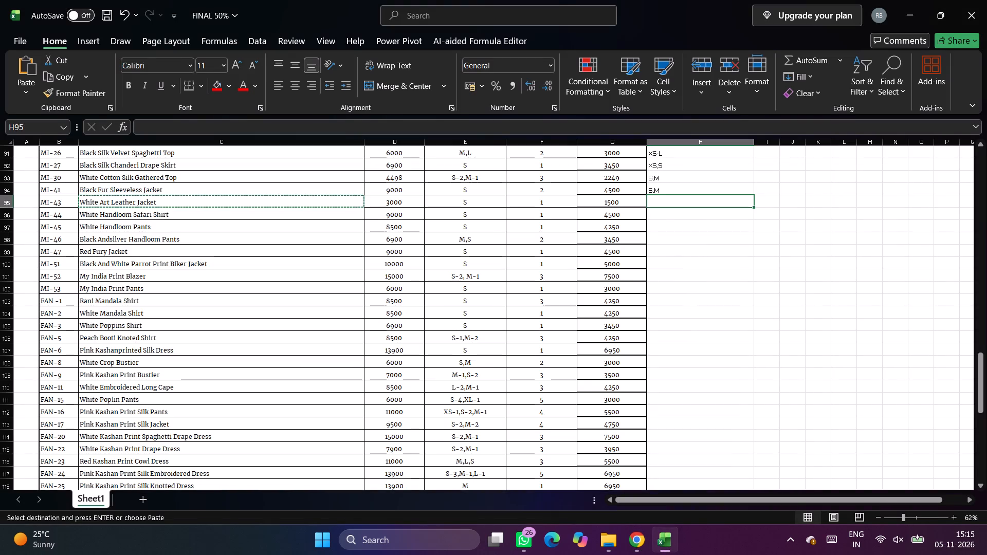
text(XS-XL)
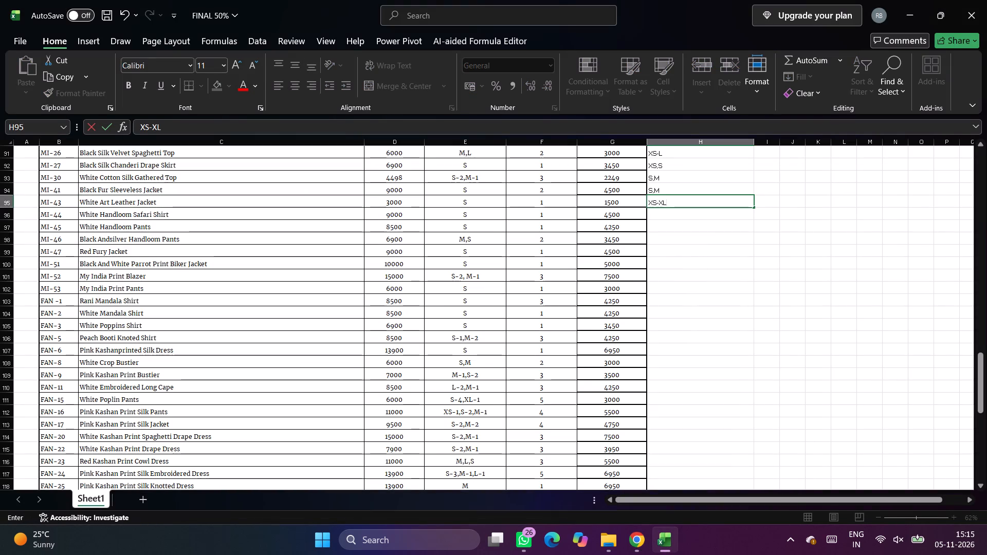
Copy the MI-44 product name, White Handloom Safari Shirt, and search the AVLD store for it in Chrome.
click(141, 215)
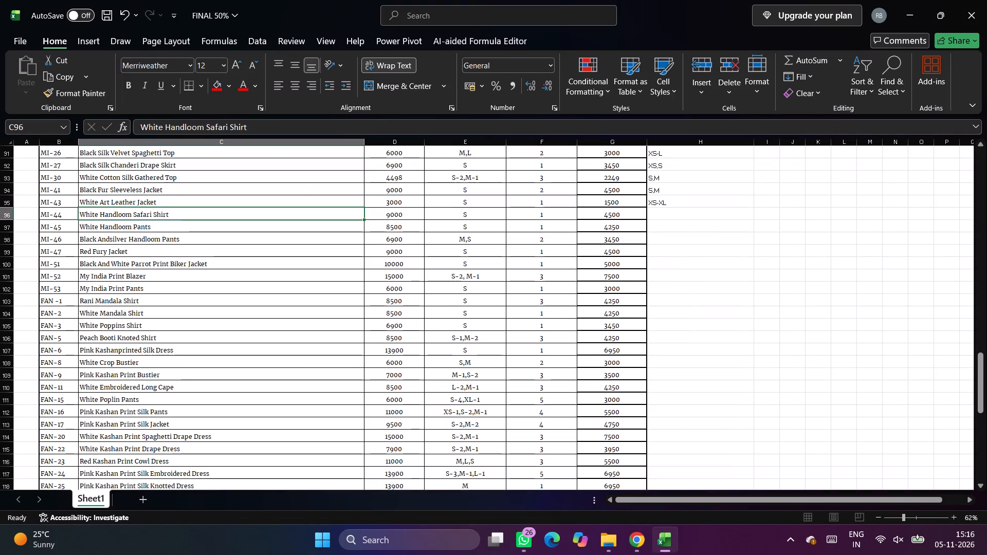
key(ctrl+c)
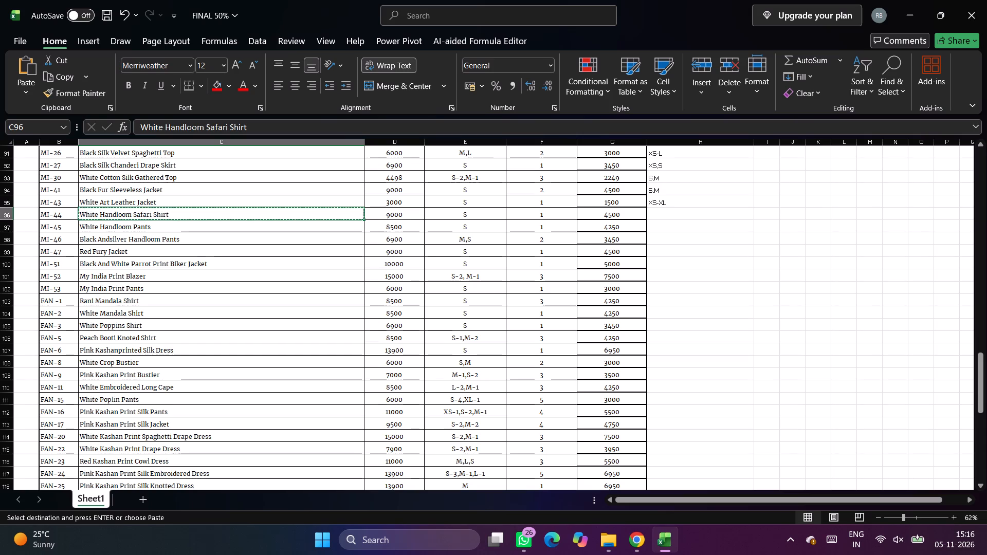
key(alt+Tab)
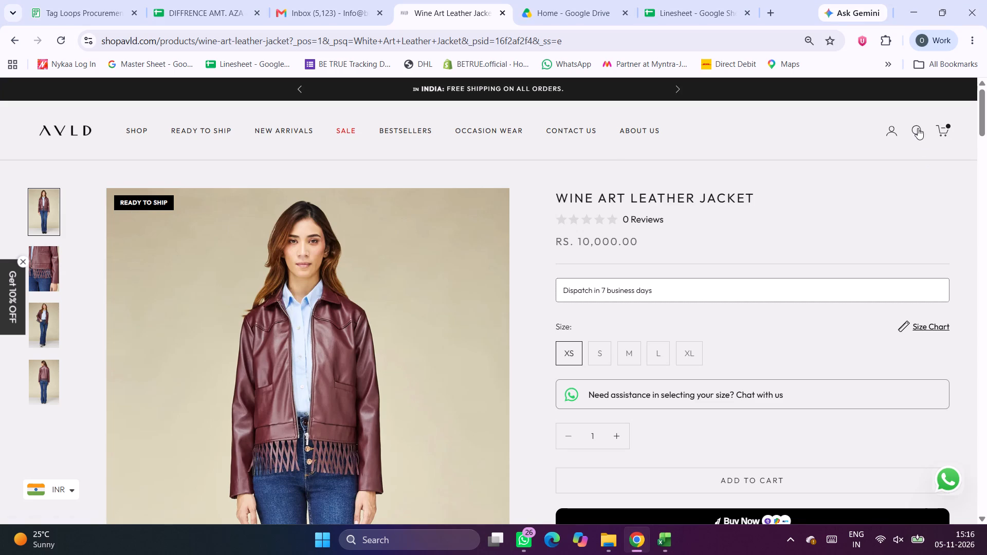
click(918, 128)
key(ctrl+v)
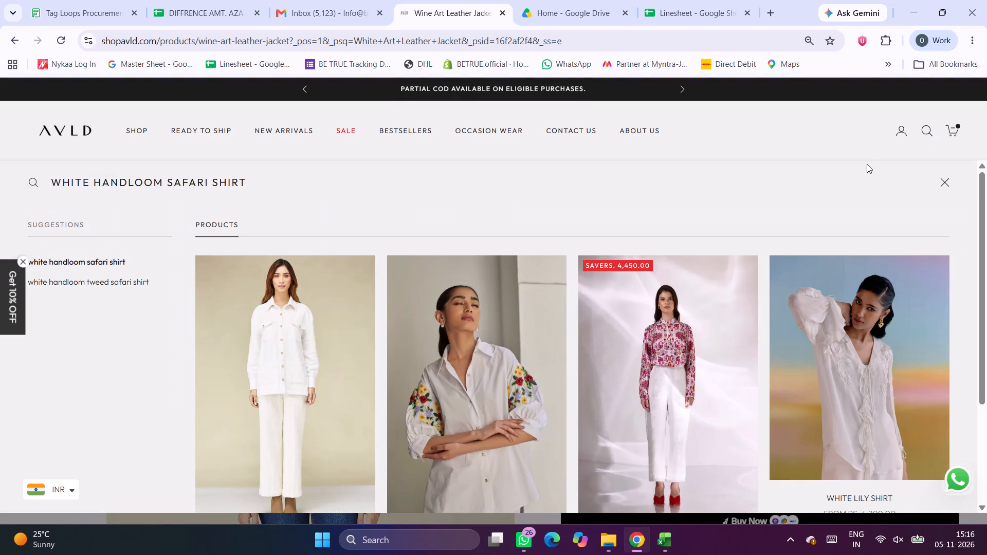
scroll(837, 210, down, 2)
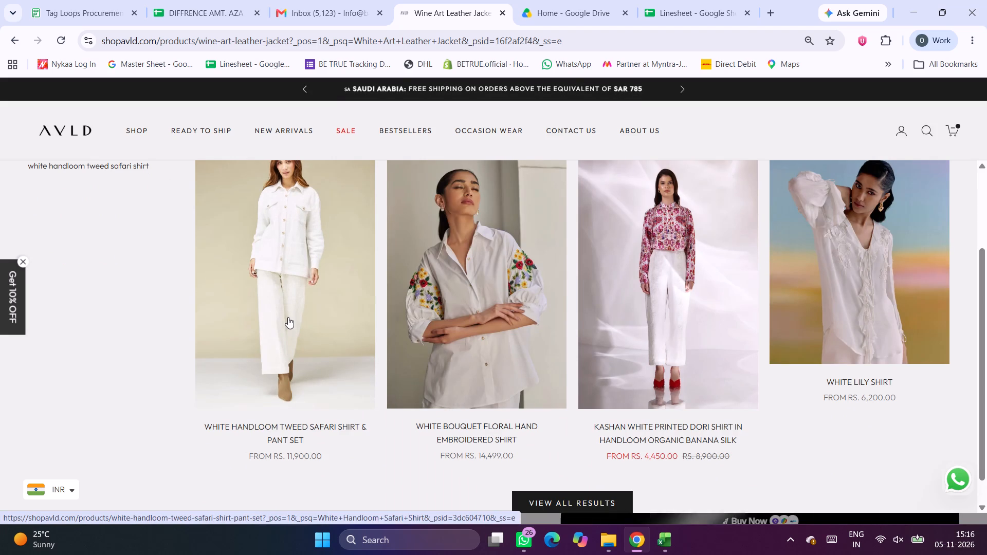
click(663, 543)
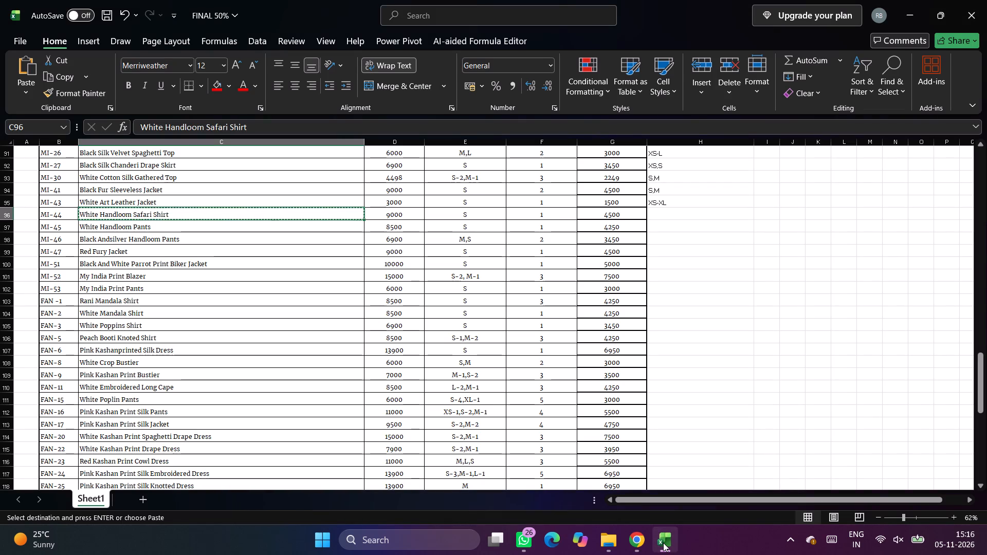
click(663, 543)
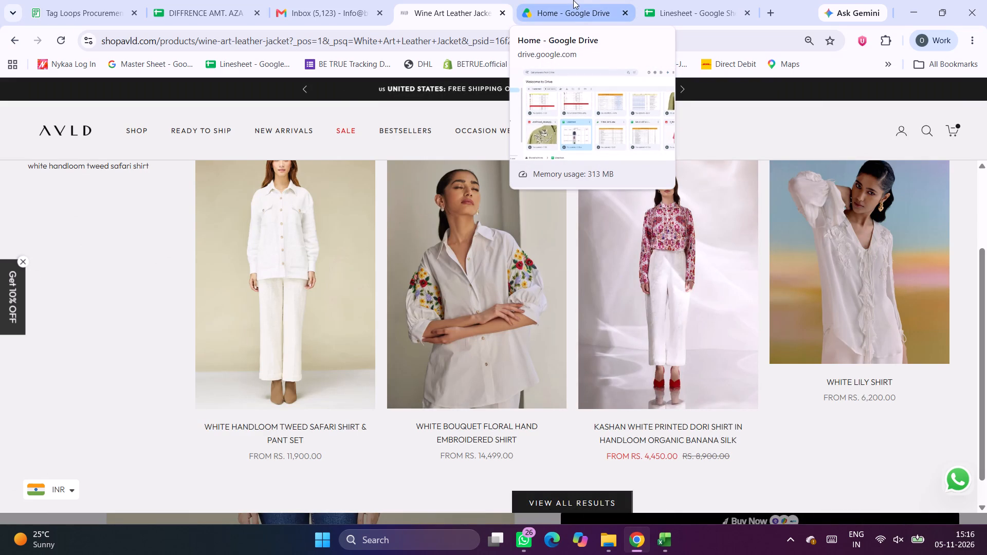
click(573, 0)
click(476, 0)
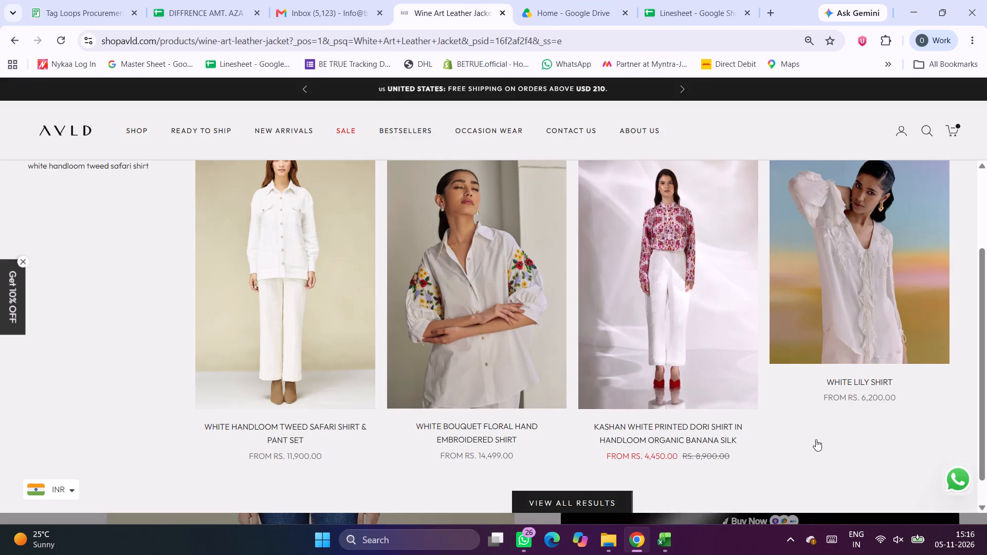
Back in the Excel workbook, mark MI-44 White Handloom Safari Shirt as "Sent for listing" in column H and save.
click(660, 535)
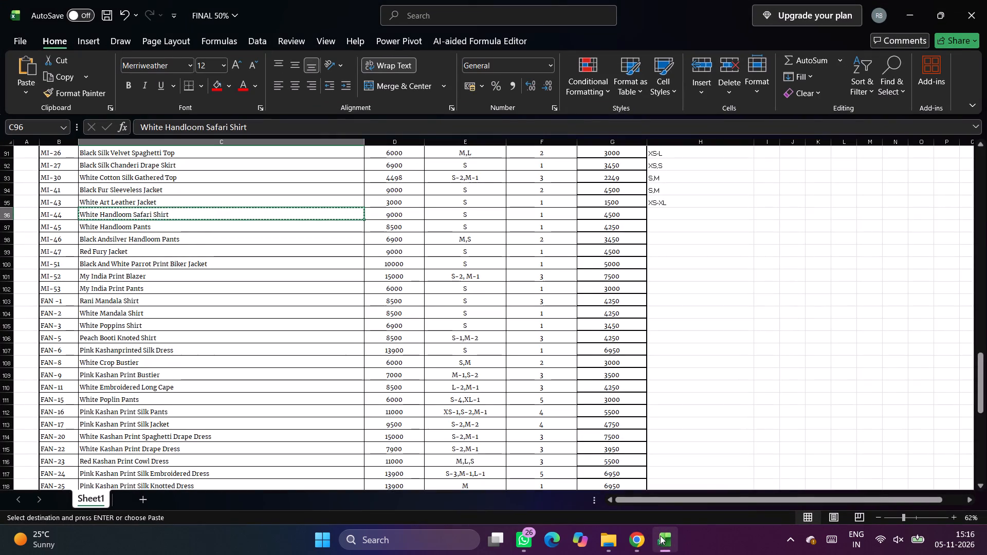
click(670, 220)
click(673, 211)
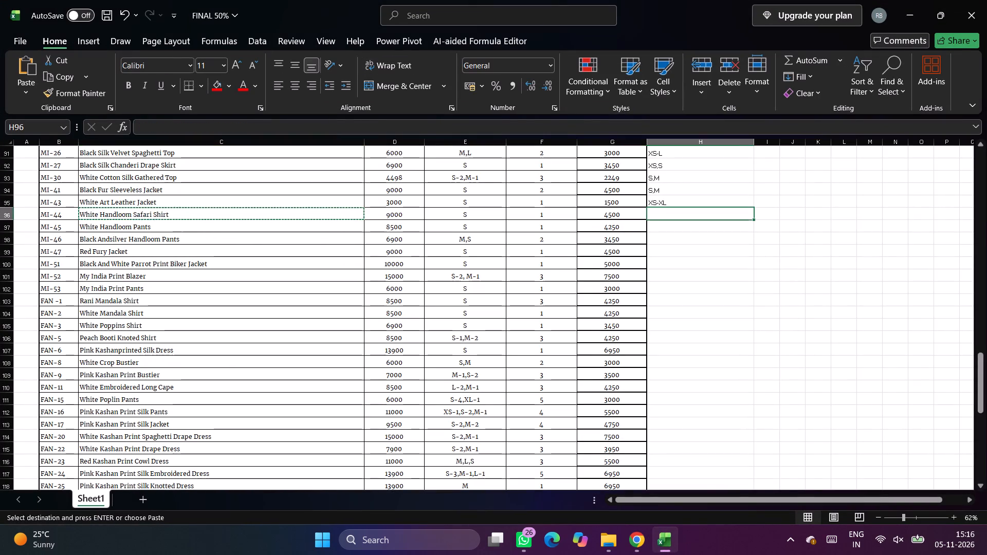
key(s)
text(ent for ;)
key(BackSpace)
text(lis)
key(Down)
key(ctrl+s)
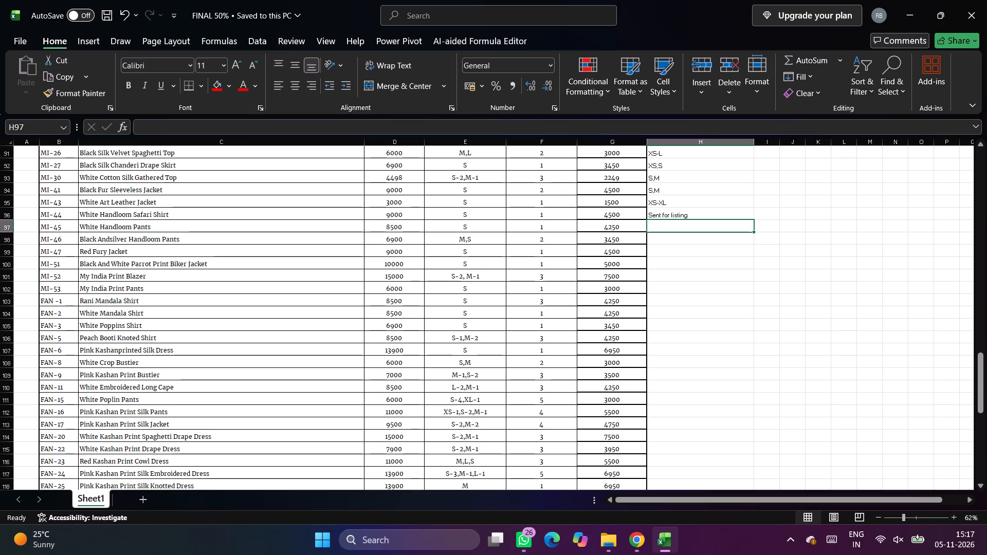
Mark MI-45 White Handloom Pants as "Sent for listing" in column H and save the workbook.
text(se)
key(Down)
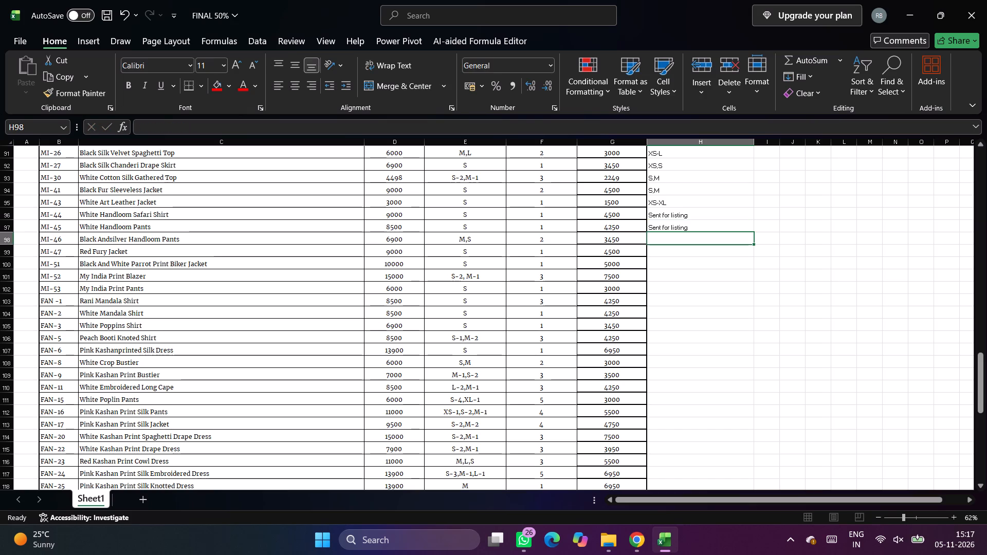
key(ctrl+s)
Review the size and listing notes in column H across the product rows.
scroll(59, 243, up, 3)
scroll(59, 243, down, 5)
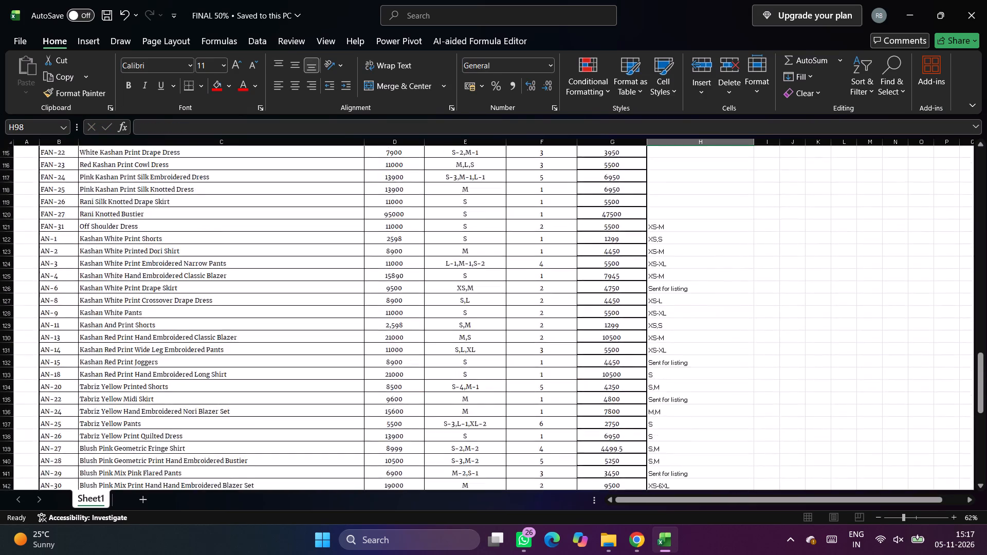
scroll(59, 243, up, 8)
scroll(59, 243, down, 2)
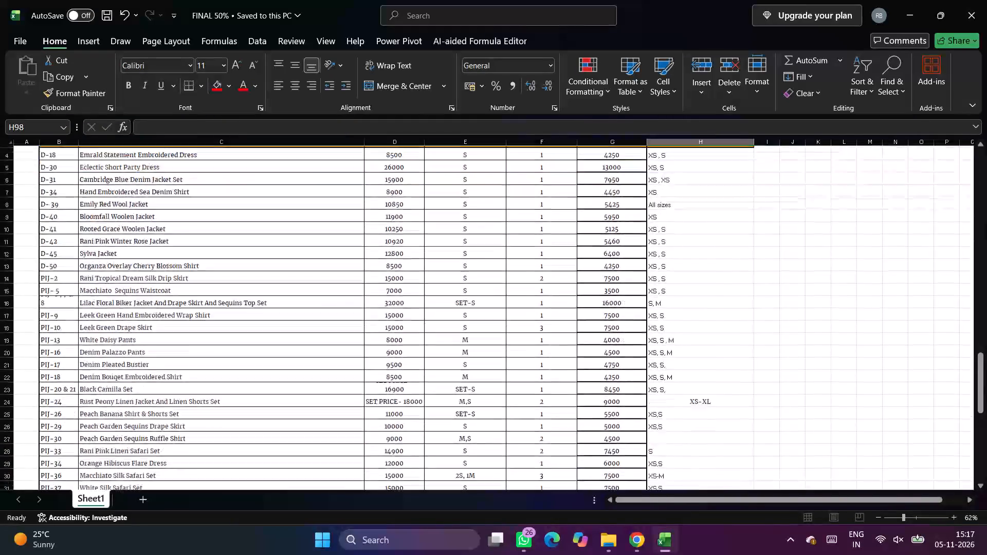
scroll(59, 243, down, 7)
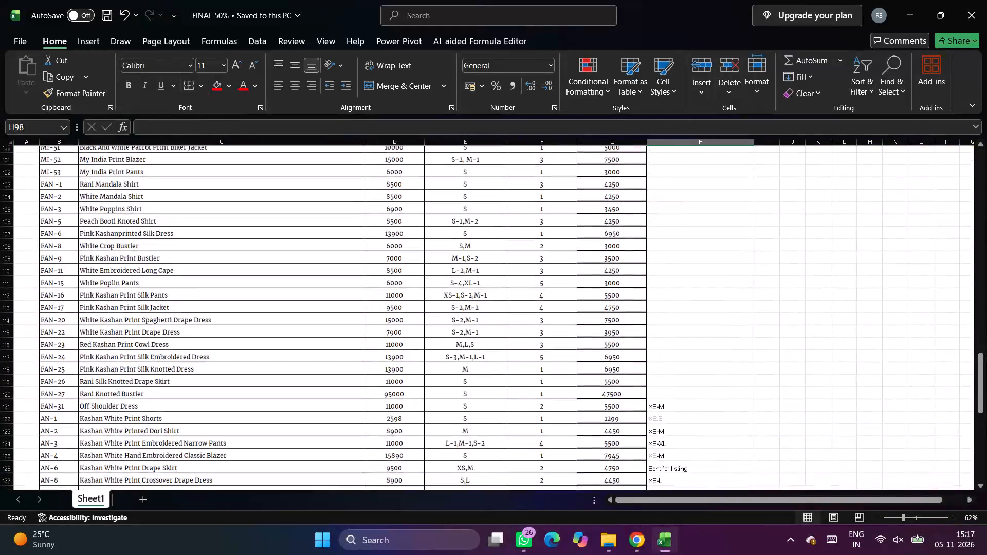
scroll(59, 243, down, 1)
scroll(59, 243, up, 3)
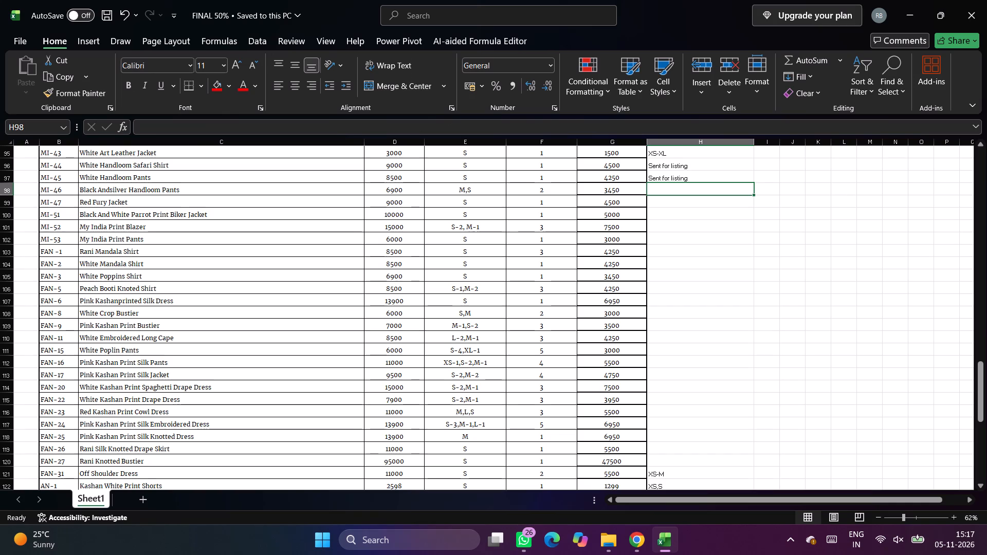
Copy the MI-46 name, Black Andsilver Handloom Pants, search the AVLD store for it in Chrome and open the matching product page.
click(111, 189)
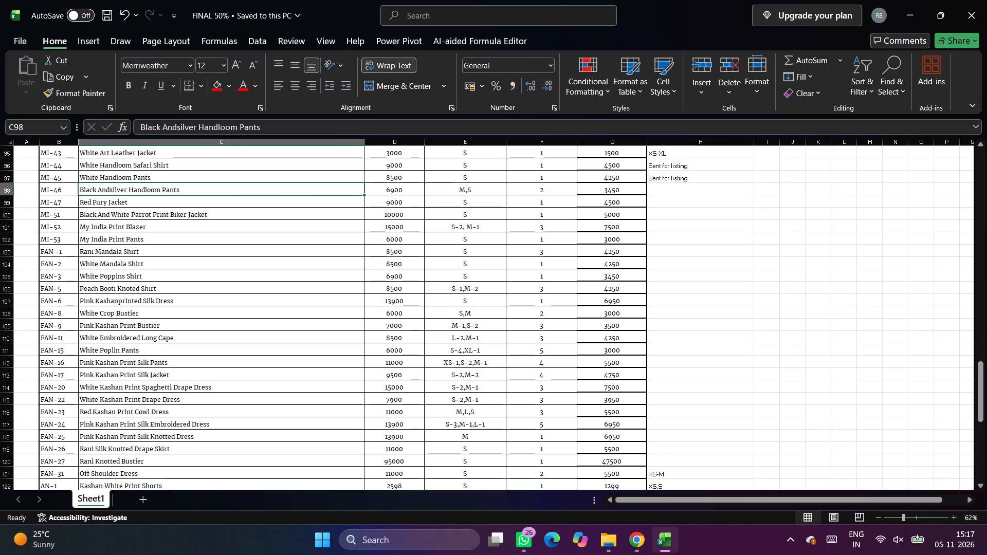
key(ctrl+c)
key(alt+Tab)
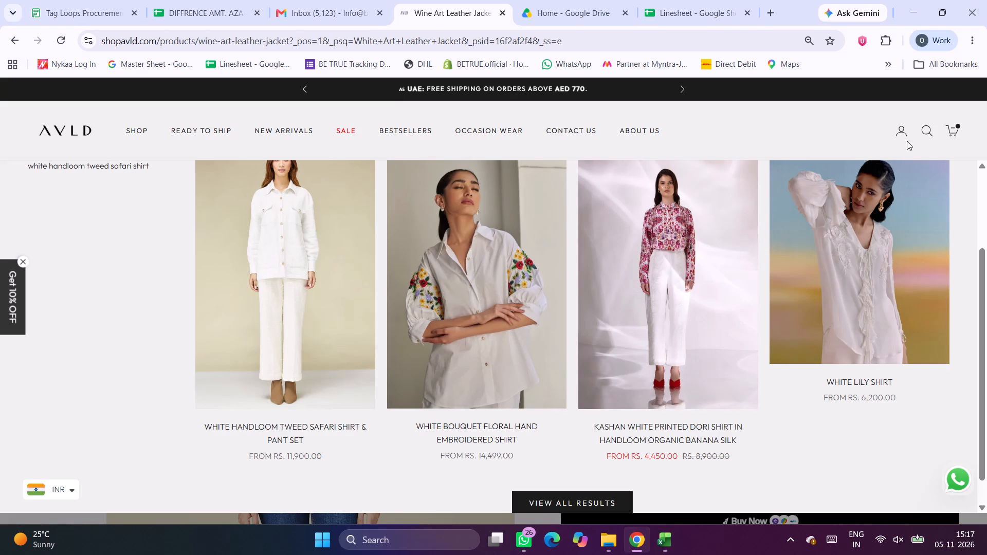
click(925, 133)
scroll(760, 246, up, 4)
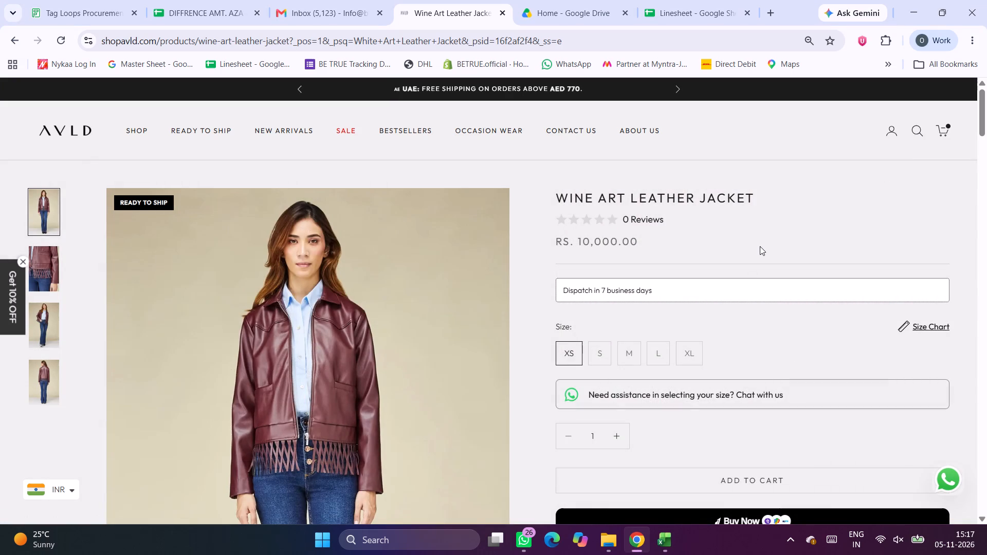
click(919, 125)
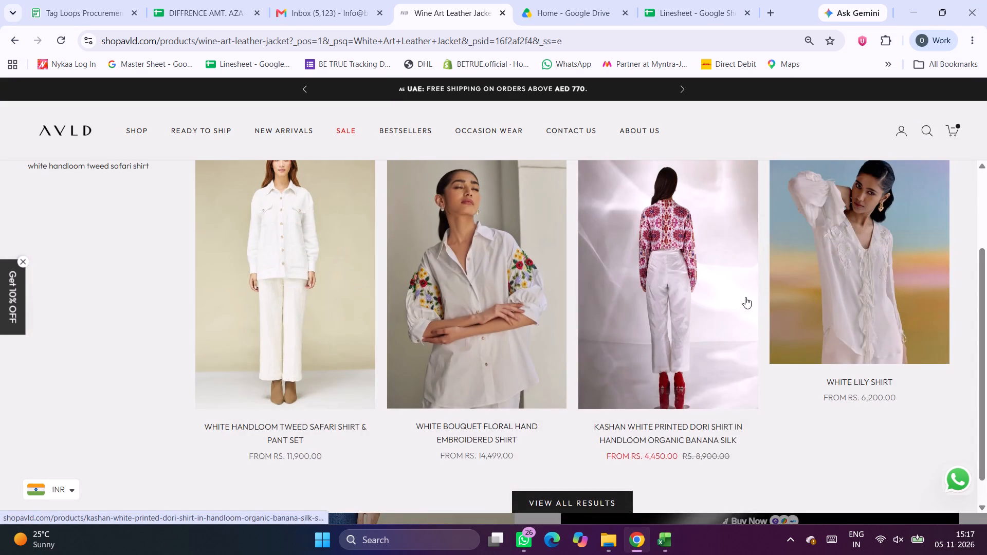
scroll(745, 297, up, 5)
key(ctrl+v)
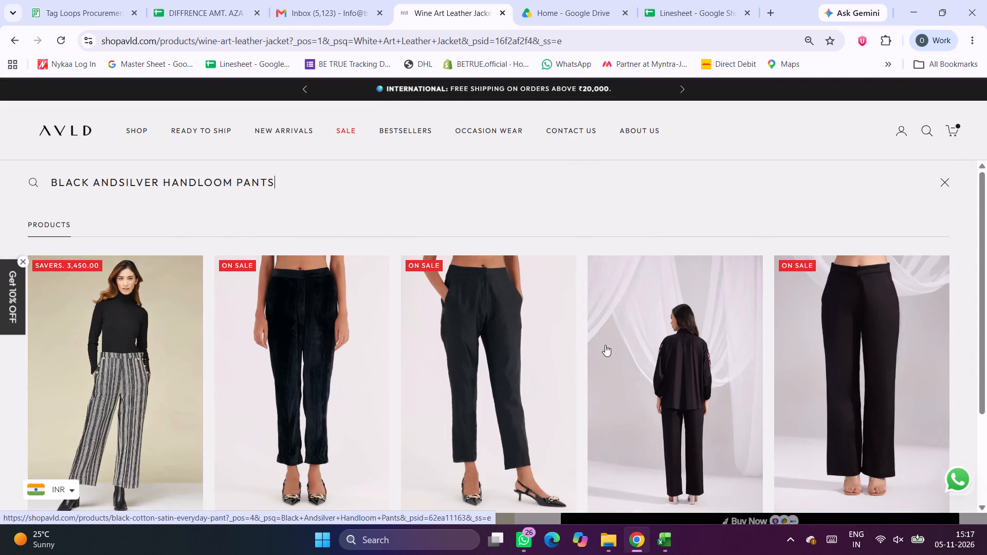
scroll(605, 345, down, 2)
click(112, 294)
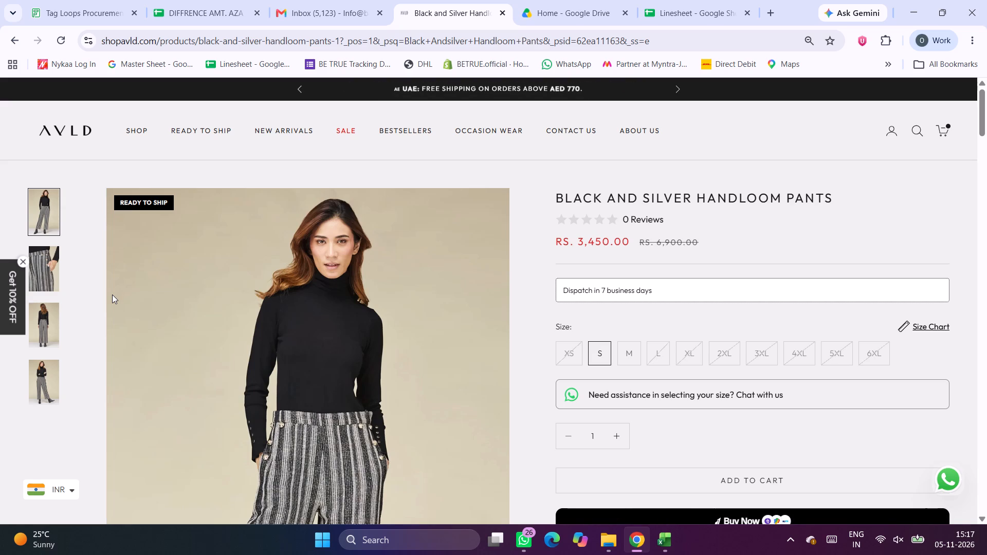
Back in the Excel workbook, enter S,M as the size note for MI-46 Black Andsilver Handloom Pants.
key(alt+Tab)
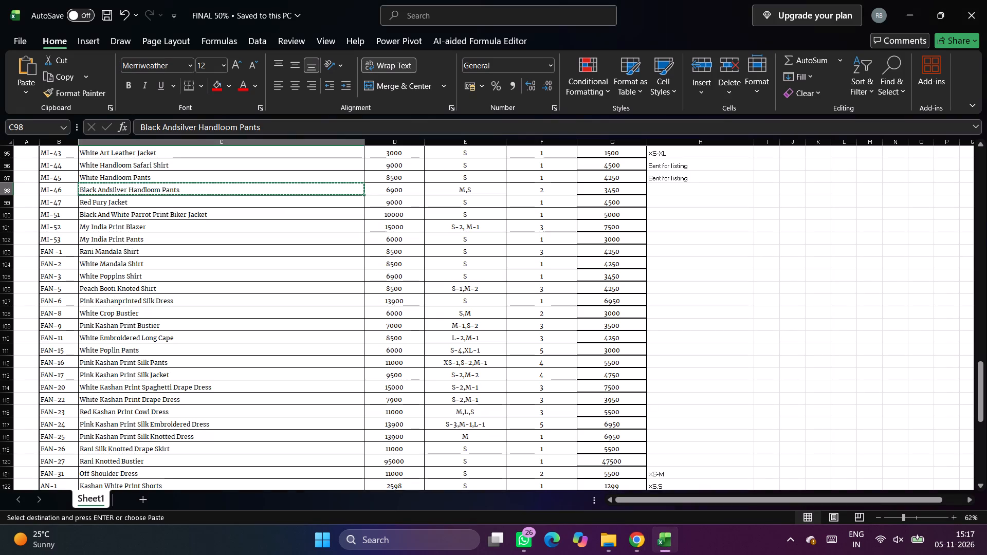
click(668, 192)
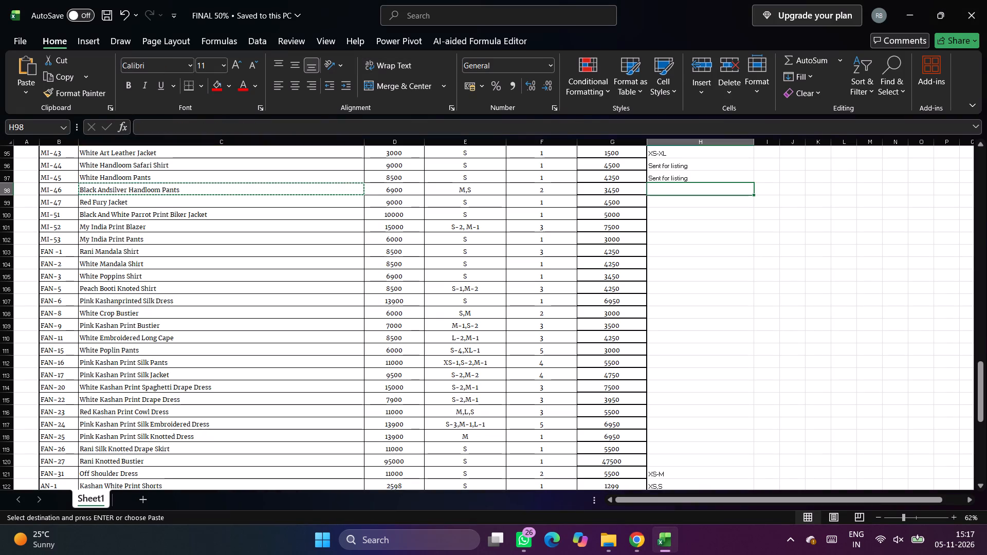
text(S,M)
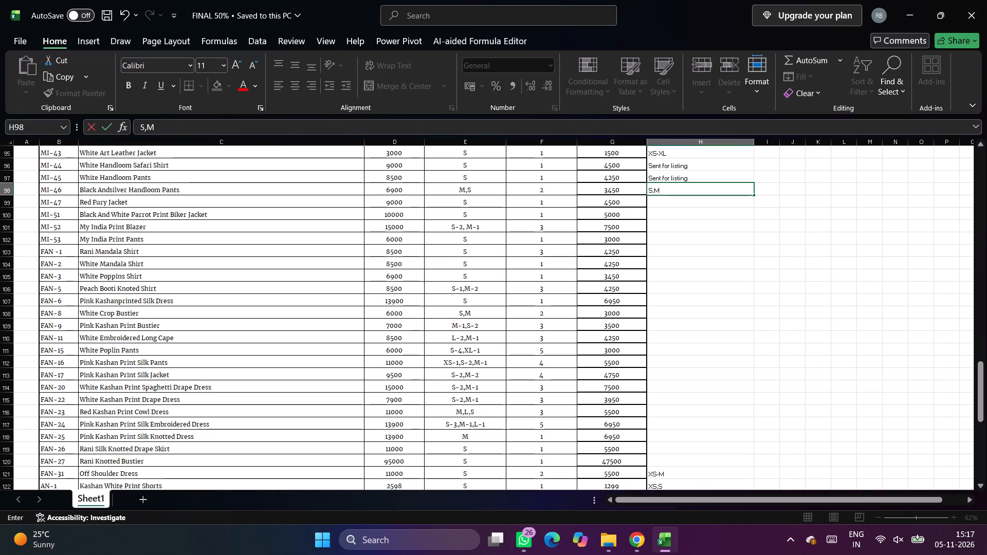
click(659, 200)
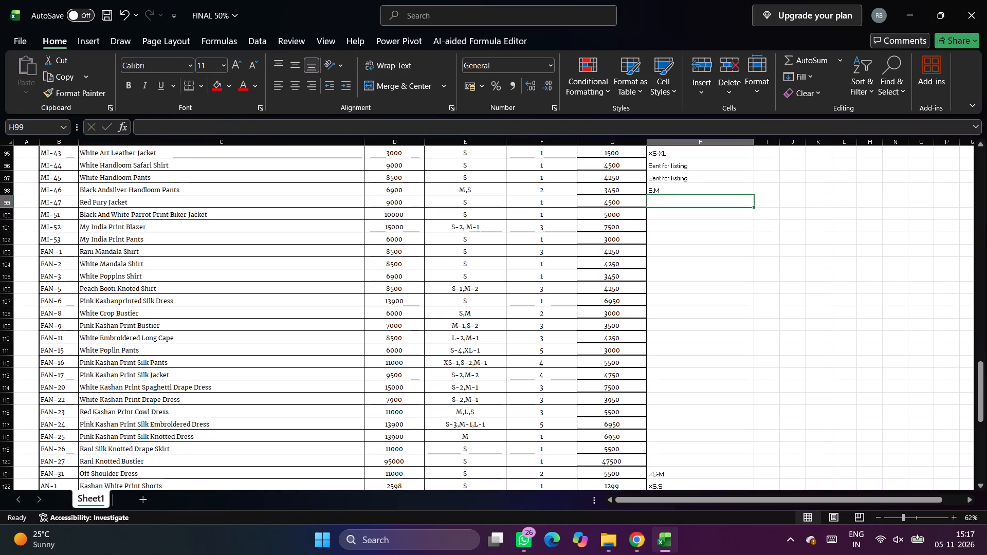
Mark MI-47 Red Fury Jacket as "Not listed" in column H and save the workbook.
click(130, 204)
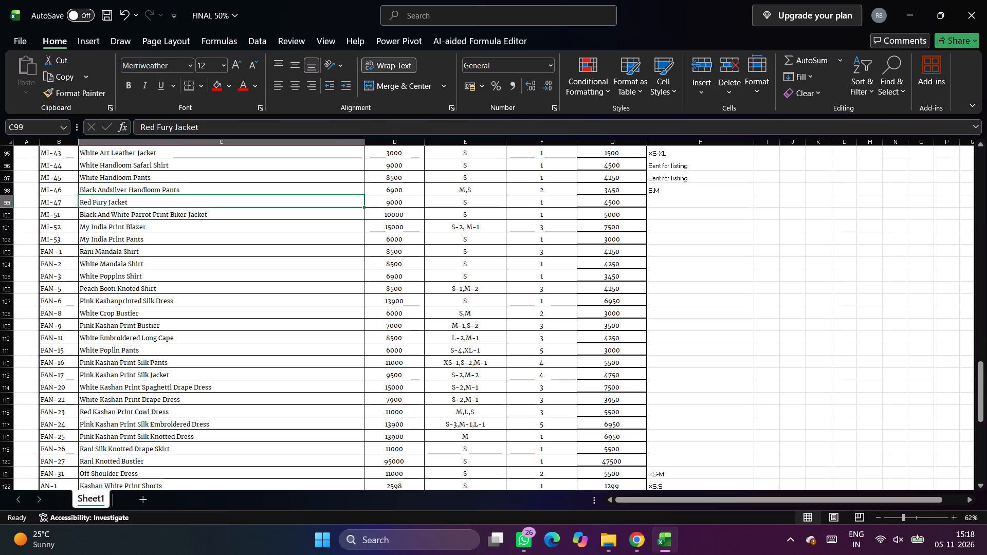
click(683, 198)
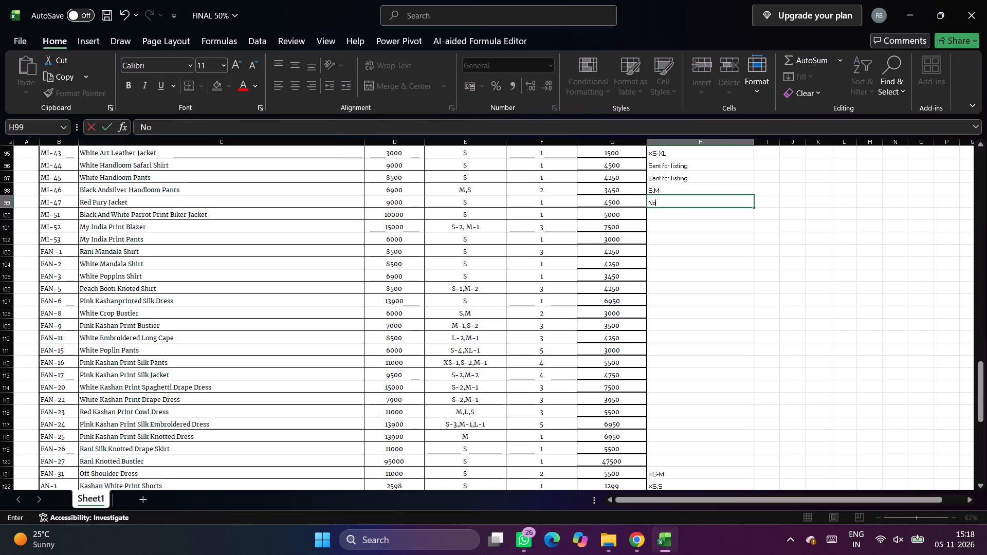
text(listed)
click(684, 221)
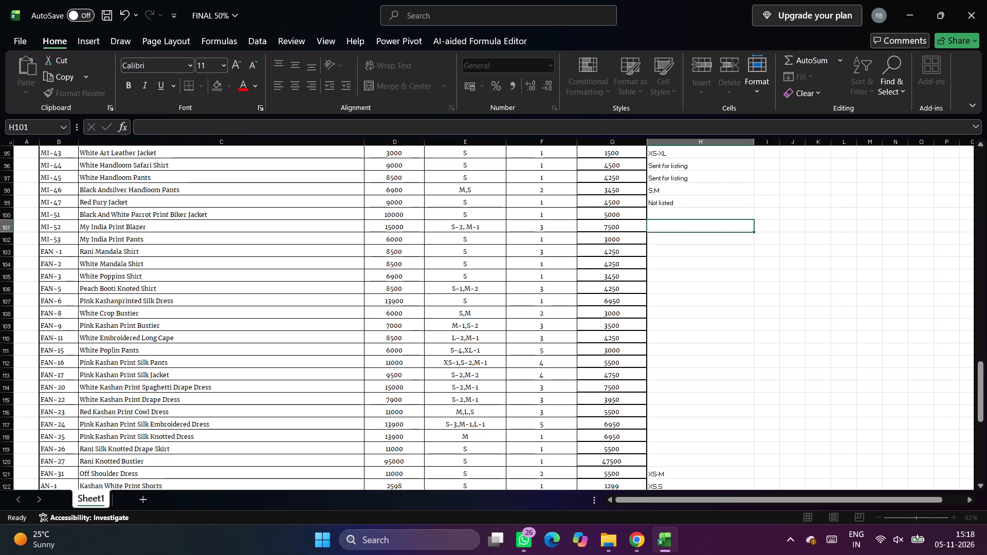
key(ctrl+s)
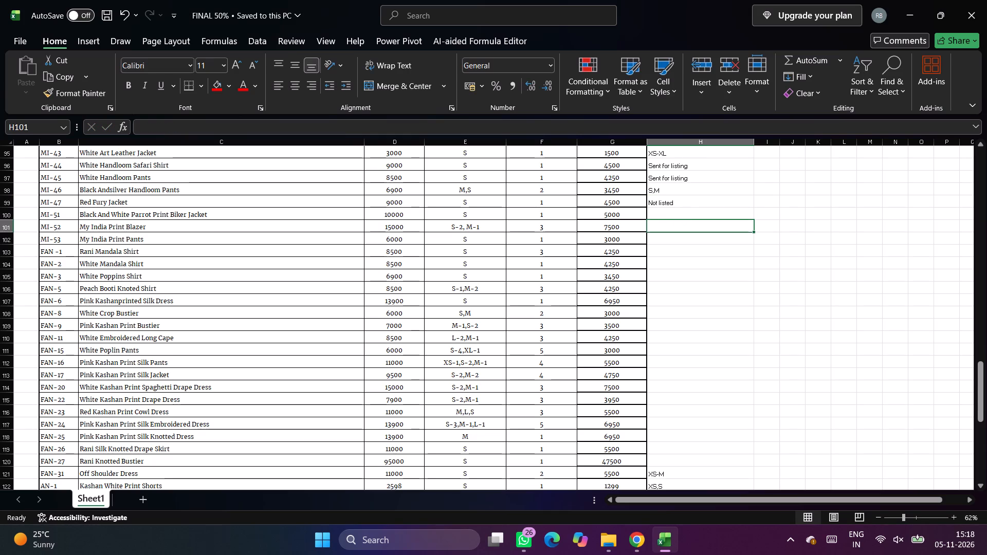
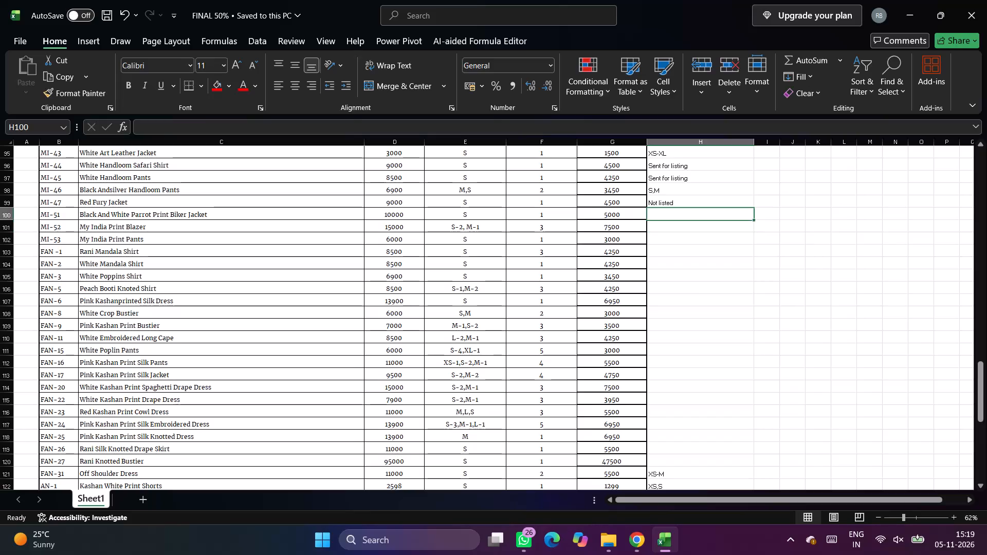
Copy the MI-51 name, Black And White Parrot Print Biker Jacket, search the AVLD store for it in Chrome and open its product page.
click(104, 214)
key(ctrl+c)
key(alt+Tab)
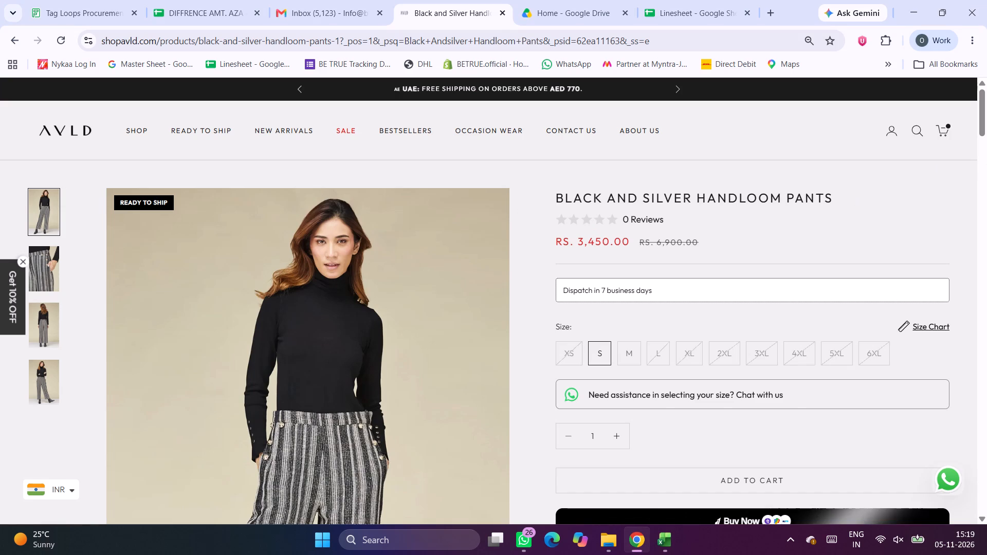
key(alt+Tab)
key(alt+Tab)
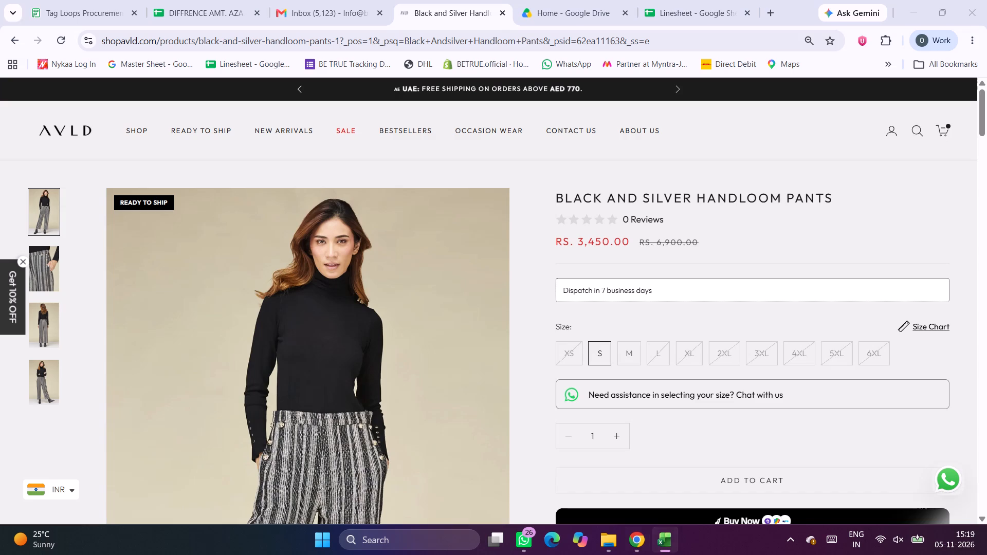
click(918, 131)
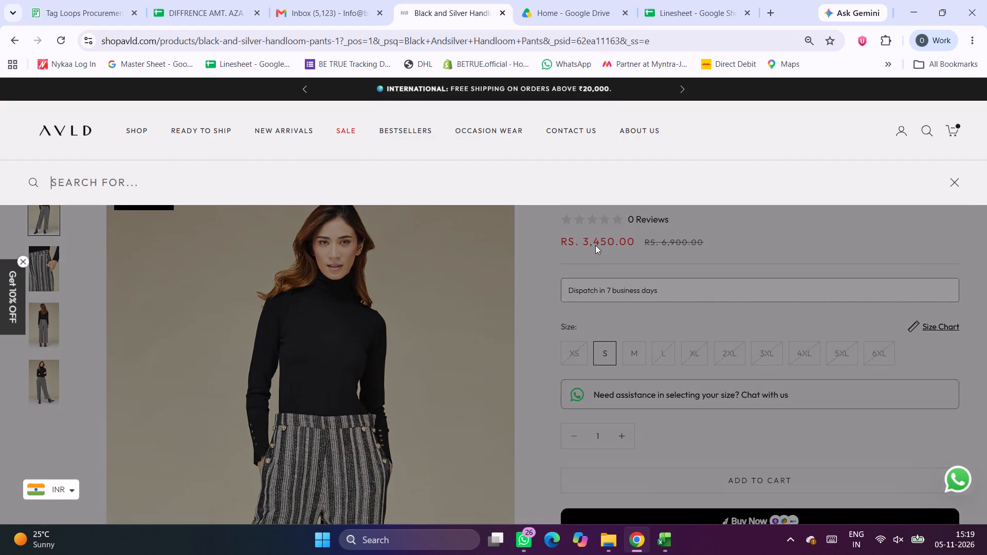
key(ctrl+v)
scroll(630, 245, down, 2)
click(122, 323)
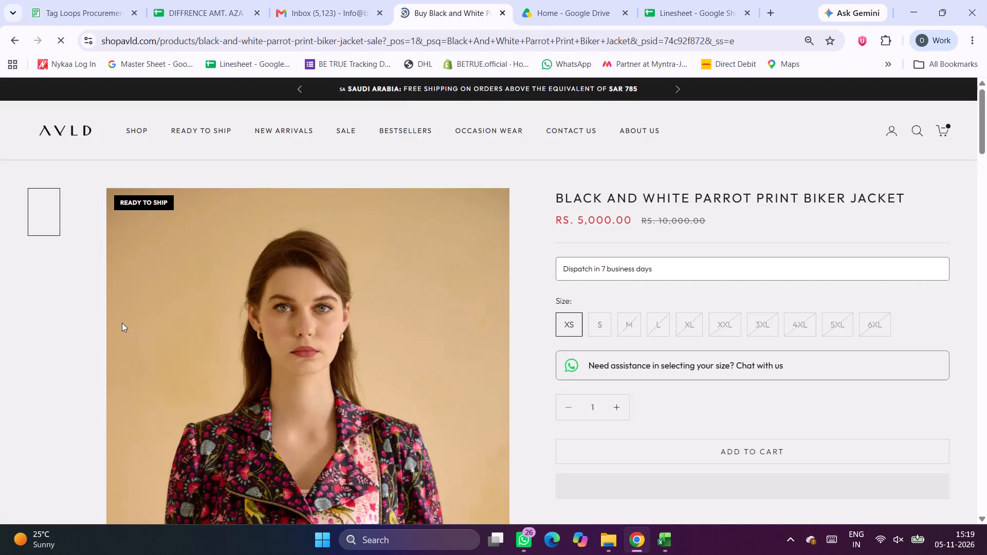
Back in the Excel workbook, enter XS,S in column H for MI-51 Black And White Parrot Print Biker Jacket.
key(alt+Tab)
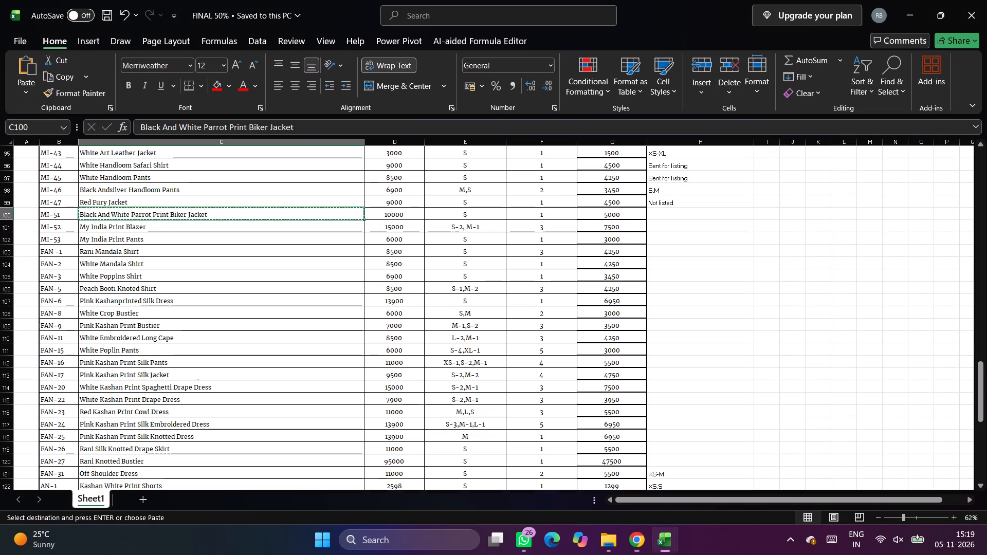
click(674, 210)
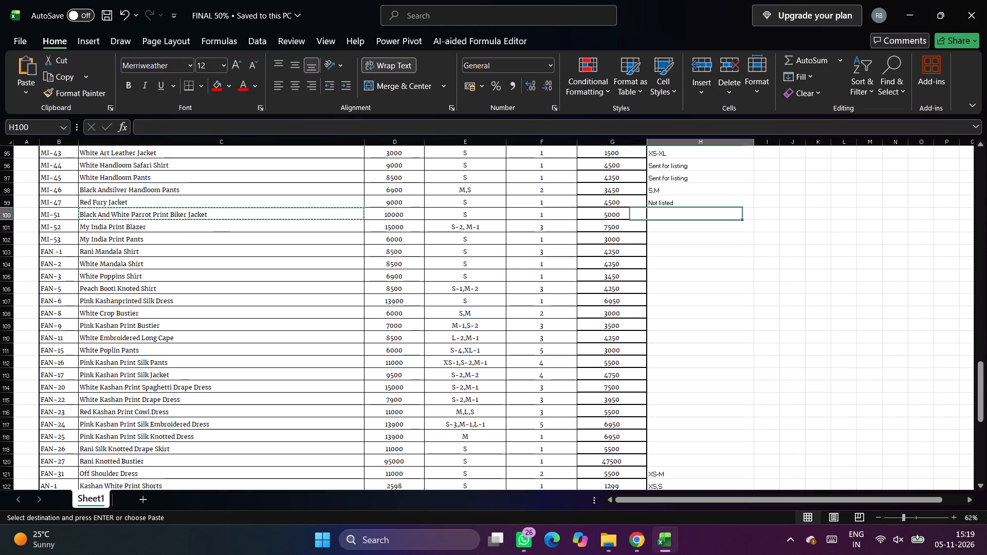
text(XS,S)
click(663, 226)
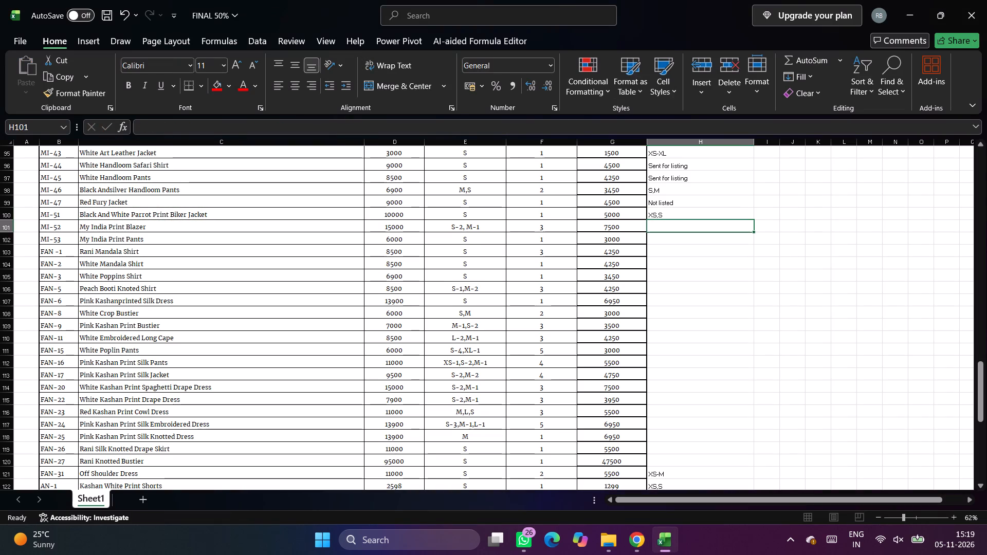
Copy the MI-52 name, My India Print Blazer, search the AVLD store for it in Chrome and examine the sizes on its product page.
click(105, 227)
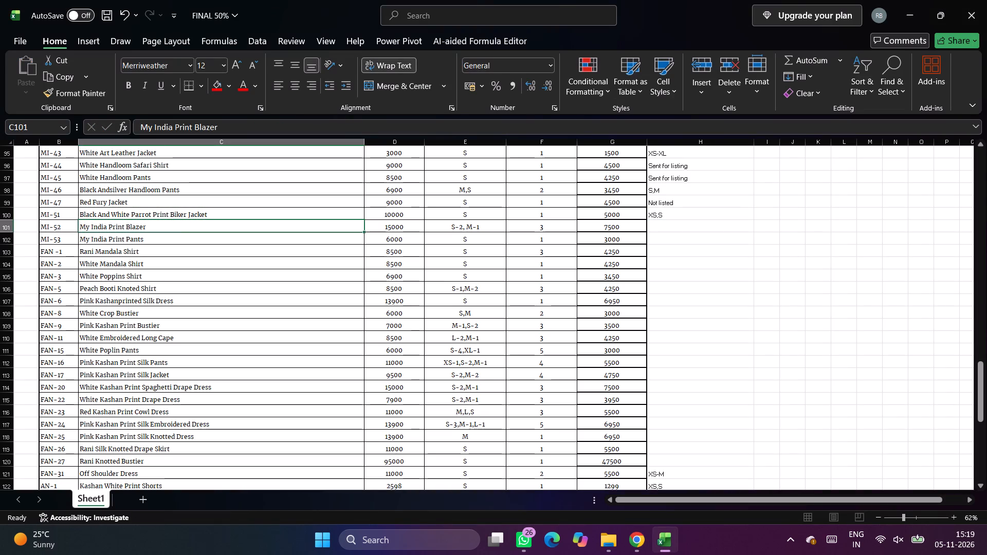
key(ctrl+c)
key(alt+Tab)
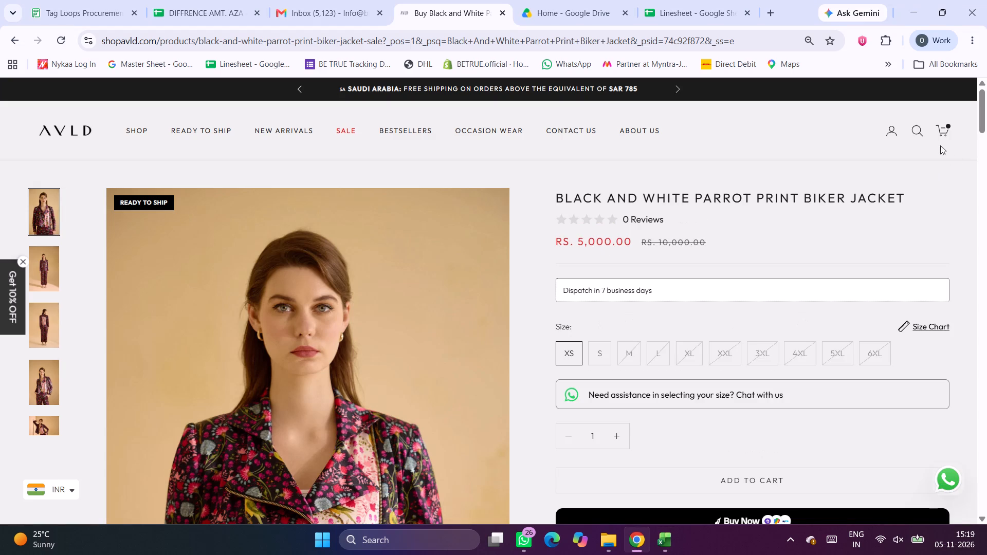
click(916, 130)
key(ctrl+v)
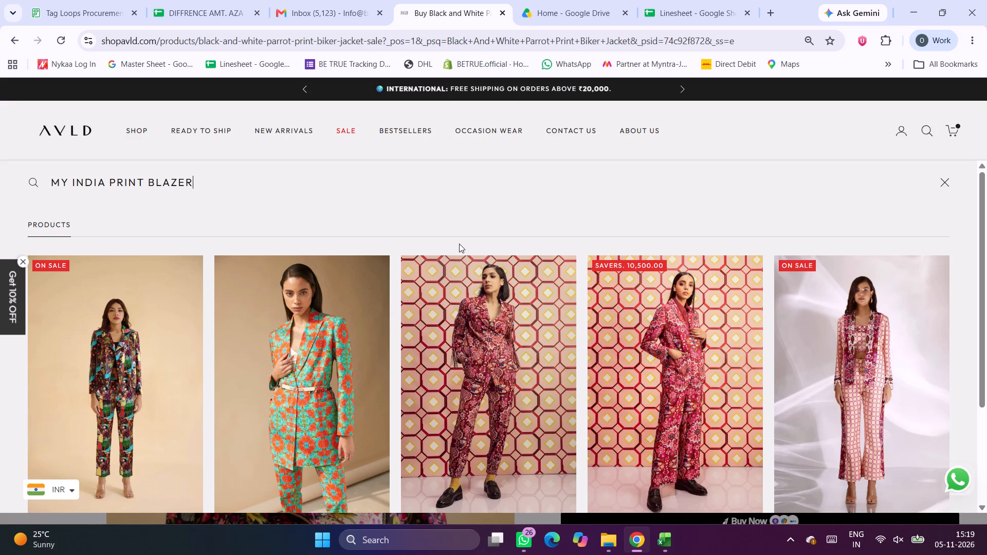
scroll(459, 244, down, 1)
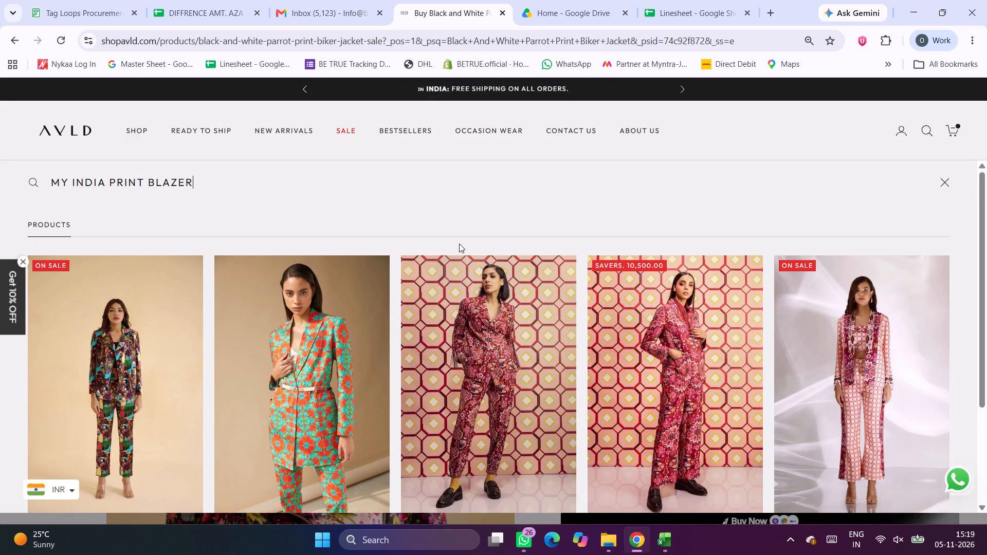
scroll(459, 244, down, 1)
click(152, 303)
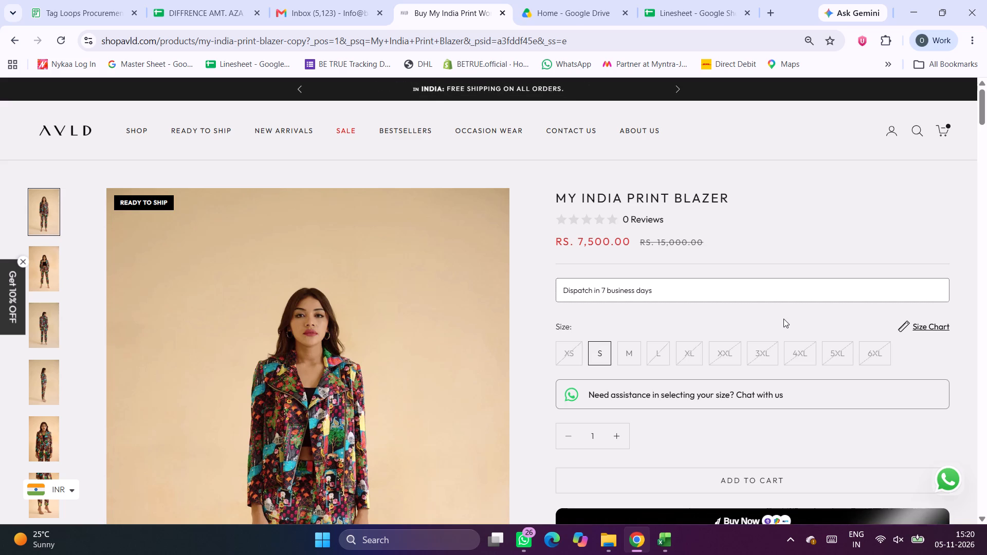
scroll(832, 377, down, 2)
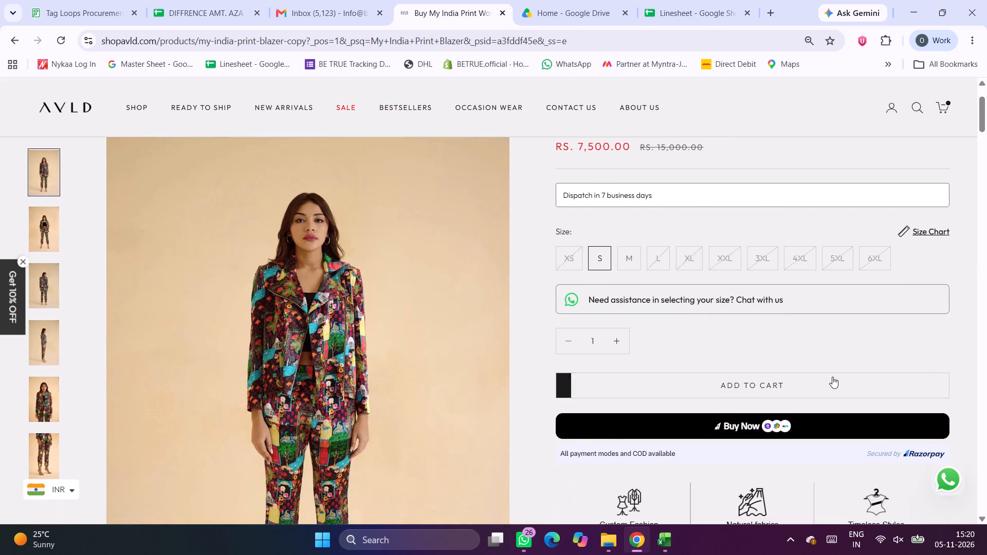
Back in the Excel workbook, enter S,M in column H for MI-52 My India Print Blazer.
key(alt+Tab)
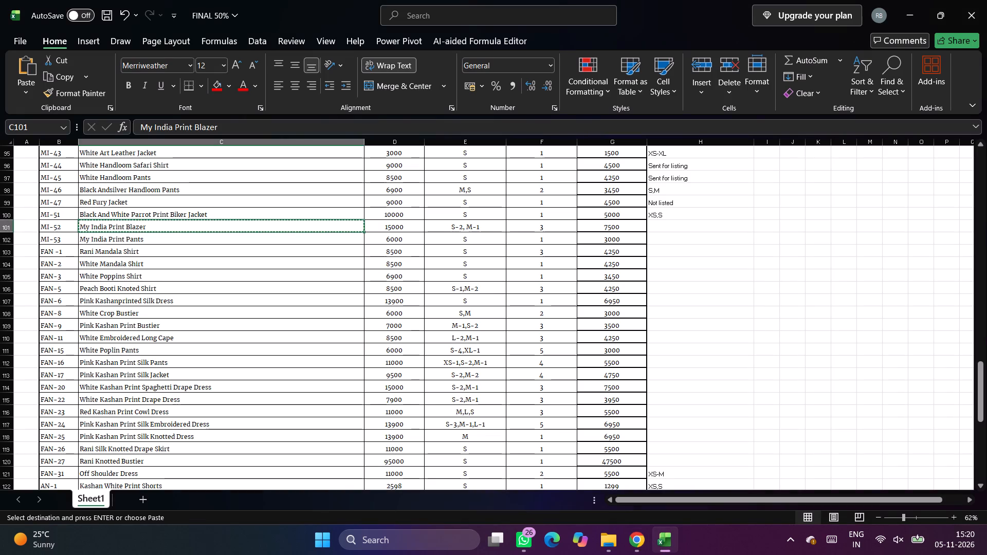
click(663, 222)
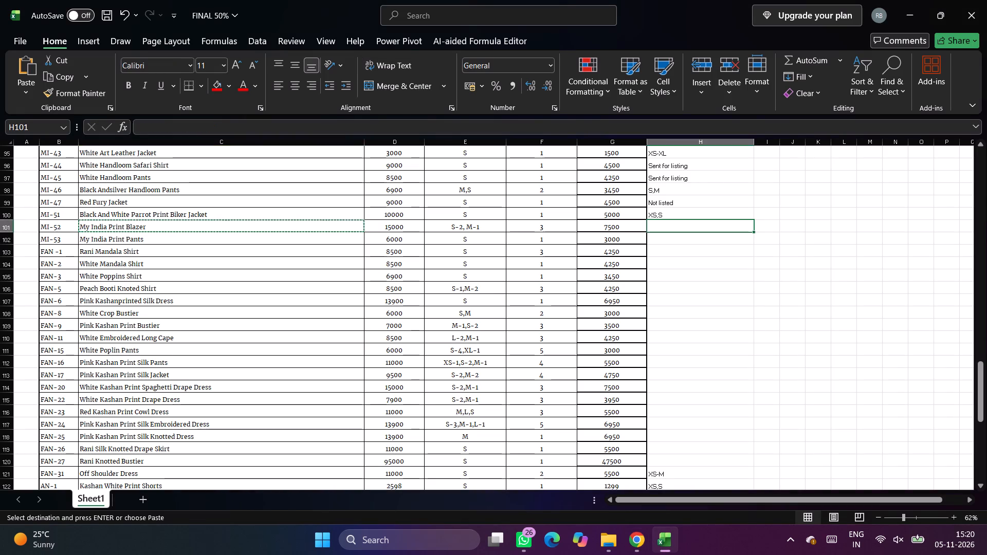
text(S,M)
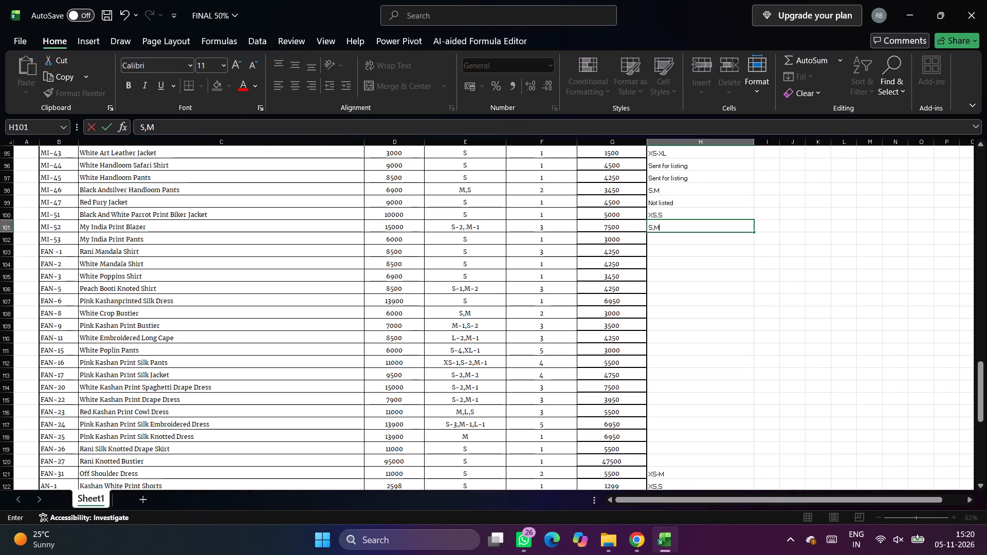
click(664, 240)
Copy the MI-53 name, My India Print Pants, search the AVLD store for it in Chrome and open its product page.
key(alt+Tab)
key(alt+Tab)
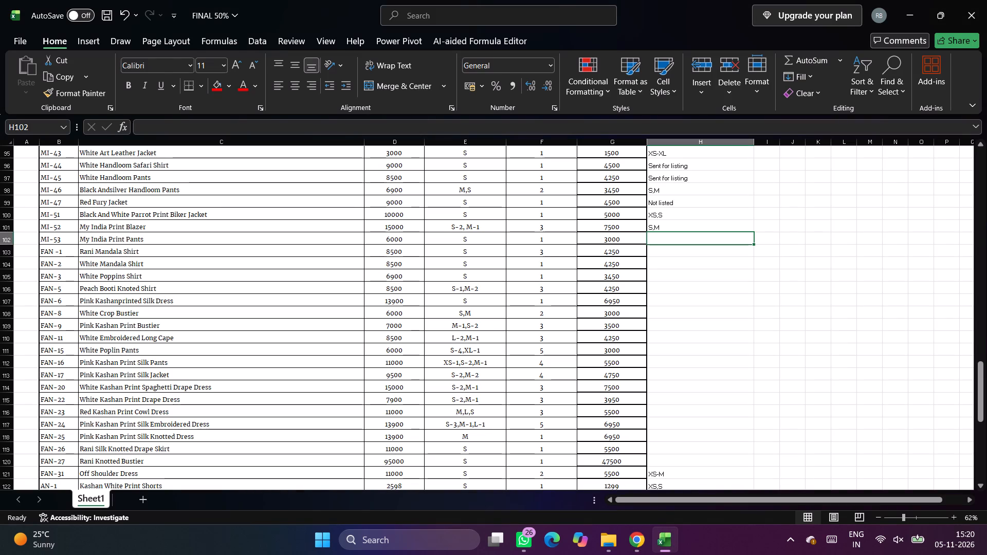
click(92, 241)
key(ctrl+c)
key(alt+Tab)
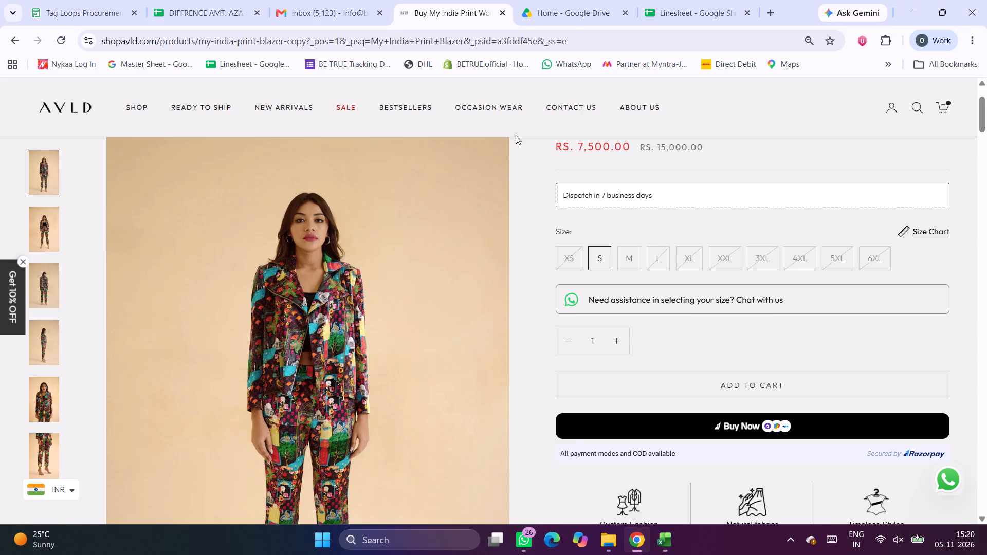
click(912, 108)
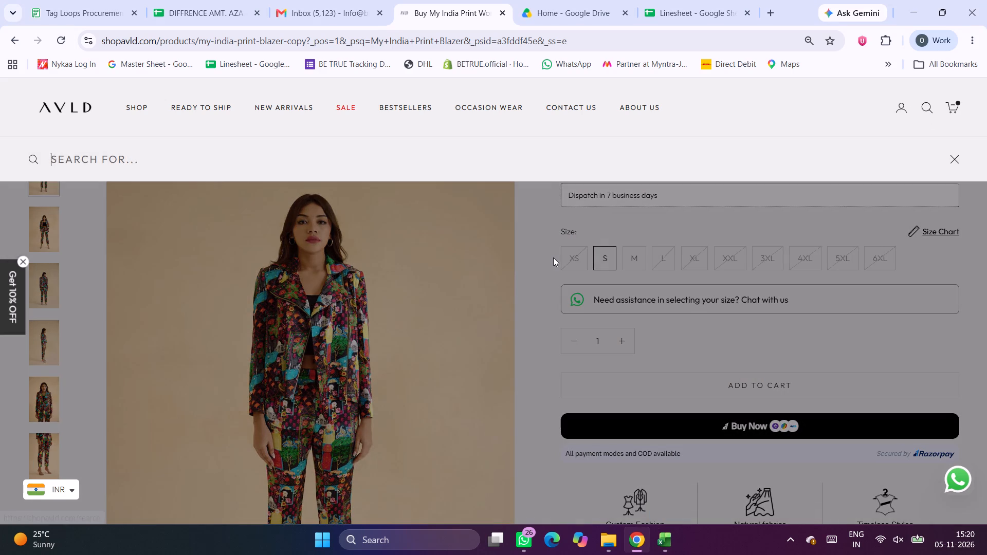
key(ctrl+v)
scroll(587, 356, down, 1)
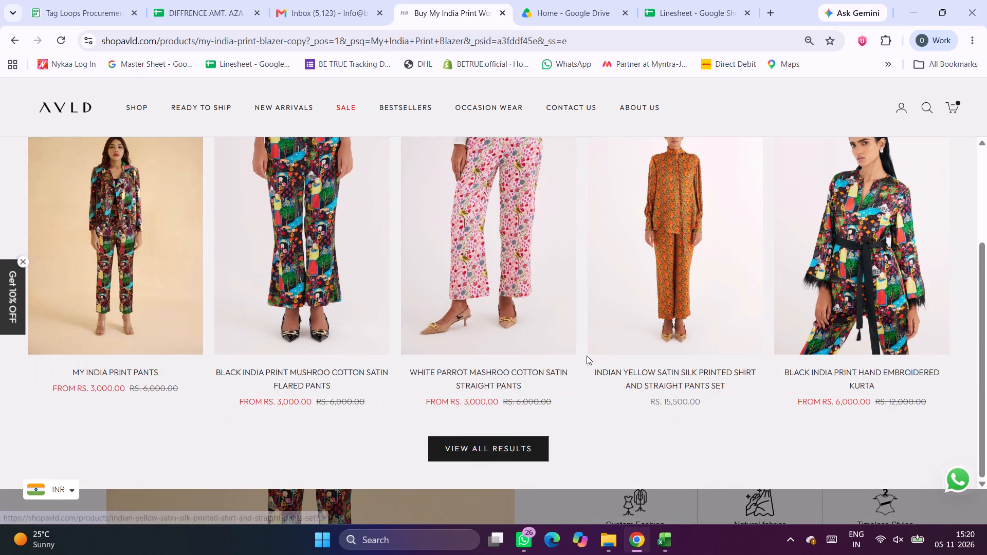
scroll(587, 356, down, 1)
click(138, 304)
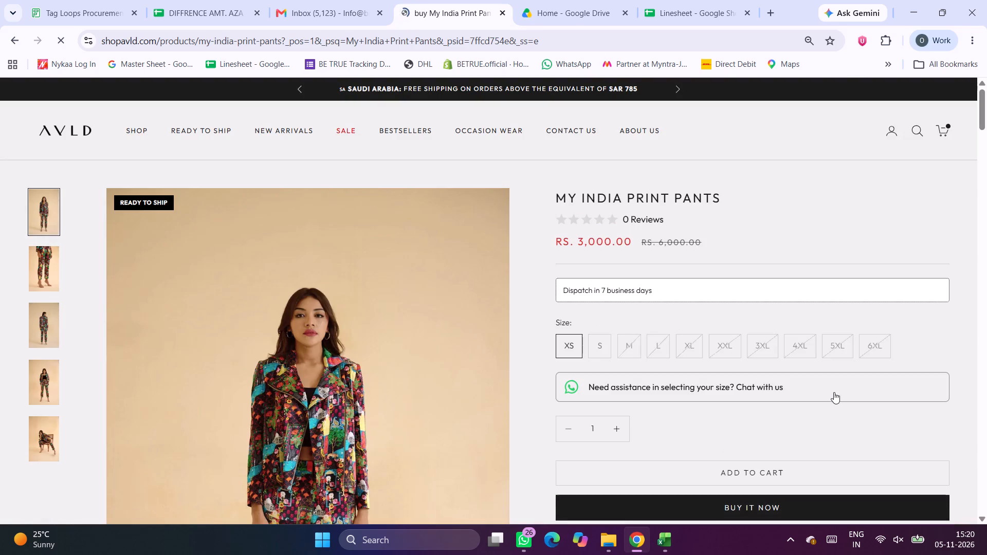
Back in the Excel workbook, enter XS,S in column H for MI-53 My India Print Pants and save the workbook.
key(alt+Tab)
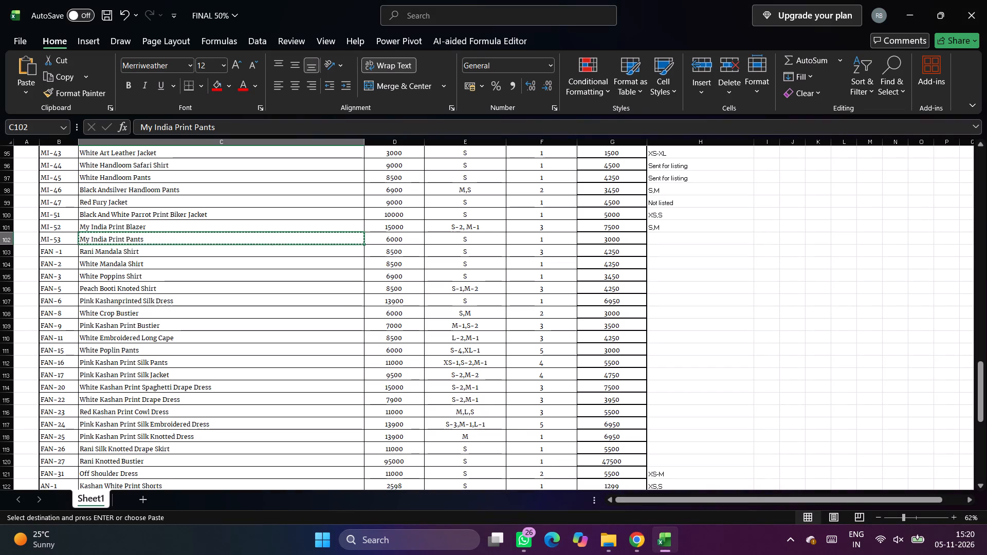
click(675, 238)
text(XS,S)
click(653, 248)
key(ctrl+s)
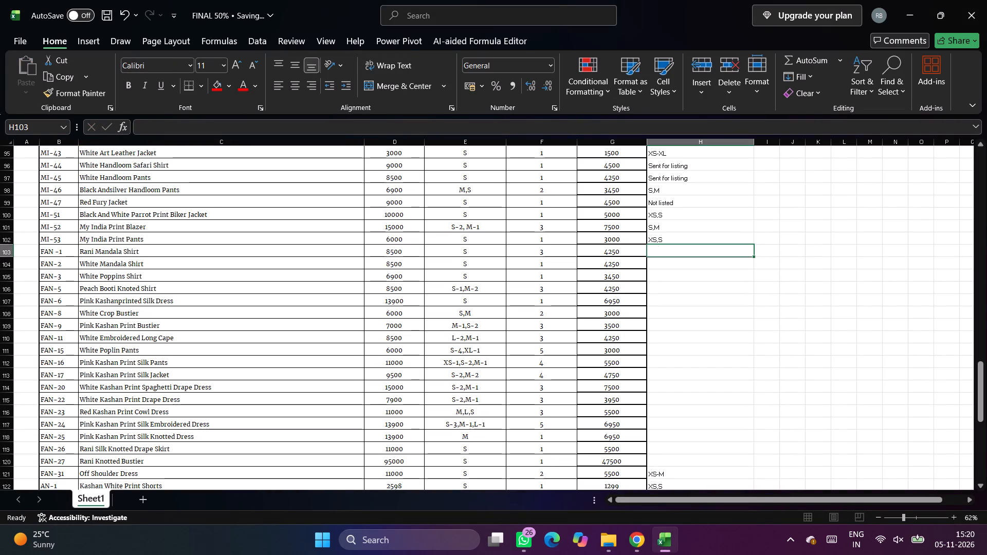
Copy the FAN-1 name, Rani Mandala Shirt, search the AVLD store in Chrome and open the Rani Mandala Silk Embroidered Wrap Top page.
click(101, 251)
key(ctrl+c)
key(alt+Tab)
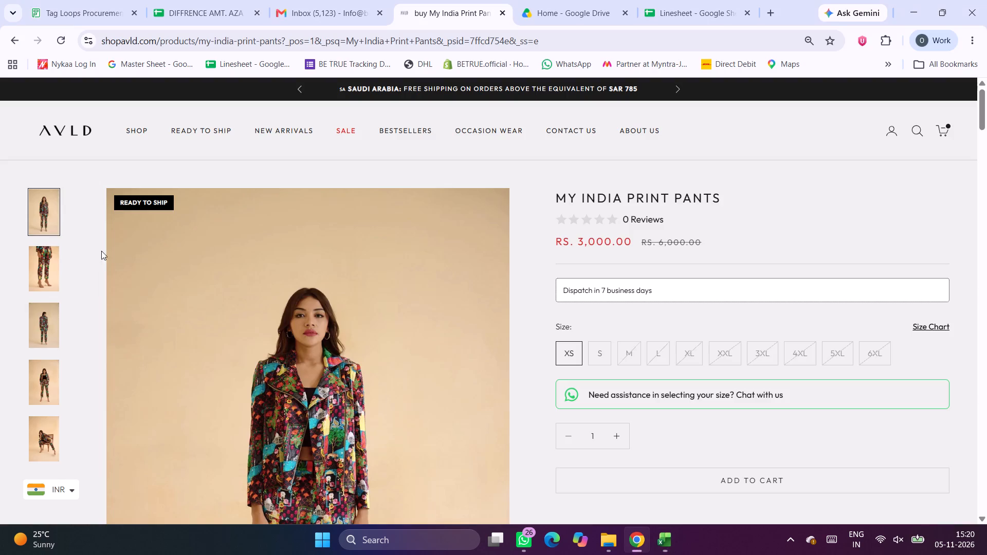
click(916, 125)
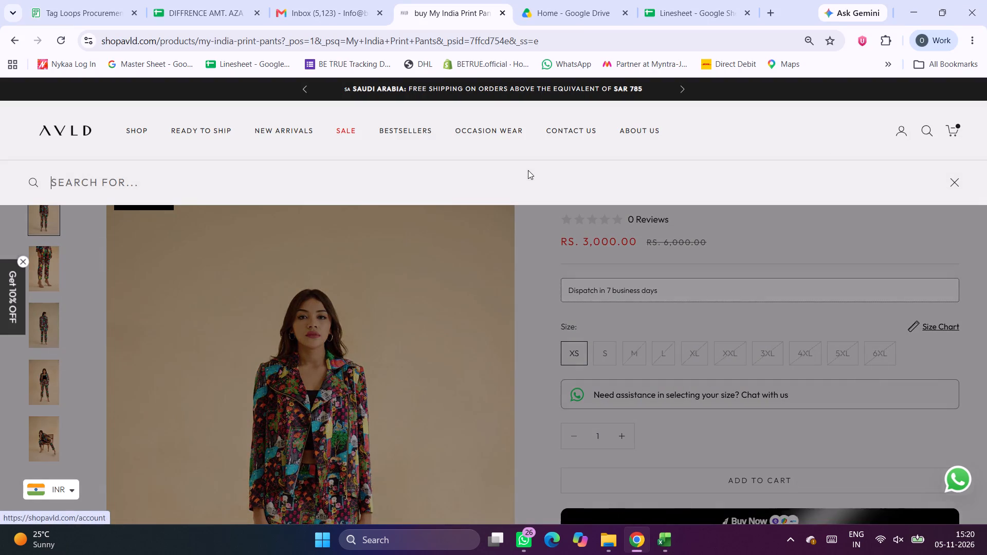
key(ctrl+v)
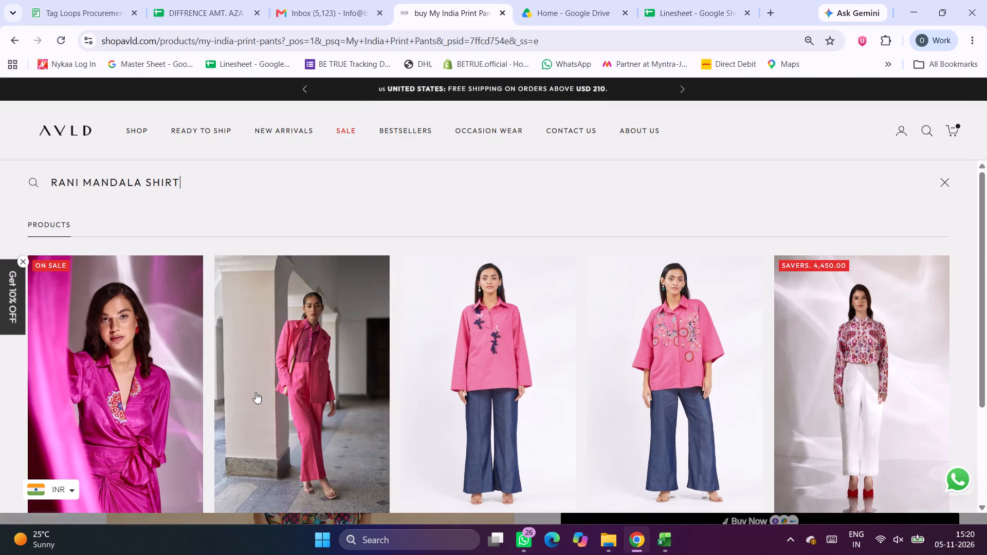
scroll(255, 392, down, 2)
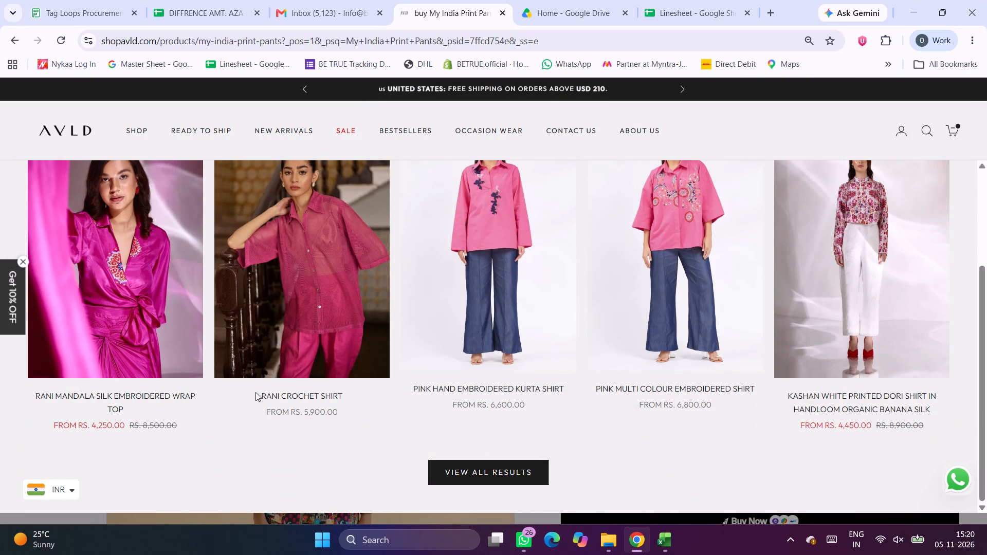
key(alt+Tab)
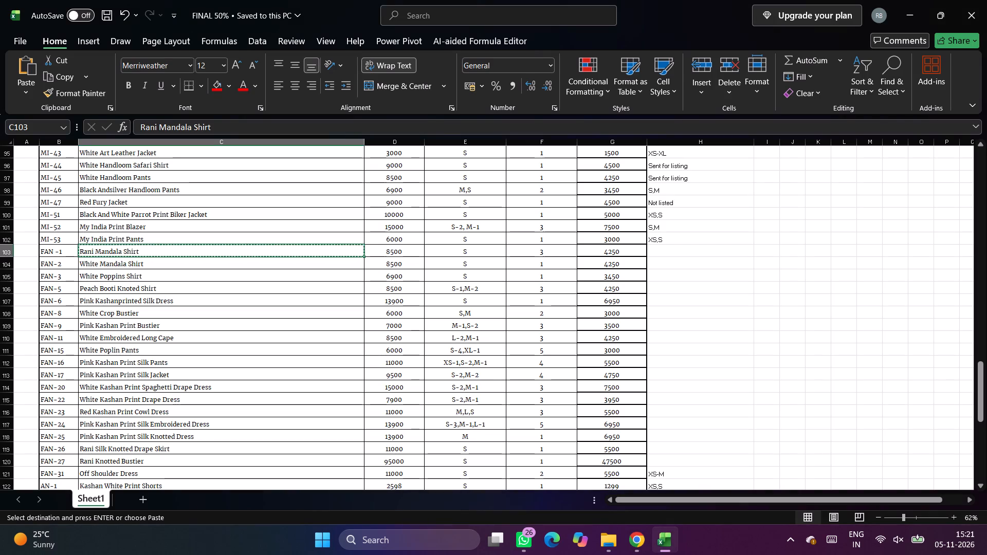
key(alt+Tab)
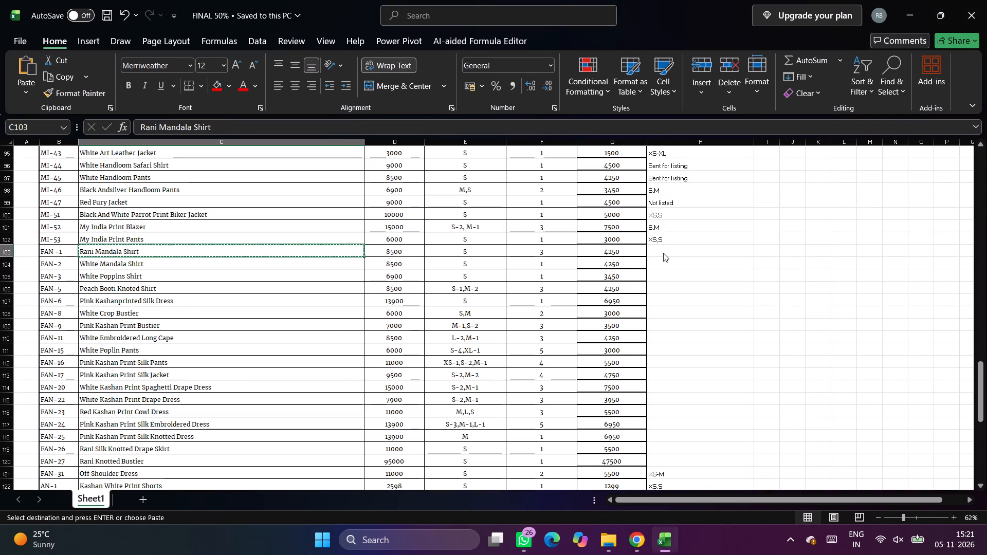
click(98, 238)
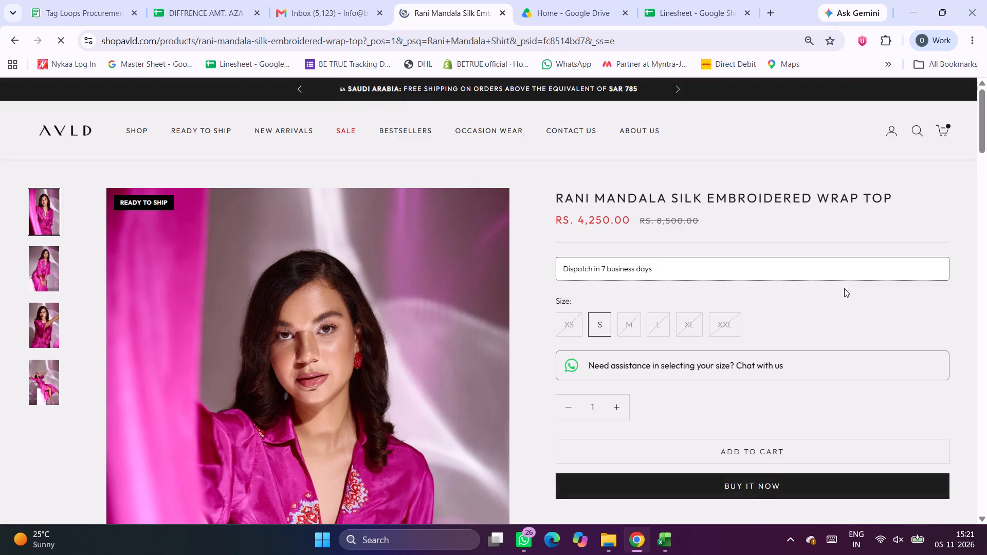
Back in the Excel workbook, enter S in column H for FAN-1 Rani Mandala Shirt and save the workbook.
key(alt+Tab)
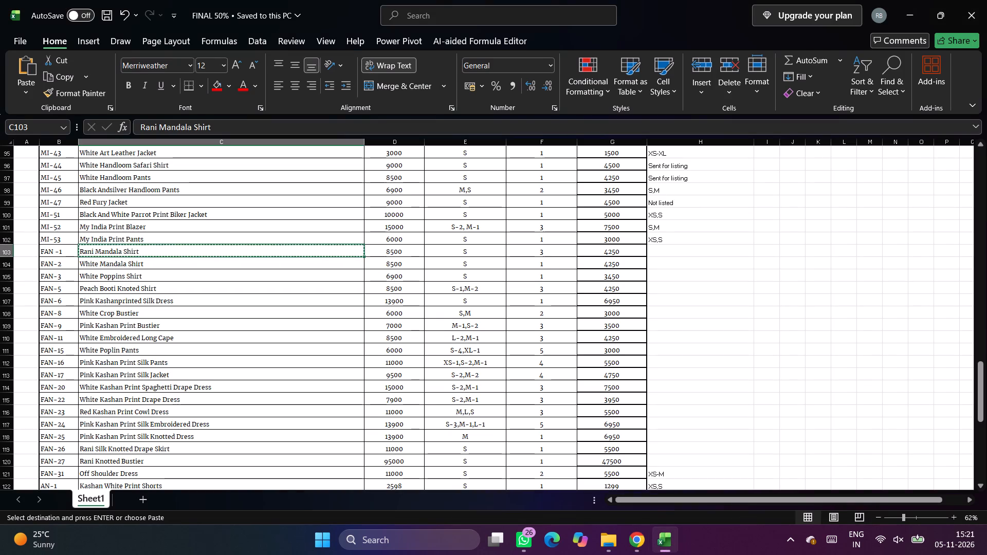
click(675, 250)
key(s)
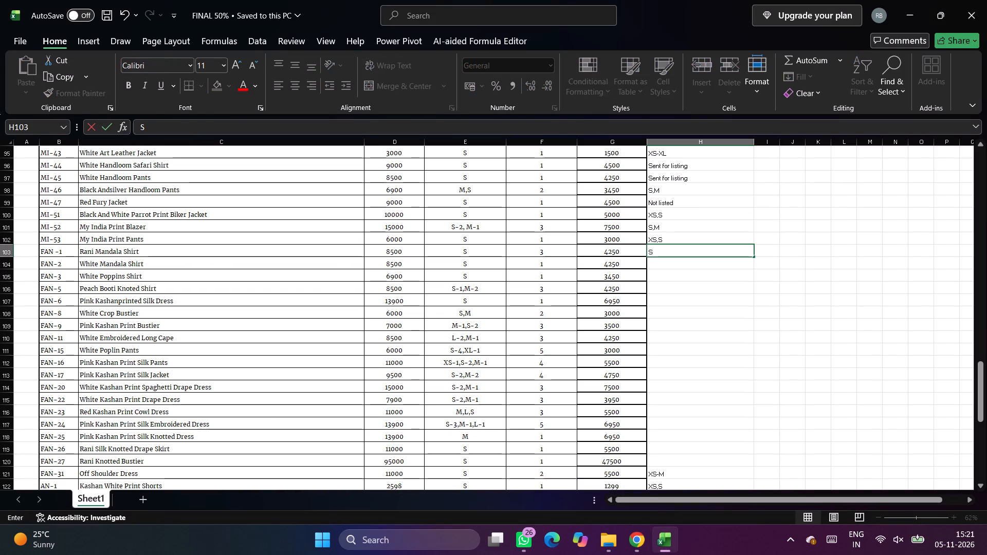
click(659, 264)
key(ctrl+s)
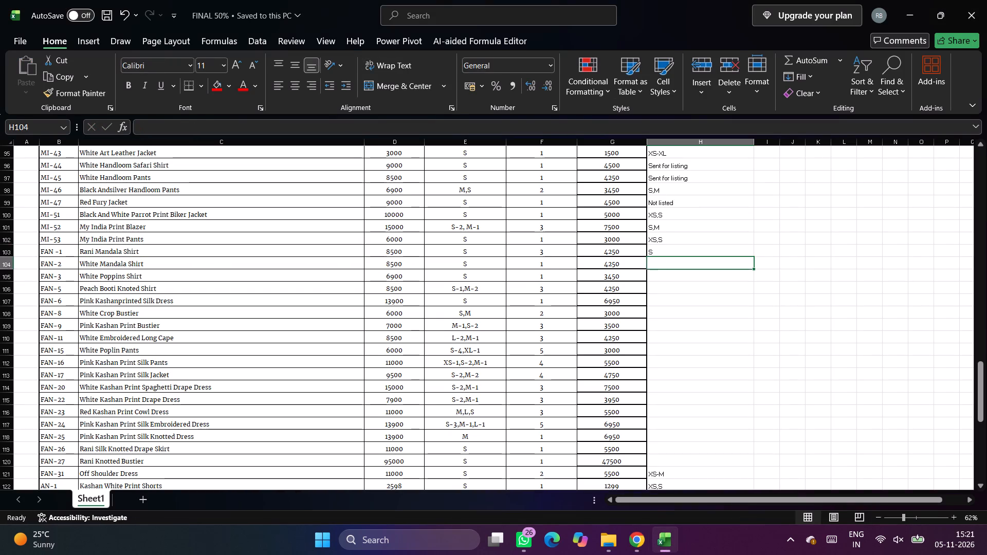
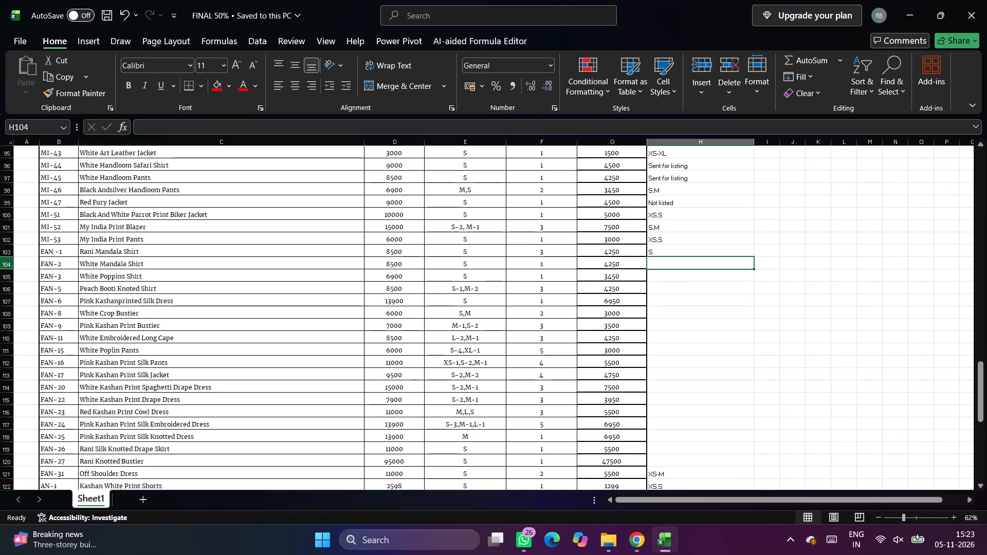
Copy the FAN-2 name, White Mandala Shirt, search the AVLD store in Chrome and open the White Mandala Silk Embroidered Wrap Top page.
click(104, 263)
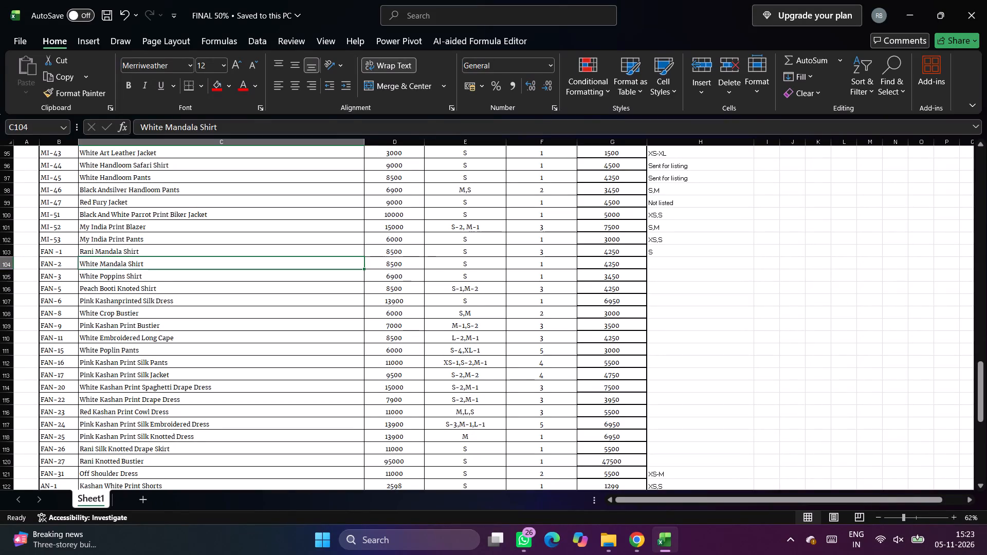
key(ctrl+c)
key(alt+Tab)
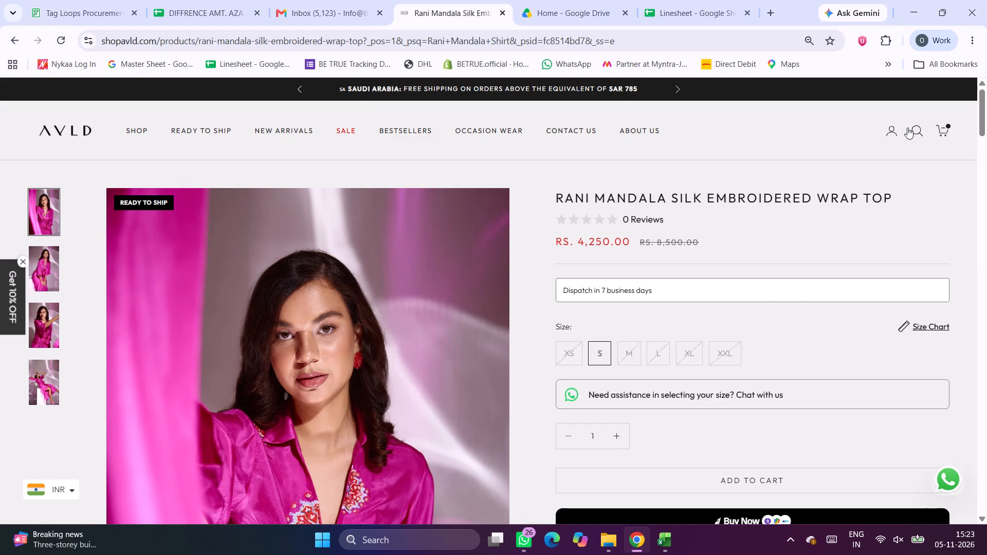
click(916, 133)
key(ctrl+c)
key(ctrl+v)
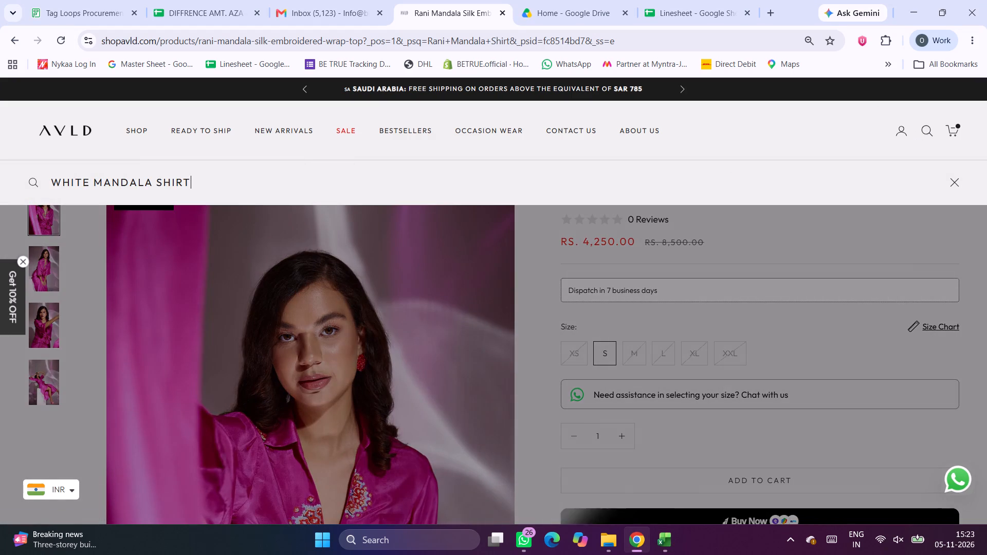
click(93, 429)
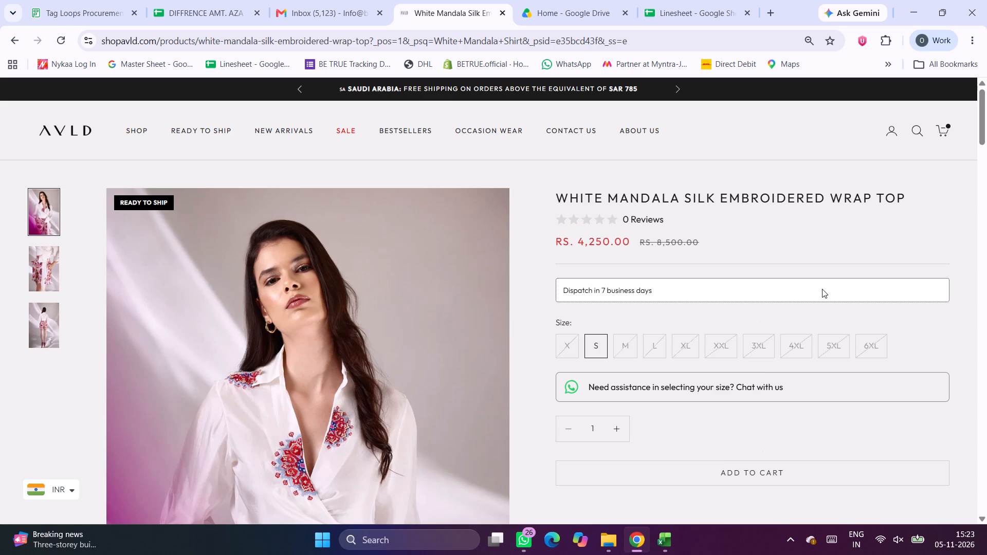
Back in the Excel workbook, enter S in column H for FAN-2 White Mandala Shirt.
key(alt+Tab)
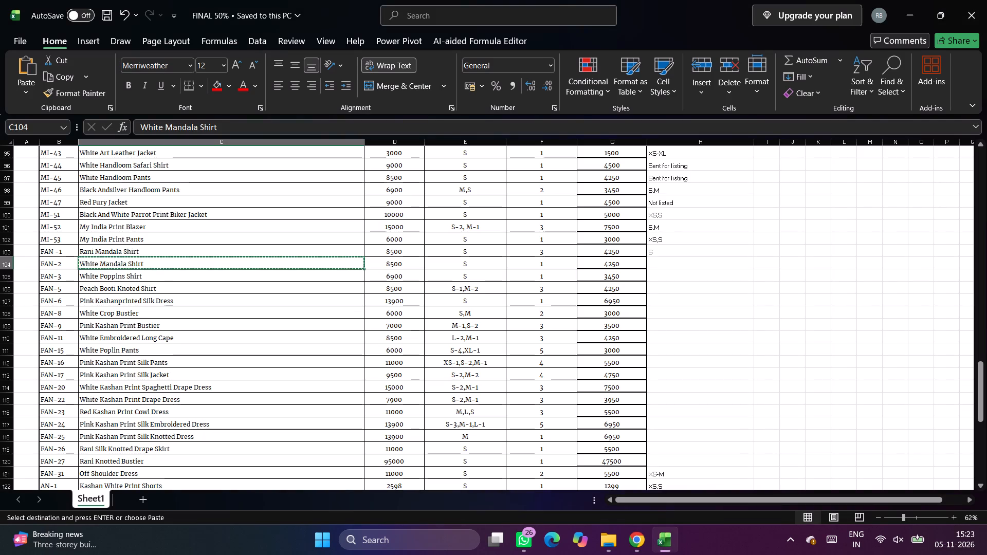
click(659, 258)
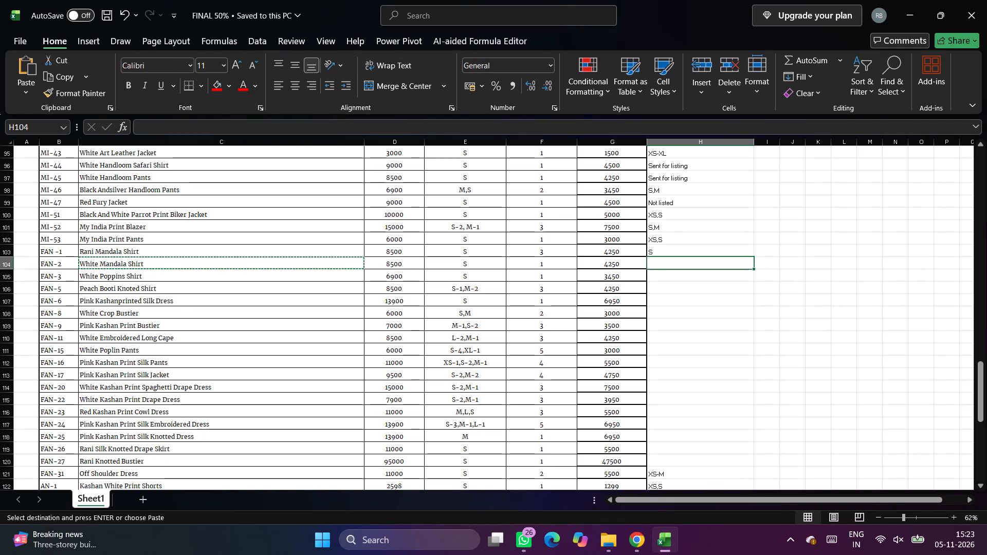
key(s)
click(730, 313)
Copy the FAN-3 name, White Poppins Shirt, search the AVLD store in Chrome and open the Pink Poppy Oversized Shirt page.
scroll(730, 313, down, 1)
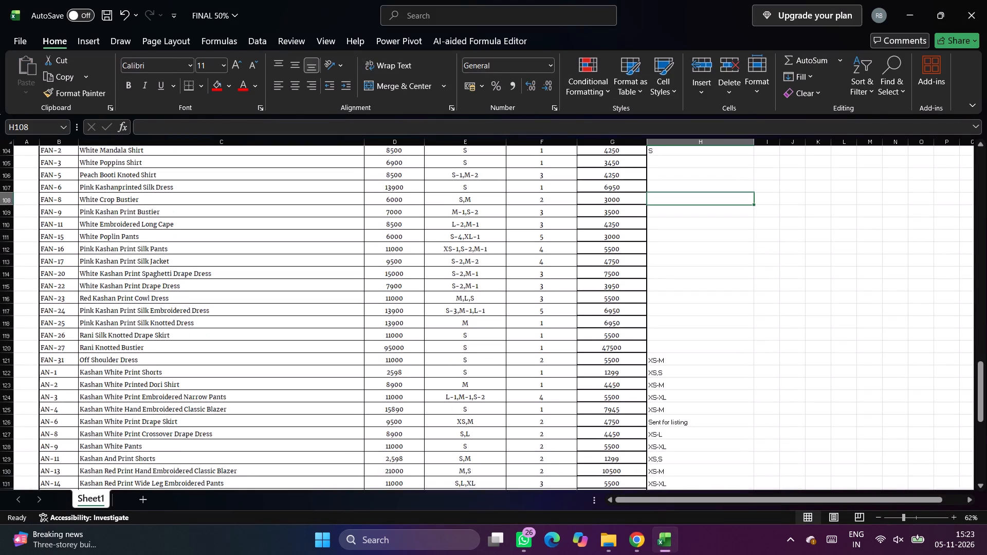
scroll(730, 313, down, 1)
click(669, 161)
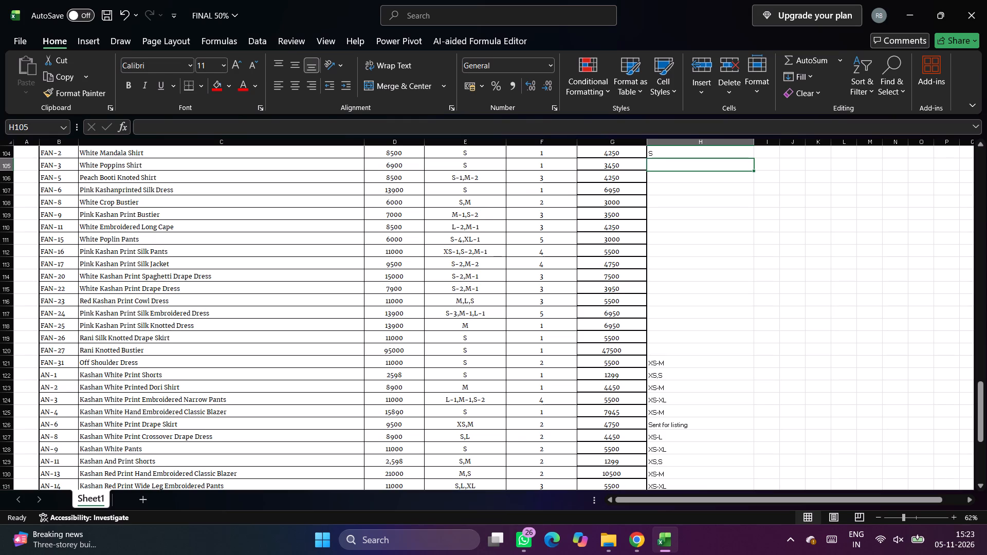
click(9, 168)
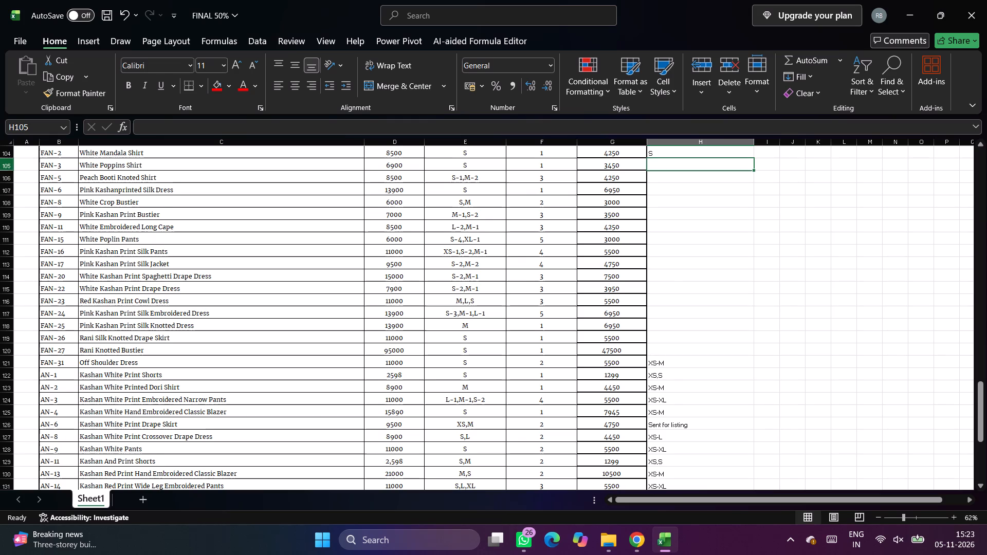
click(9, 166)
click(145, 161)
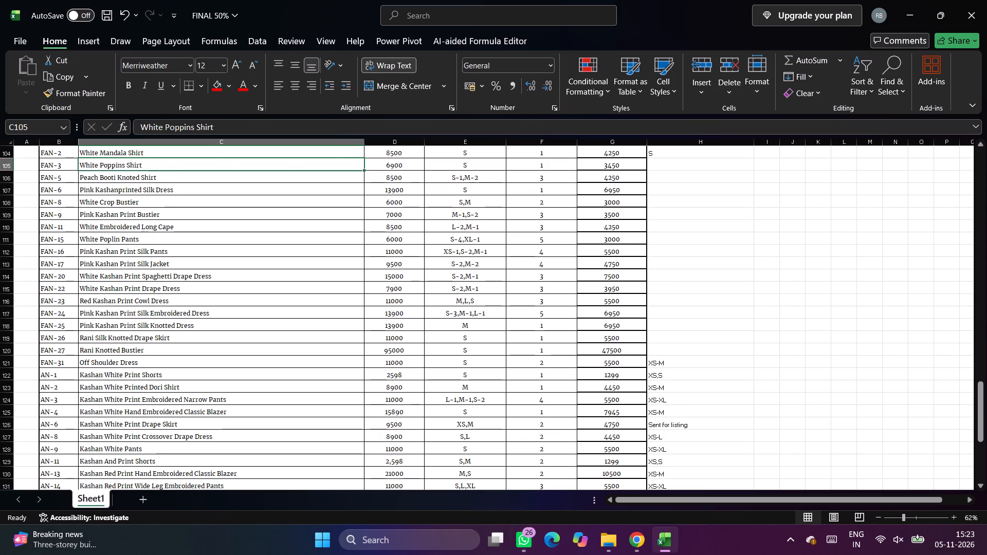
key(ctrl+c)
key(alt+Tab)
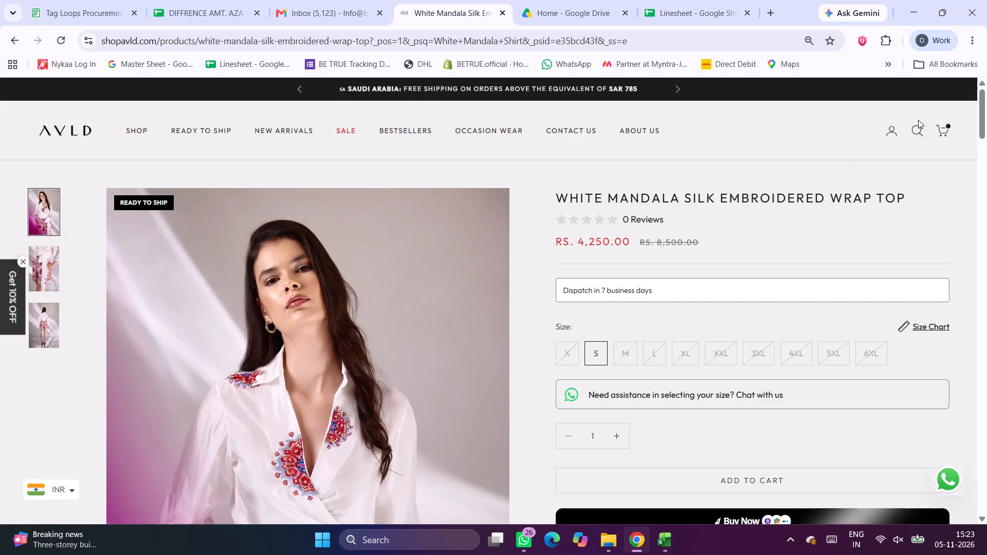
click(918, 124)
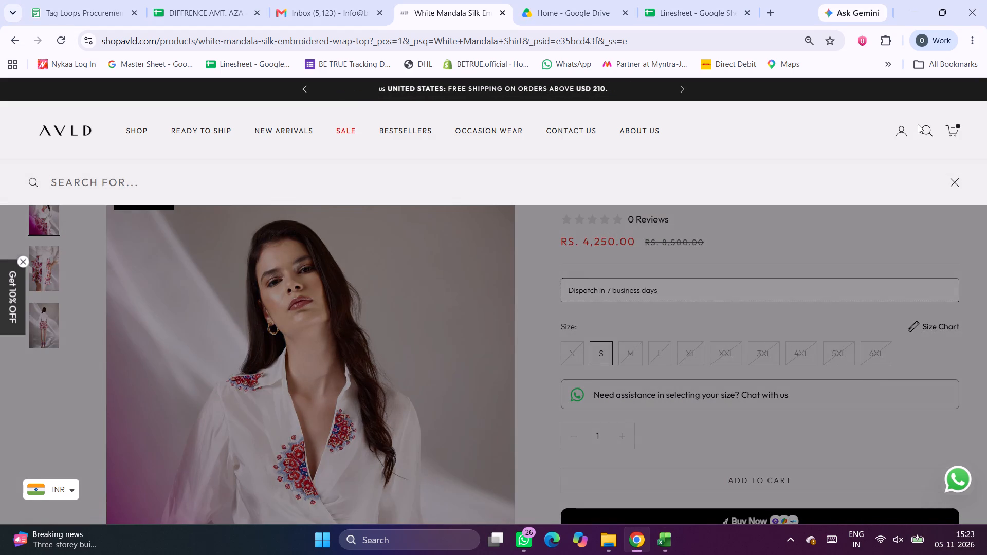
key(ctrl+v)
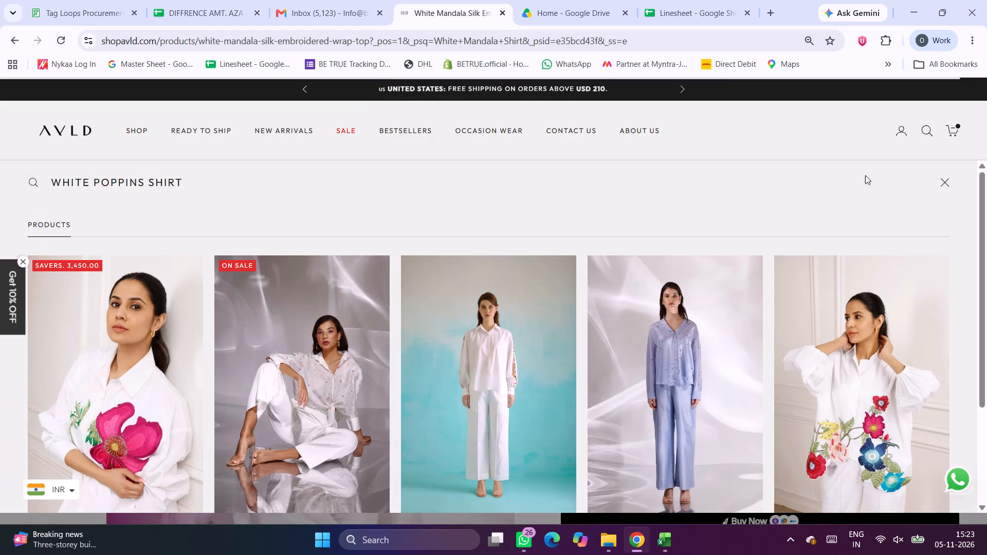
scroll(616, 414, down, 2)
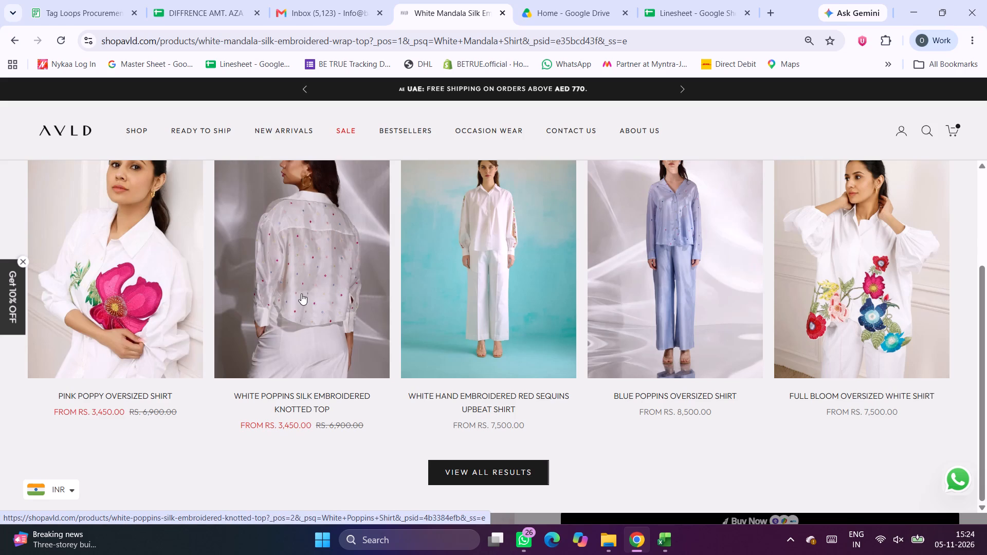
click(673, 554)
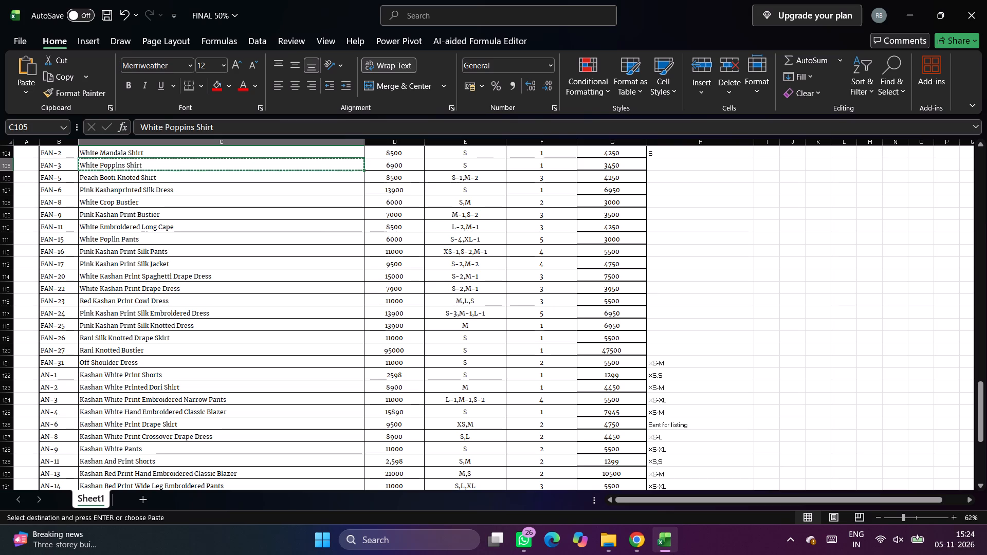
key(alt+Tab)
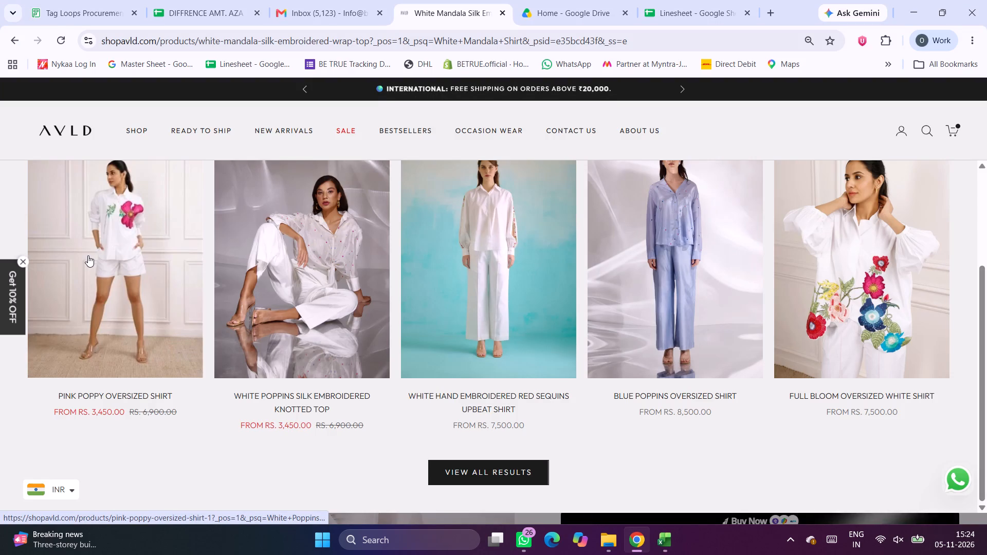
click(88, 255)
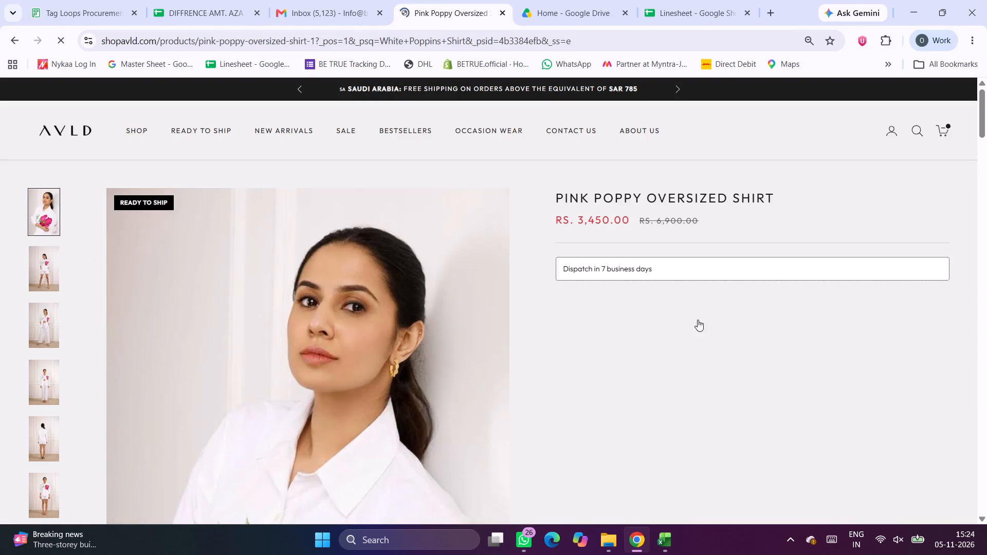
Back in the Excel workbook, enter S in column H for FAN-3 White Poppins Shirt and save the workbook.
key(alt+Tab)
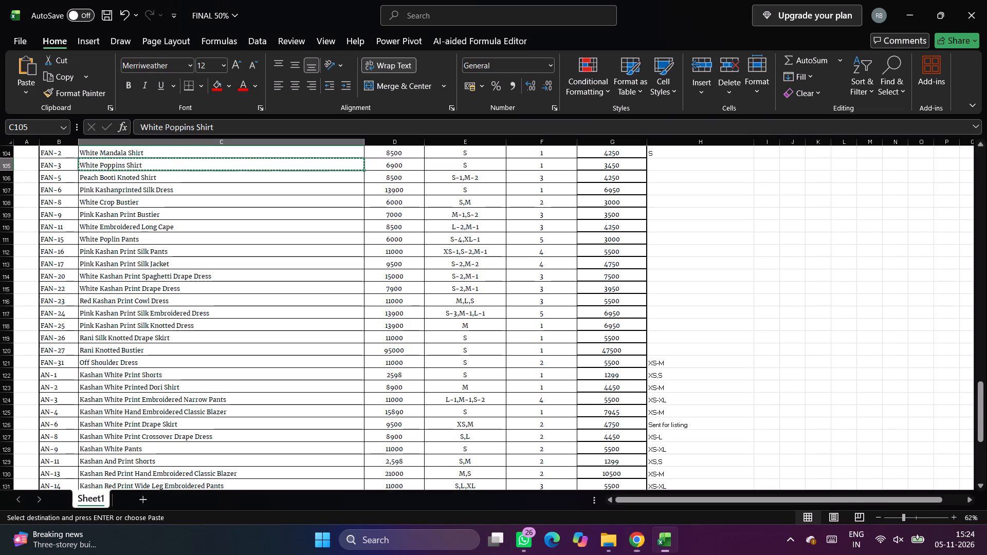
click(684, 171)
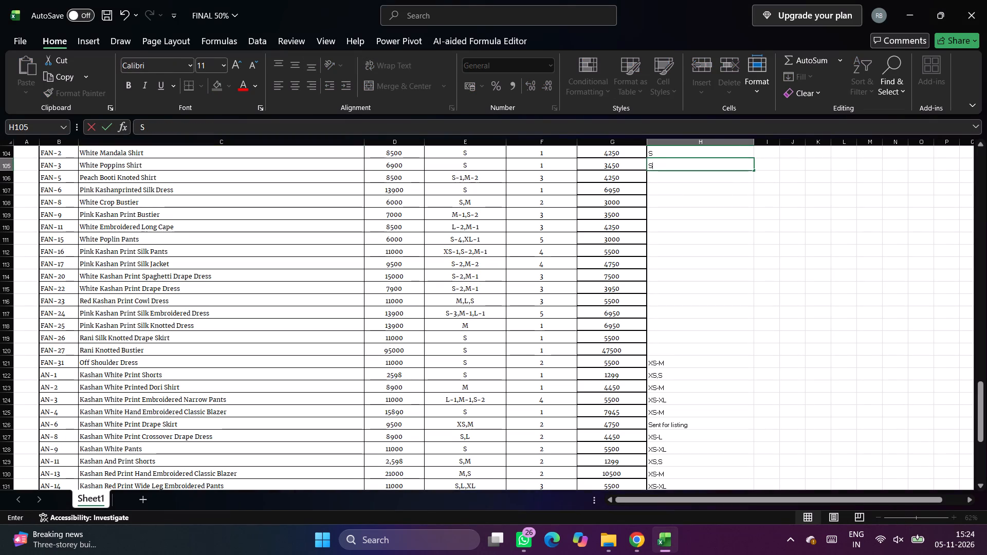
click(658, 177)
key(ctrl+s)
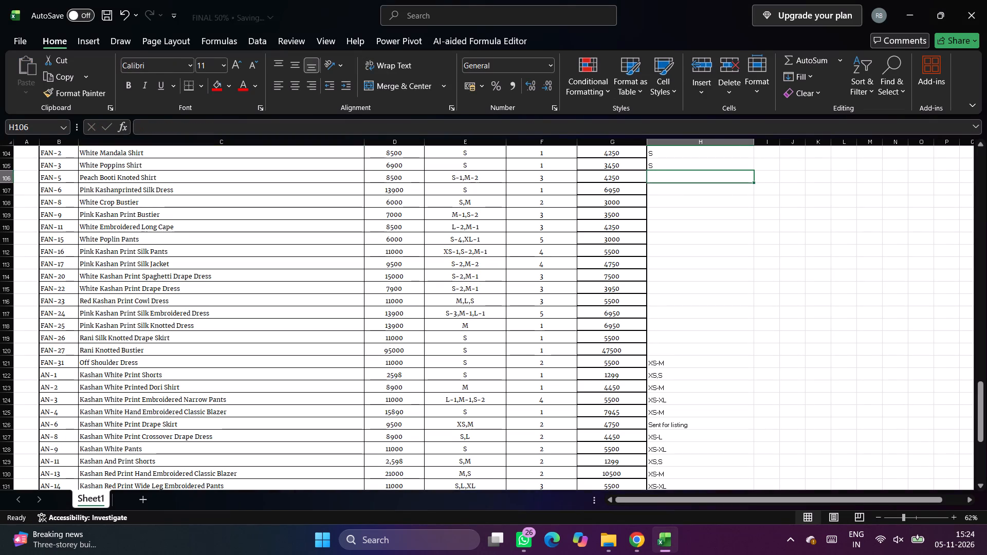
Copy the FAN-5 name, Peach Booti Knoted Shirt, search the AVLD store in Chrome and open the Peach Silk Embroidered Knotted Top page.
click(113, 179)
key(ctrl+c)
key(alt+Tab)
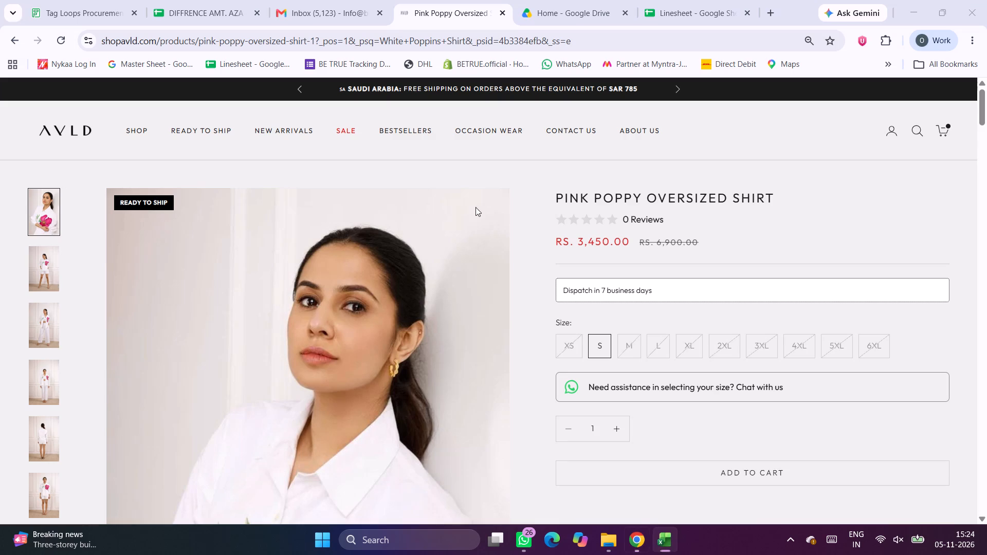
click(916, 128)
key(ctrl+v)
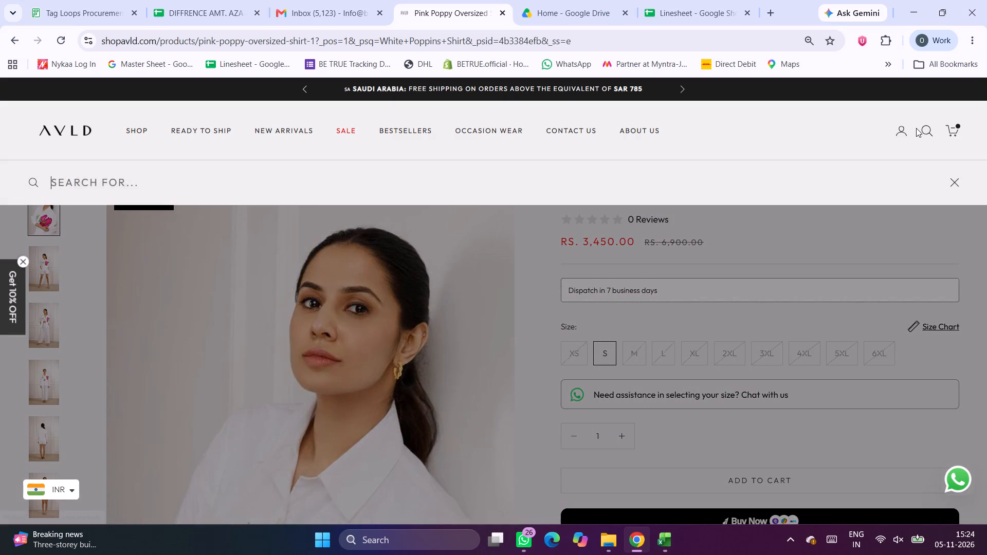
scroll(638, 344, down, 1)
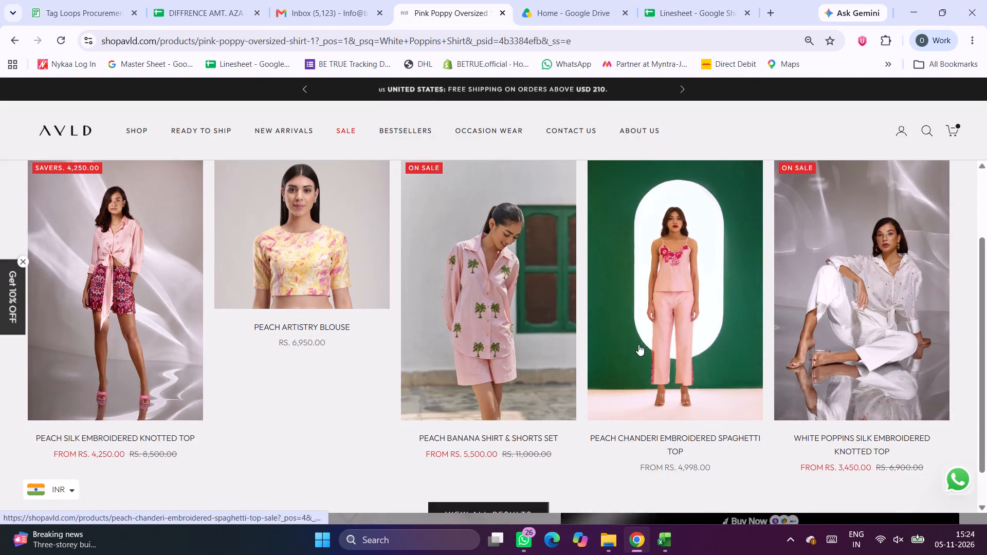
scroll(134, 346, up, 1)
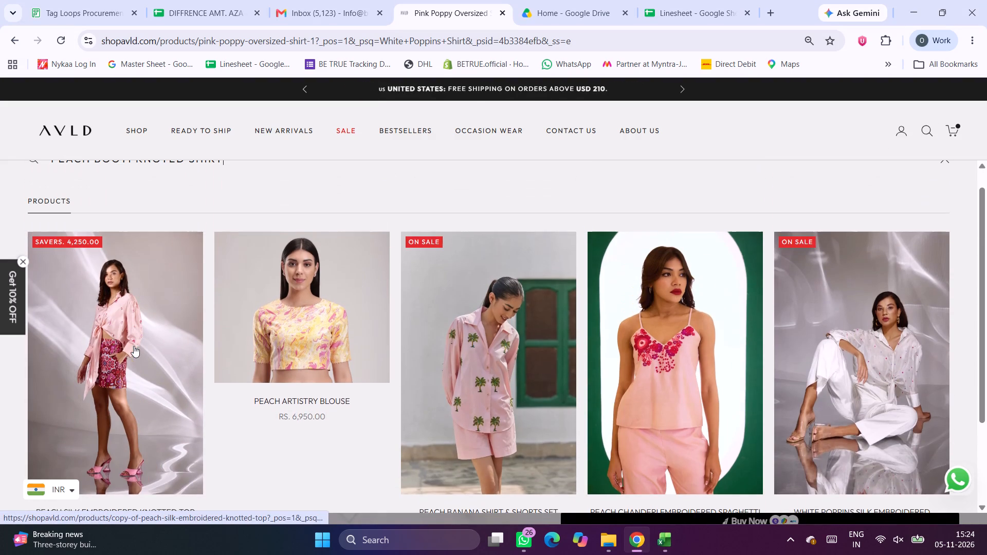
scroll(134, 399, down, 1)
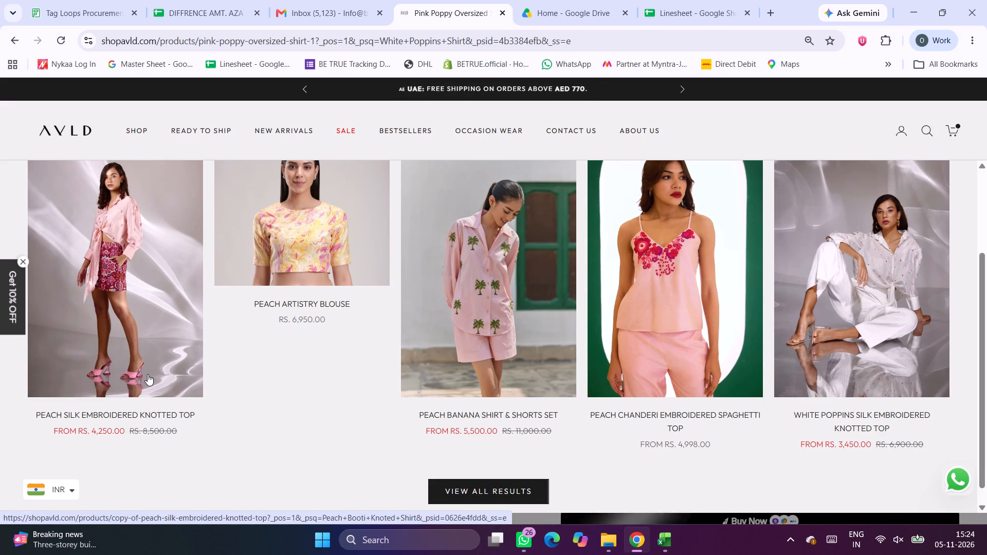
click(148, 374)
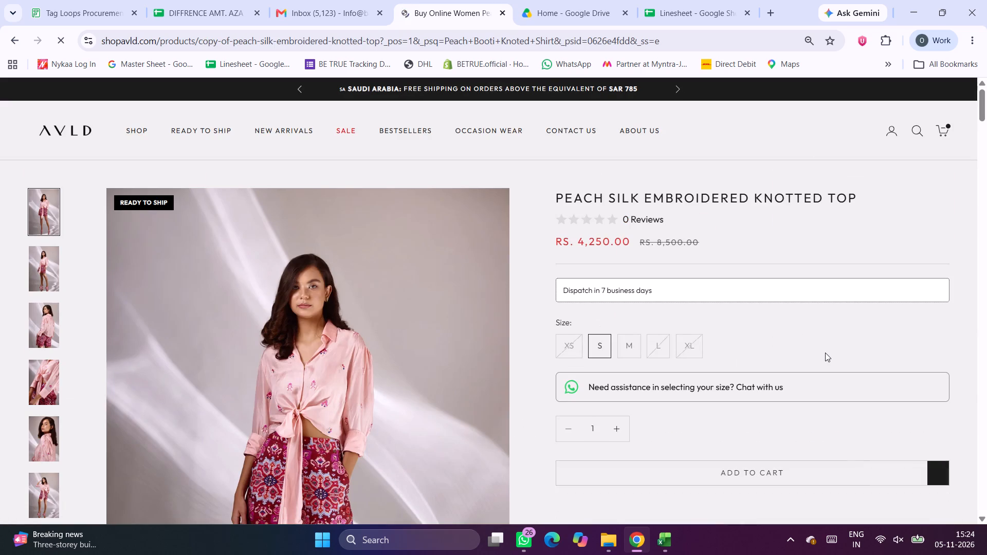
Back in the Excel workbook, fill the S from the row above into column H for FAN-5 Peach Booti Knoted Shirt.
key(alt+Tab)
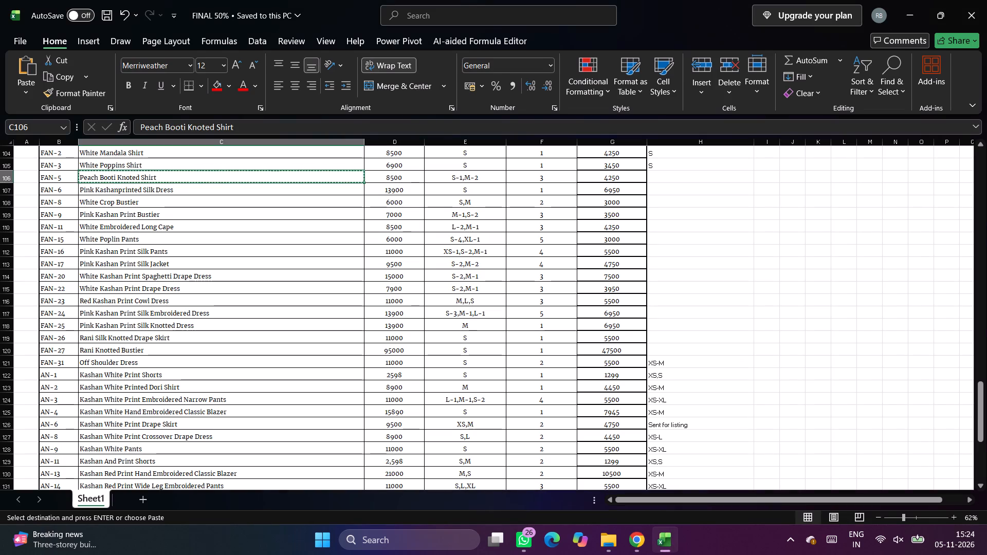
click(658, 177)
key(ctrl+d)
click(657, 192)
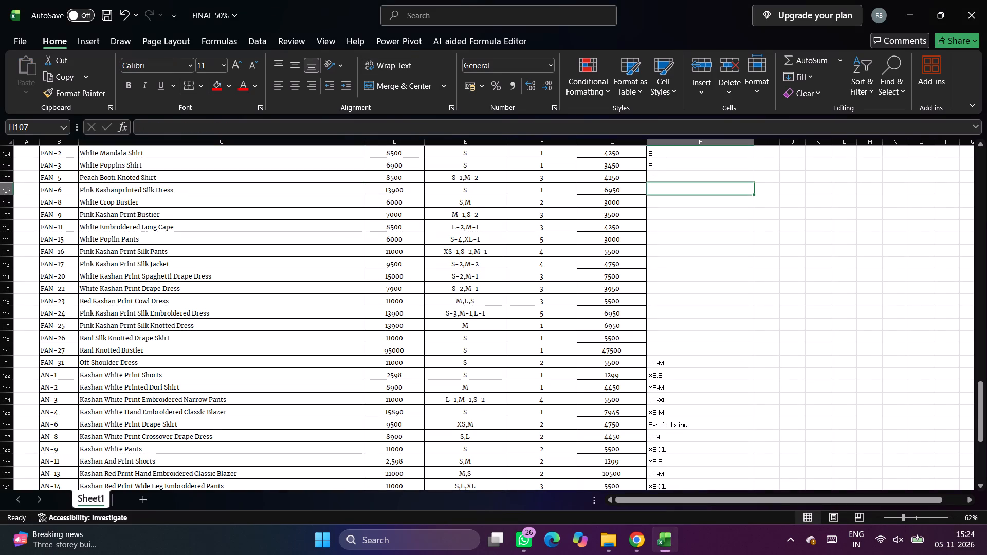
Copy the FAN-6 name, Pink Kashanprinted Silk Dress, search the AVLD store in Chrome and open the Pink Kashan Print Embroidered Silk Drape Dress page.
click(94, 189)
key(ctrl+c)
key(alt+Tab)
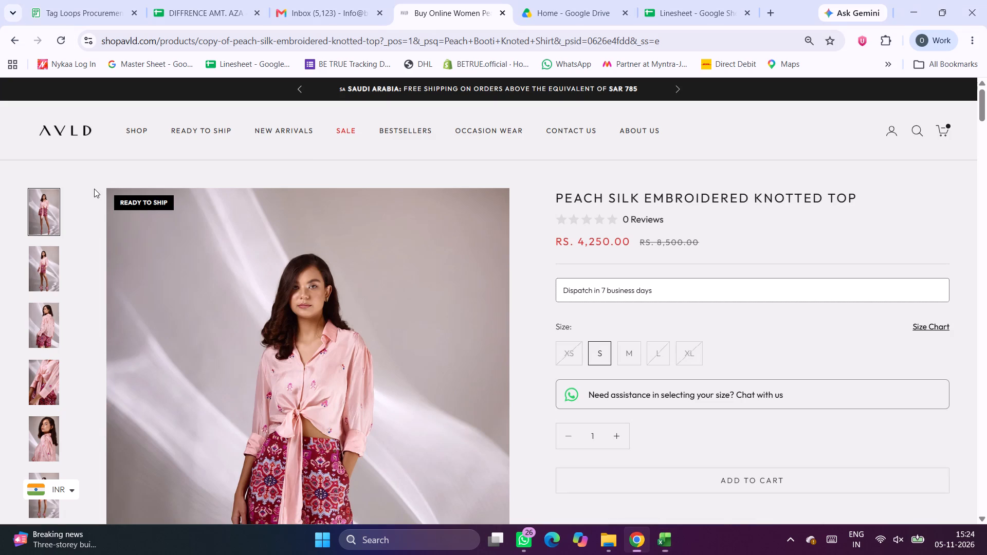
click(910, 128)
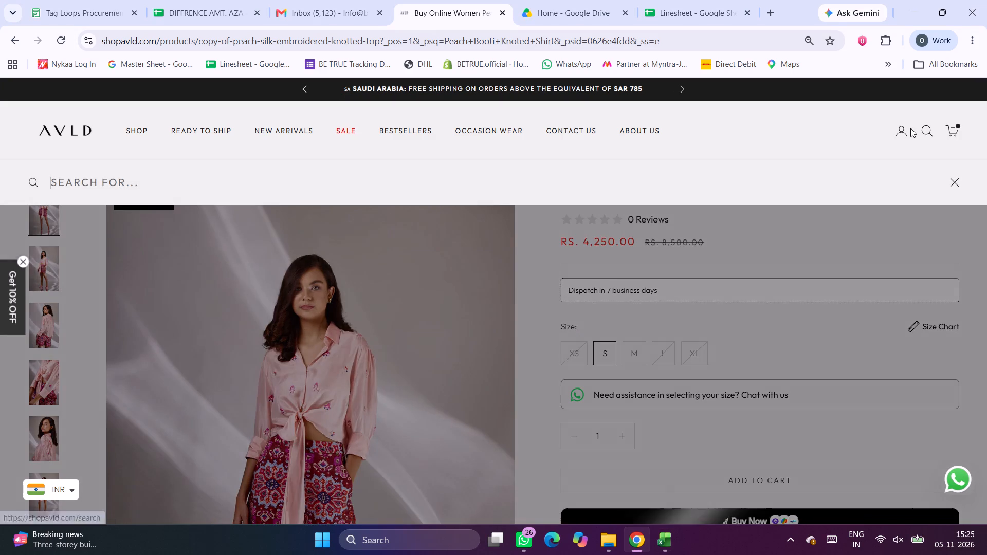
key(ctrl+v)
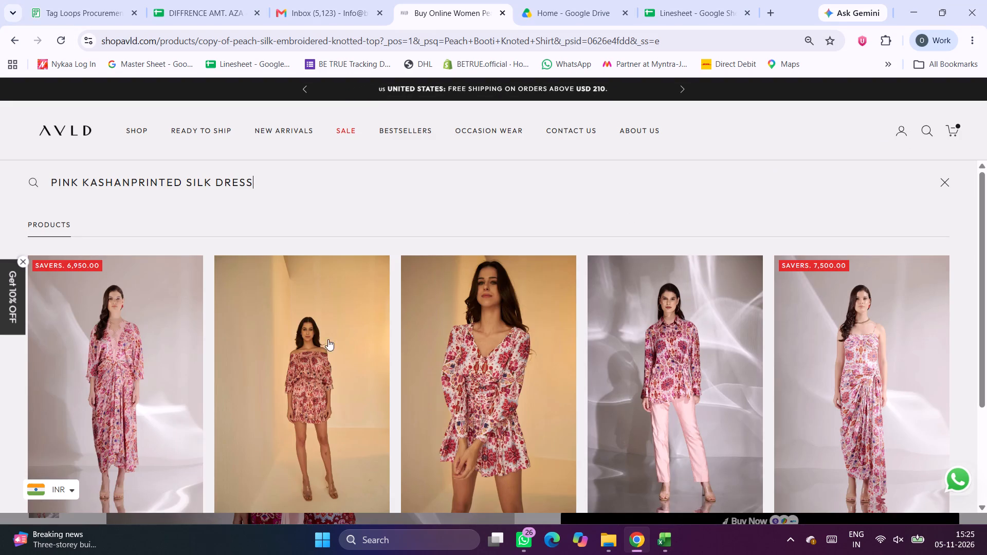
click(139, 377)
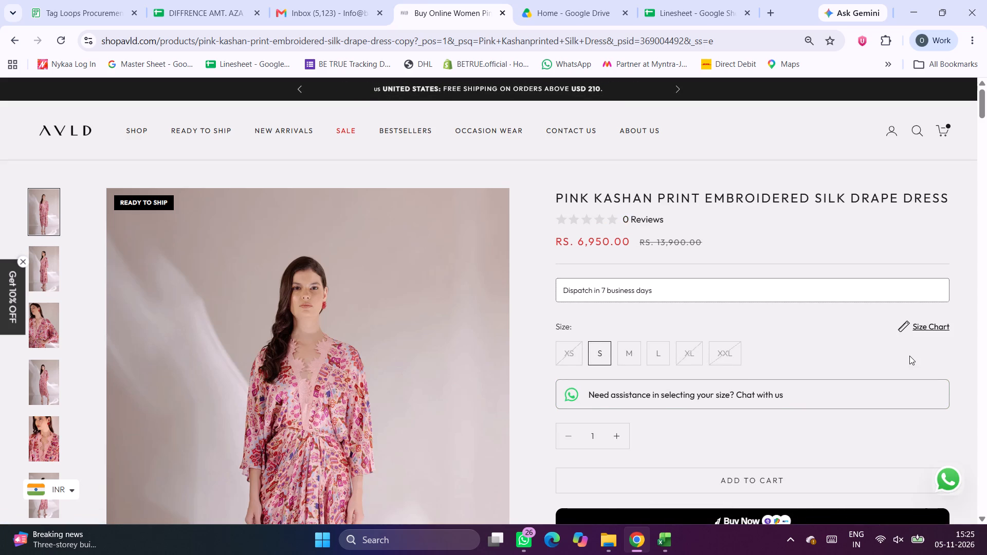
Back in the Excel workbook, enter S-L in column H for FAN-6 Pink Kashanprinted Silk Dress.
key(alt+Tab)
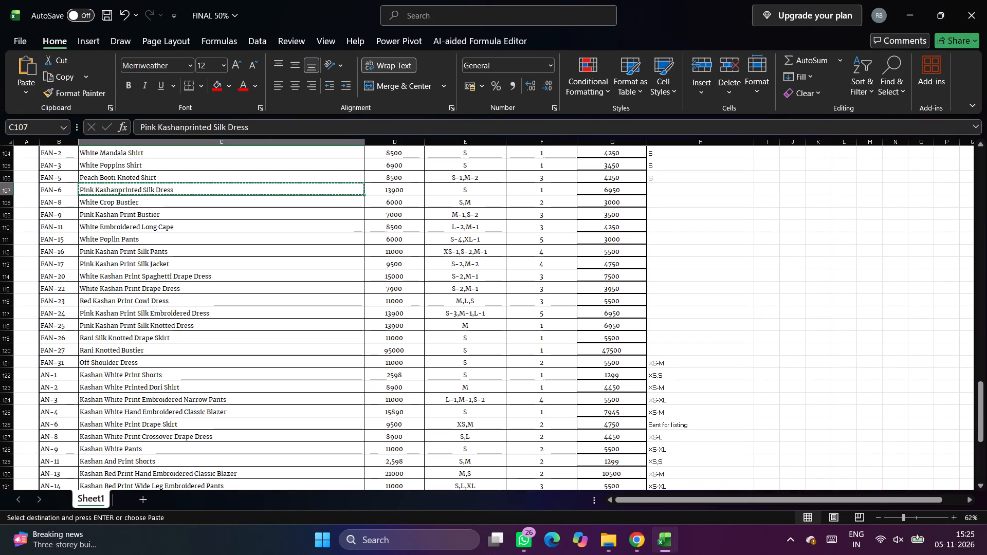
click(677, 190)
text(S-L)
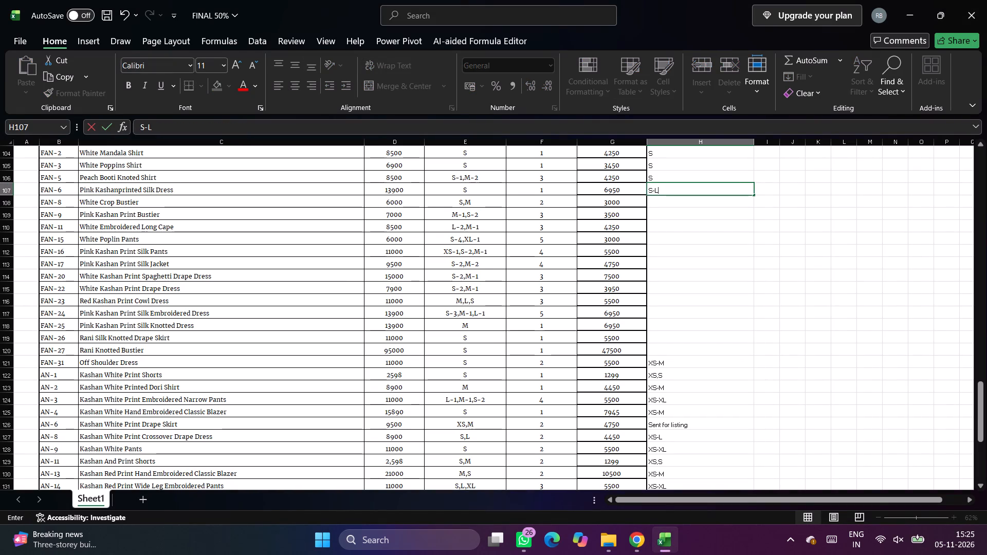
click(665, 201)
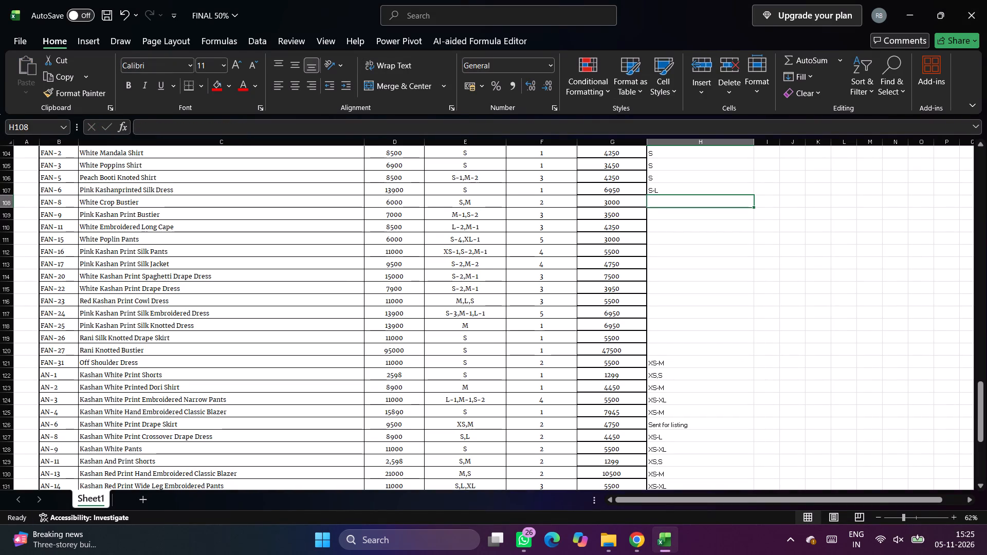
Copy the FAN-8 name, White Crop Bustier, search the AVLD store in Chrome and open the White Chanderi Bustier page.
click(97, 202)
key(ctrl+c)
key(alt+Tab)
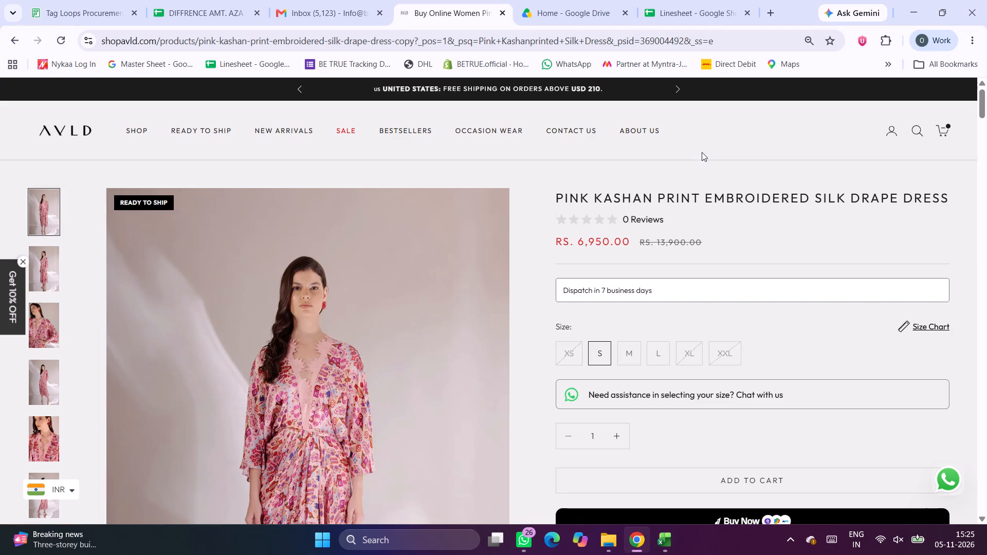
click(912, 129)
key(ctrl+v)
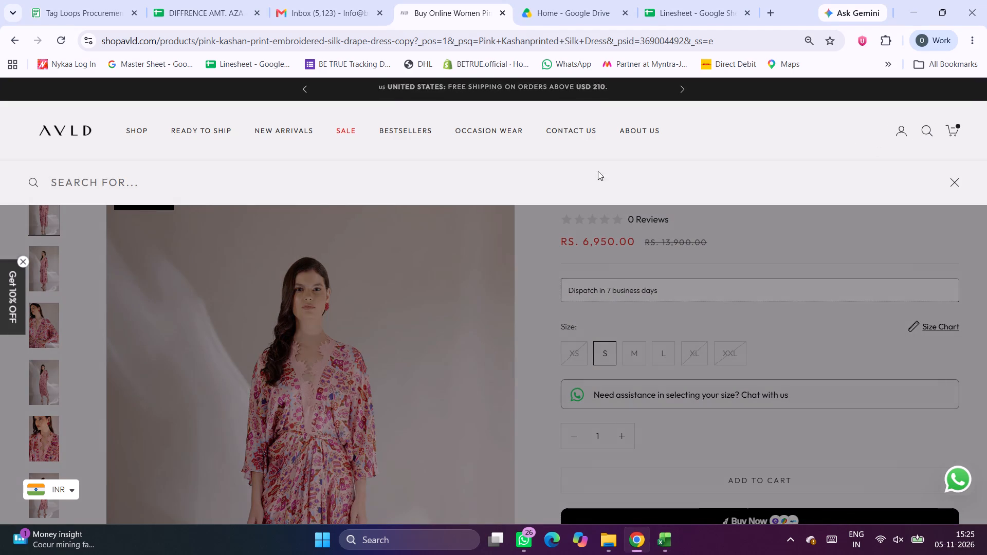
key(ctrl+v)
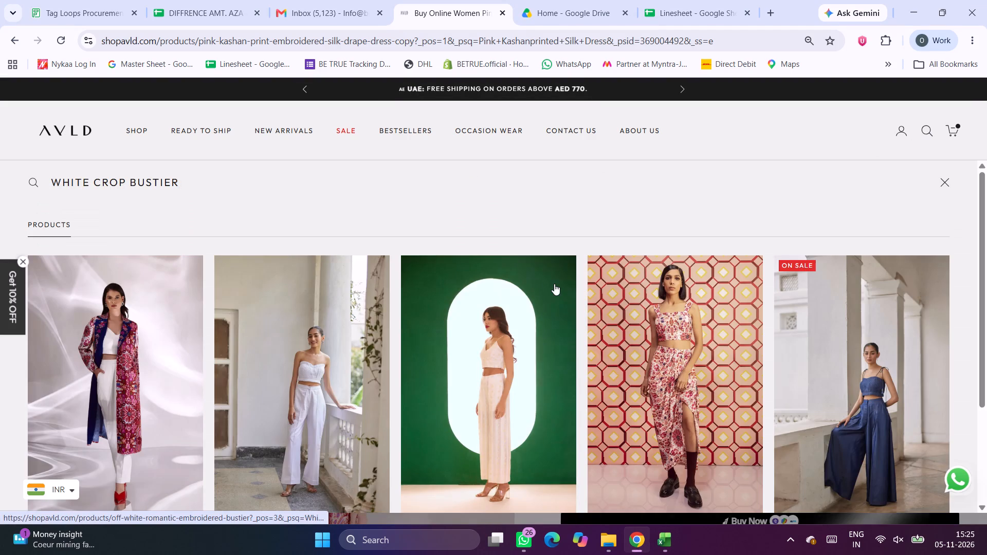
scroll(554, 284, down, 2)
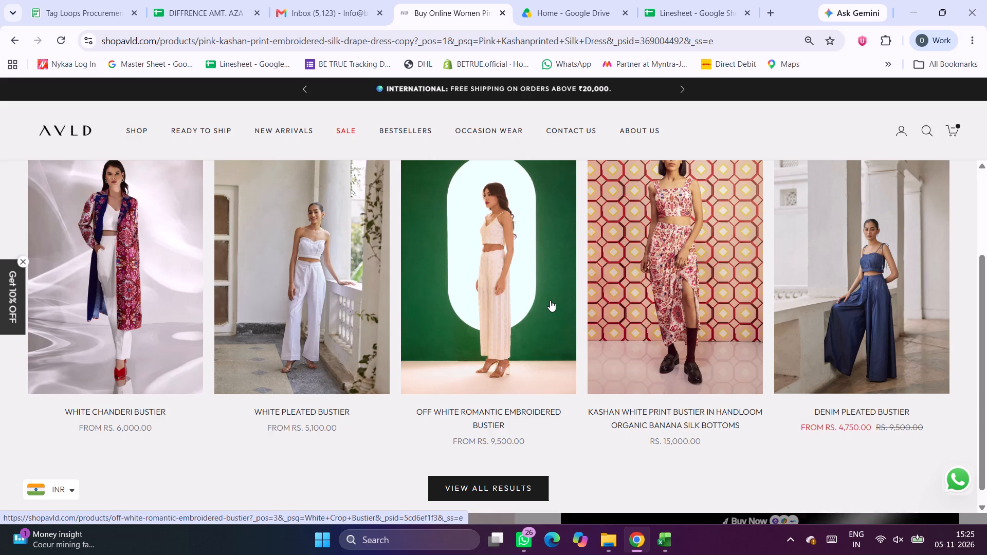
click(91, 335)
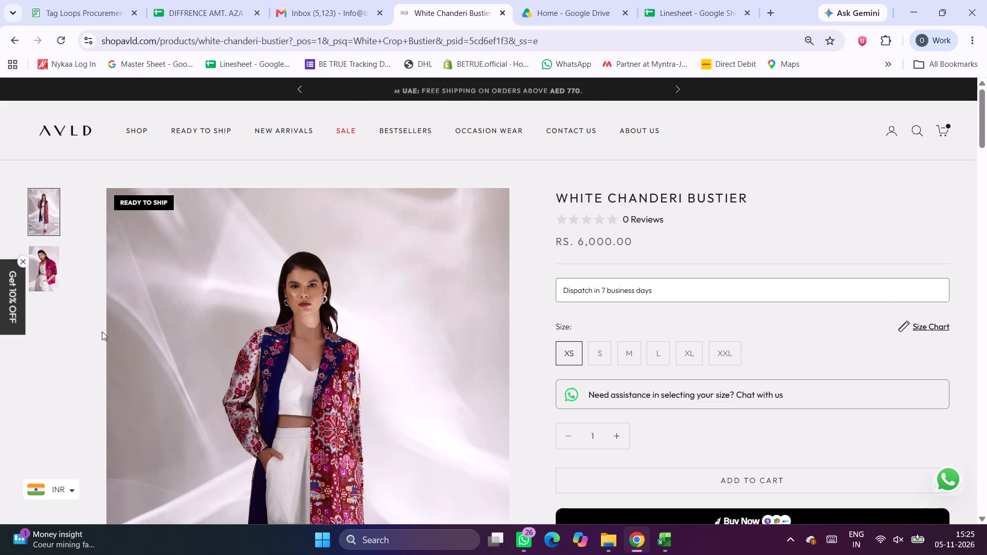
Back in the Excel workbook, enter XS-XXL in column H for FAN-8 White Crop Bustier and save the workbook.
key(alt+Tab)
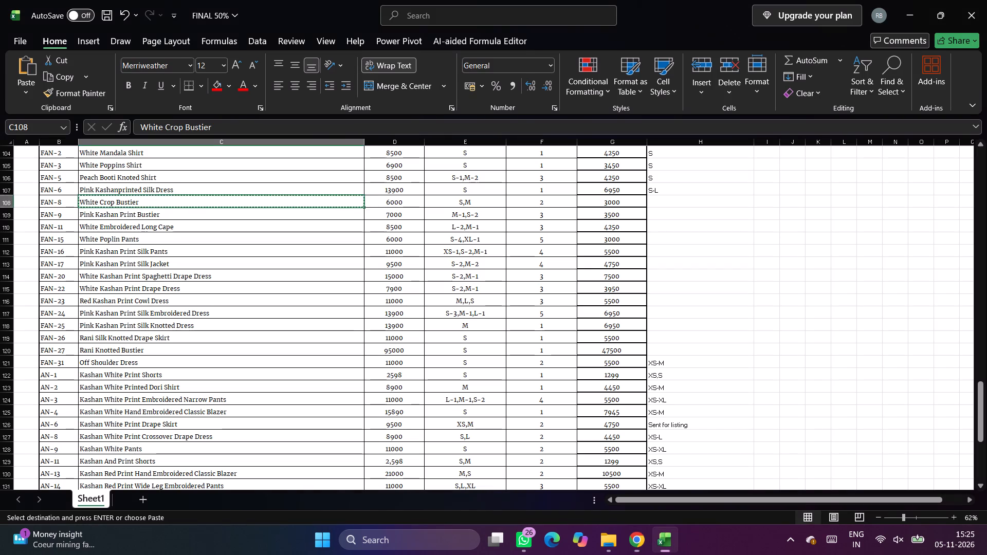
click(657, 203)
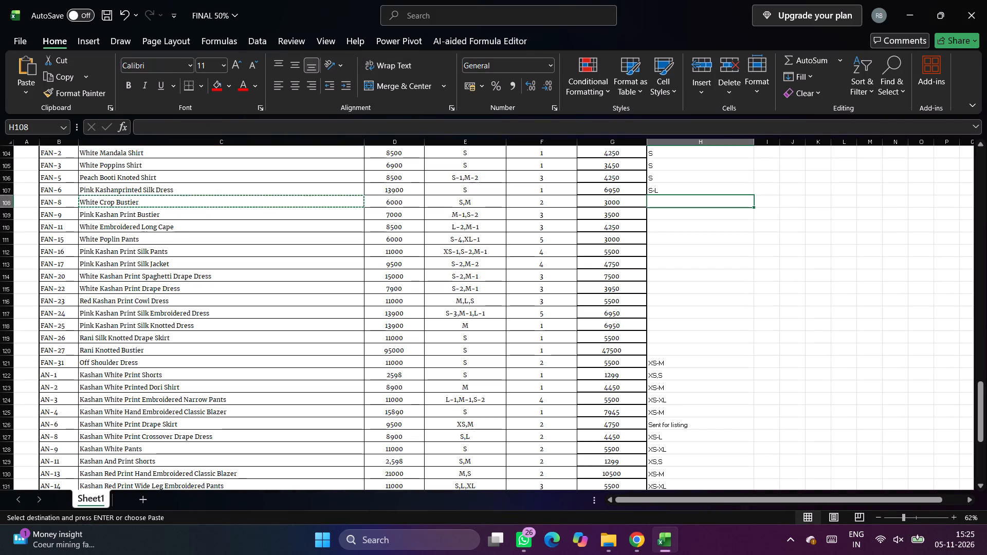
text(XS-XXL)
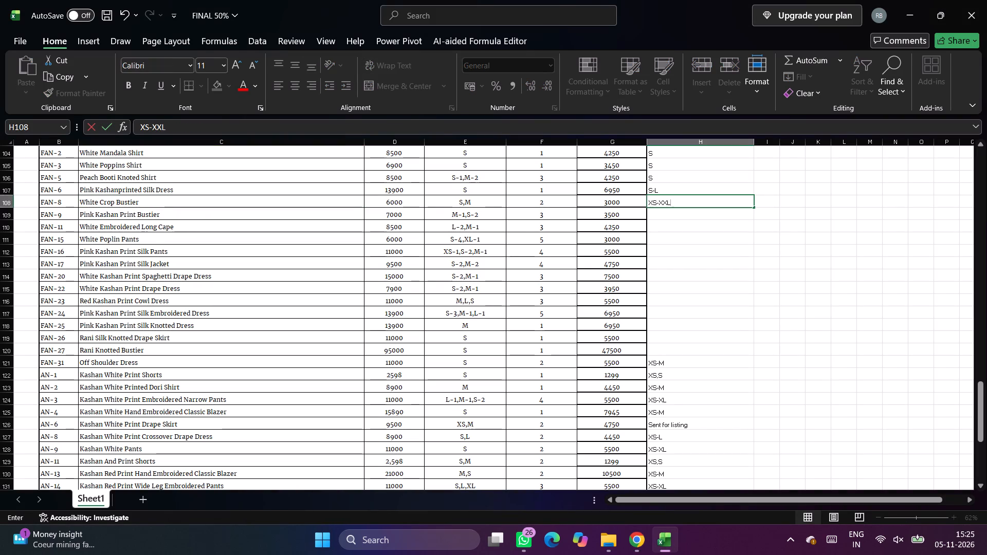
click(692, 217)
key(ctrl+s)
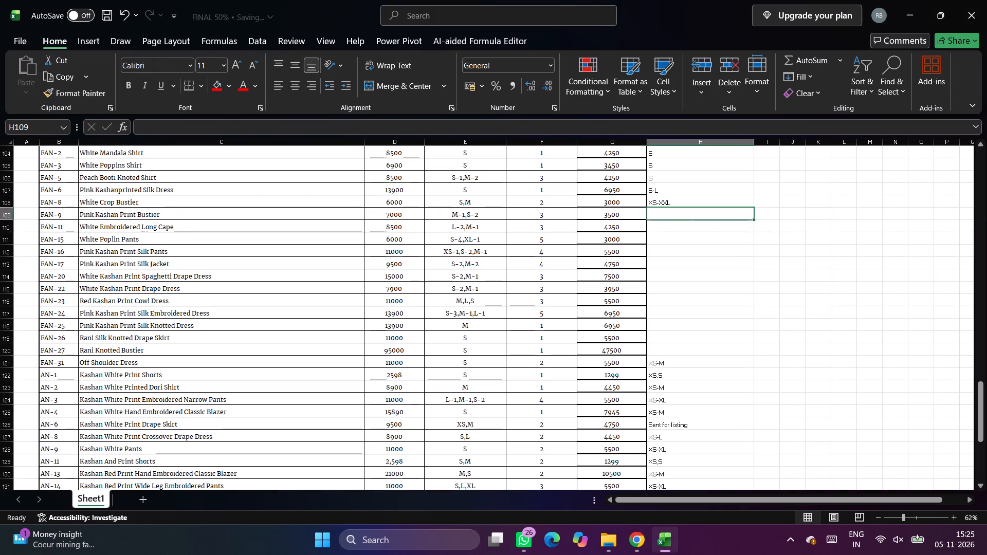
Copy the FAN-9 name, Pink Kashan Print Bustier, search the AVLD store in Chrome and look through the product results for it.
click(103, 217)
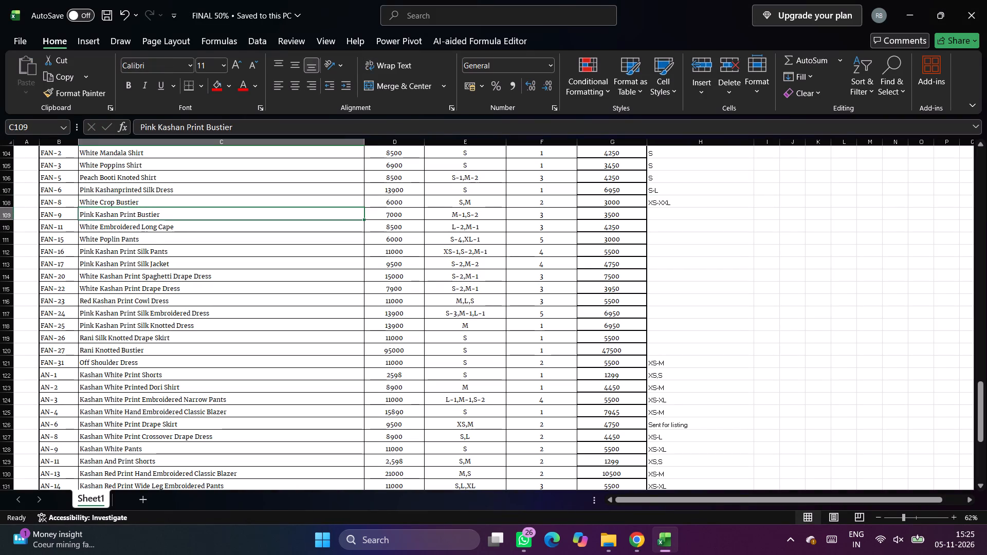
key(ctrl+c)
key(alt+Tab)
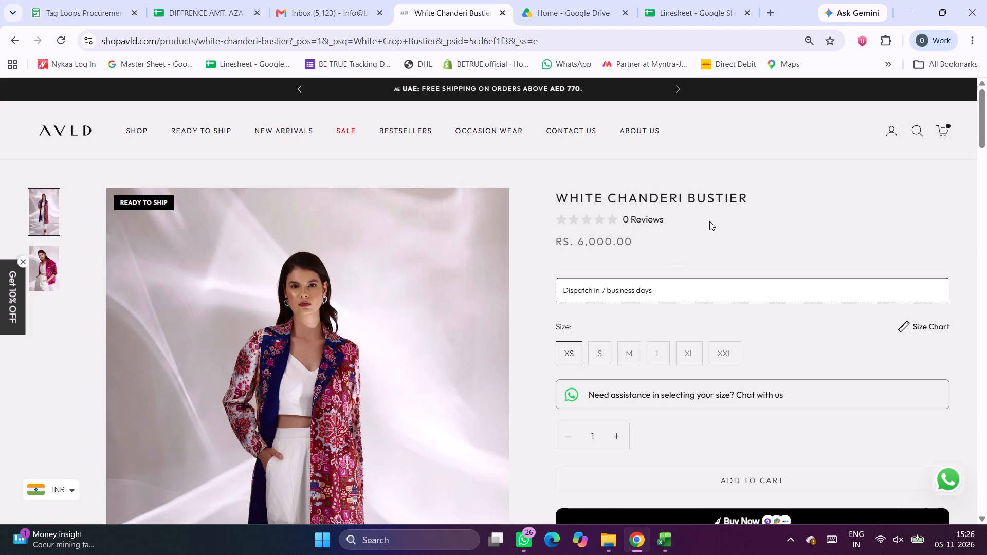
click(910, 127)
key(ctrl+v)
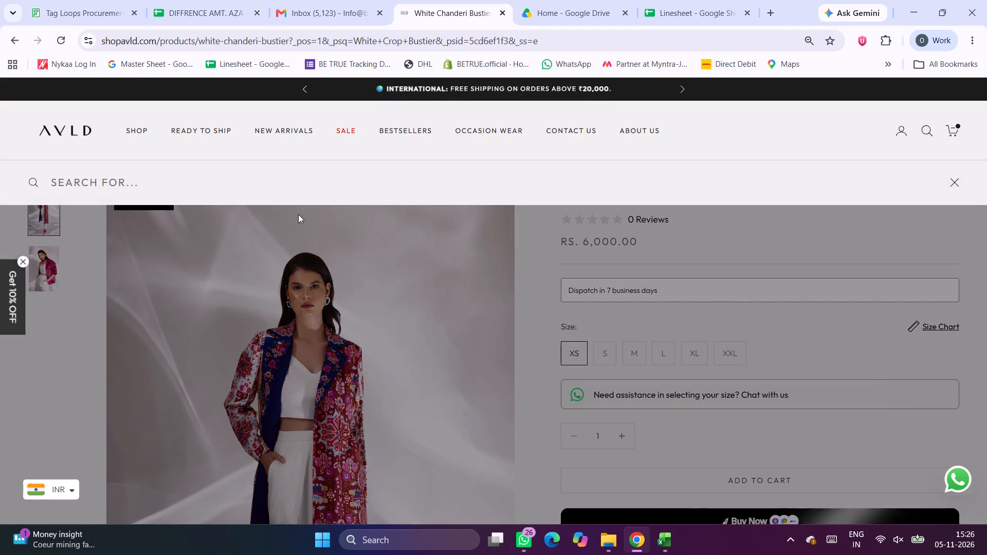
scroll(384, 332, down, 1)
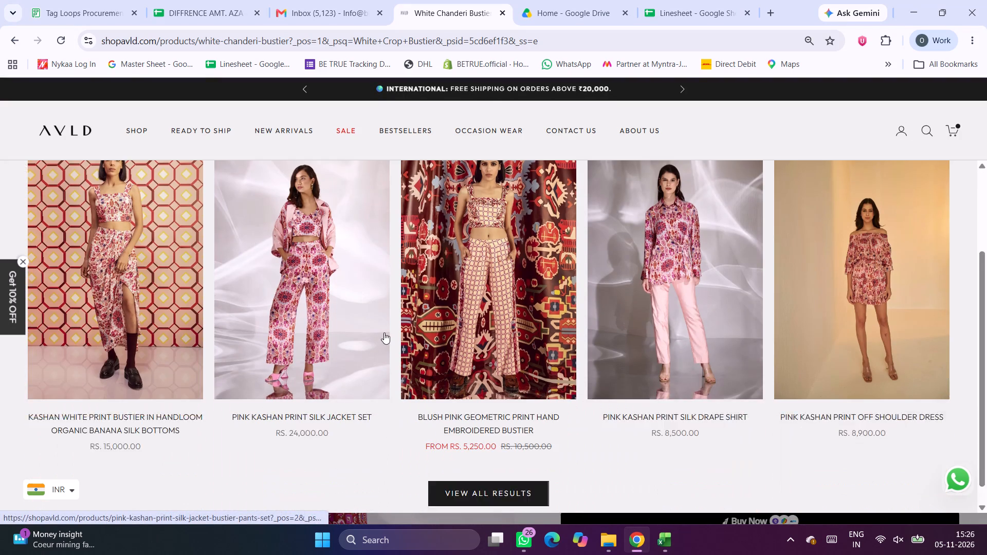
scroll(384, 332, down, 1)
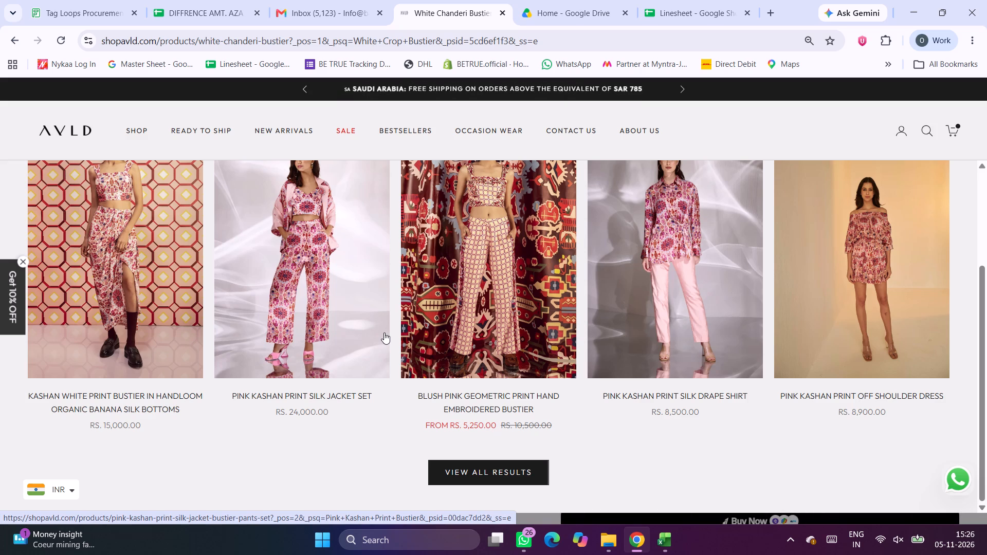
Back in the Excel workbook, enter Sent for listing in column H for FAN-9 Pink Kashan Print Bustier and save the workbook.
click(659, 546)
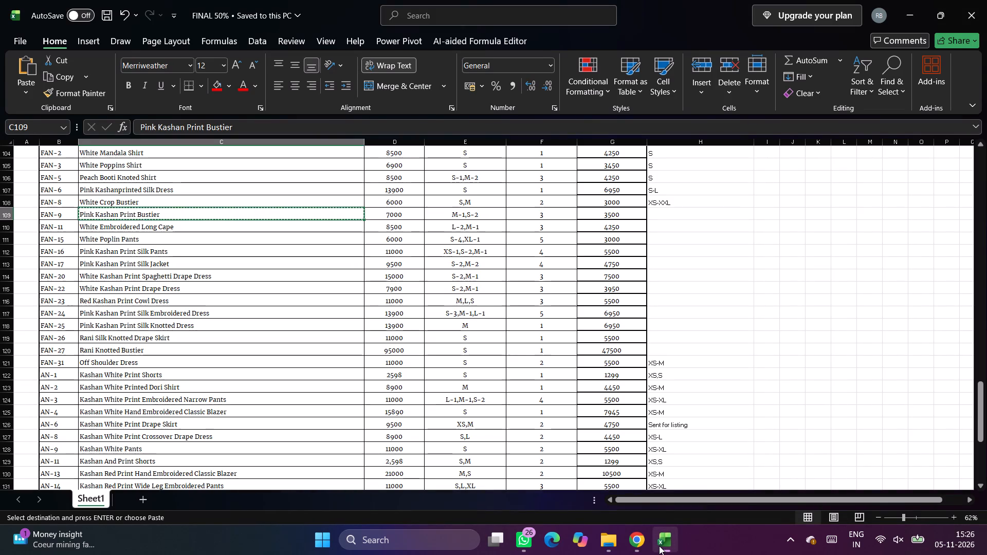
click(659, 546)
click(662, 554)
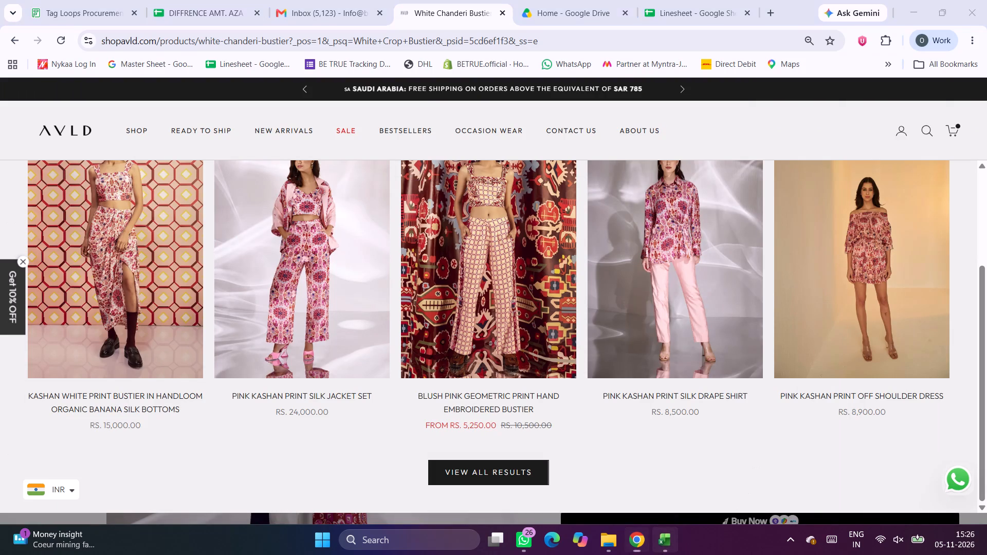
click(664, 213)
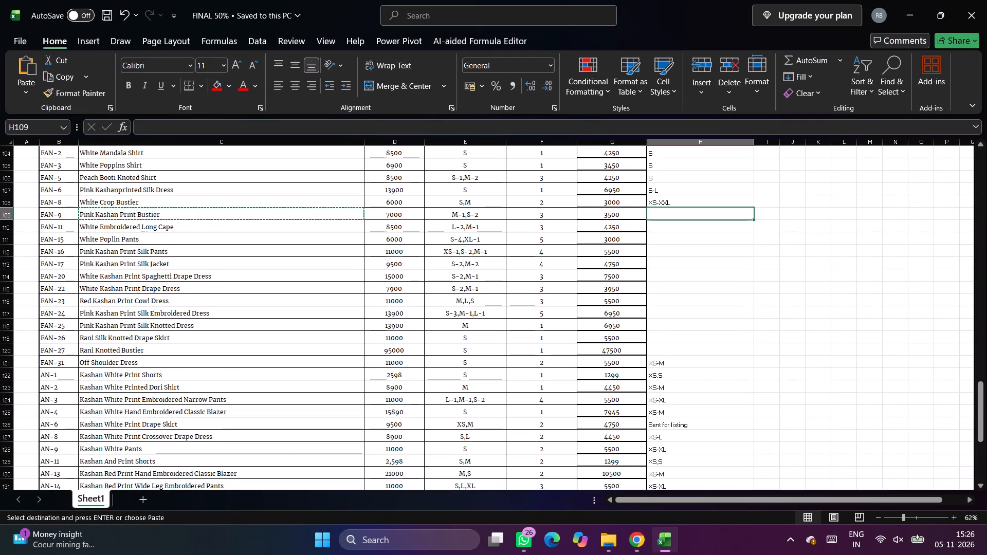
key(s)
text(en)
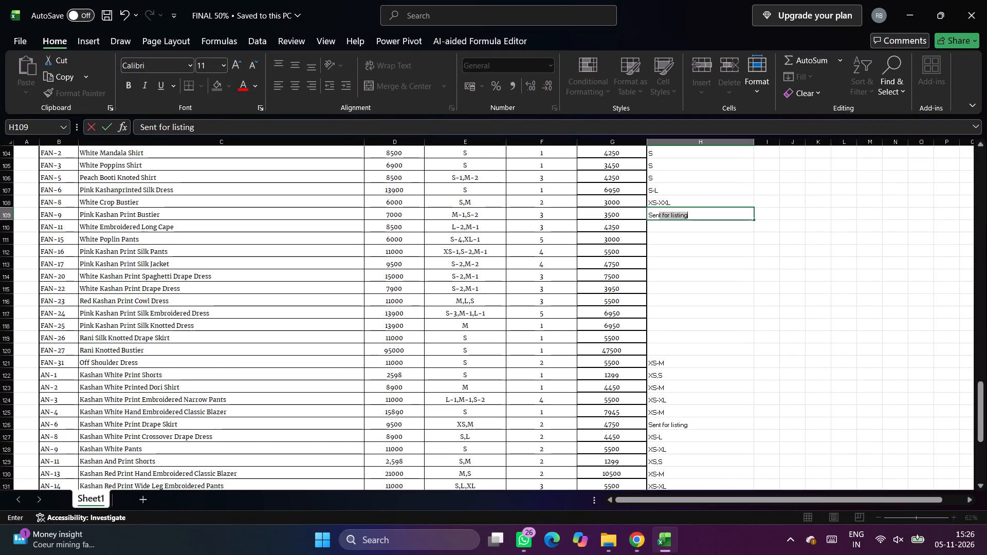
key(Down)
key(ctrl+s)
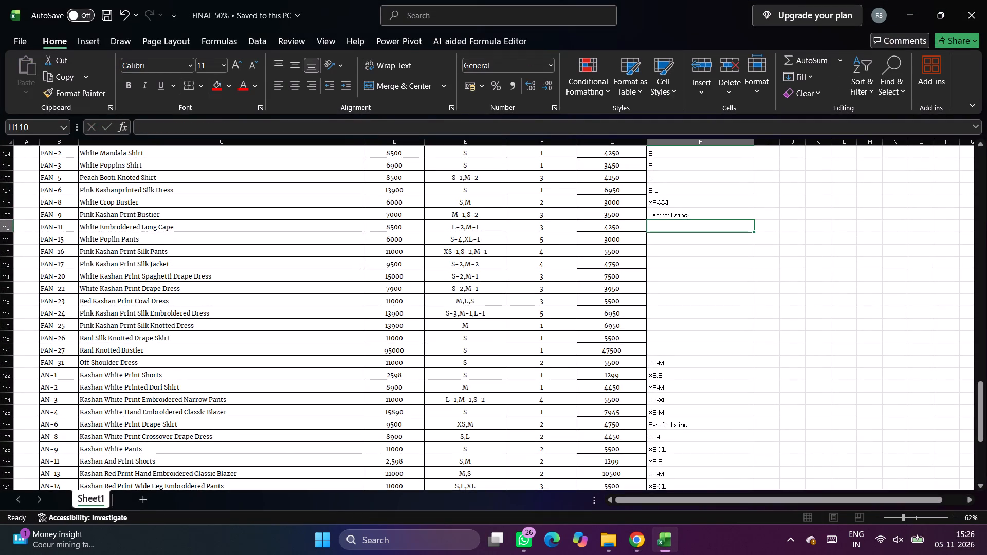
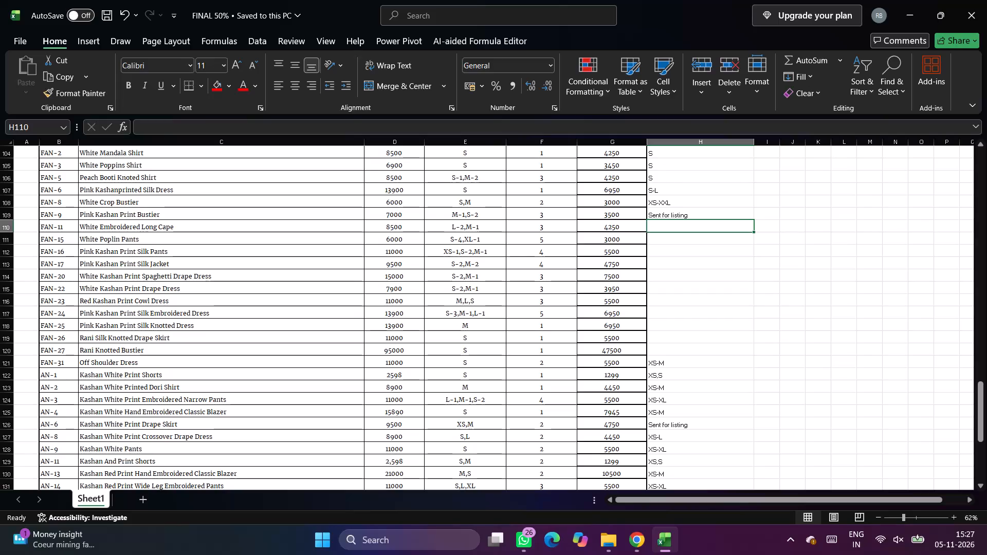
Copy the FAN-11 name, White Embroidered Long Cape, search the AVLD store in Chrome and look through the product results for it.
click(88, 228)
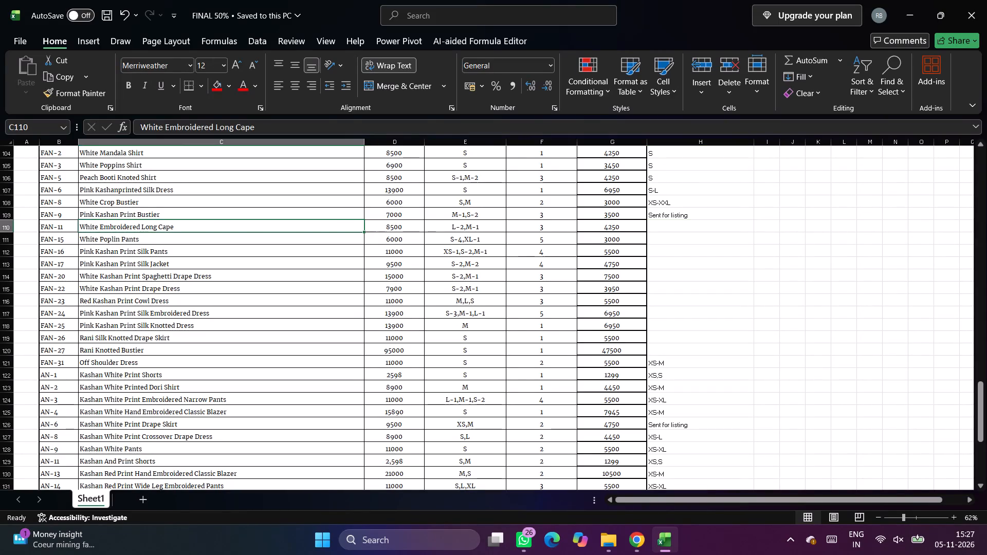
key(ctrl+c)
key(alt+Tab)
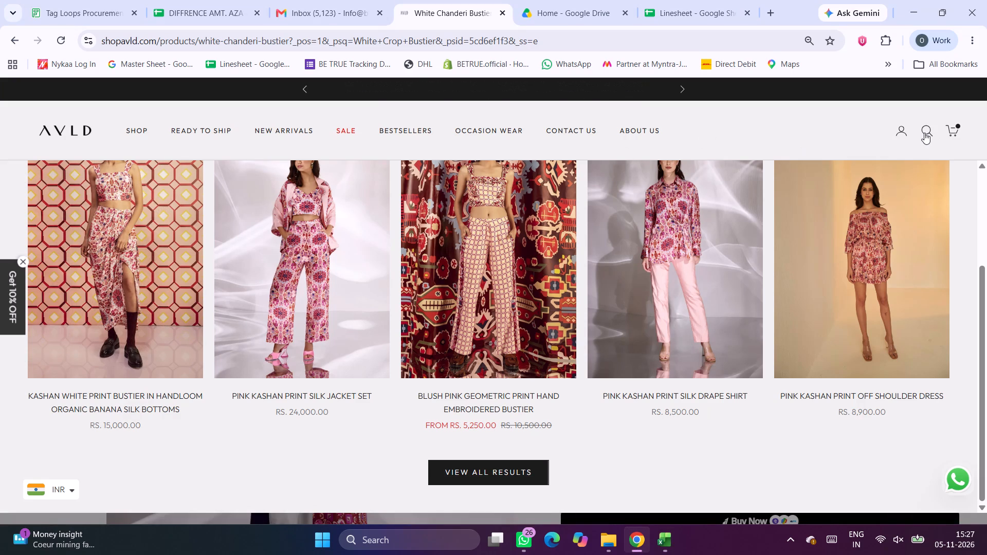
click(924, 132)
scroll(878, 294, up, 3)
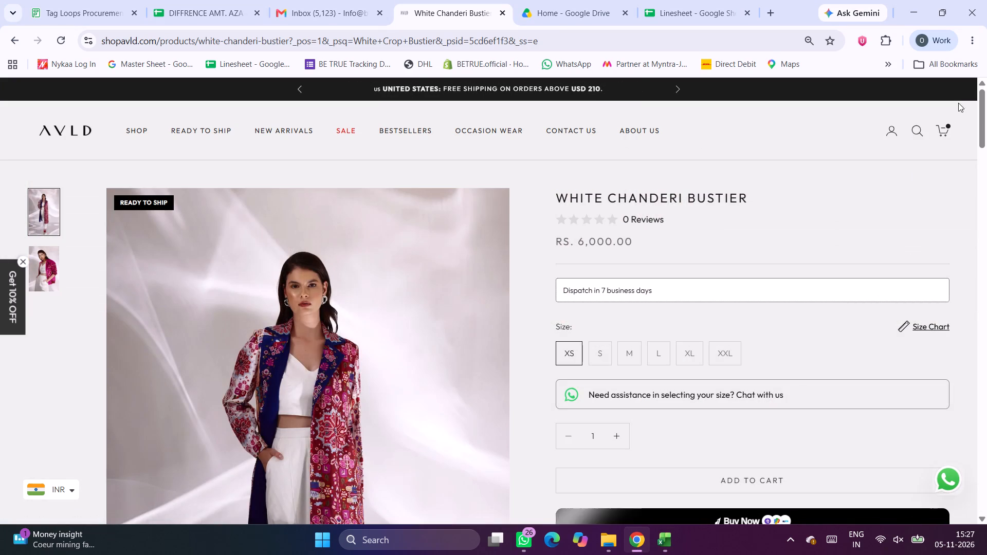
click(911, 135)
key(ctrl+v)
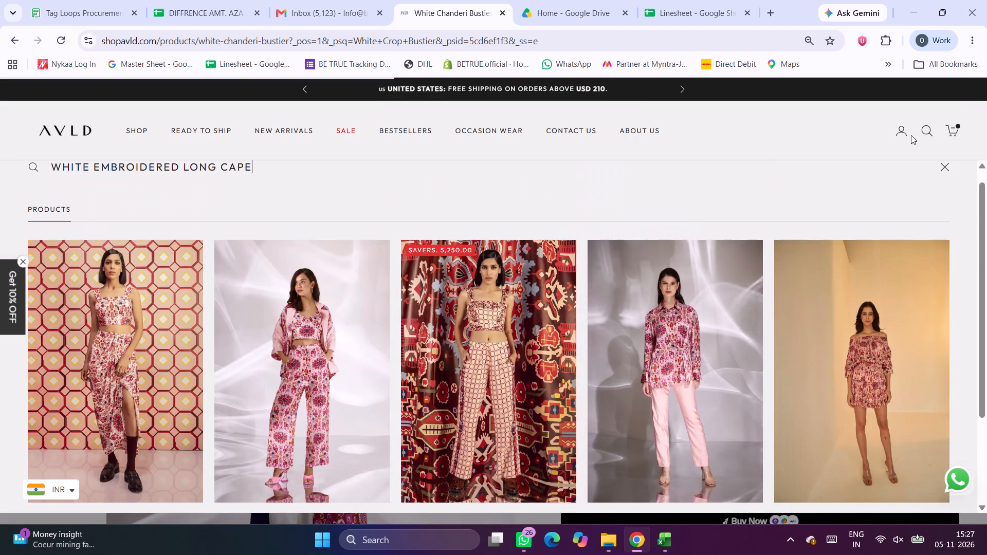
scroll(476, 343, down, 2)
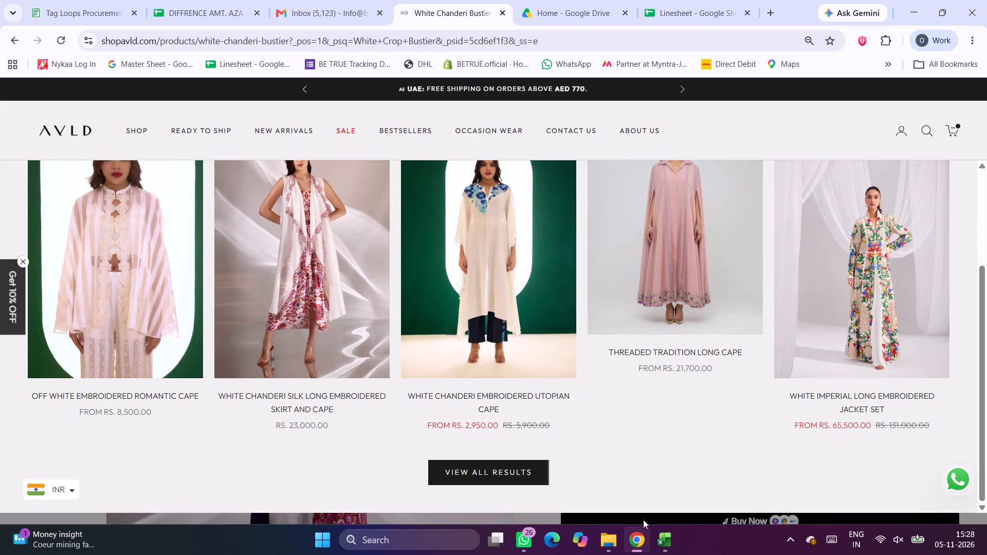
Back in the Excel workbook, fill the FAN-11 White Embroidered Long Cape row red from columns B to G and save the workbook.
click(668, 546)
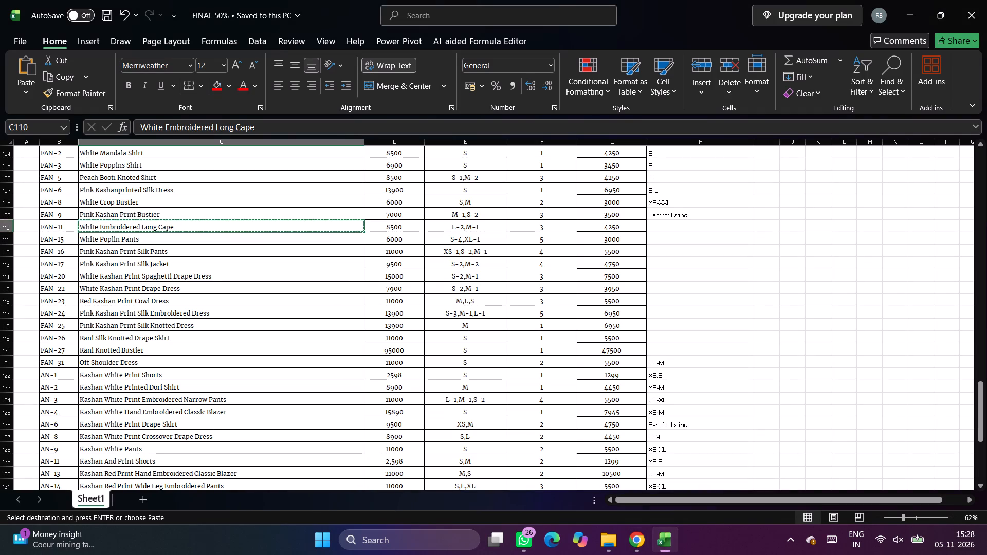
drag(50, 226, 630, 226)
click(215, 84)
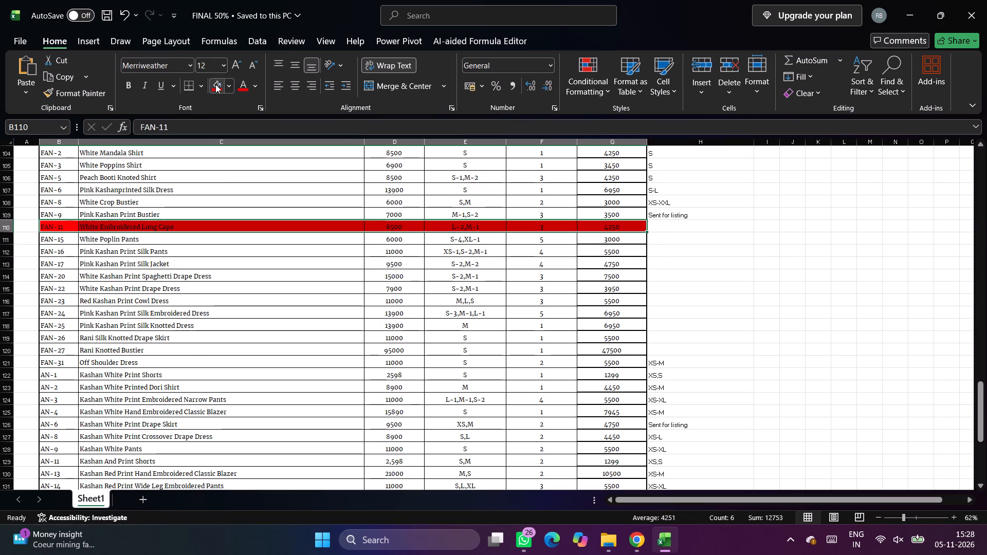
key(ctrl+s)
click(628, 279)
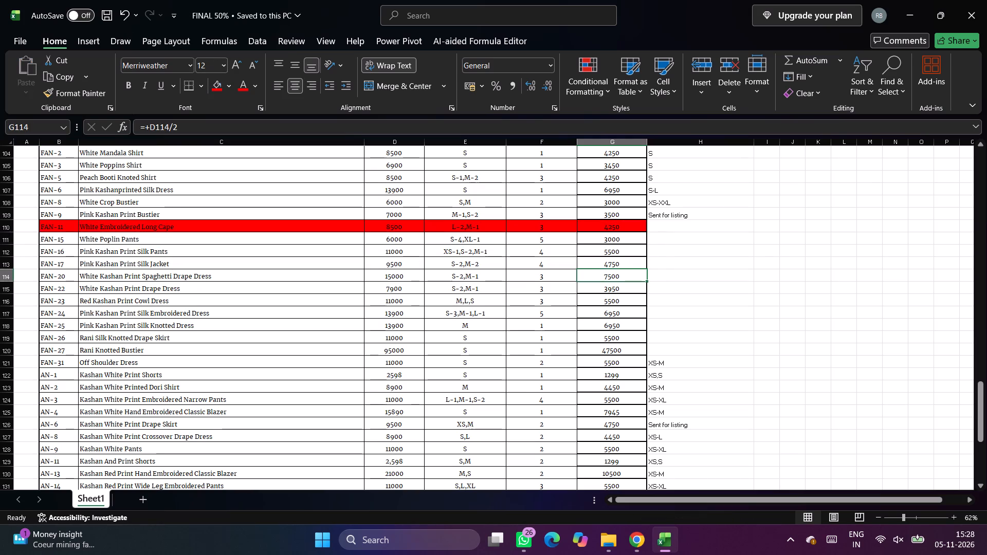
Copy the FAN-15 name, White Poplin Pants, search the AVLD store in Chrome and open the White Flared Pant page.
click(677, 237)
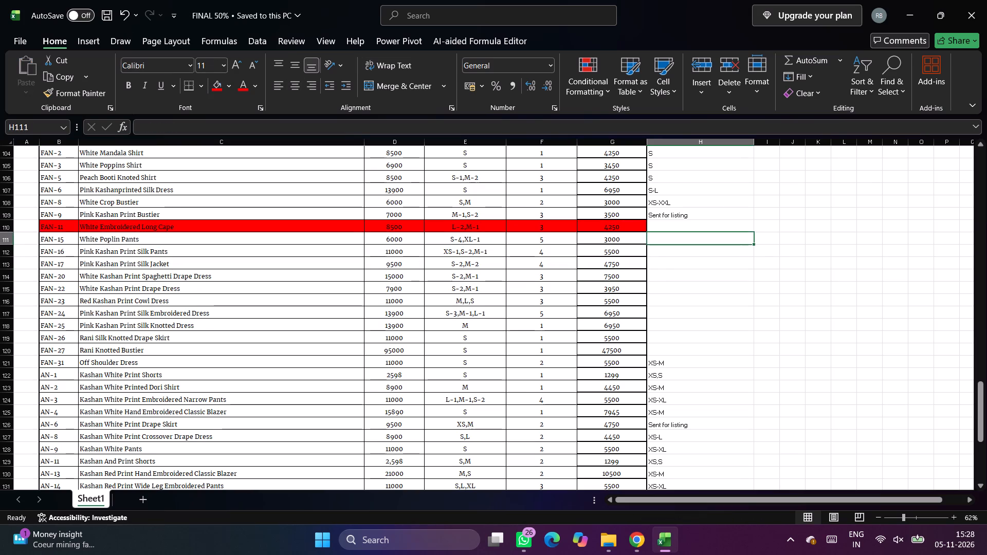
click(109, 242)
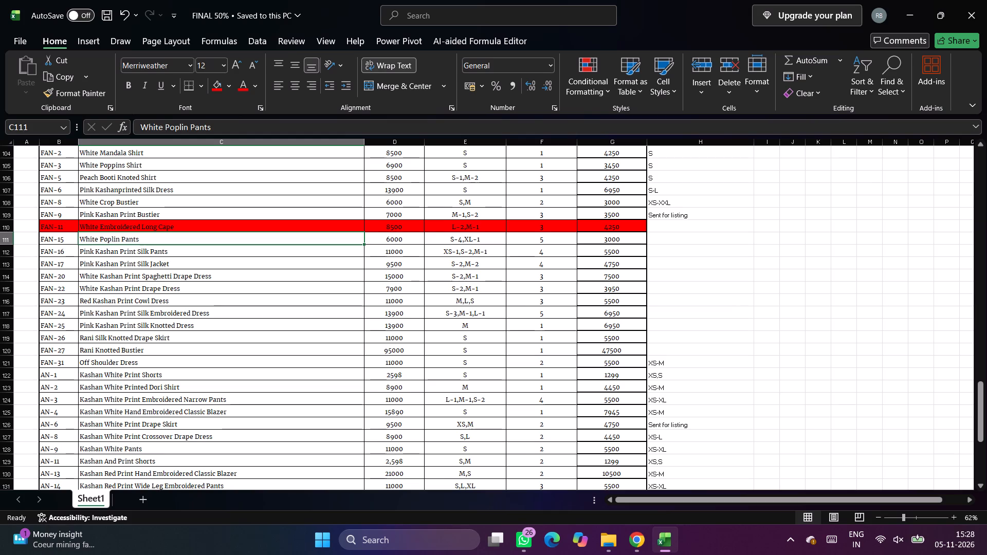
key(ctrl+c)
key(alt+Tab)
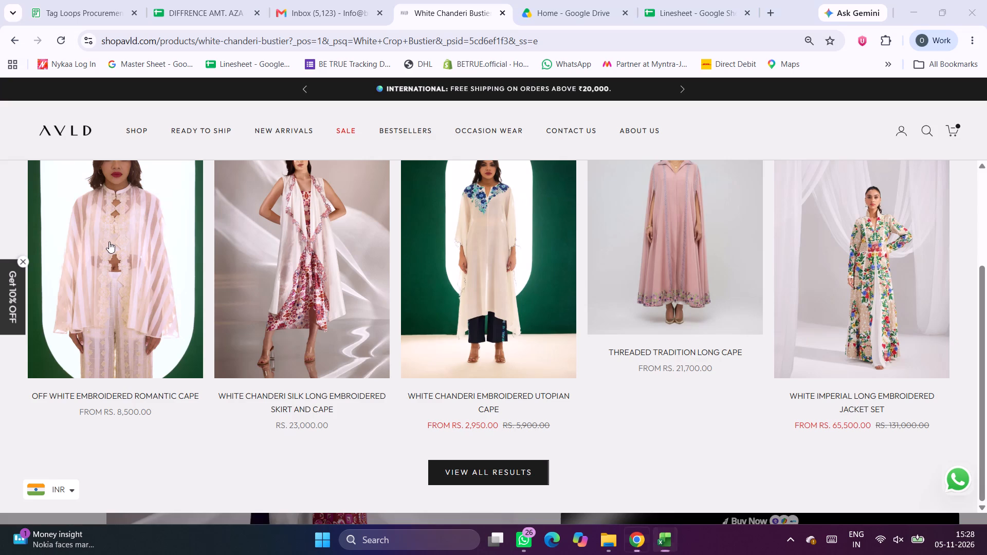
scroll(912, 169, up, 6)
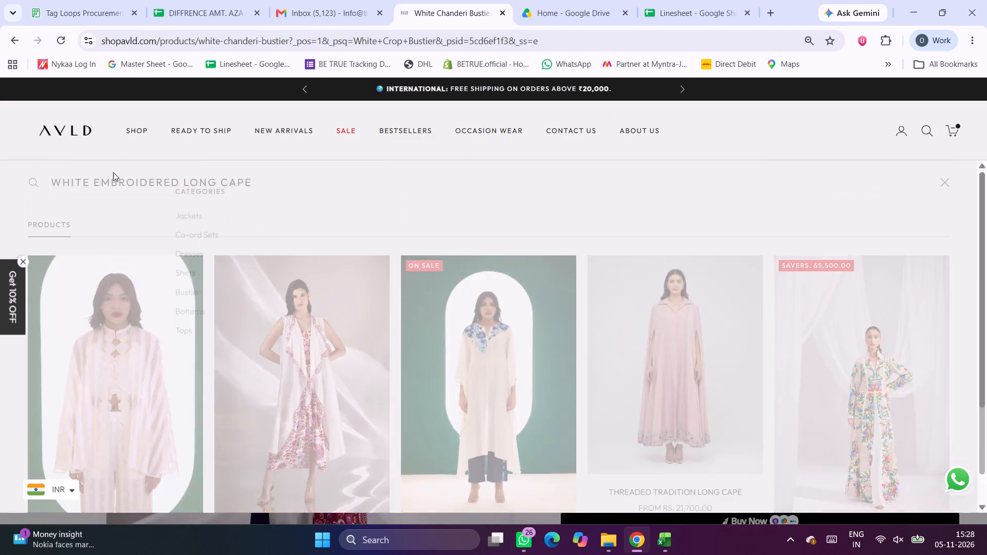
click(113, 174)
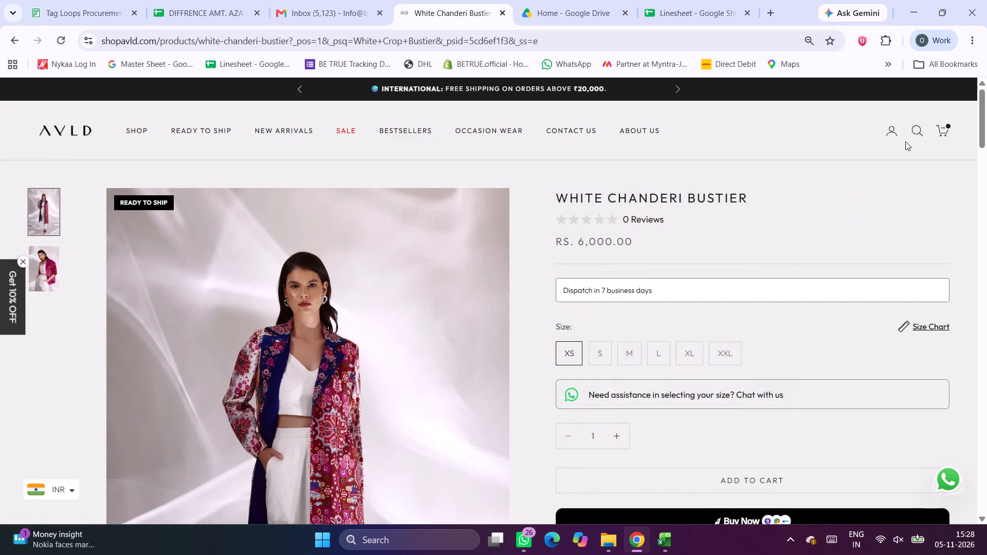
click(920, 135)
key(ctrl+v)
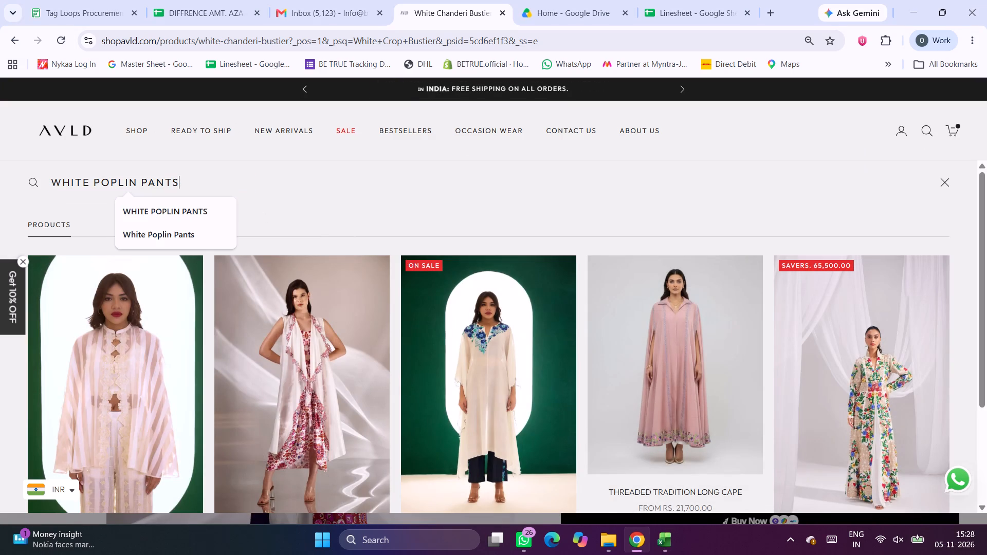
scroll(382, 340, down, 2)
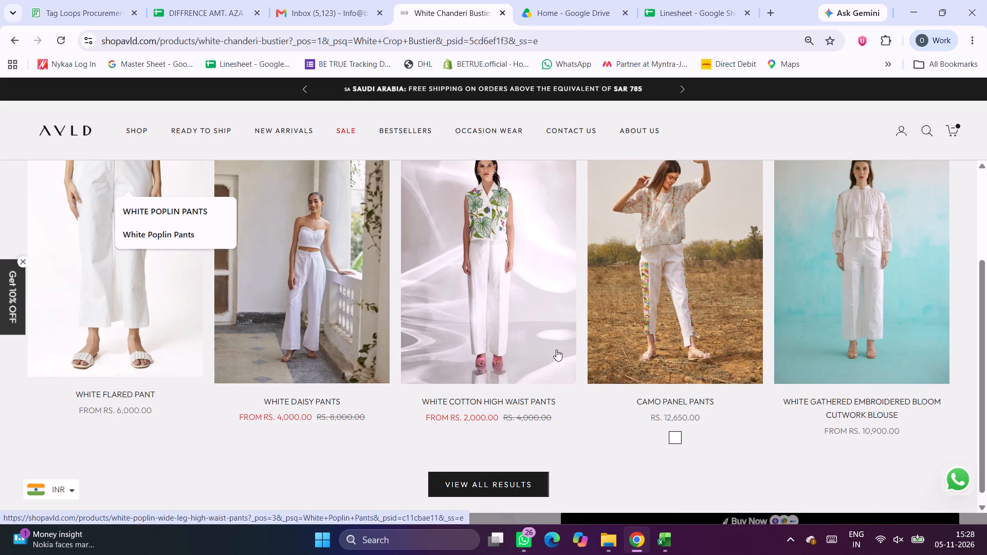
click(102, 295)
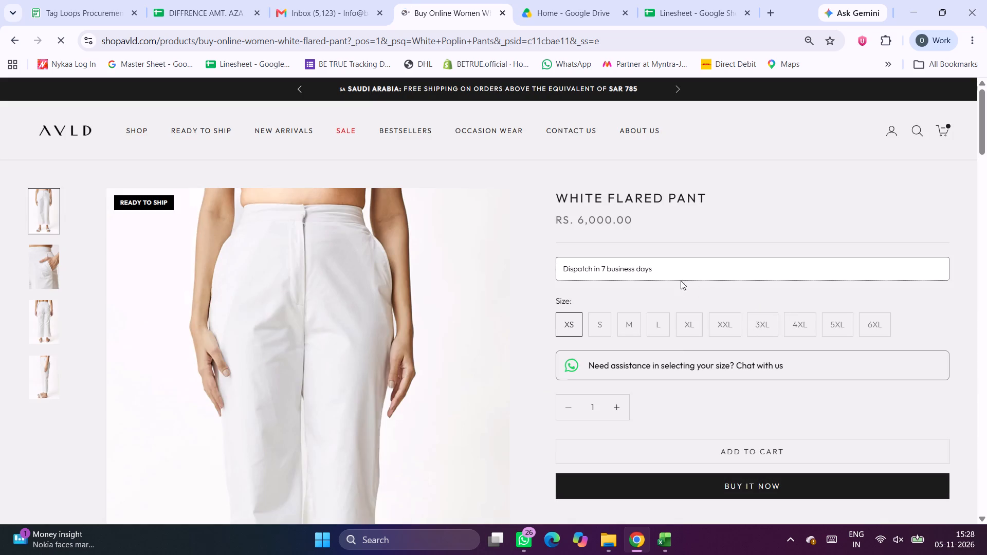
Switch to Google Drive, look through the suggested files and open the Remaining Discount from Sale Sheet spreadsheet.
click(604, 0)
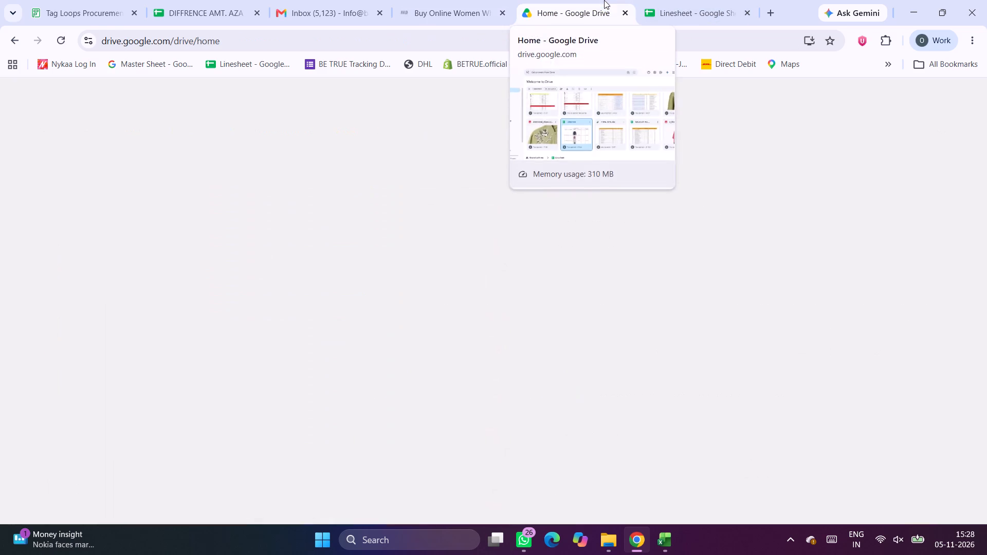
scroll(608, 412, up, 5)
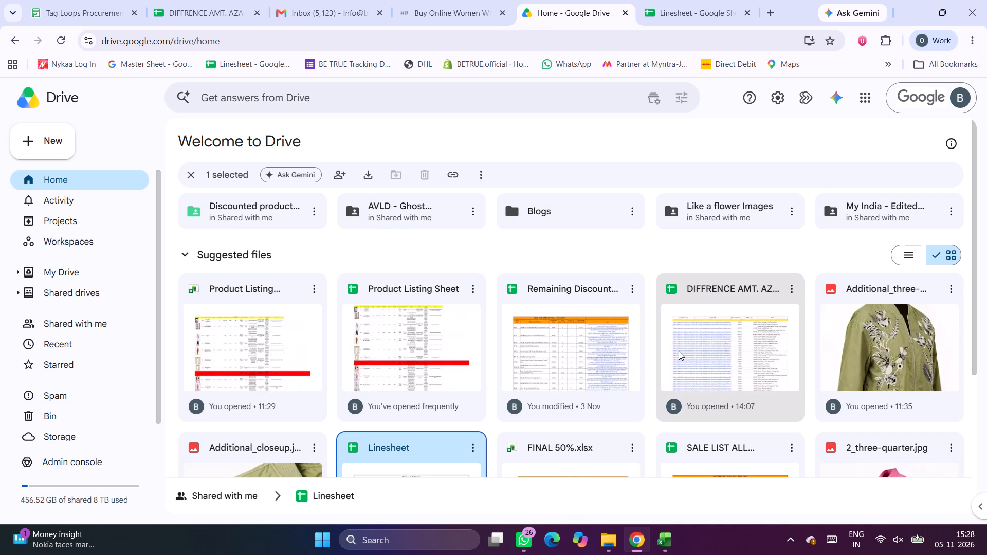
scroll(679, 351, down, 1)
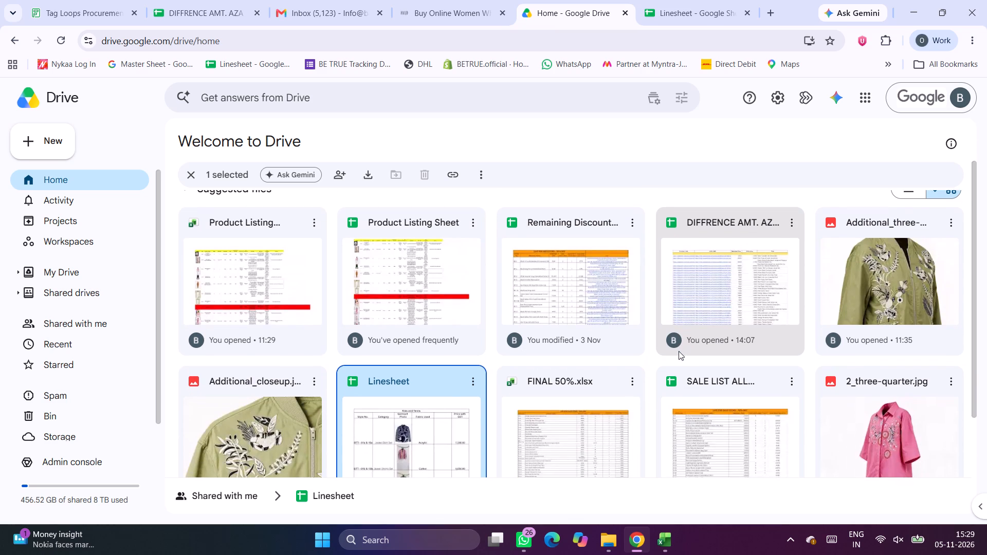
scroll(679, 351, down, 1)
scroll(596, 395, down, 2)
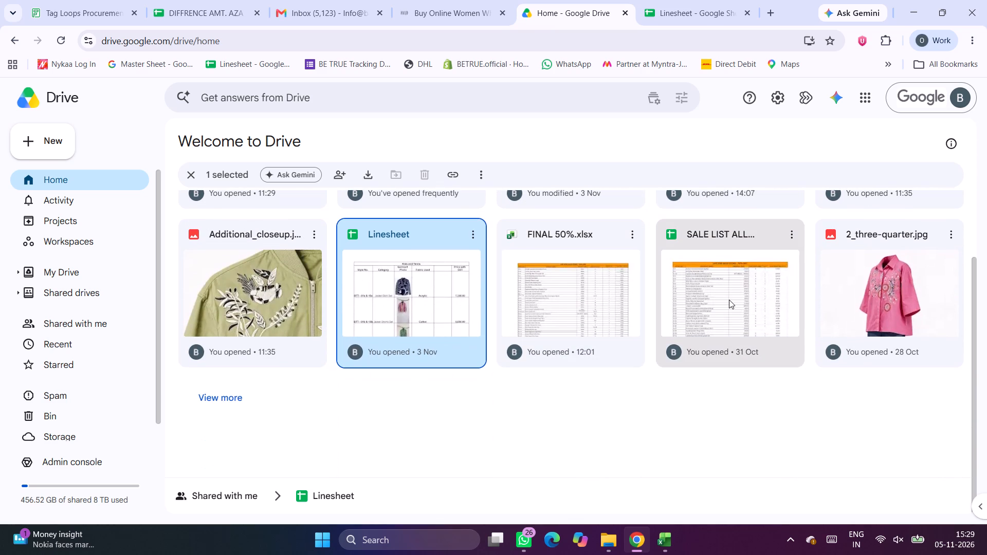
scroll(729, 300, down, 2)
click(222, 404)
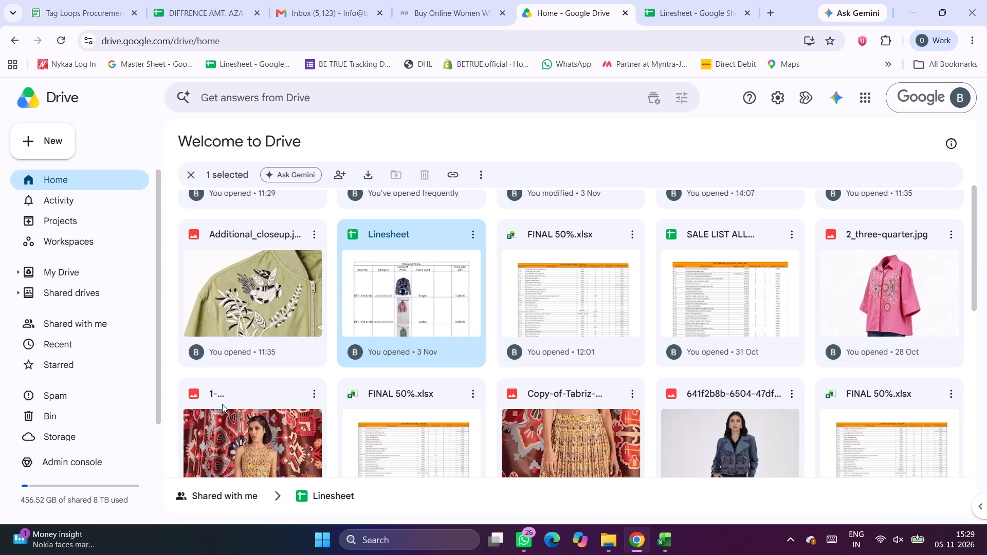
scroll(664, 386, down, 2)
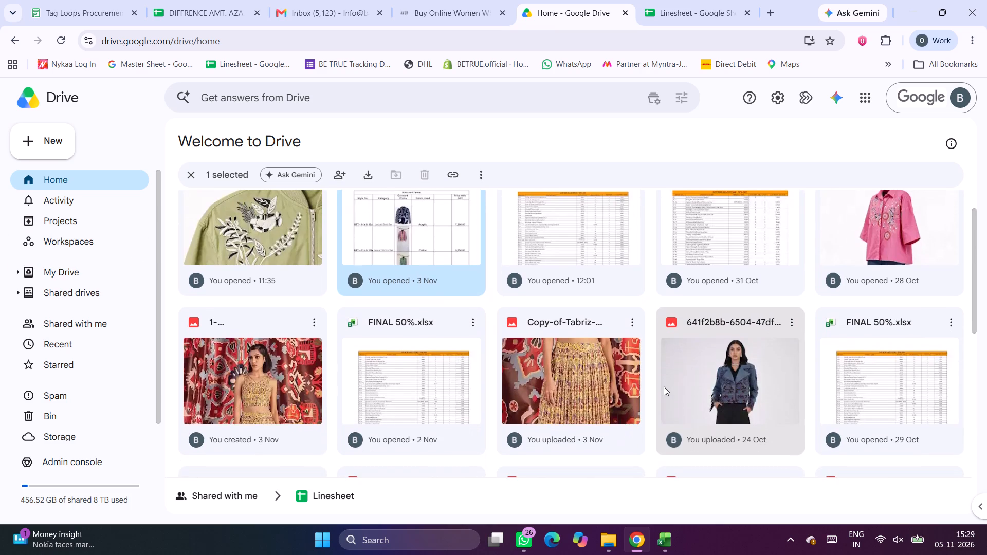
scroll(664, 386, down, 3)
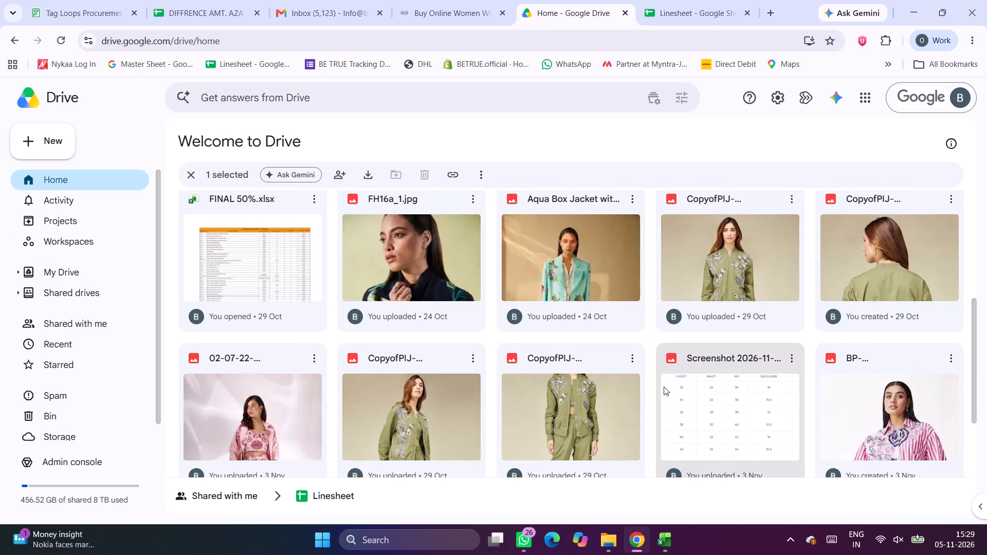
scroll(664, 386, up, 4)
double_click(553, 324)
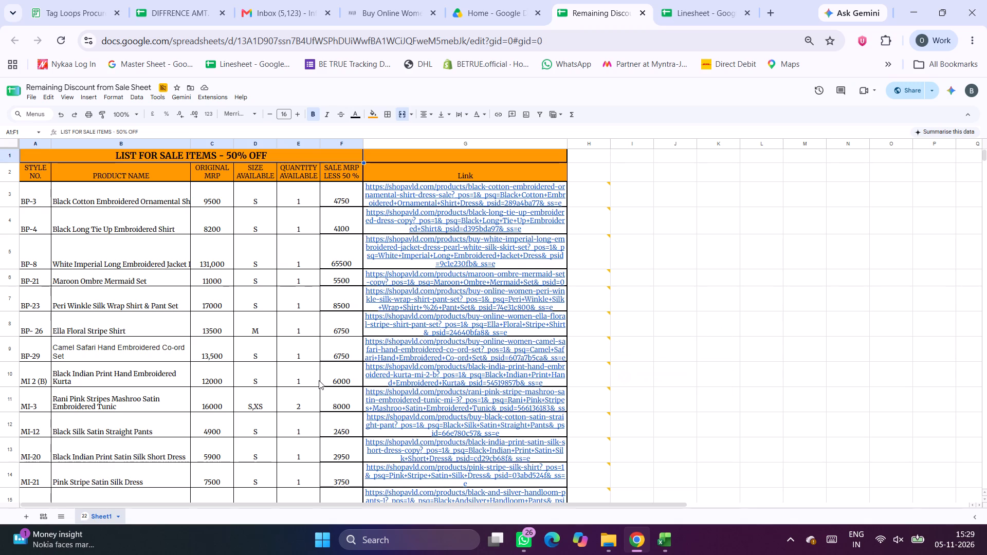
Find FAN-15 White Poplin Pants in the spreadsheet, open its store link and dismiss the discount sign-up pop-up.
scroll(319, 380, right, 5)
scroll(242, 333, down, 7)
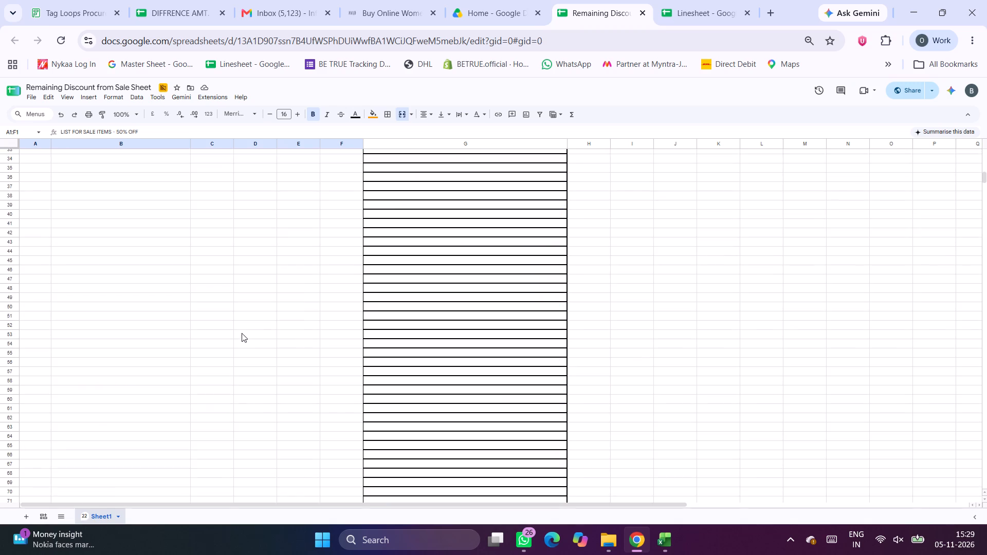
scroll(242, 333, up, 2)
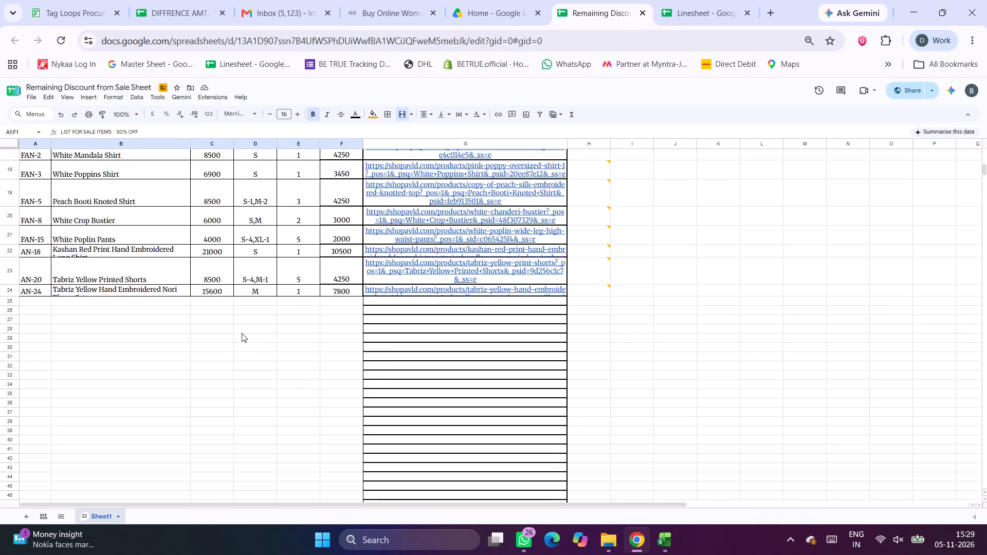
scroll(242, 333, up, 1)
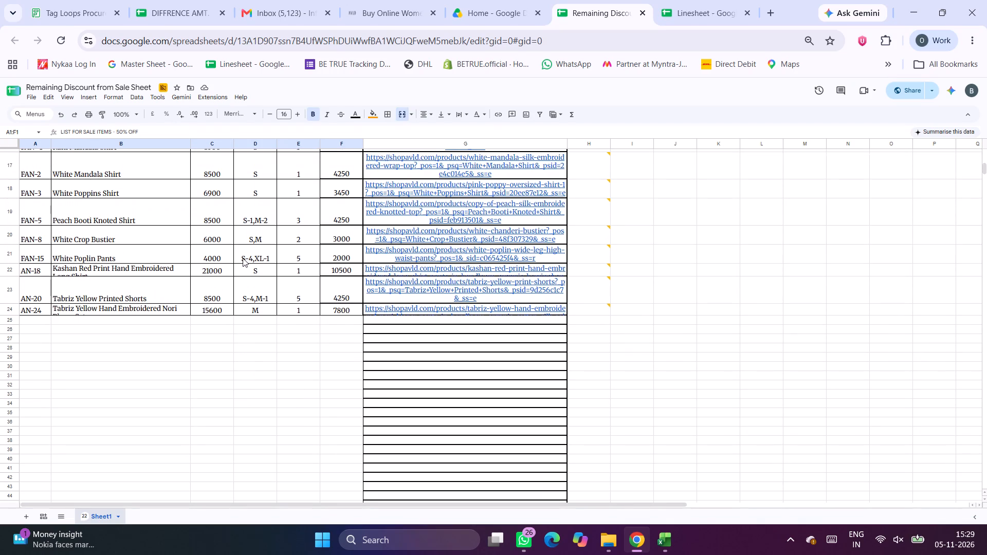
click(411, 254)
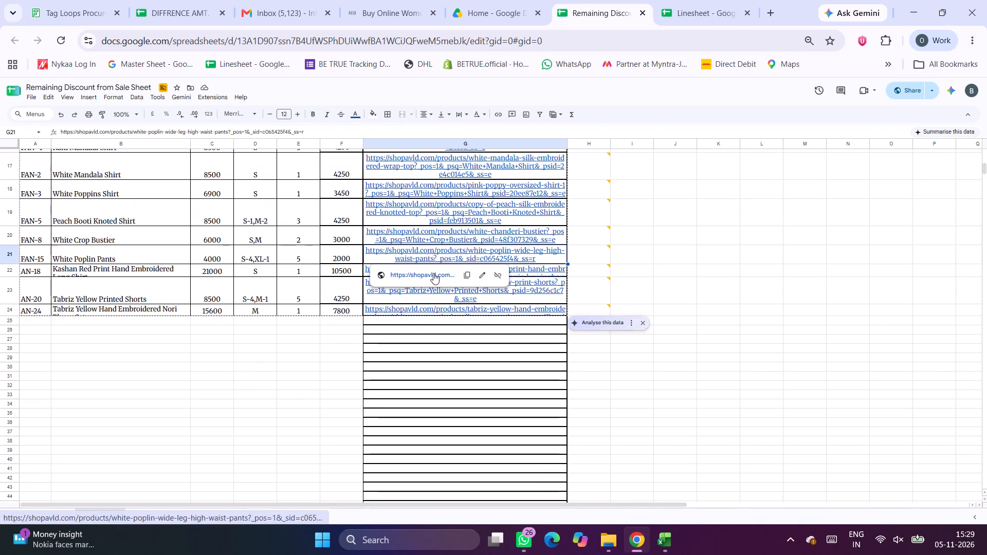
click(433, 273)
drag(715, 236, 675, 214)
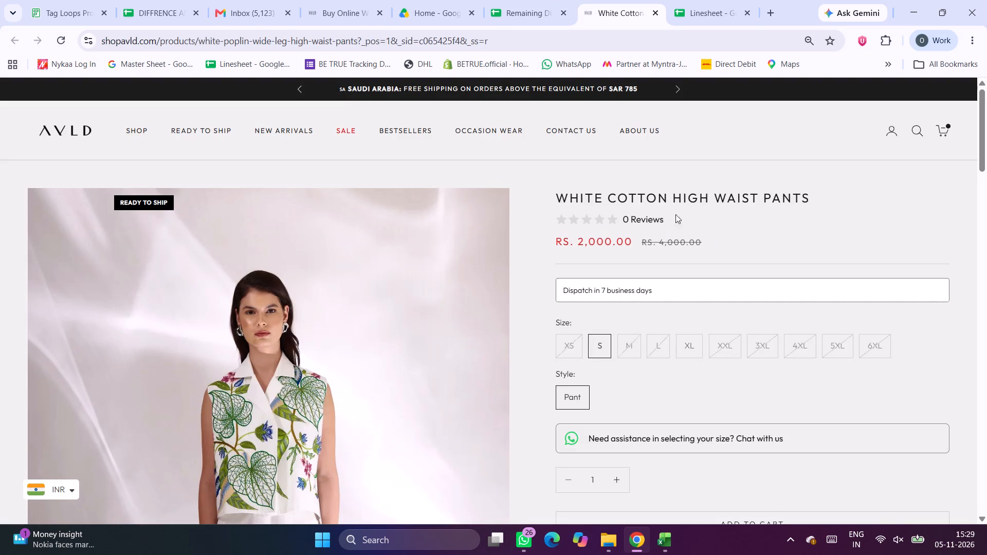
drag(675, 214, 738, 267)
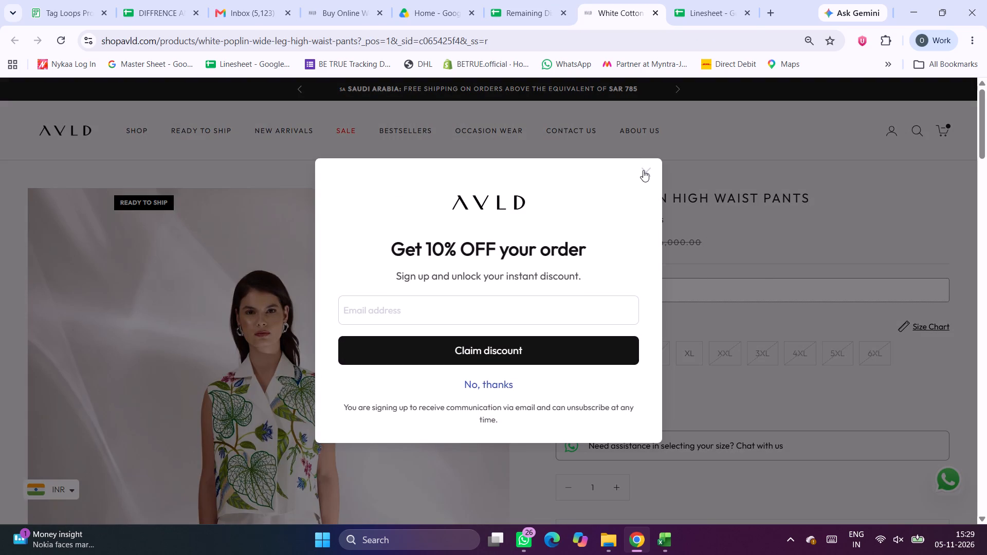
click(643, 170)
Back in the Excel workbook, enter S in column H for FAN-15 White Poplin Pants and save the workbook.
click(670, 536)
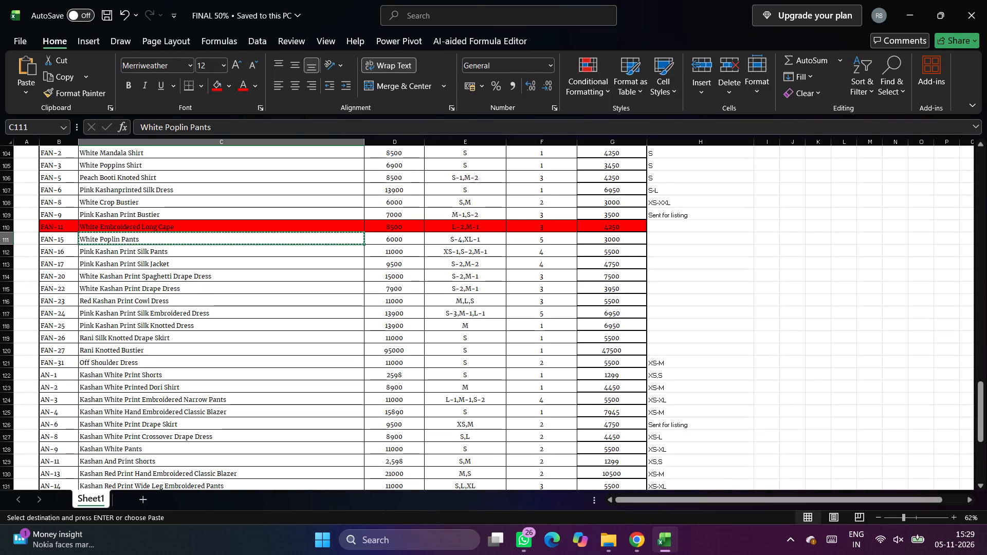
click(684, 235)
key(s)
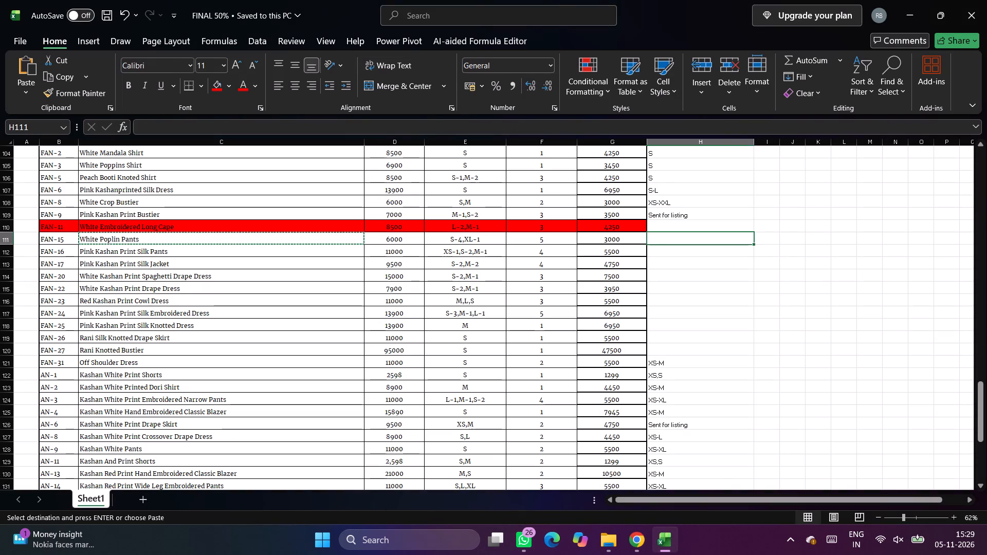
key(BackSpace)
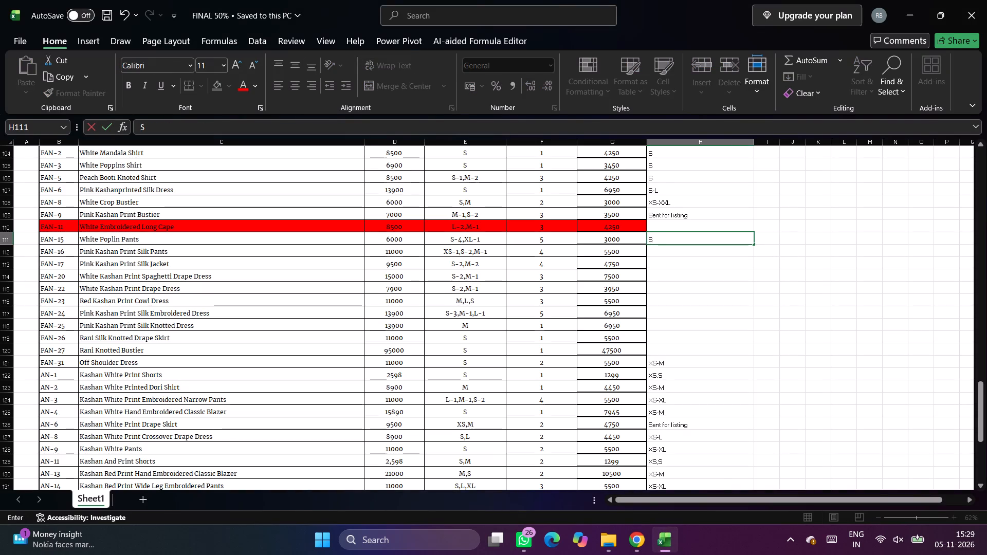
click(672, 252)
key(ctrl+s)
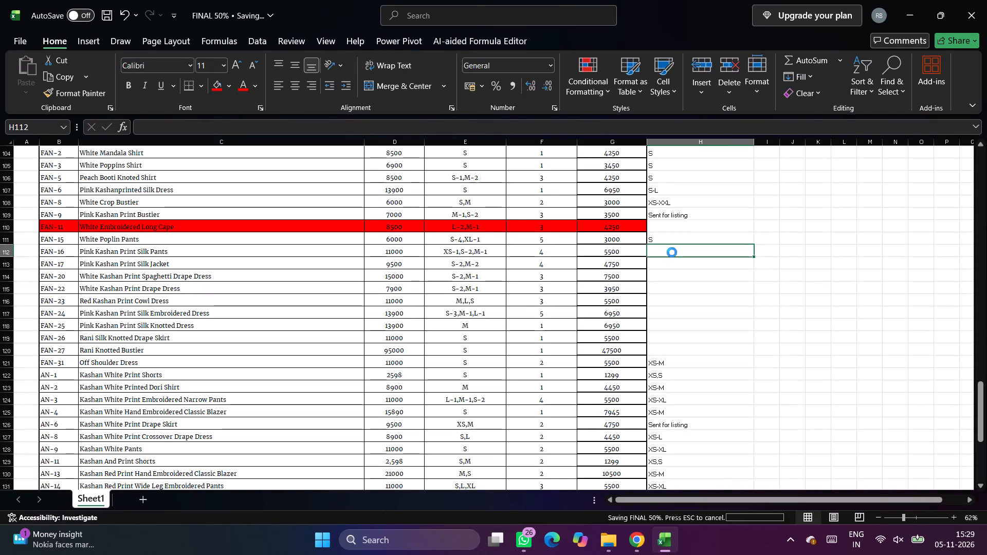
Copy the FAN-16 name, Pink Kashan Print Silk Pants, search the AVLD store in Chrome and open the Pink Kashan Print Silk Wide Leg High Waist Pants page.
click(135, 252)
key(ctrl+c)
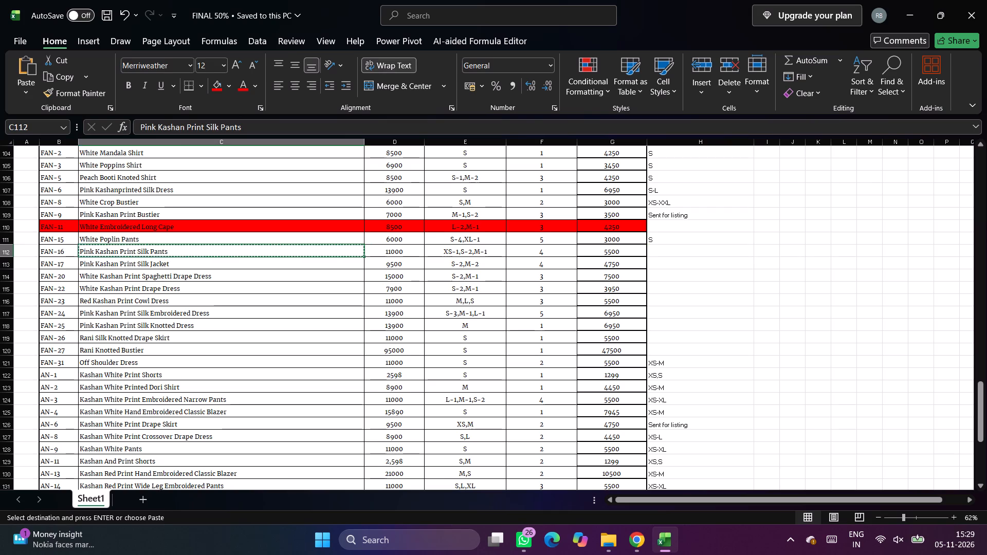
click(635, 539)
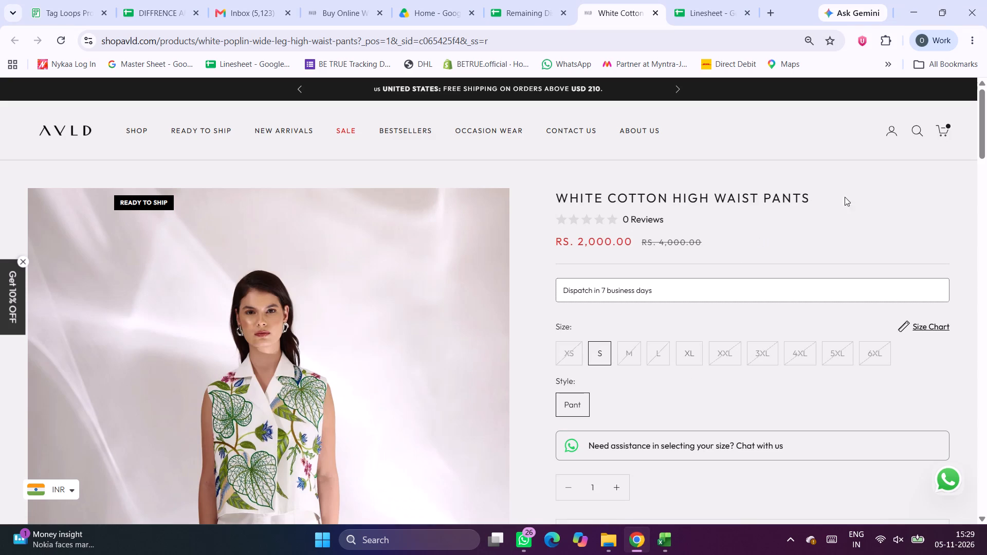
click(910, 126)
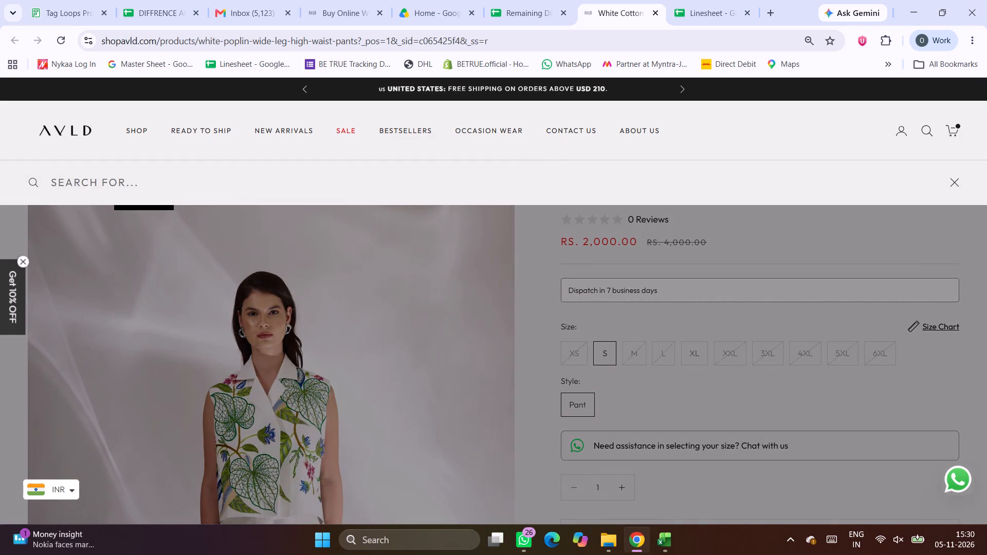
key(ctrl+v)
scroll(351, 303, down, 1)
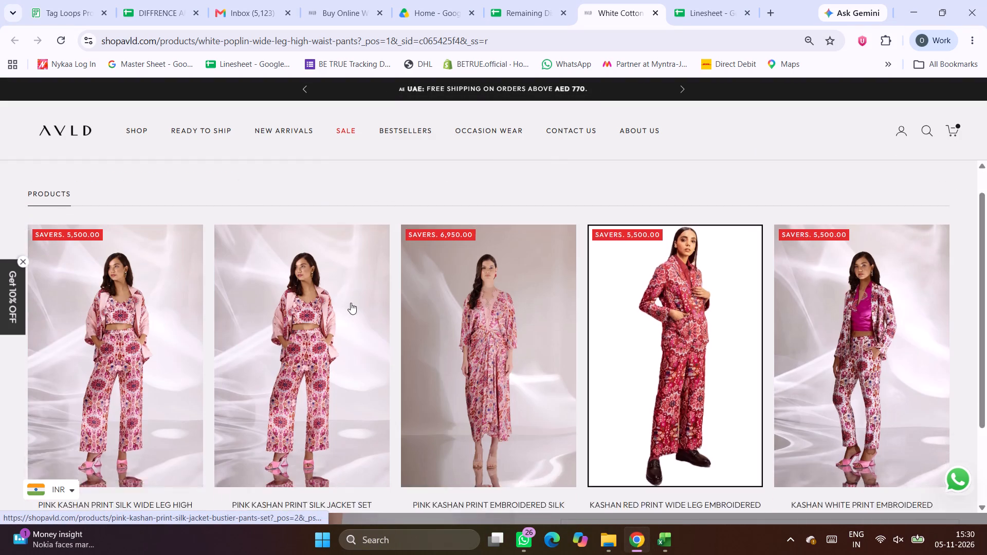
scroll(351, 303, down, 1)
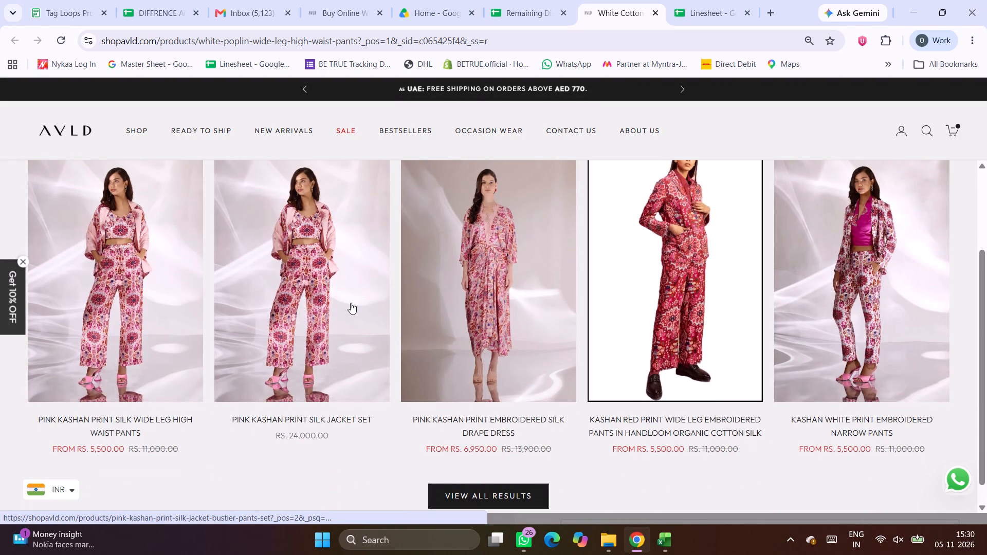
click(136, 312)
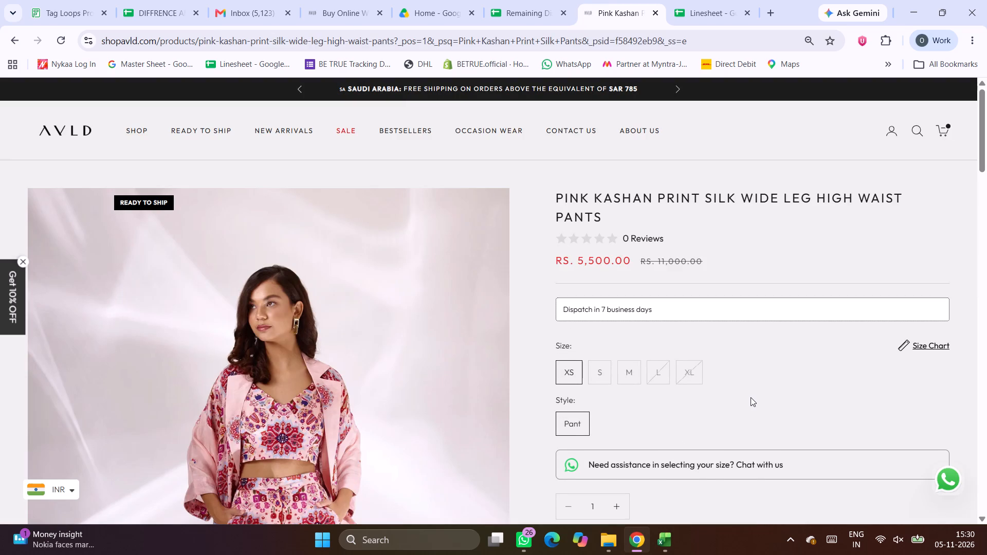
Back in the Excel workbook, enter XS-M in column H for FAN-16 Pink Kashan Print Silk Pants.
click(671, 554)
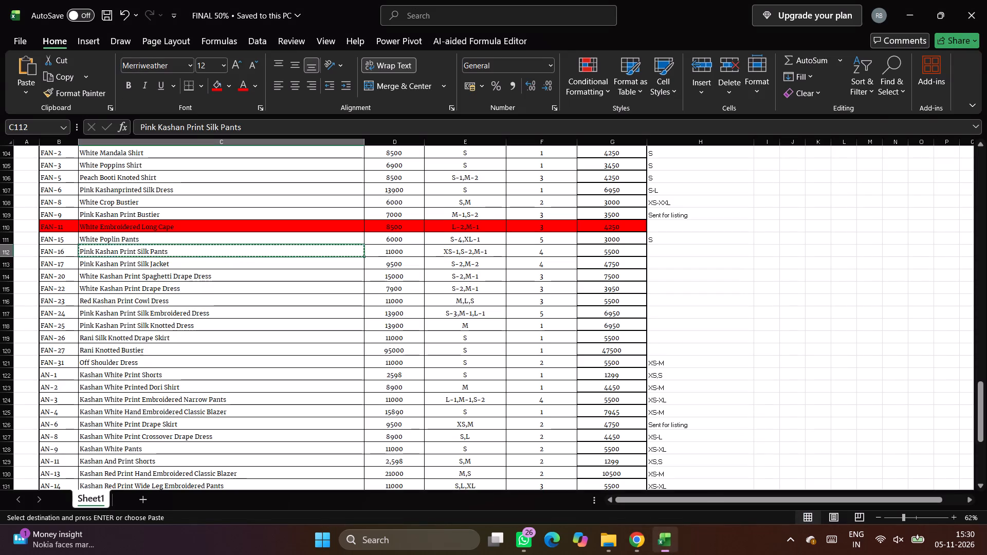
click(670, 251)
text(xs-)
key(BackSpace)
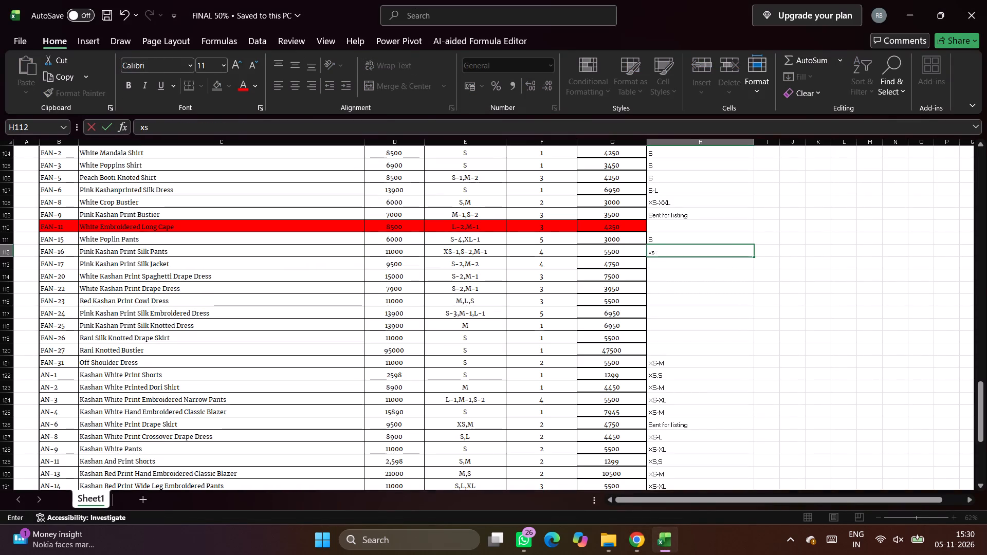
key(BackSpace)
key(BackSpace)
key(BackSpace)
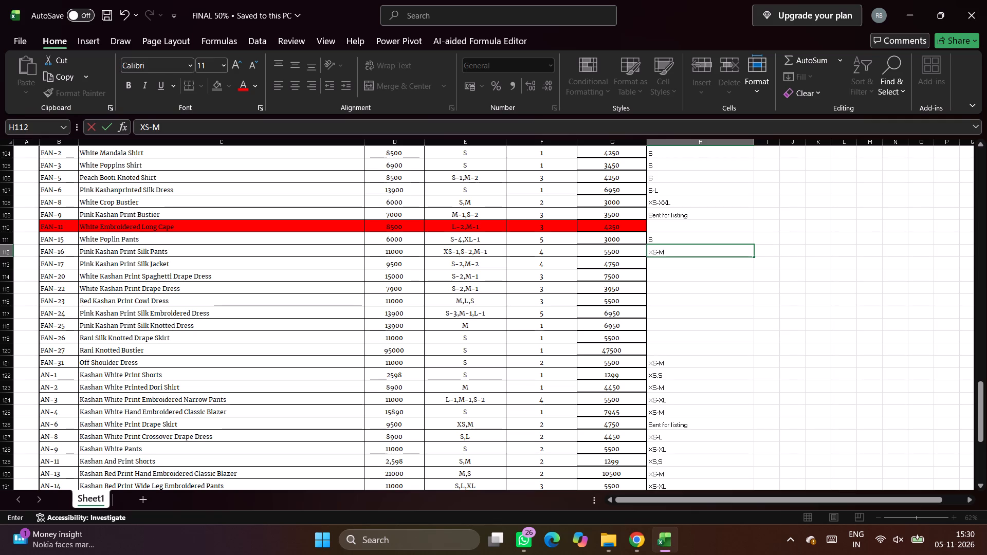
click(674, 267)
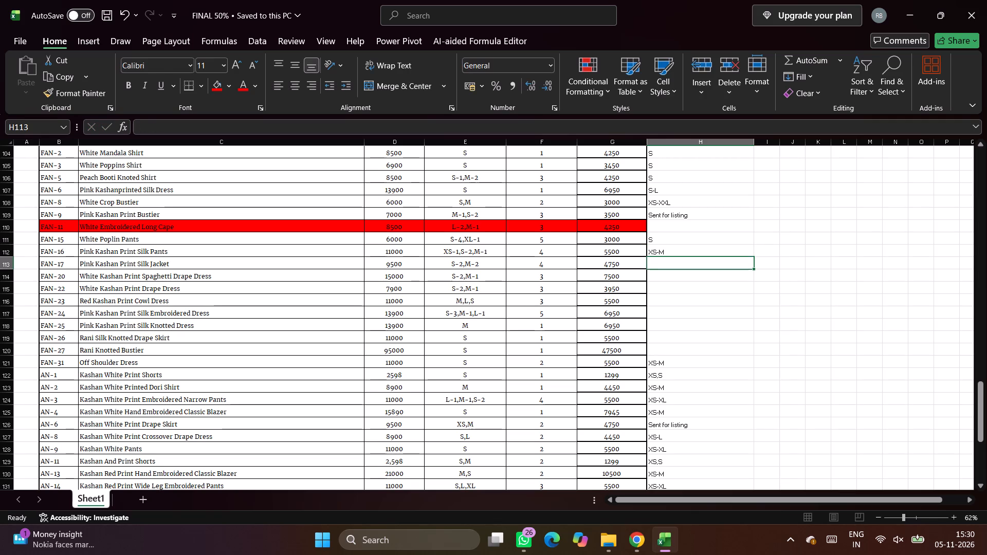
Copy the FAN-17 name, Pink Kashan Print Silk Jacket, search the AVLD store in Chrome and open the Pink Kashan Print Silk Jacket Set page.
click(96, 266)
key(ctrl+c)
key(alt+Tab)
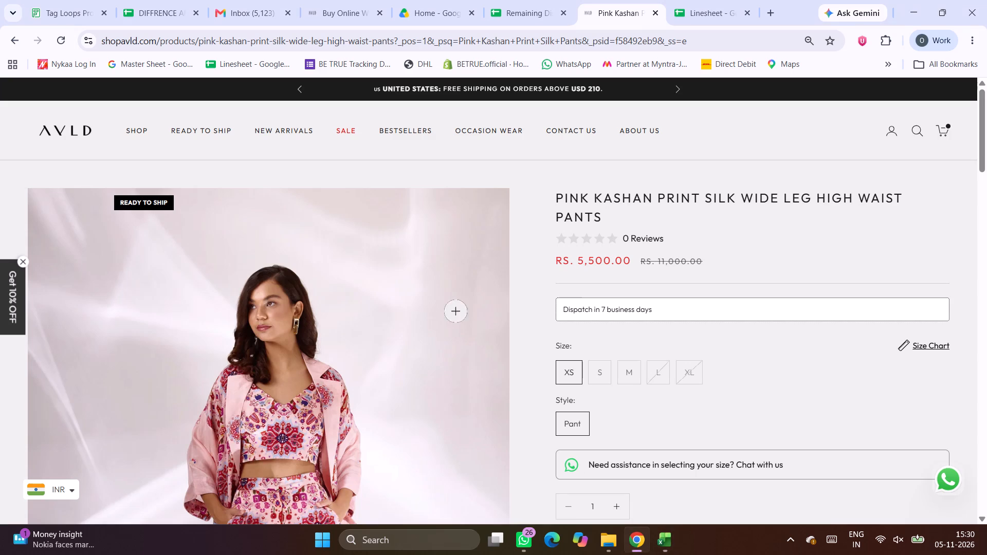
click(916, 137)
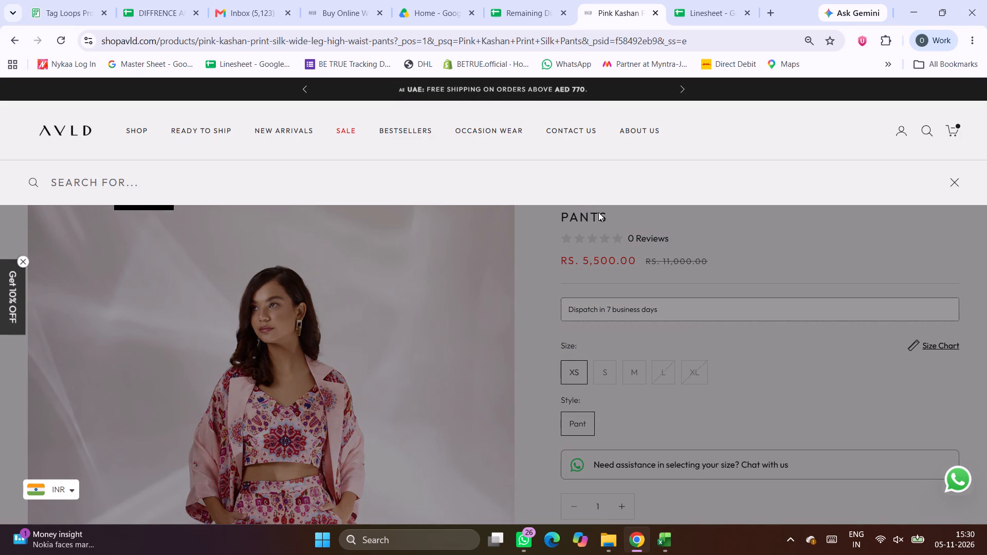
key(ctrl+v)
scroll(563, 214, down, 1)
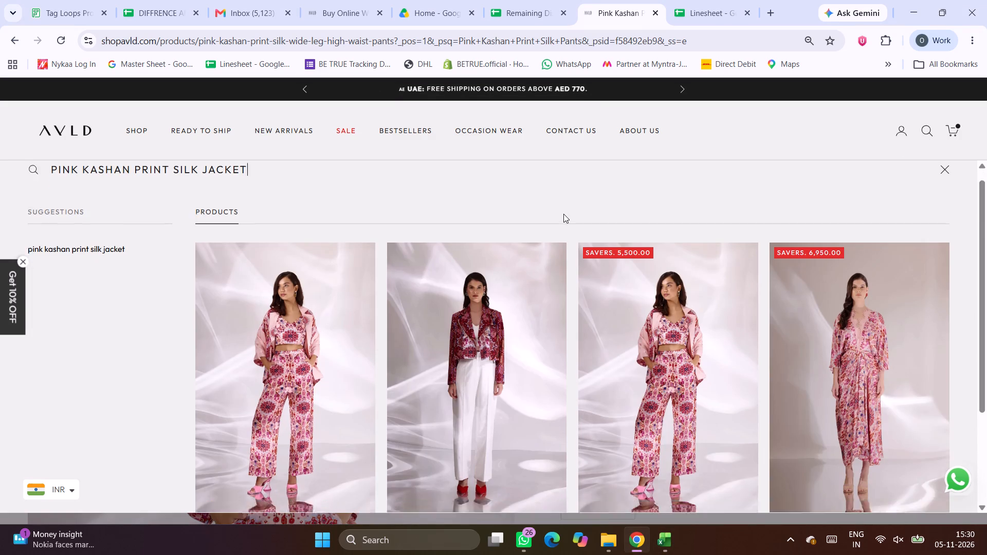
scroll(563, 214, down, 1)
click(305, 287)
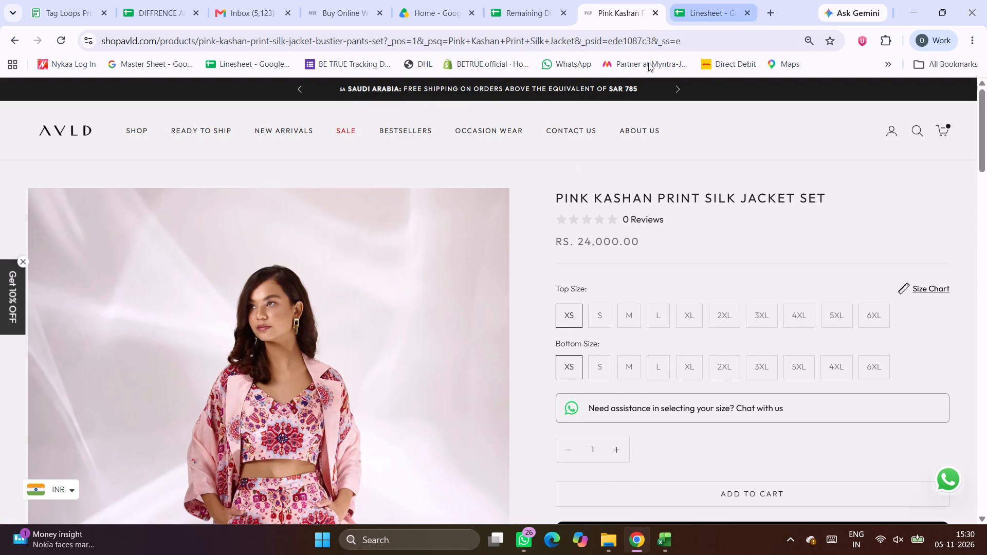
Back in the Excel workbook, enter Sent for listing in column H for FAN-17 Pink Kashan Print Silk Jacket.
click(663, 542)
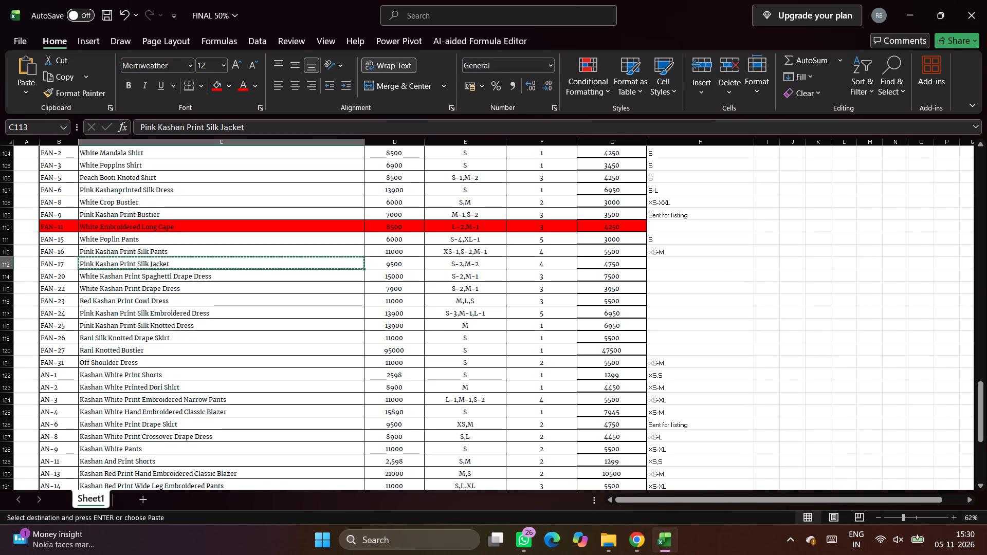
click(671, 265)
text(se)
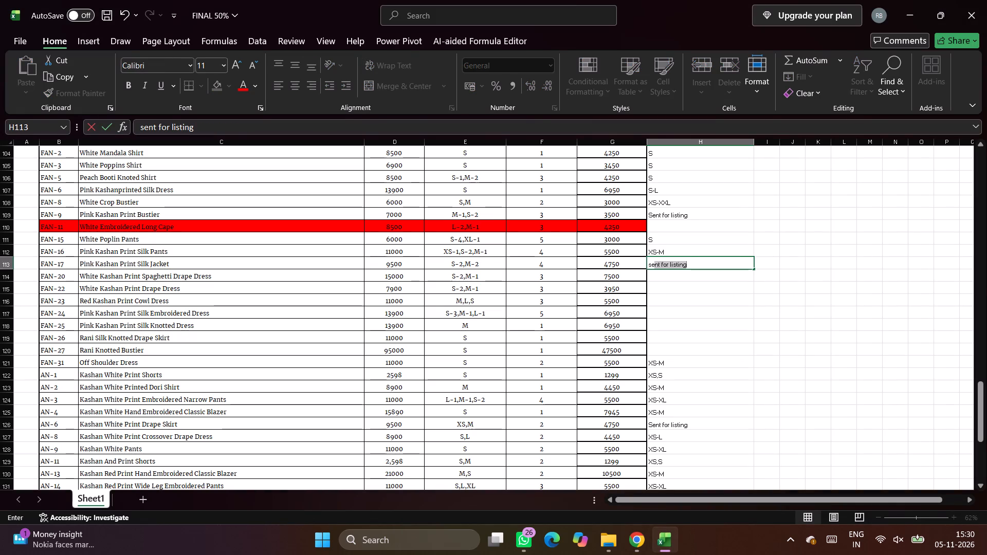
click(673, 276)
Copy the FAN-20 name, search the AVLD store in Chrome and open the White Kashan Print Banana Silk Spaghetti Draped Dress page.
scroll(673, 276, down, 2)
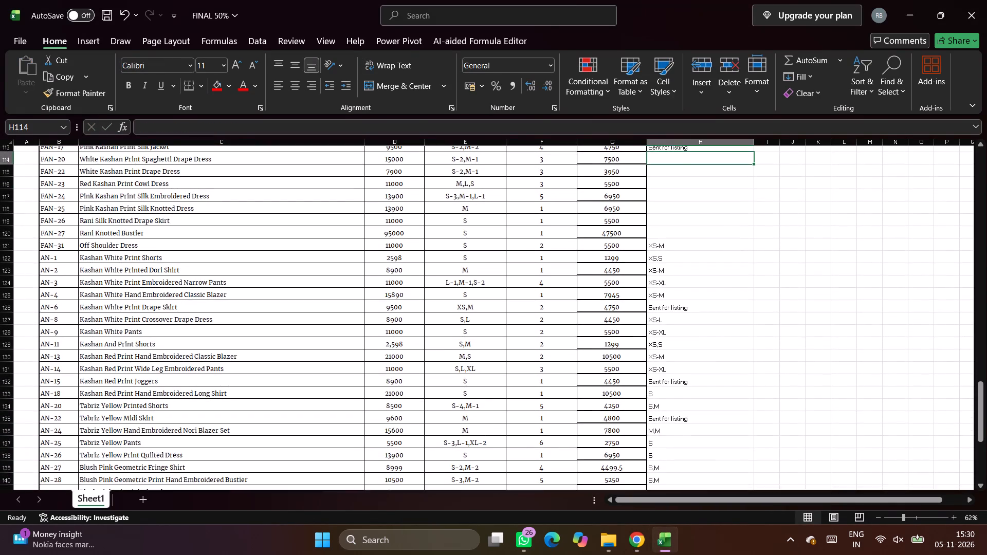
scroll(673, 276, down, 1)
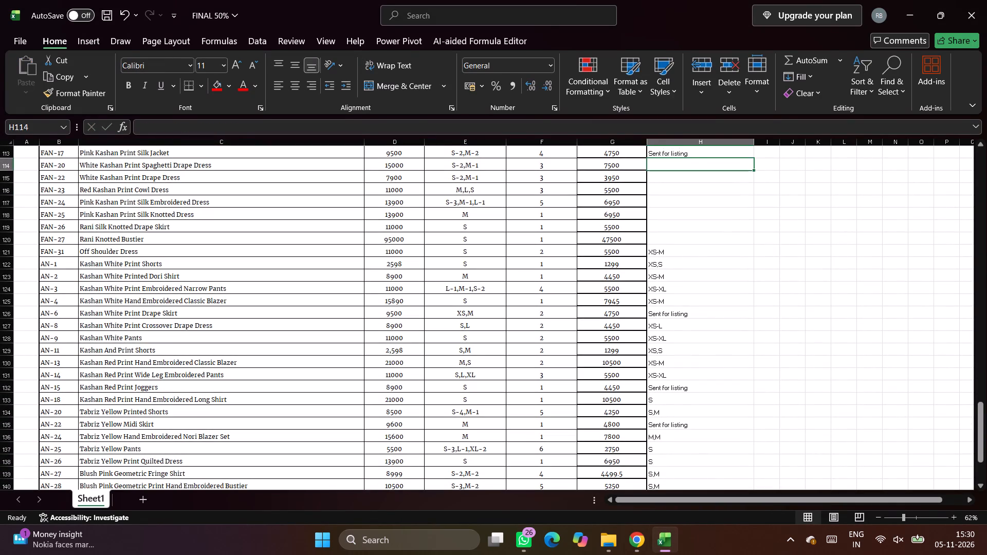
click(102, 167)
key(ctrl+c)
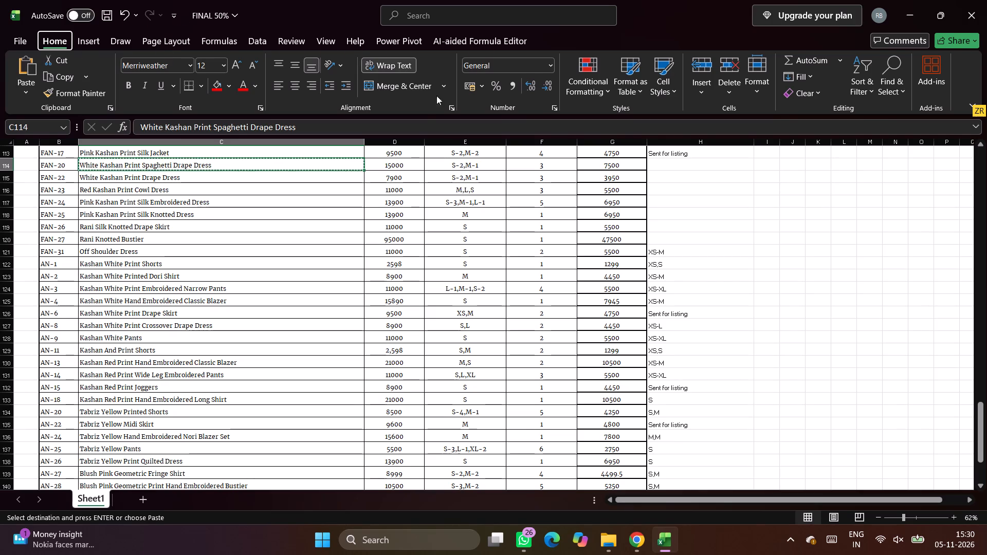
key(alt+Tab)
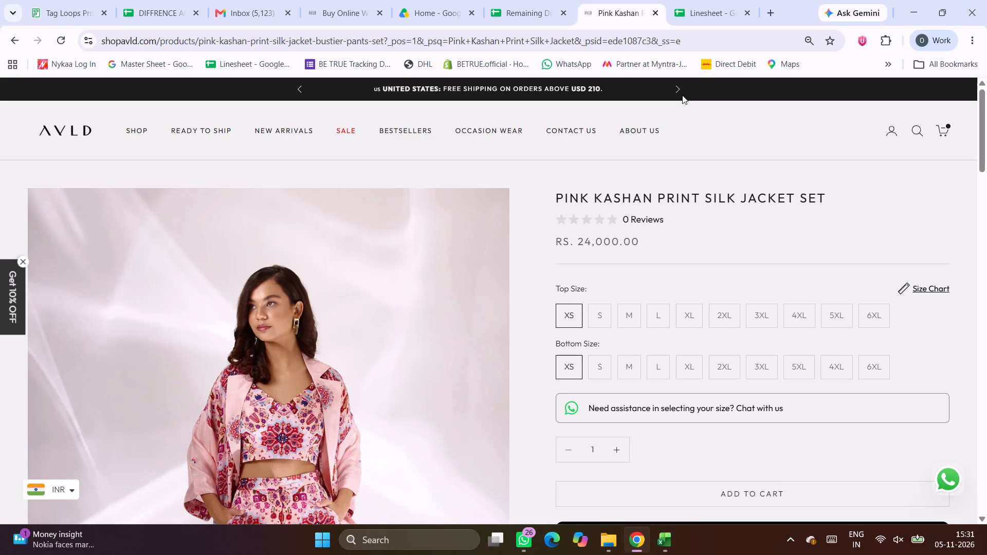
click(924, 134)
key(ctrl+v)
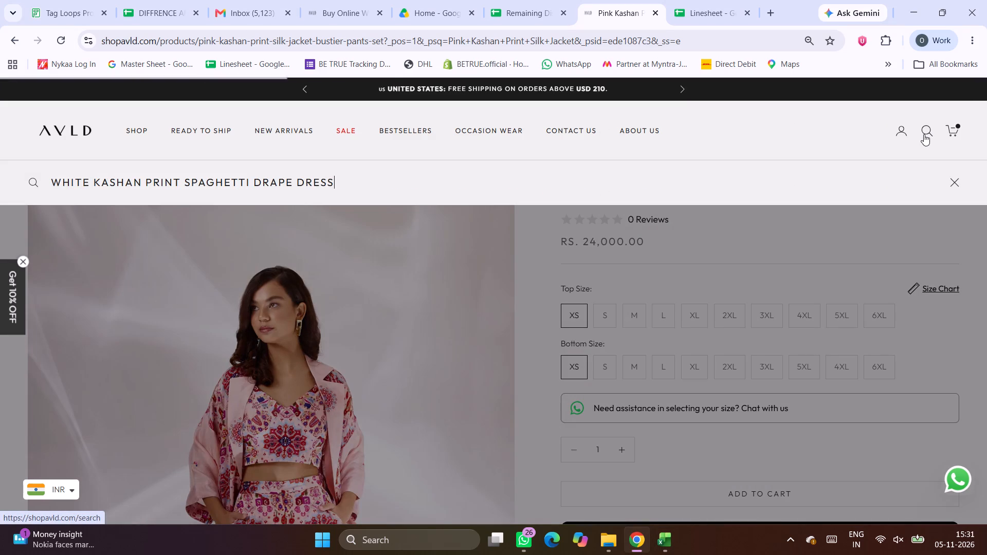
scroll(483, 322, down, 2)
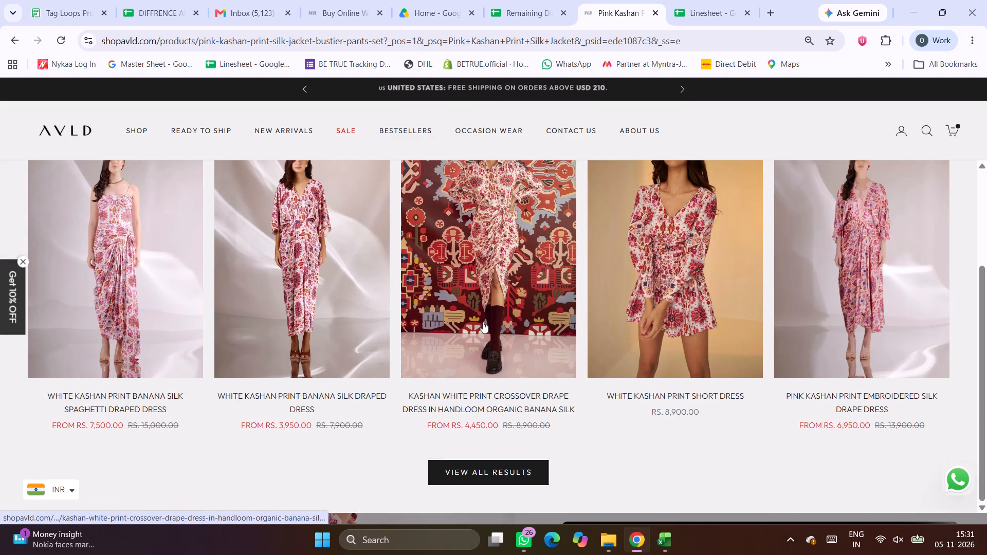
click(157, 288)
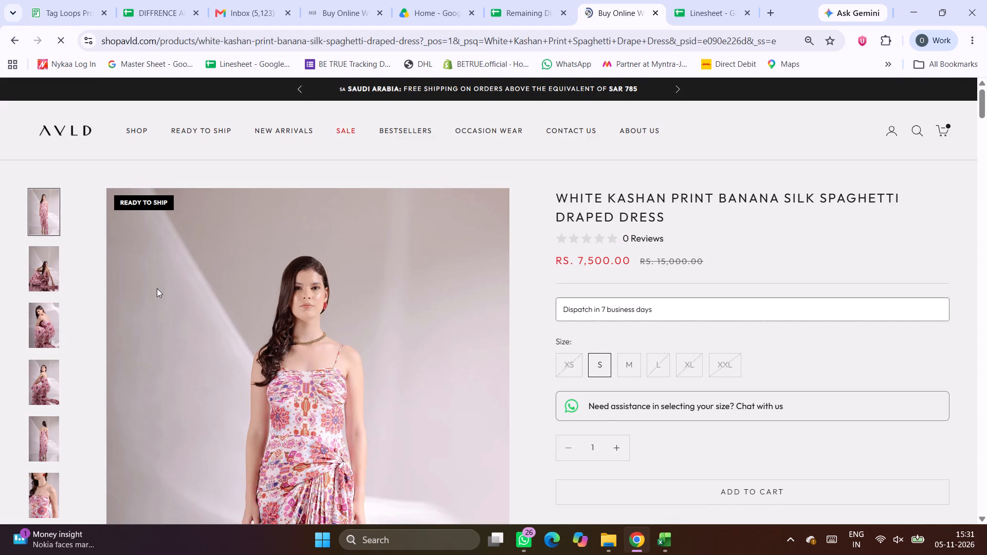
Back in the Excel workbook, enter S,M in column H for FAN-20 White Kashan Print Spaghetti Drape Dress.
key(alt+Tab)
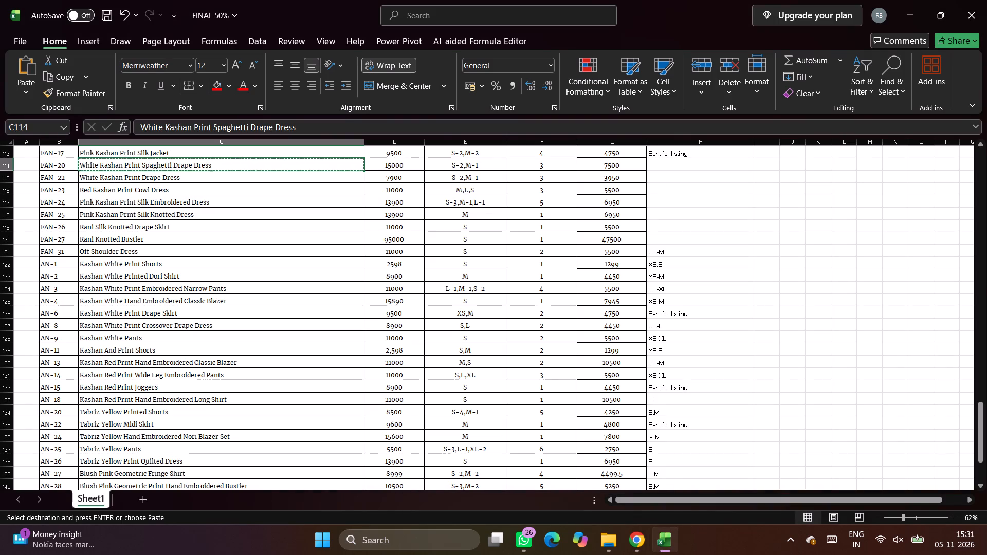
click(673, 166)
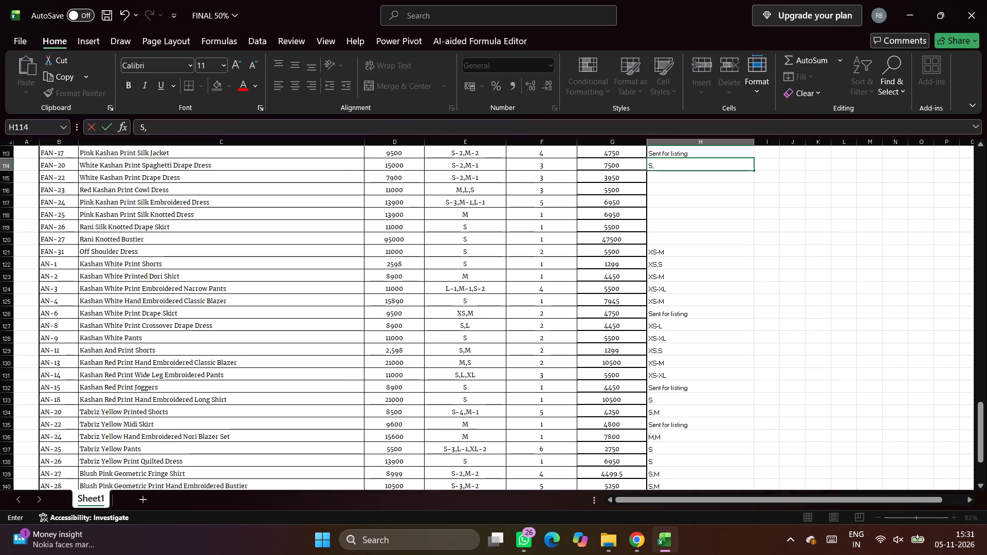
click(665, 176)
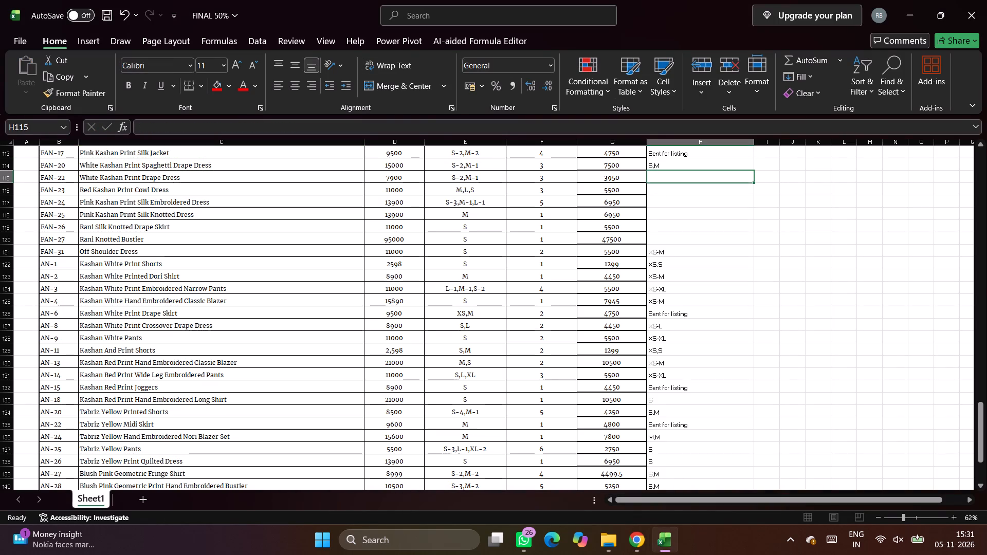
Copy the FAN-22 name, White Kashan Print Drape Dress, search the AVLD store in Chrome and open the White Kashan Print Banana Silk Draped Dress page.
click(119, 178)
key(ctrl+c)
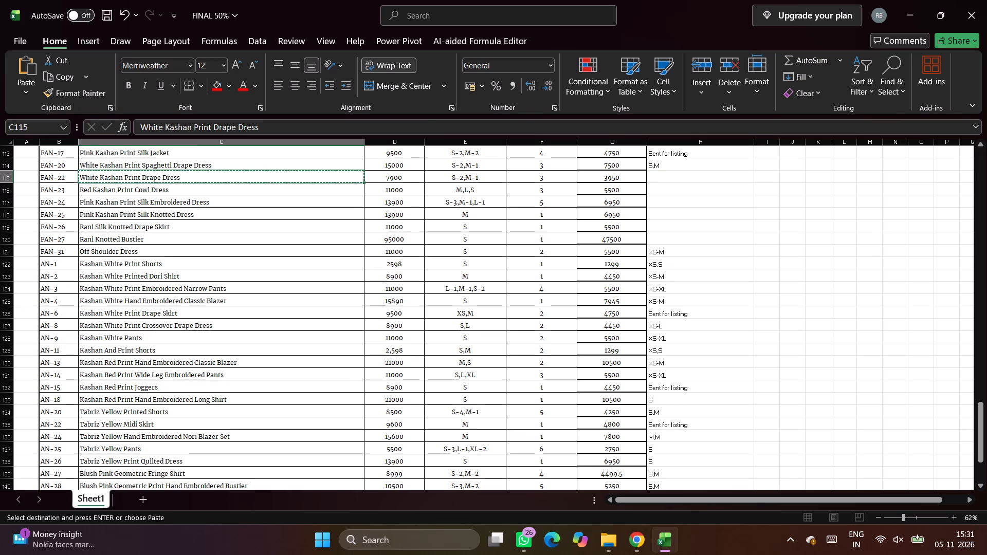
key(alt+Tab)
click(916, 130)
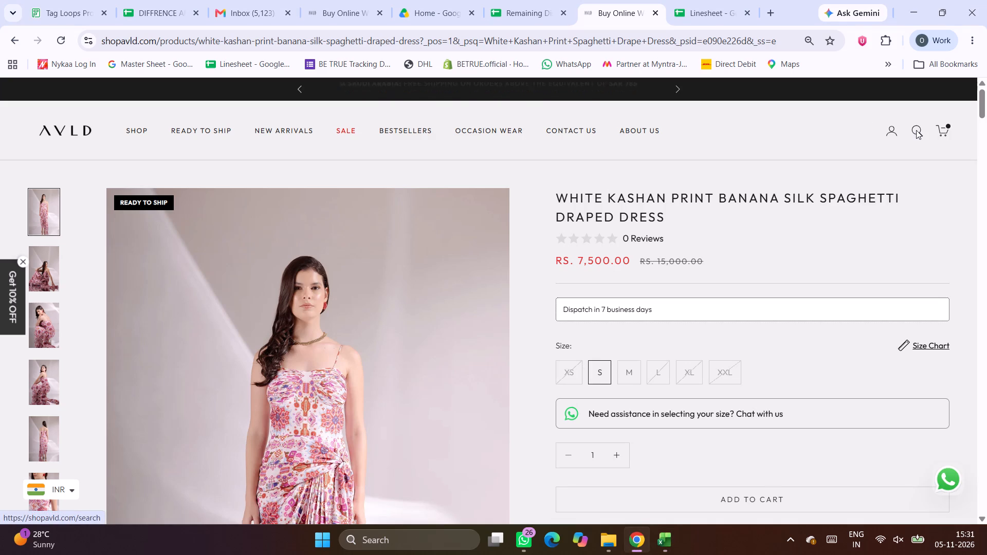
key(ctrl+v)
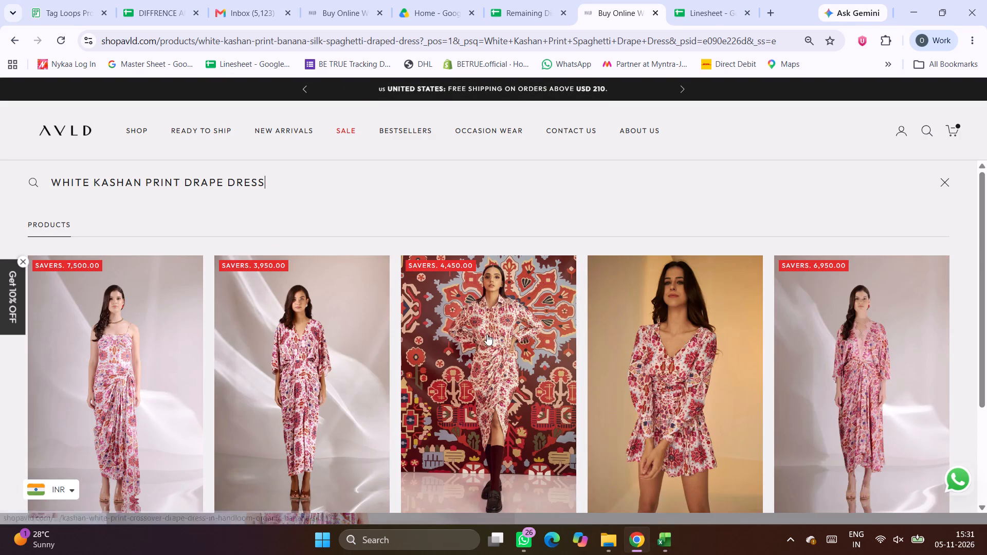
scroll(487, 334, down, 2)
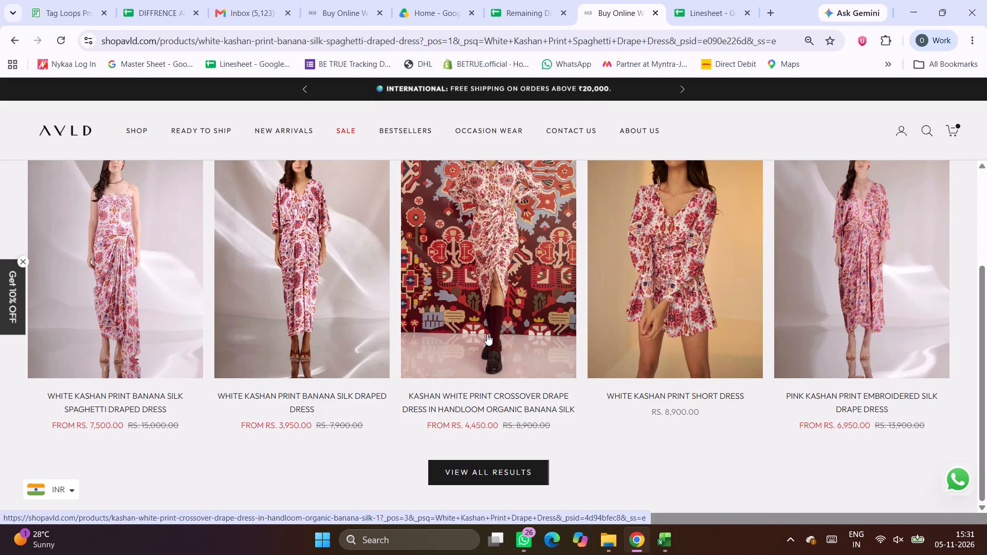
click(317, 302)
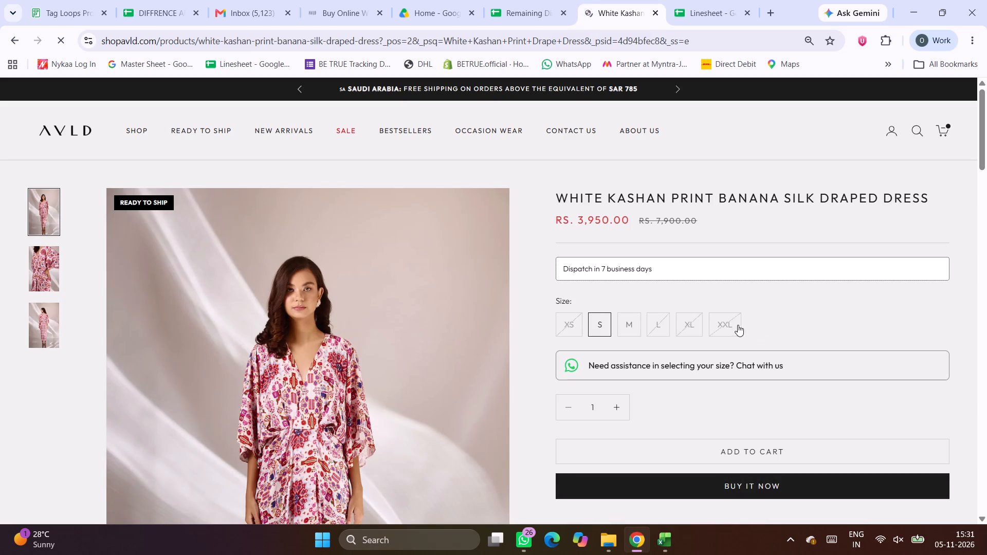
Back in the Excel workbook, enter S,M in column H for FAN-22 White Kashan Print Drape Dress.
click(670, 532)
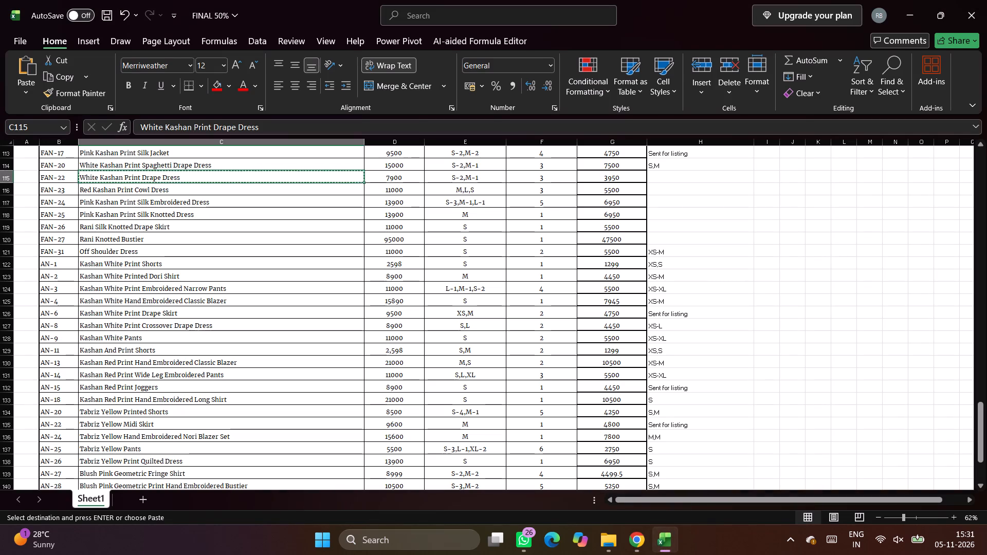
click(678, 177)
text(S,)
key(m)
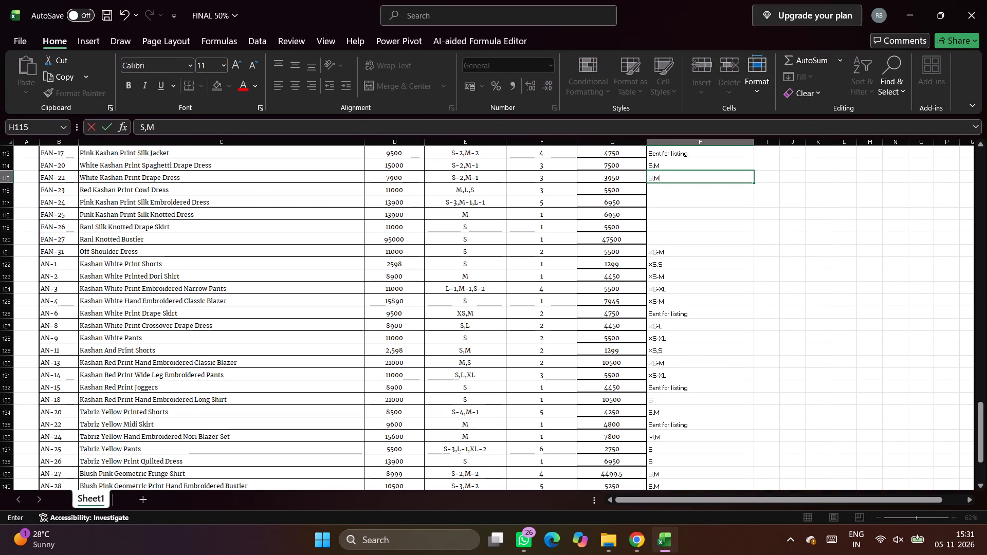
Copy the FAN-23 name, Red Kashan Print Cowl Dress, search the AVLD store in Chrome and open the Red Kashan Print Drape Off Shoulder Cowl Dress page.
click(125, 189)
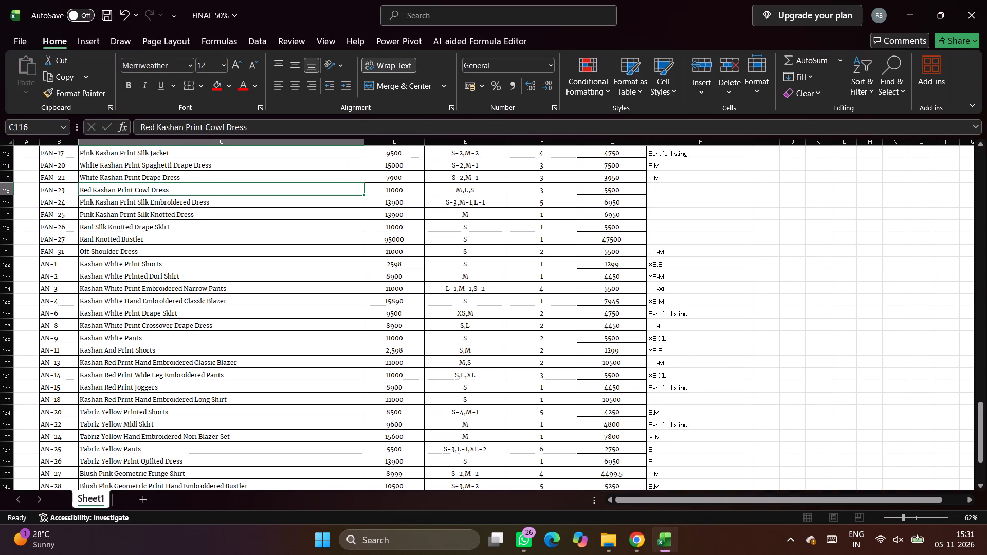
key(ctrl+c)
key(alt+Tab)
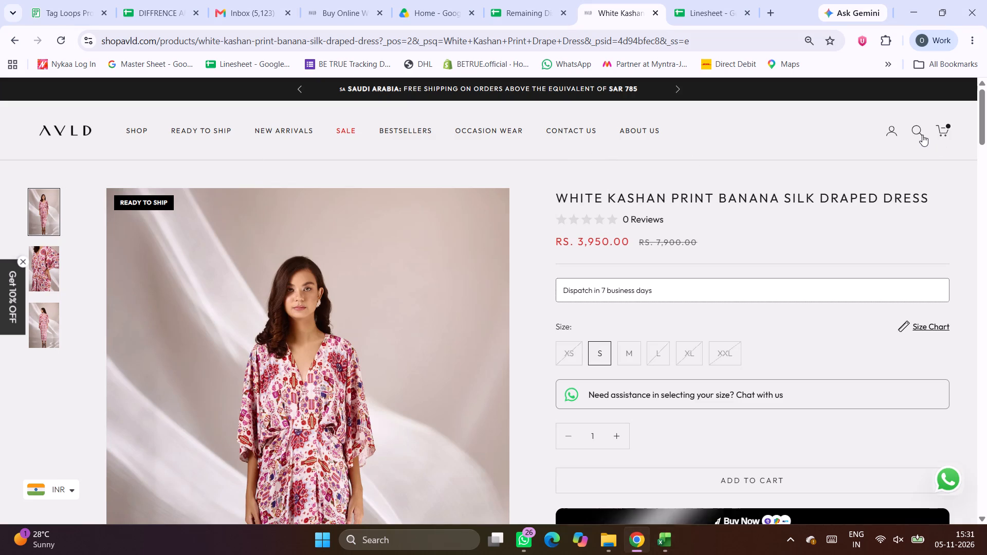
click(919, 129)
key(ctrl+v)
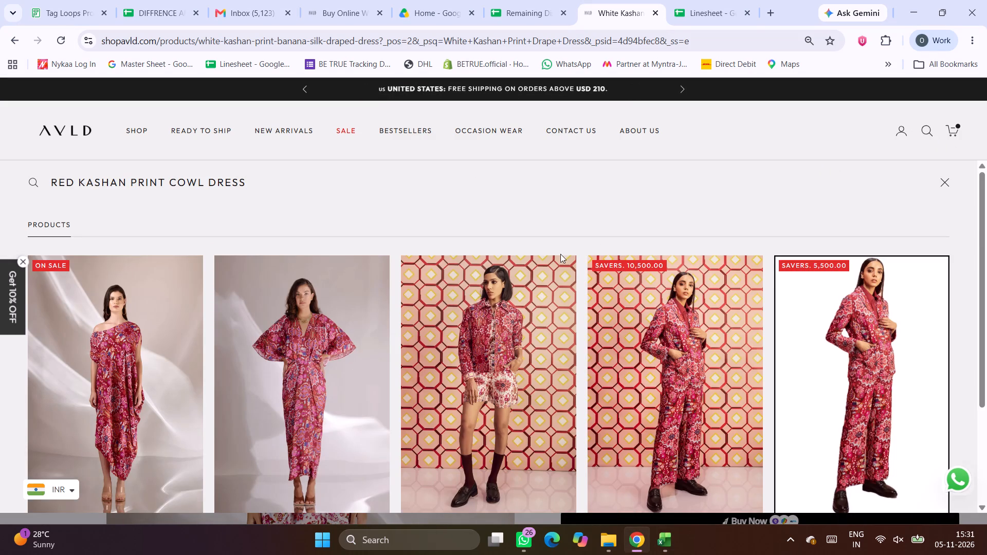
scroll(560, 254, down, 1)
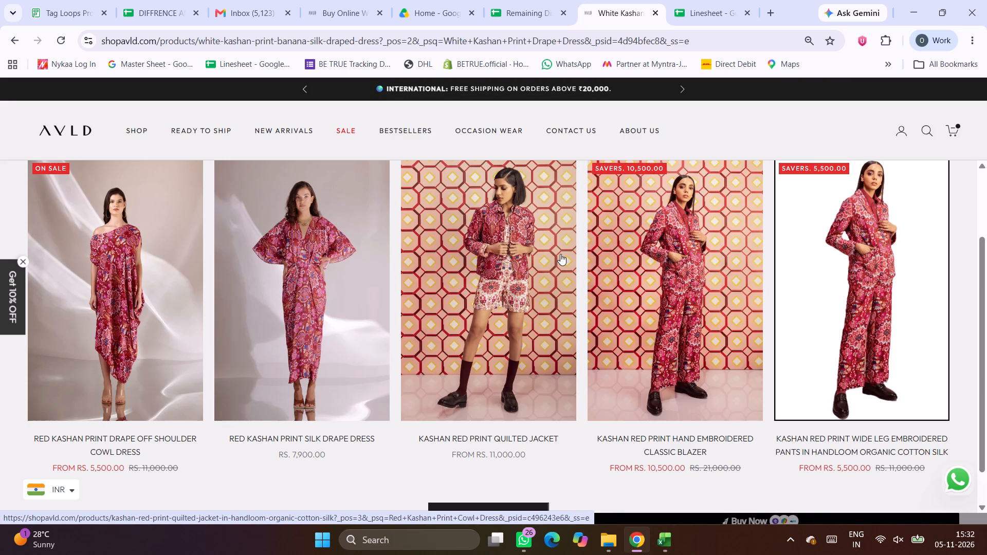
click(198, 282)
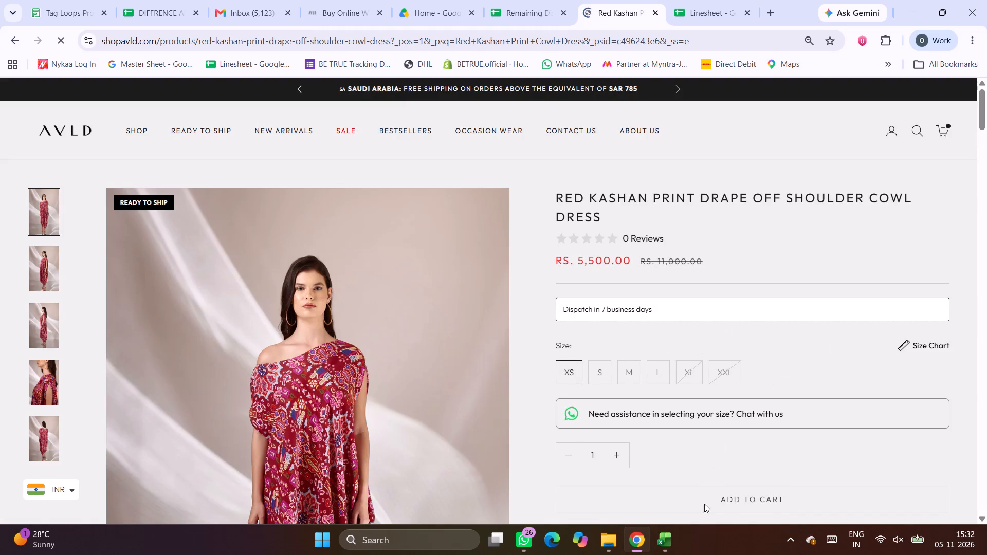
Back in the Excel workbook, enter XS-L in column H for FAN-23 Red Kashan Print Cowl Dress.
click(661, 552)
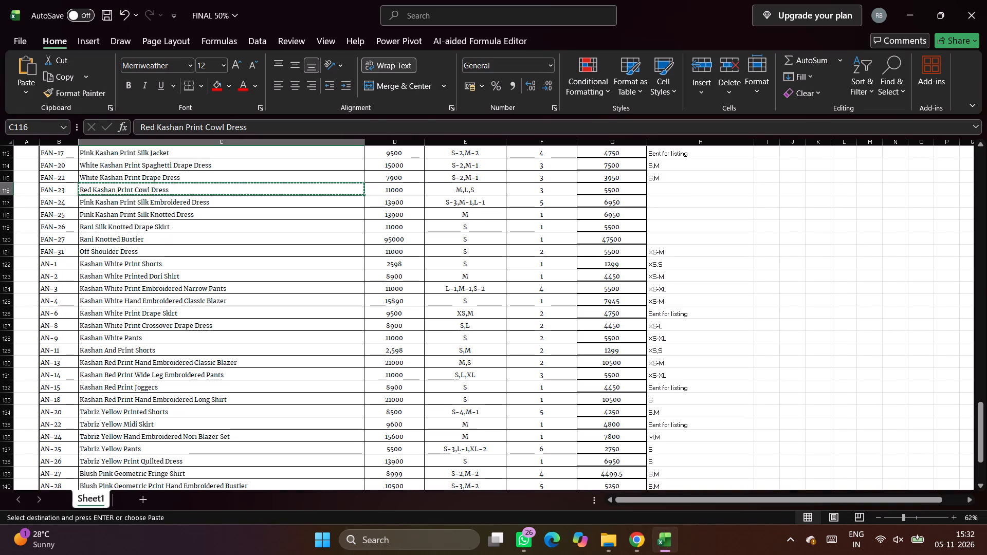
click(663, 189)
text(XS-)
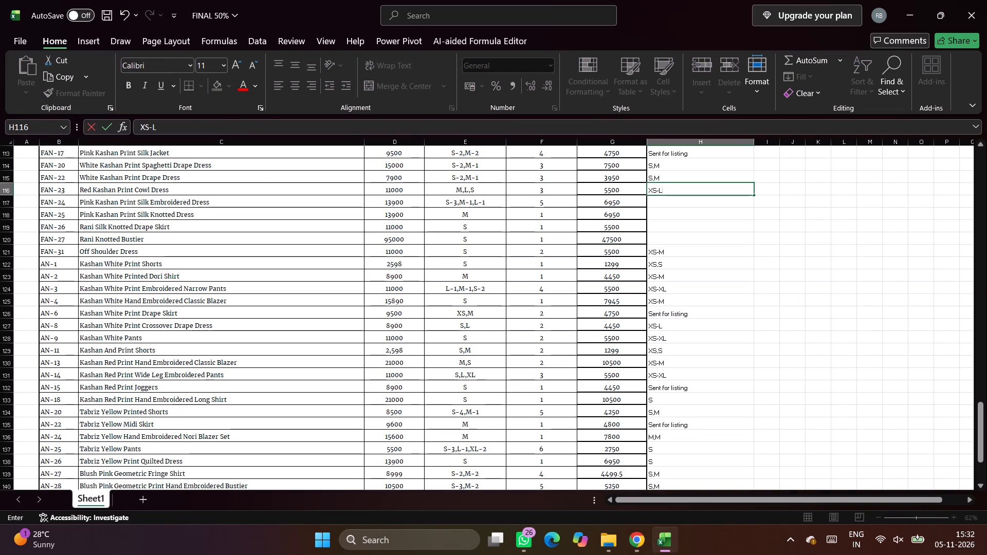
Copy the FAN-24 name, search the AVLD store in Chrome and open the Pink Kashan Print Embroidered Silk Drape Dress page.
click(97, 203)
key(ctrl+c)
key(alt+Tab)
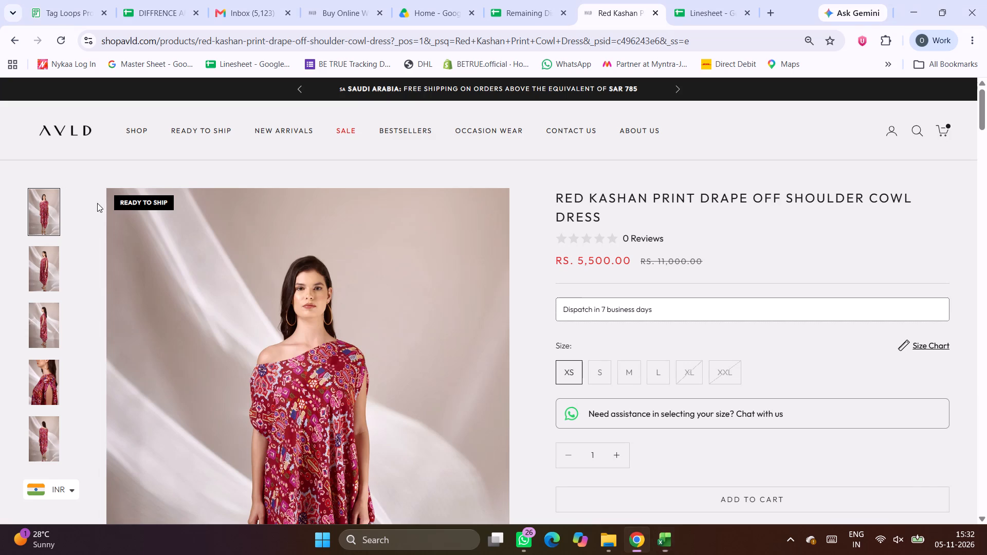
click(918, 132)
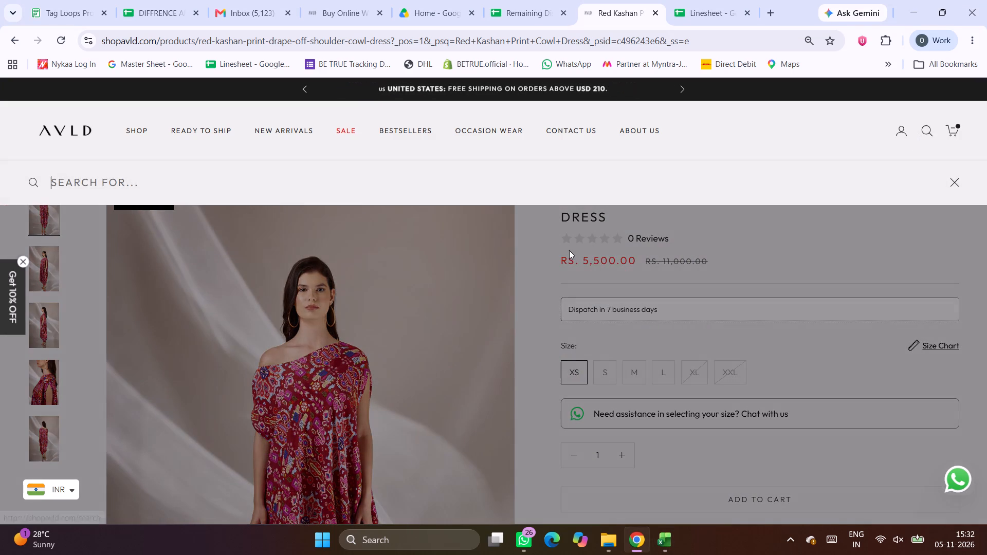
key(ctrl+v)
scroll(528, 400, down, 2)
scroll(528, 400, up, 3)
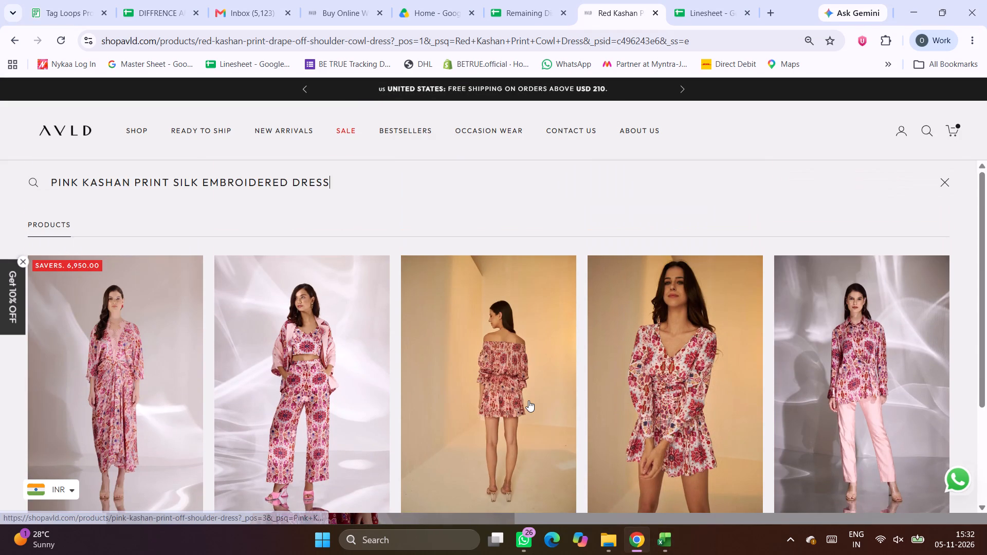
scroll(528, 400, down, 3)
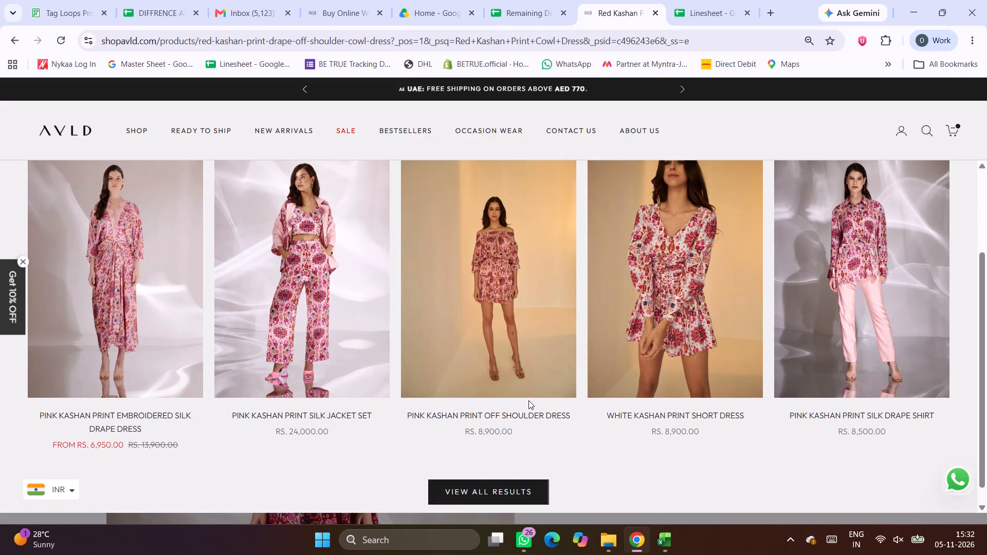
click(666, 547)
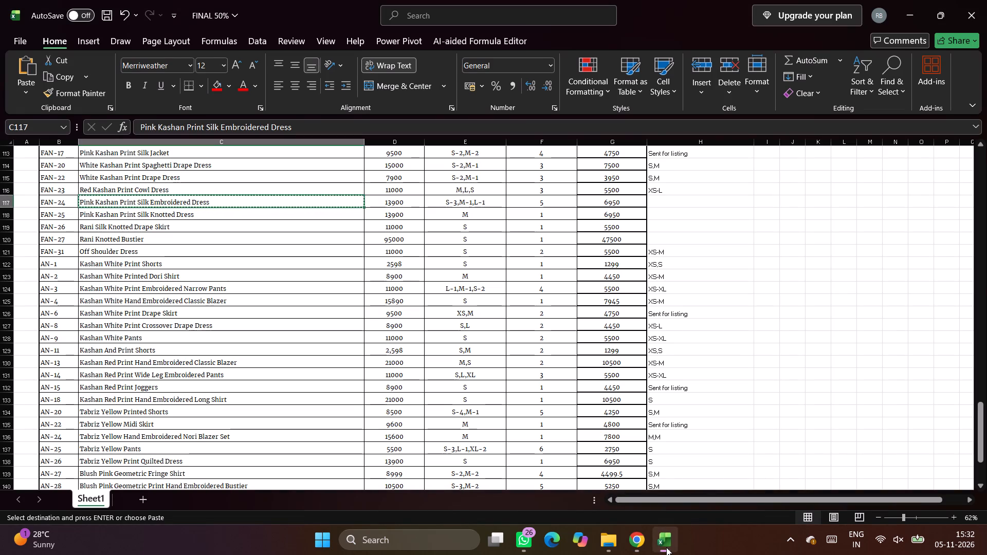
click(666, 547)
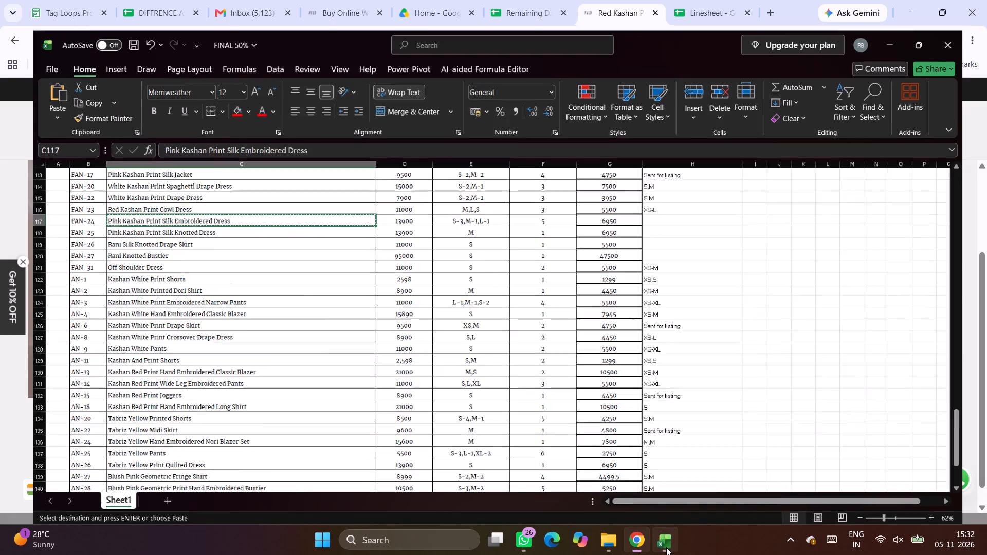
click(666, 547)
click(666, 547)
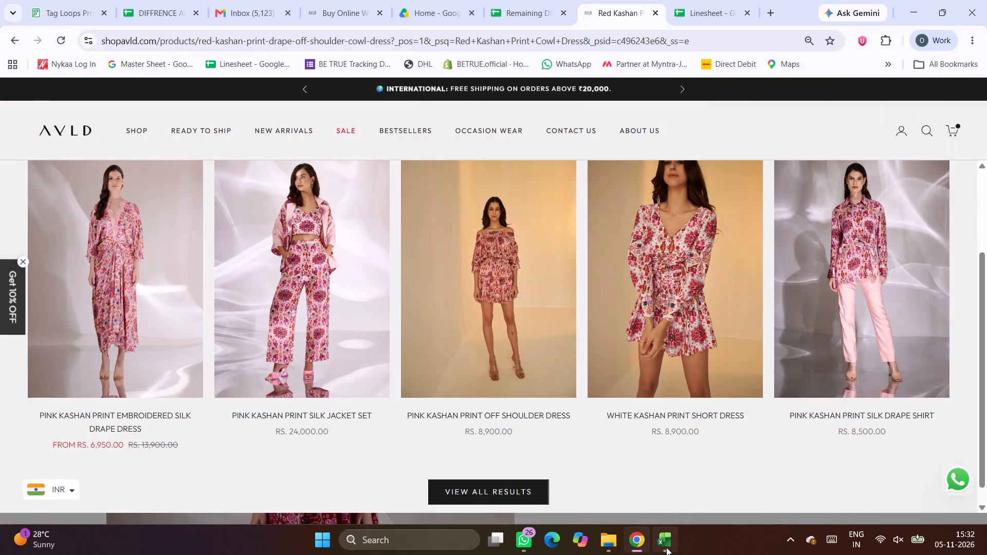
click(666, 547)
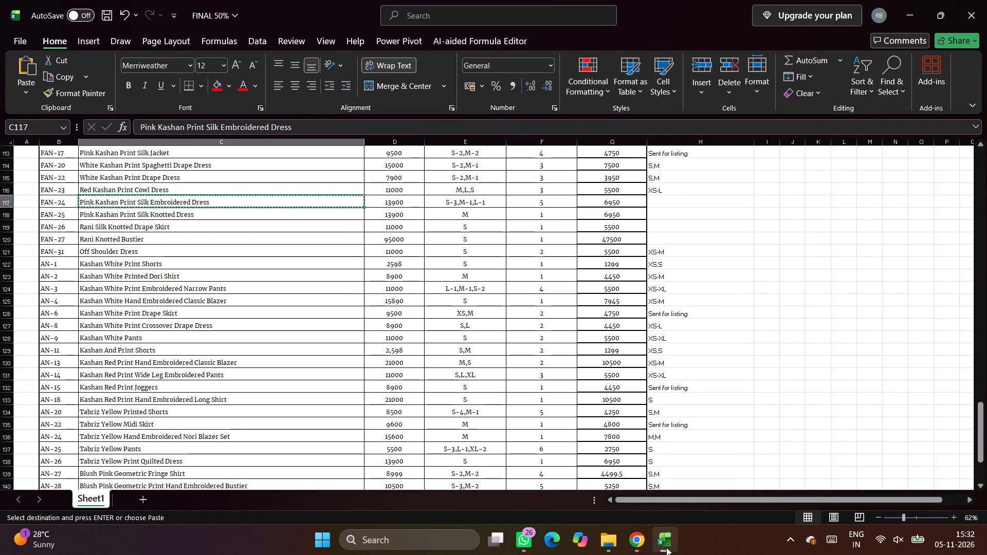
click(666, 547)
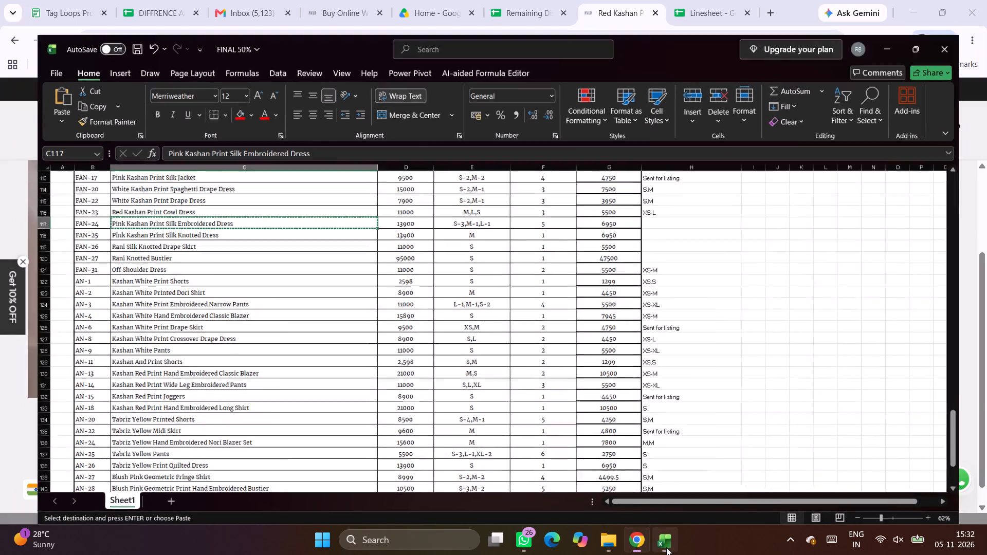
click(119, 378)
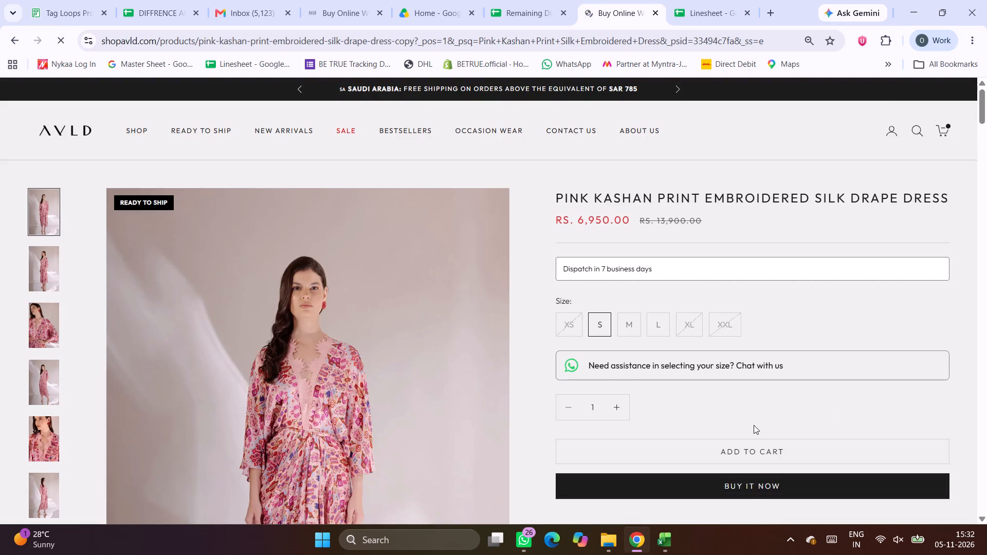
Back in the Excel workbook, enter S,M,L in column H for FAN-24 Pink Kashan Print Silk Embroidered Dress.
click(657, 554)
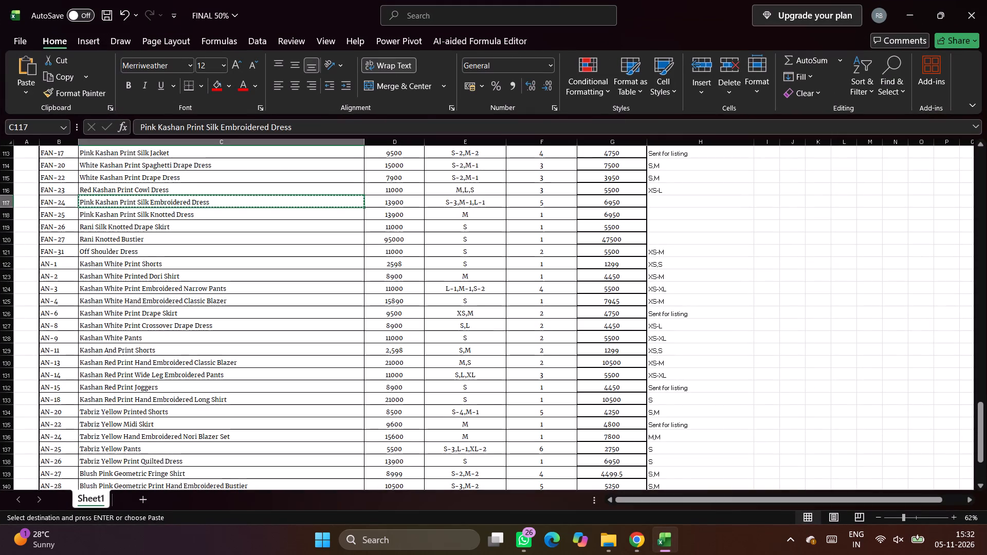
click(680, 200)
text(S,M,L)
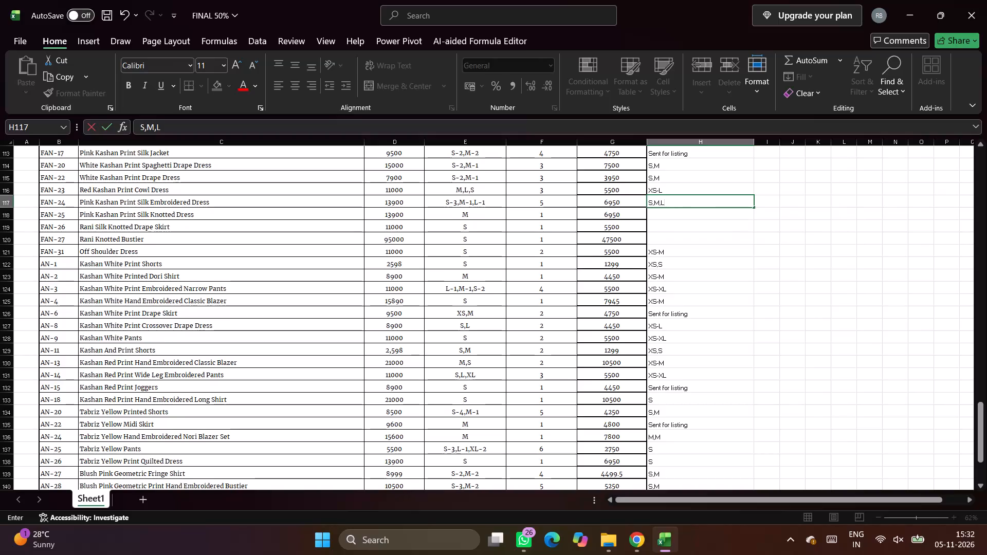
click(669, 215)
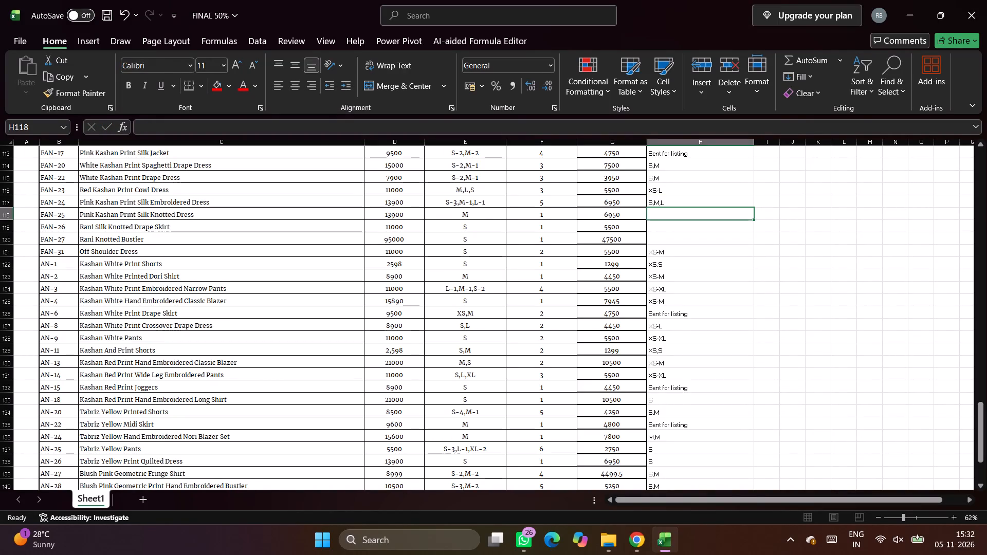
Copy the FAN-25 name, Pink Kashan Print Silk Knotted Dress, and search the AVLD store in Chrome for a matching product.
click(122, 213)
key(ctrl+c)
key(alt+Tab)
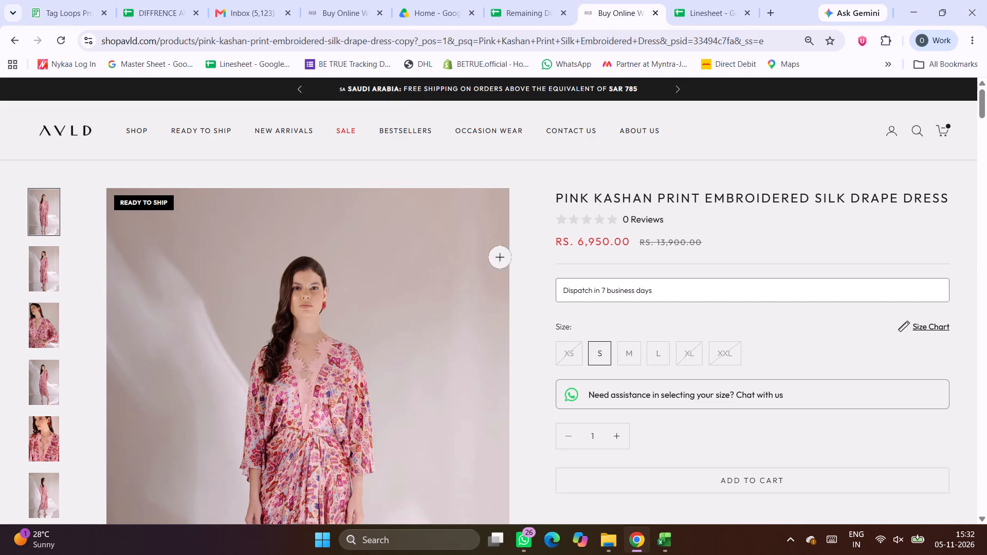
click(920, 135)
key(ctrl+v)
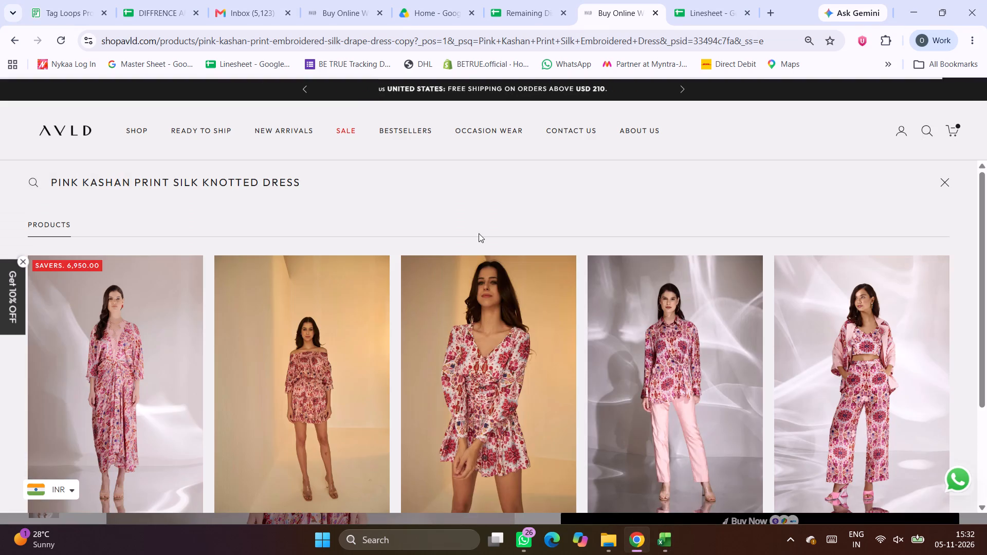
scroll(725, 384, down, 2)
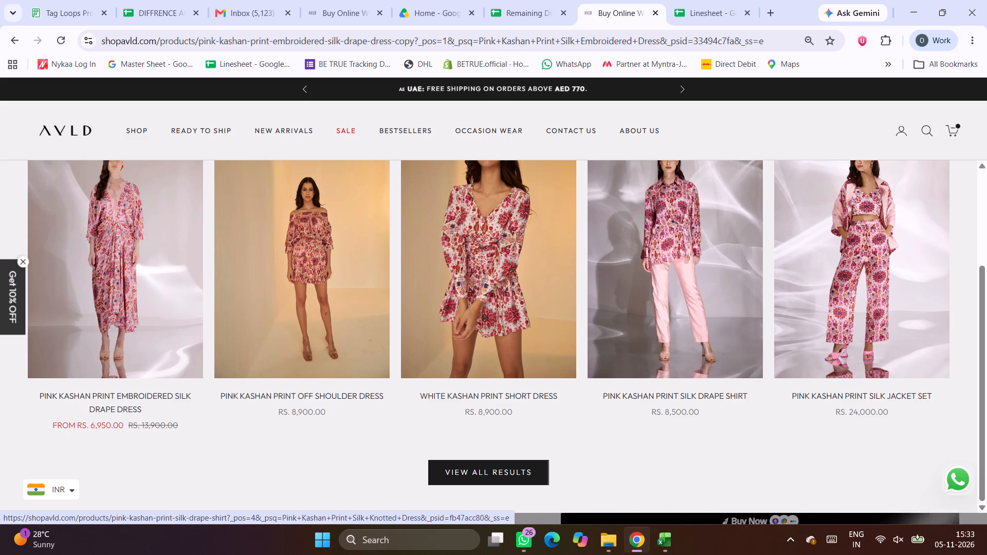
Back in the Excel workbook, enter Sent for listing in column H for FAN-25 Pink Kashan Print Silk Knotted Dress.
click(669, 536)
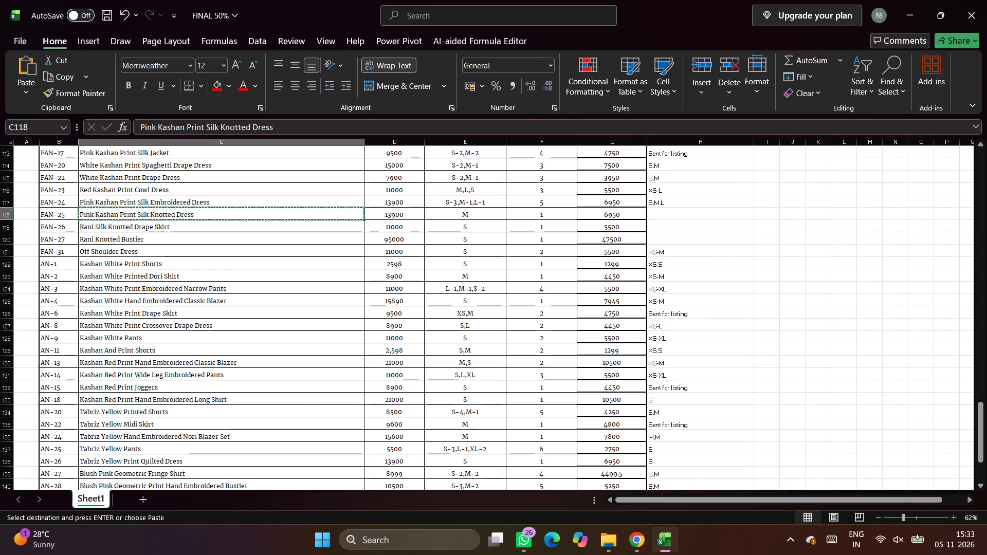
click(661, 213)
text(se)
key(Down)
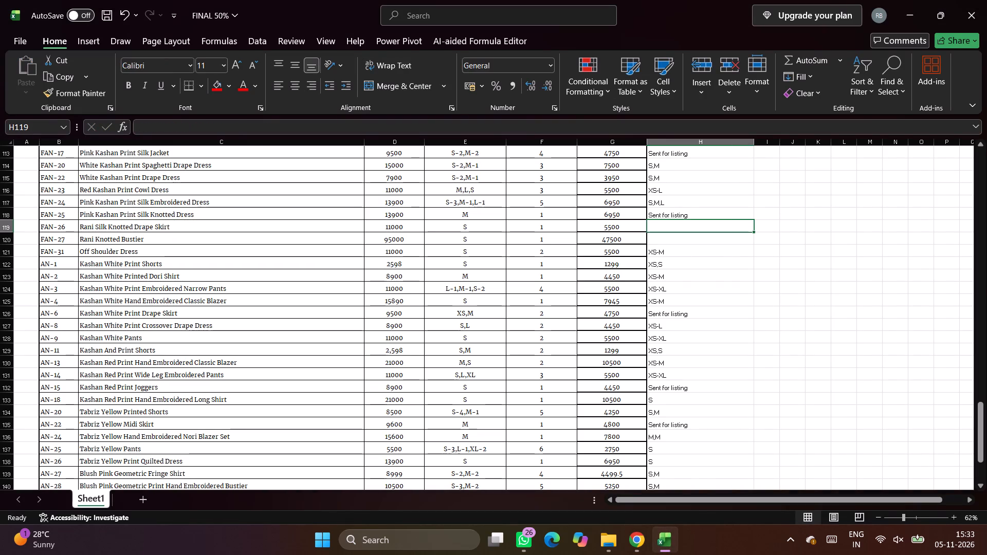
Copy the FAN-26 name, search the AVLD store in Chrome and open the Rani Silk Knotted Drape Skirt page.
click(92, 228)
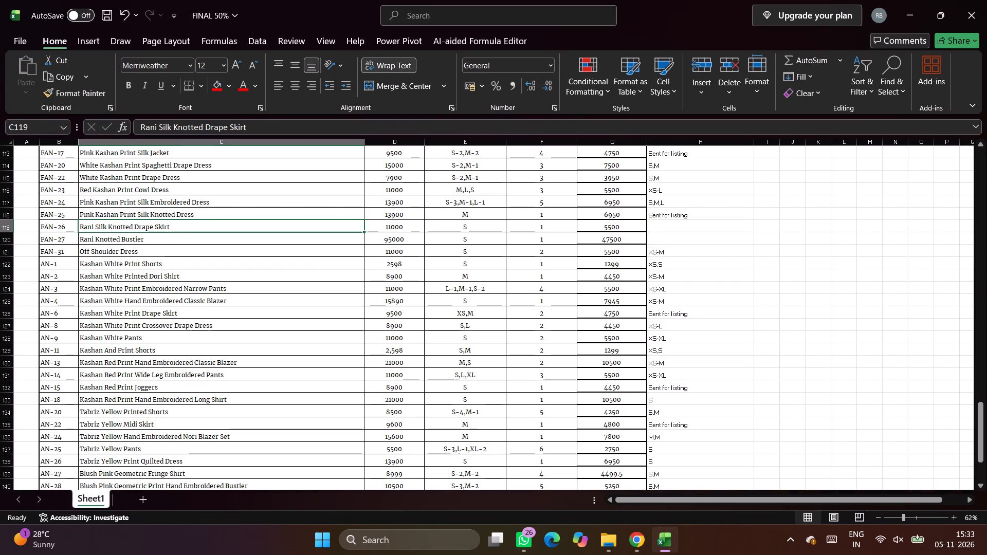
key(ctrl+c)
key(alt+Tab)
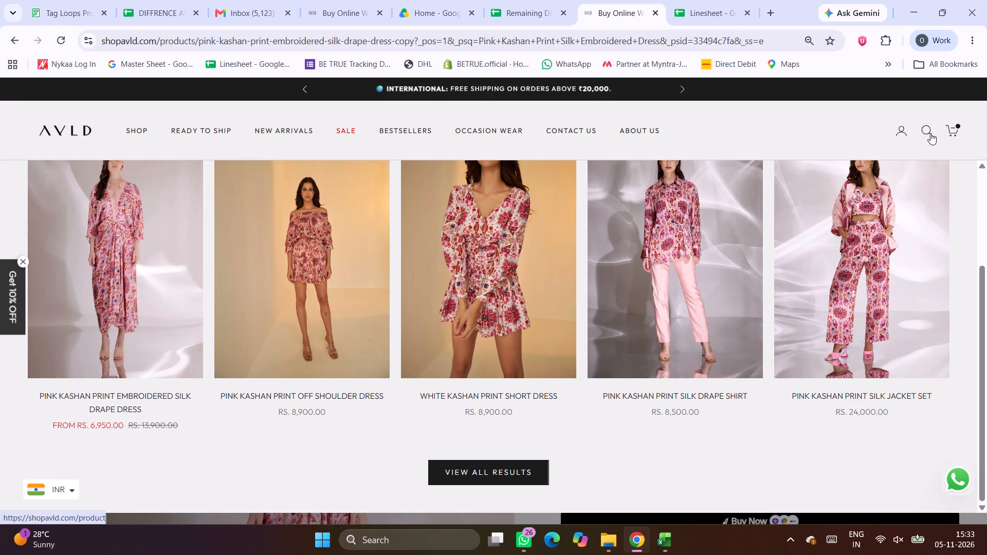
click(930, 129)
click(930, 129)
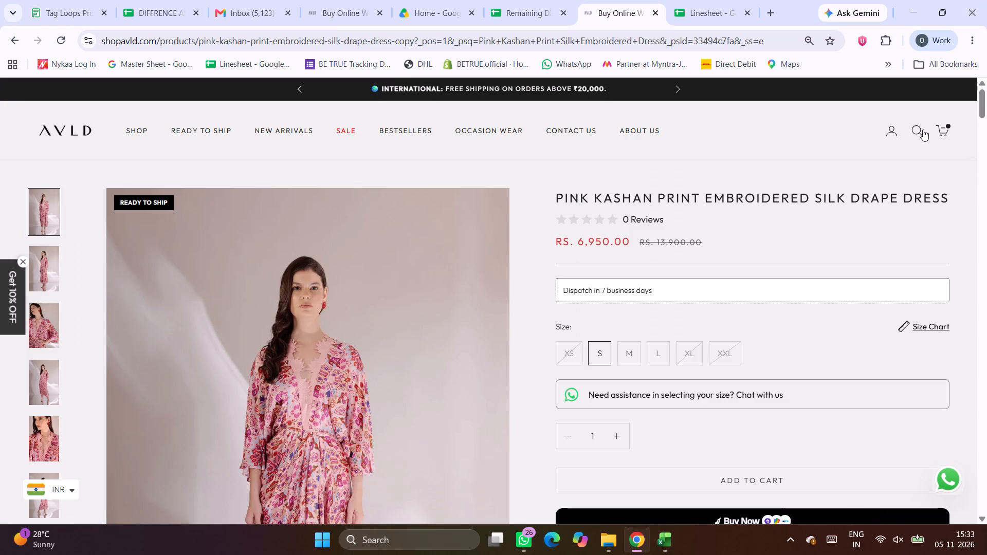
click(923, 129)
key(ctrl+v)
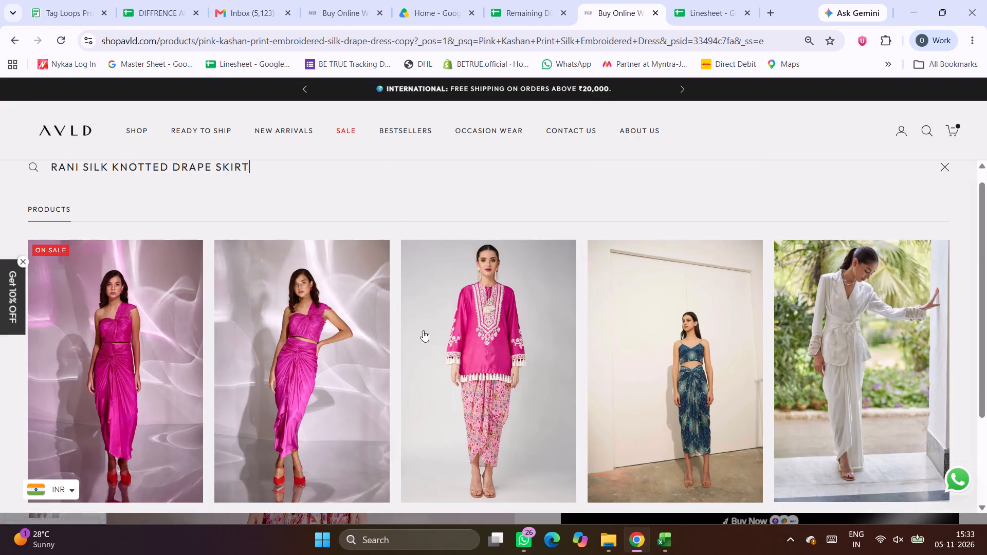
scroll(467, 340, down, 2)
click(119, 284)
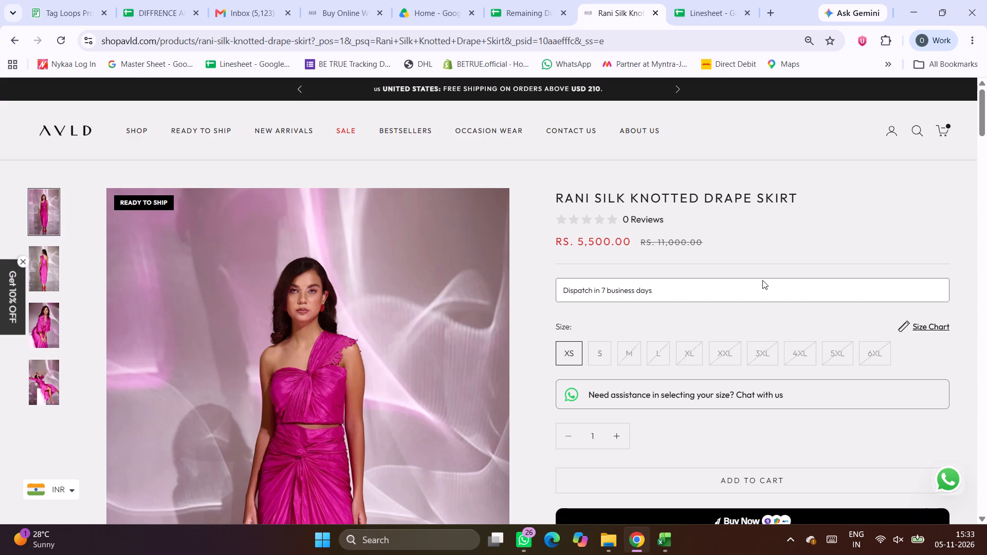
Back in the Excel workbook, enter XS-S in column H for FAN-26 Rani Silk Knotted Drape Skirt.
key(alt+Tab)
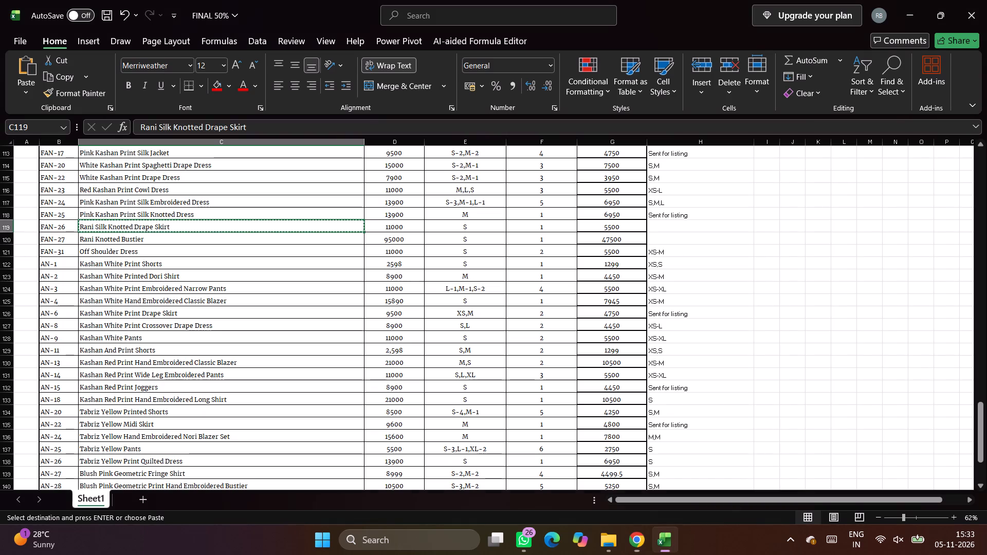
click(670, 226)
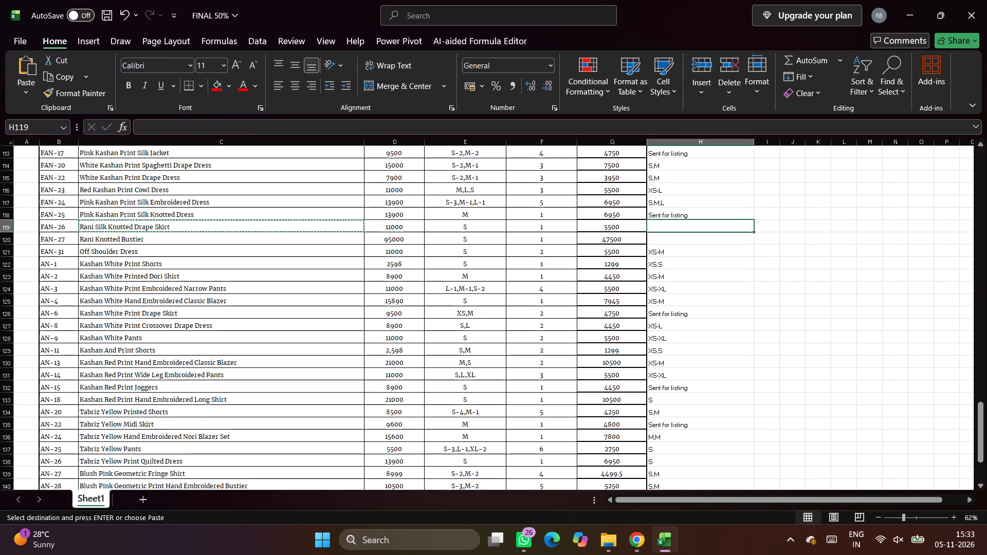
text(XS-S)
key(Tab)
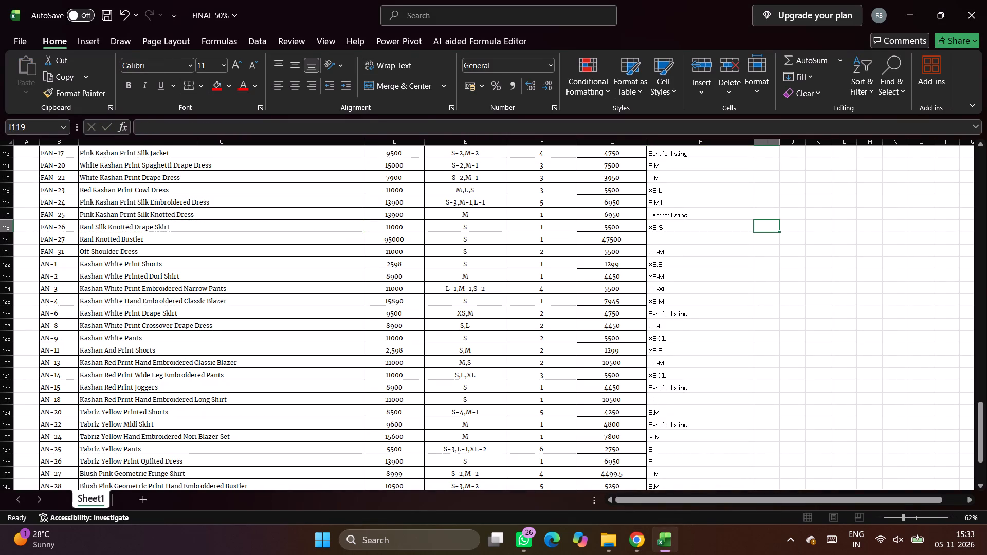
Copy the FAN-27 name, glance at the AVLD store in Chrome, enter Sent for listing in column H for FAN-27 Rani Knotted Bustier, and save.
click(661, 240)
click(134, 238)
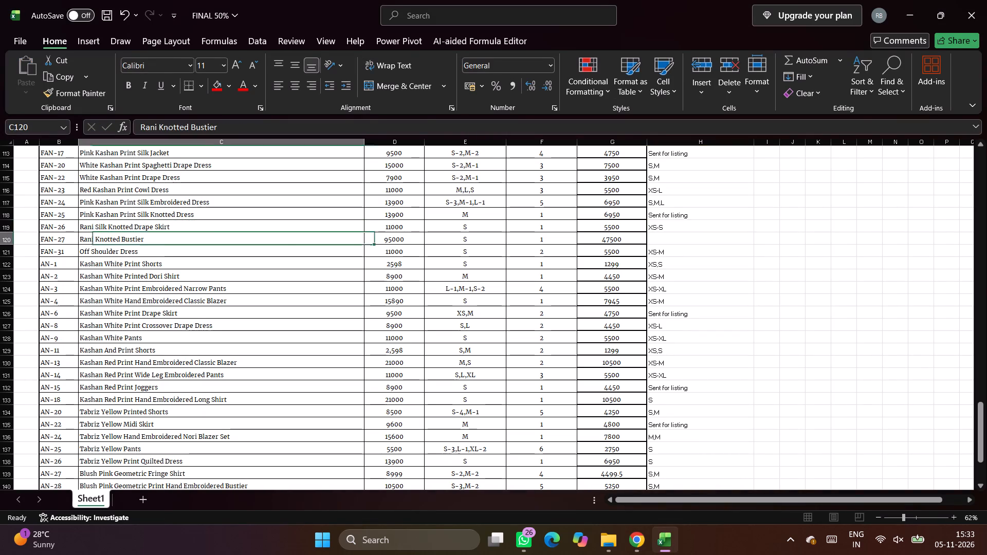
key(ctrl+c)
key(alt+Tab)
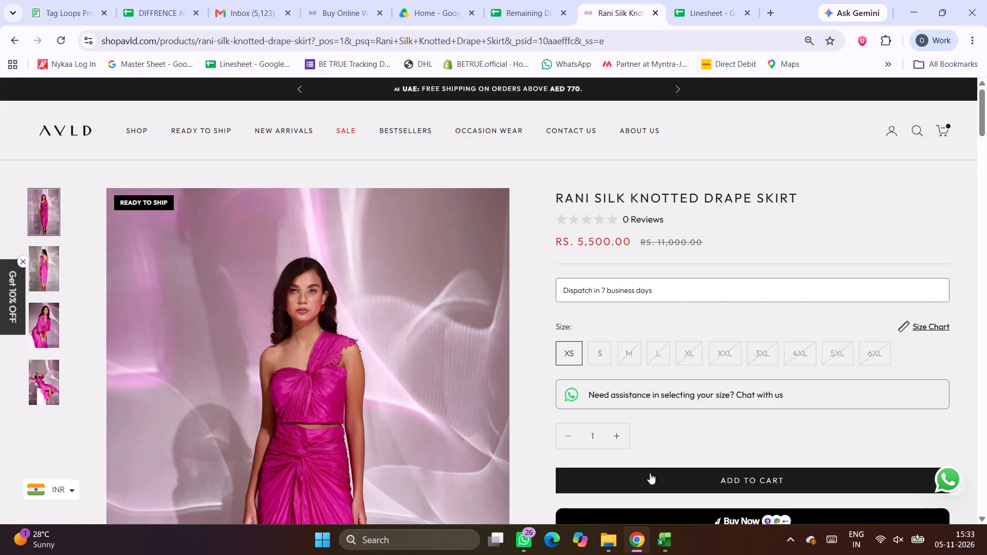
click(670, 553)
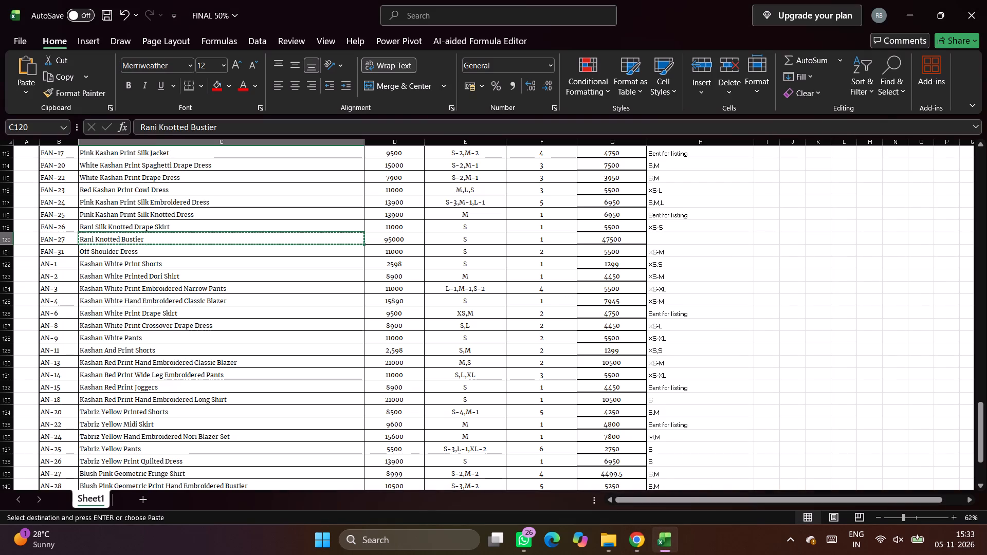
click(665, 239)
text(SE)
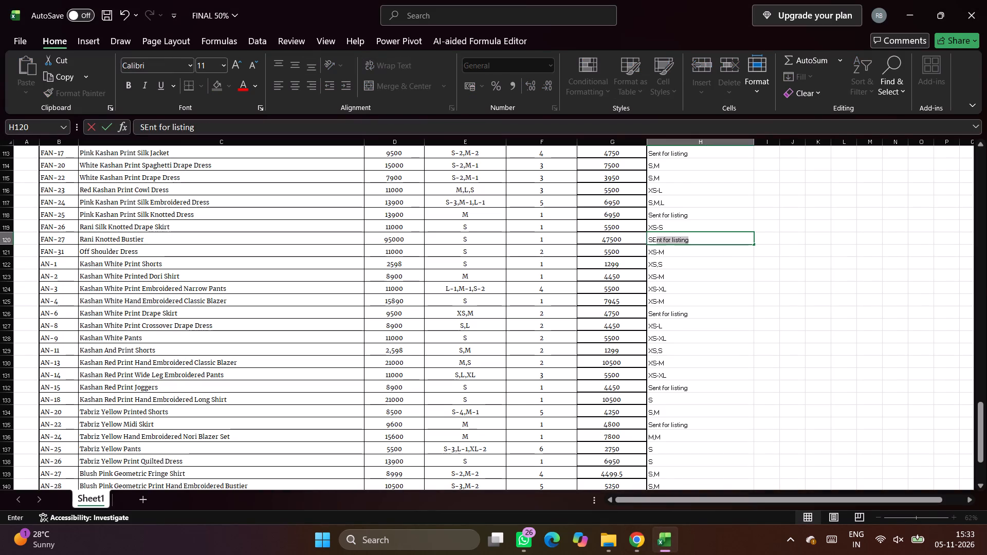
key(ctrl+s)
key(ctrl+s)
Apply the formatting of sale price cell G4 to the Sizes Available on Website entries in column H, covering all product rows.
scroll(789, 311, right, 1)
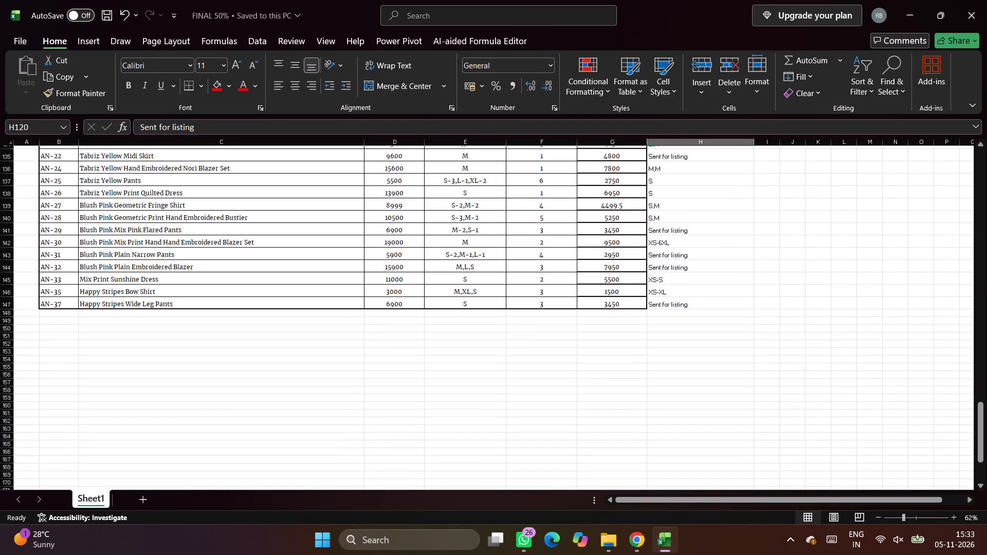
scroll(789, 311, right, 1)
scroll(802, 286, up, 4)
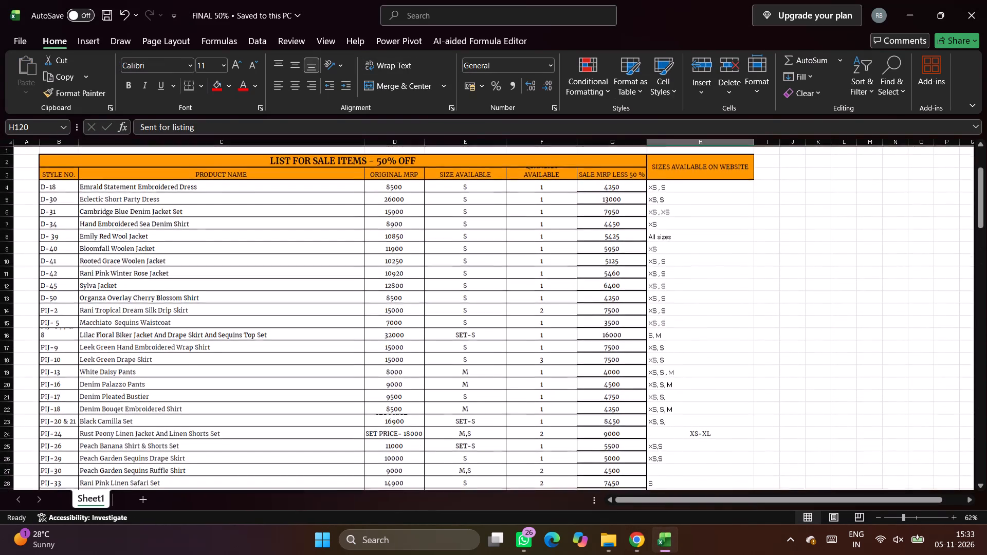
click(689, 142)
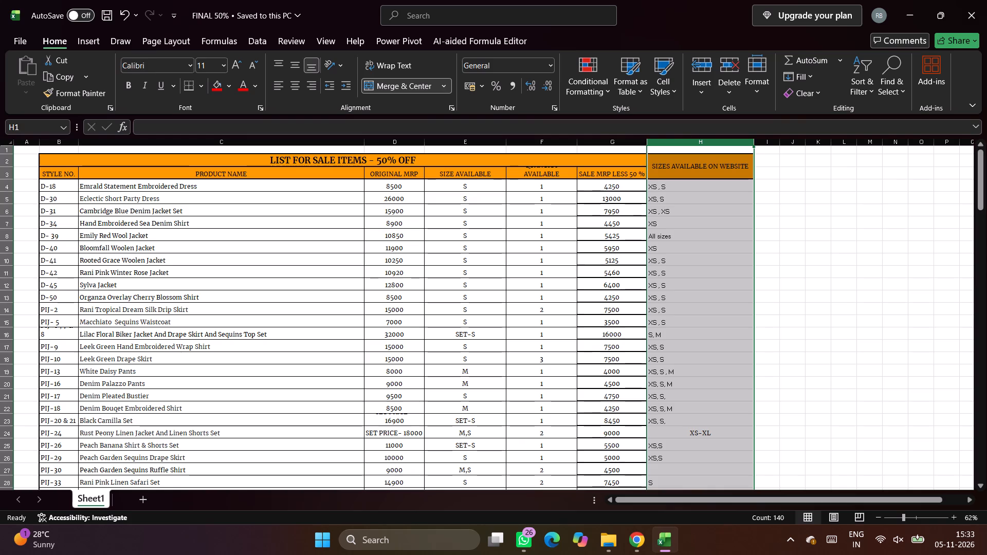
click(526, 218)
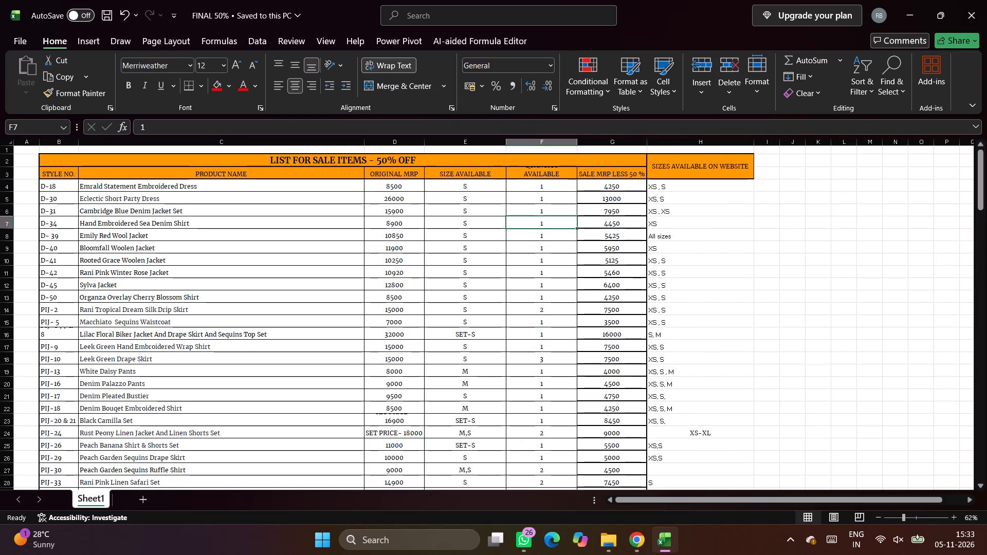
click(610, 187)
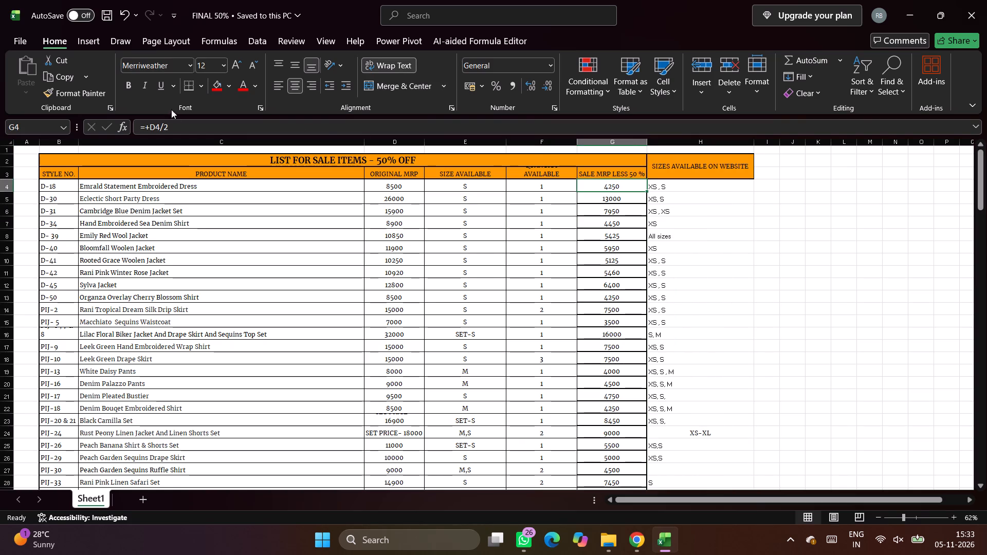
click(84, 91)
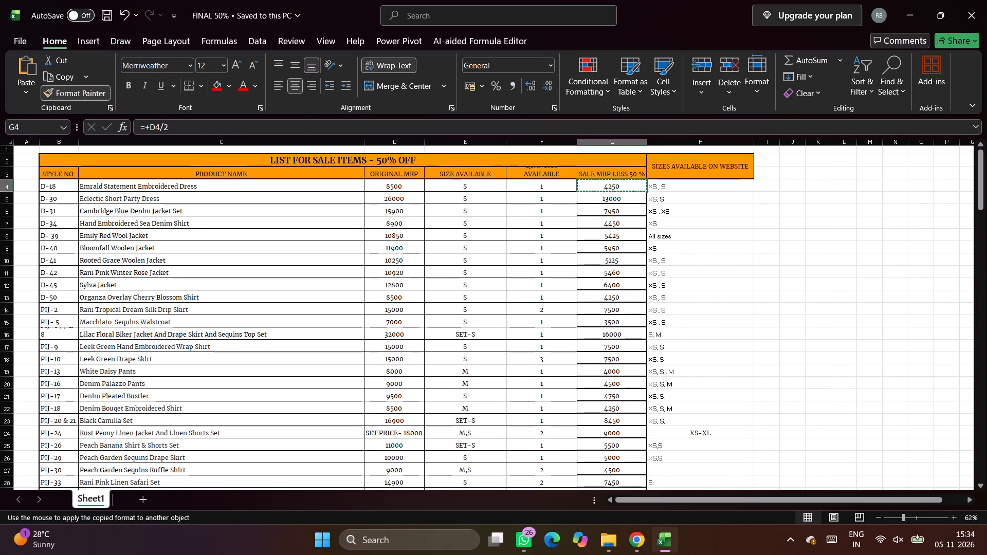
shift+drag(703, 182, 733, 508)
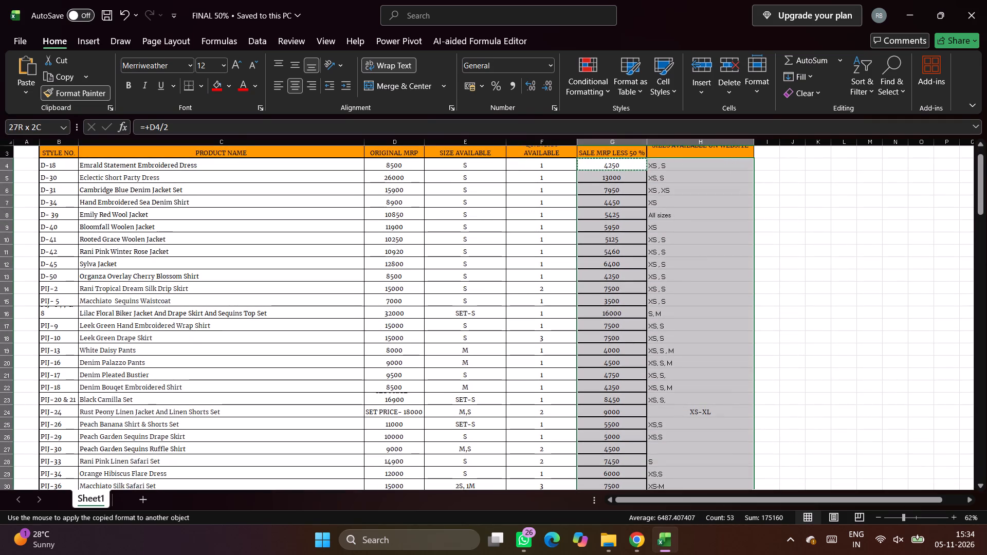
shift+drag(733, 508, 689, 531)
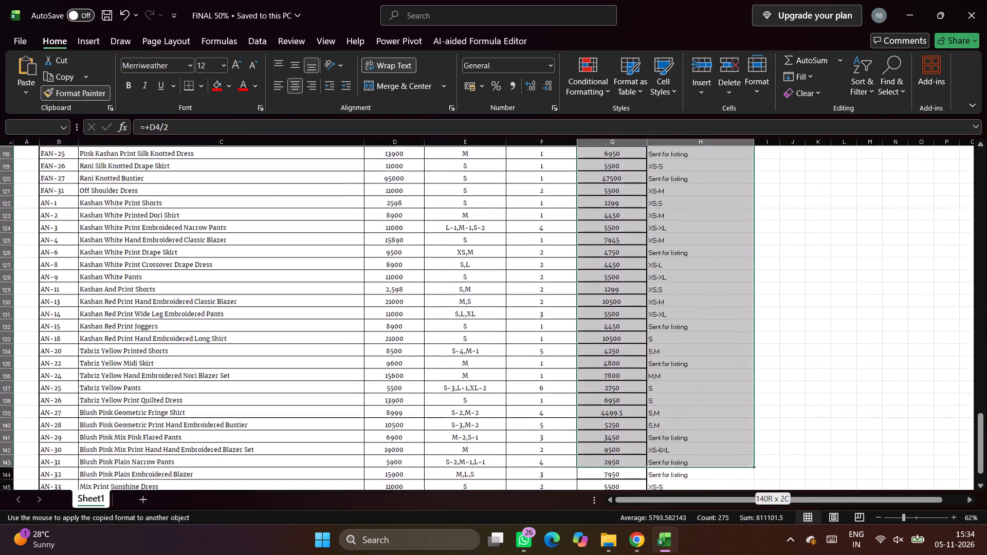
shift+drag(689, 531, 679, 483)
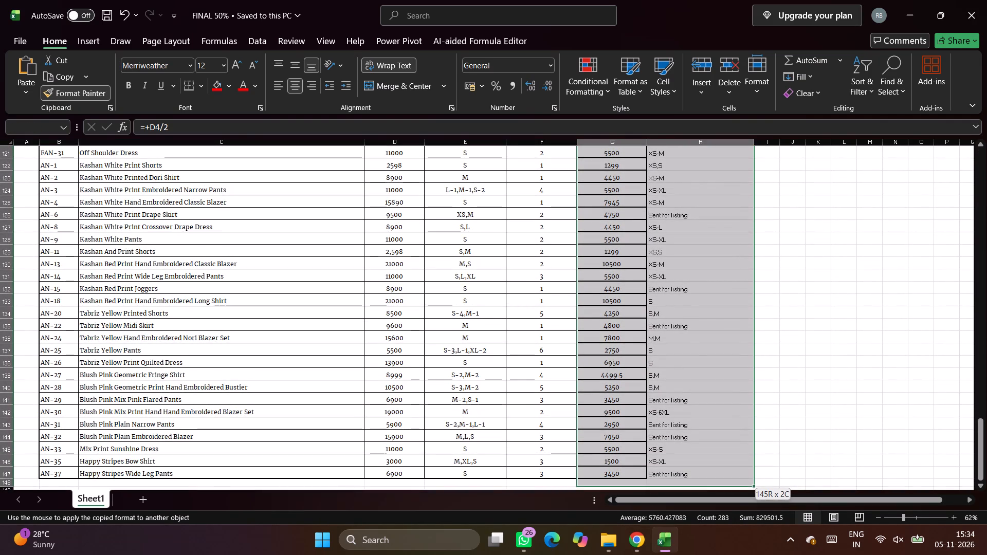
shift+drag(679, 483, 680, 476)
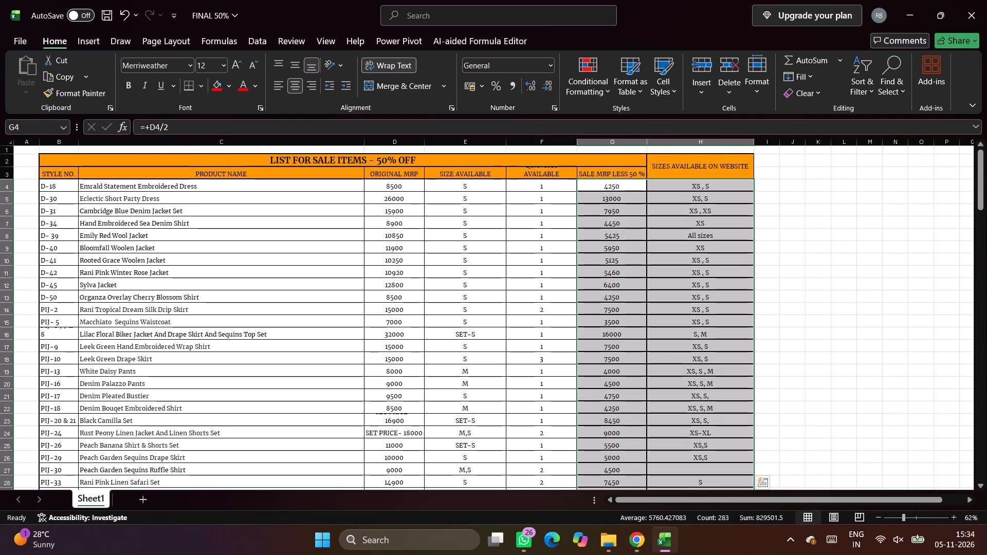
Make the product entries in columns G and H bold with font size 18.
click(131, 87)
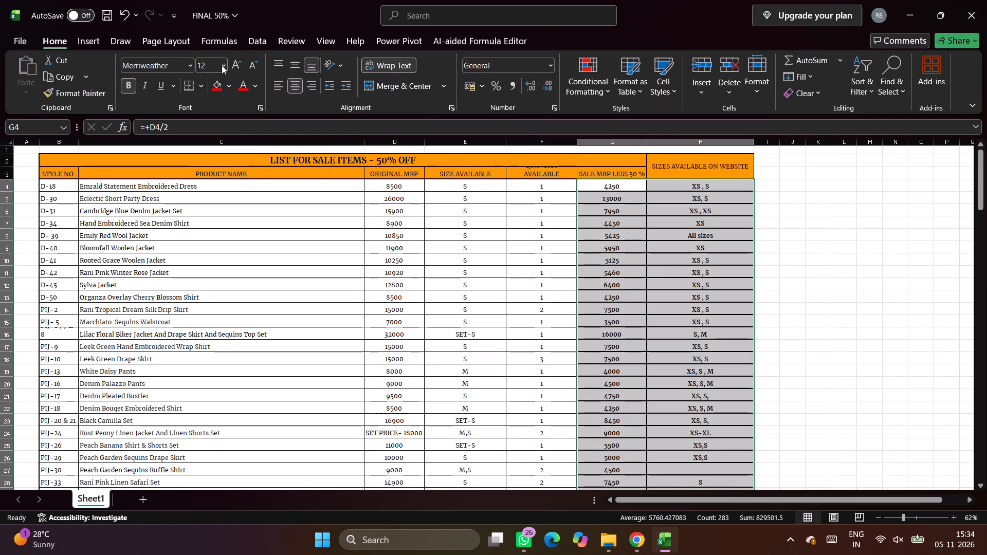
triple_click(238, 64)
click(238, 64)
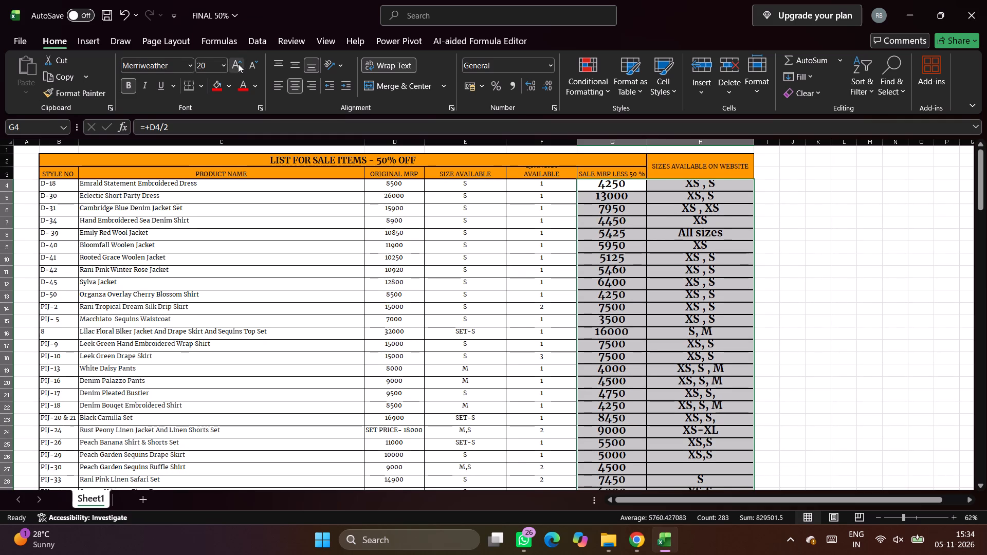
click(254, 63)
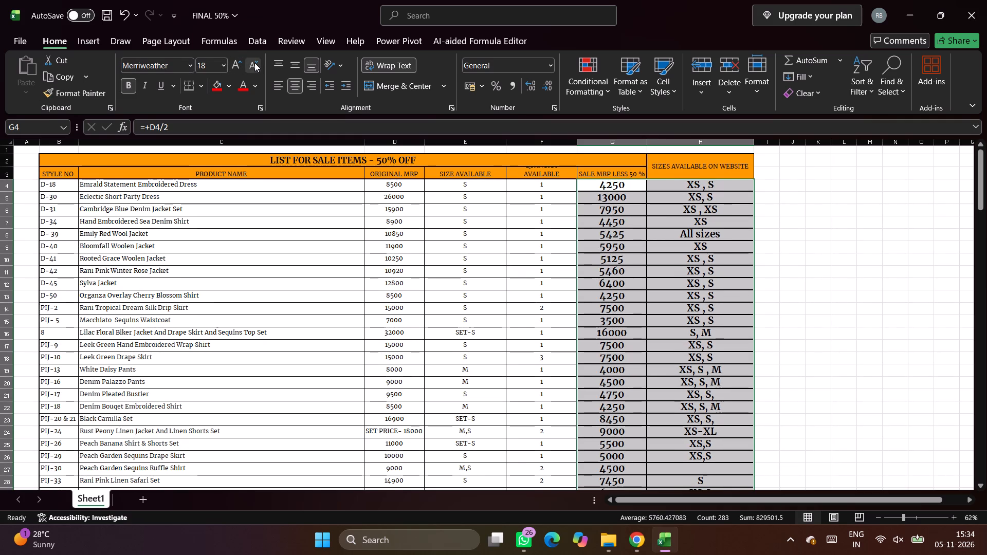
Set the font size of only the Sale MRP Less 50 % entries in column G to 14 and save the workbook.
key(shift+Left)
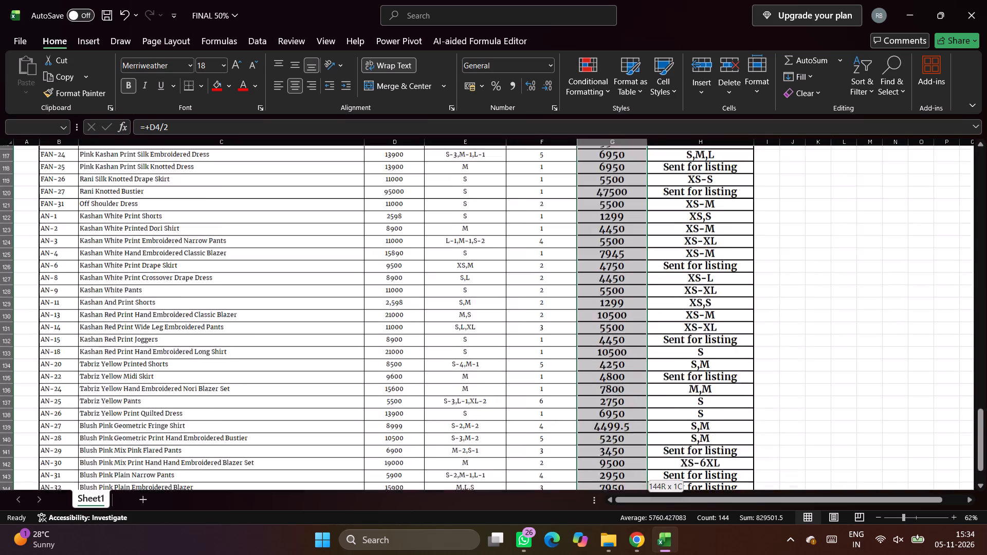
scroll(482, 214, up, 6)
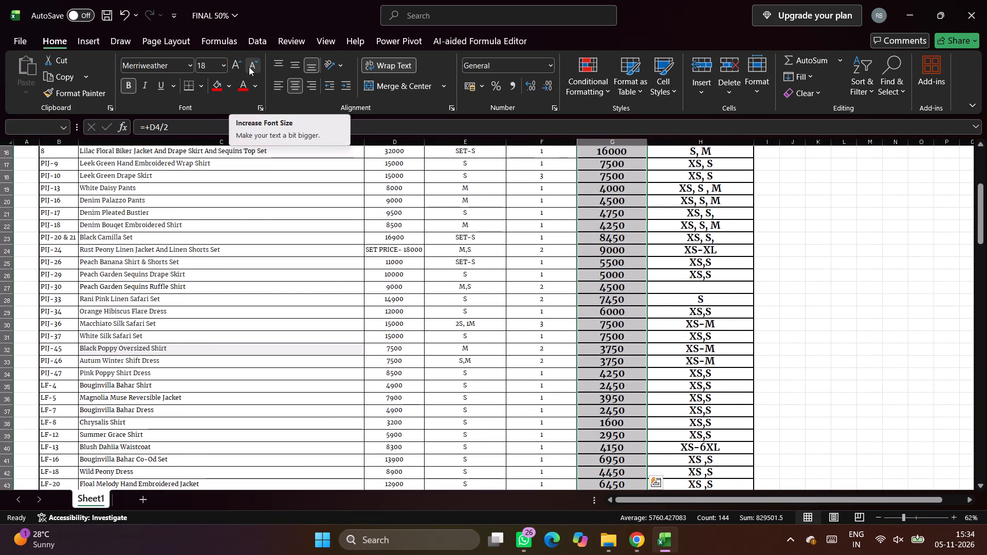
triple_click(249, 67)
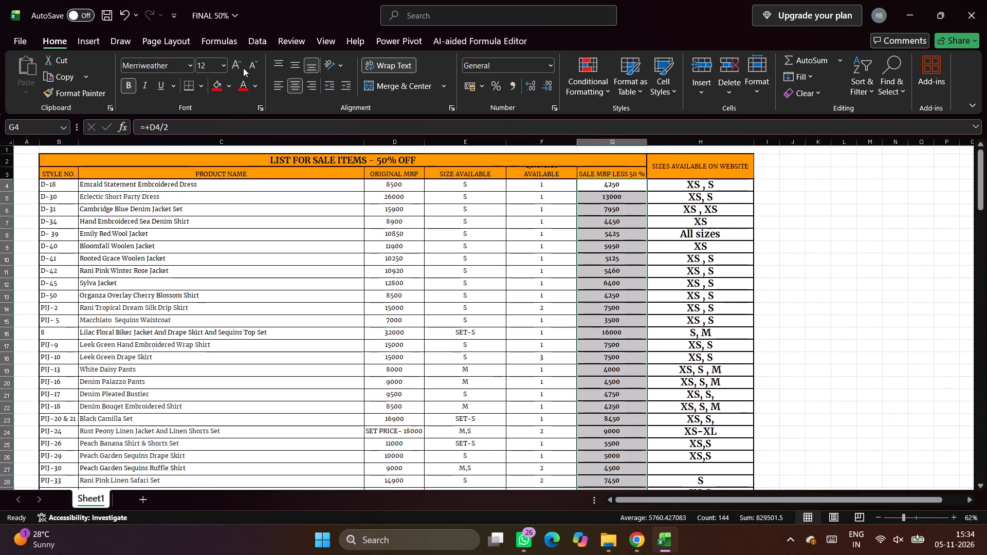
click(241, 66)
click(879, 252)
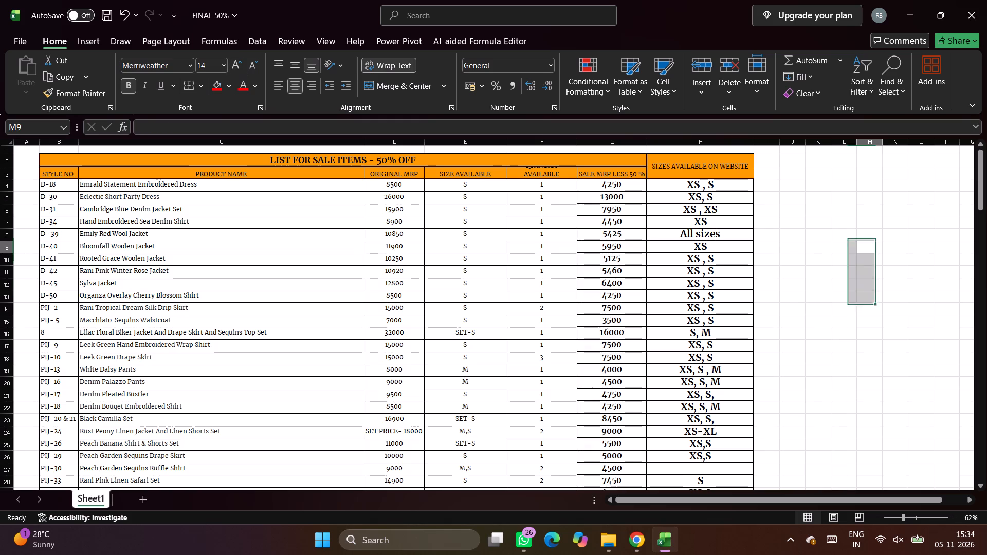
key(ctrl+s)
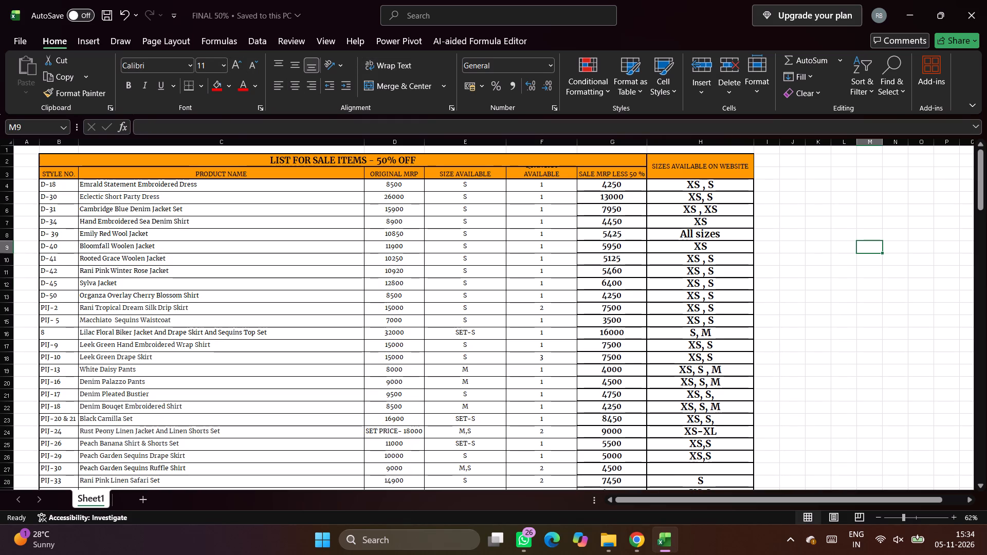
Check the website listing folder in File Explorer, enter Sent for listing in H27 for PIJ-30 Peach Garden Sequins Ruffle Shirt, and save the workbook.
scroll(872, 340, down, 1)
scroll(795, 364, down, 1)
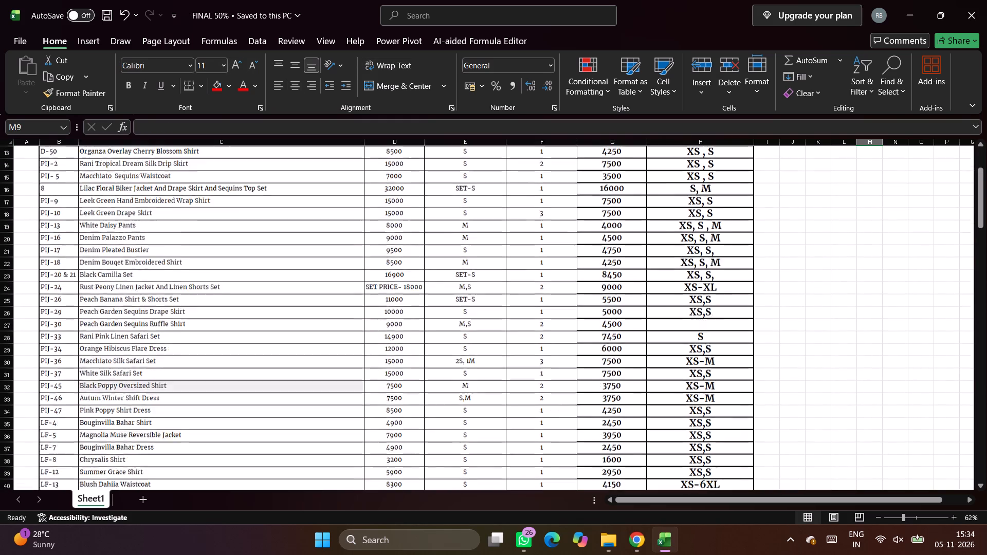
scroll(795, 364, down, 1)
click(711, 300)
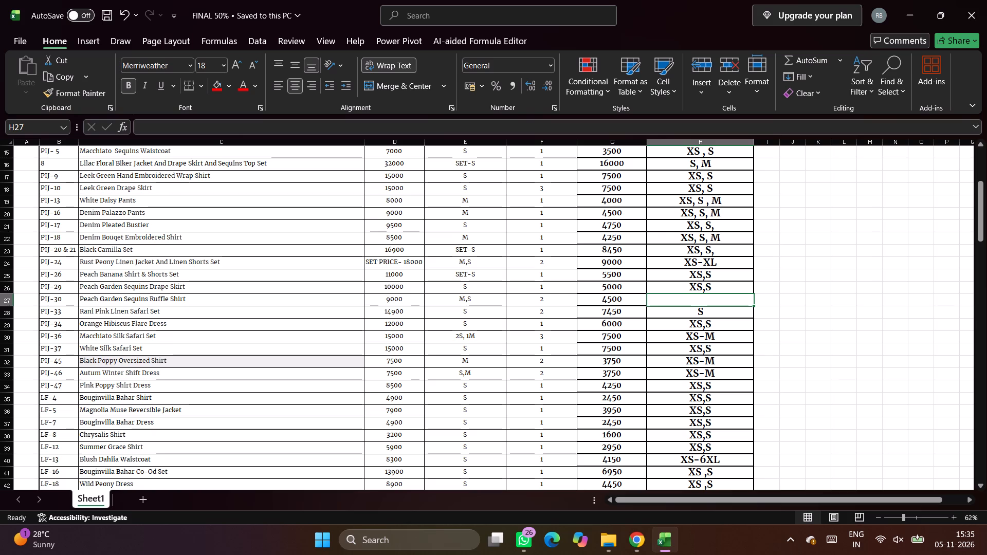
click(611, 544)
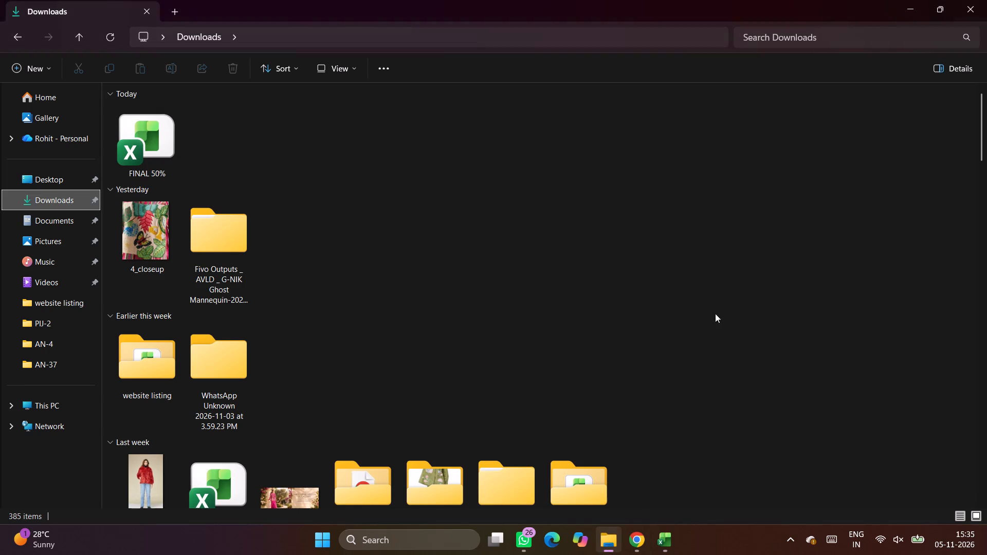
double_click(180, 368)
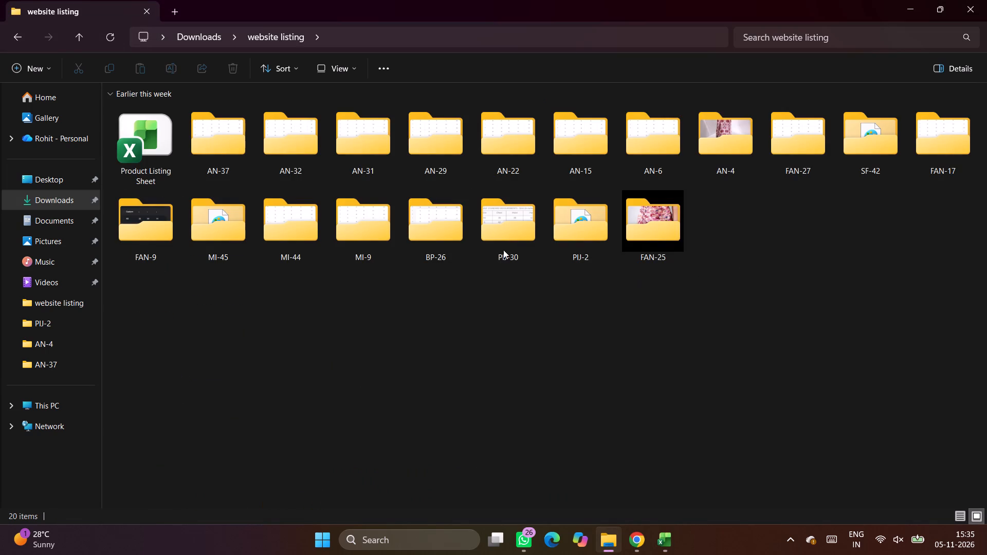
click(655, 529)
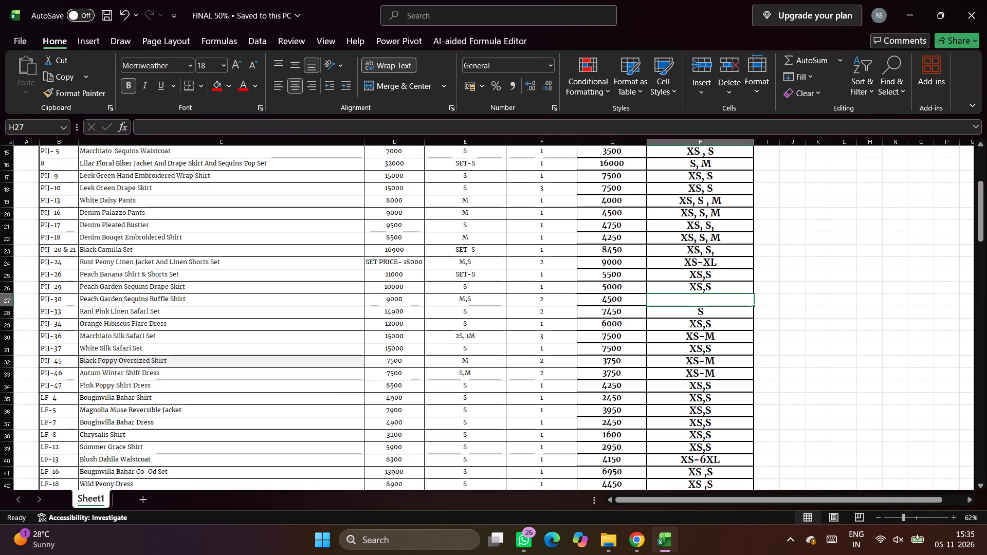
click(8, 300)
click(718, 300)
text(SE)
click(869, 325)
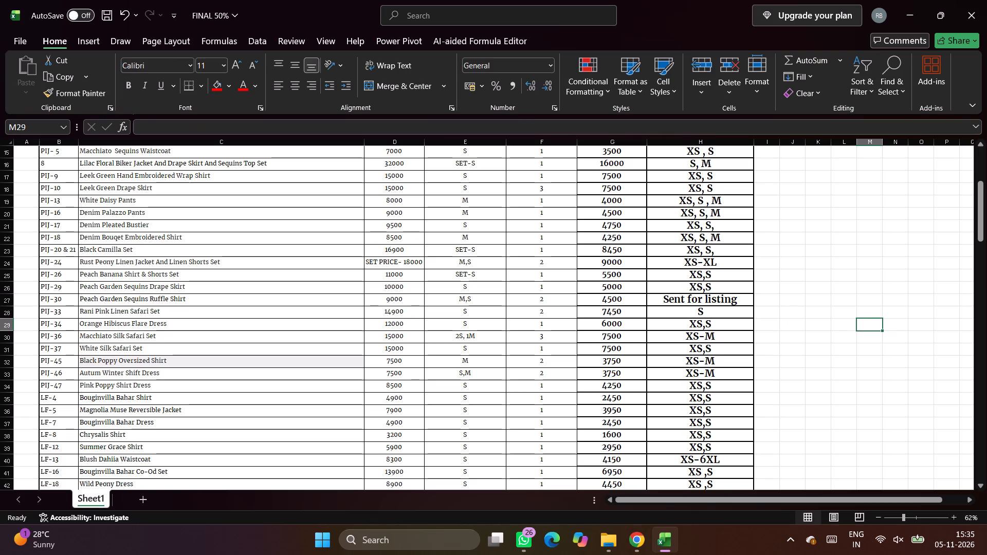
key(ctrl+s)
Fill the BP-20 Royal Blue Pleated Straight Silk Pants row red from columns B to H and save the workbook.
scroll(810, 320, up, 4)
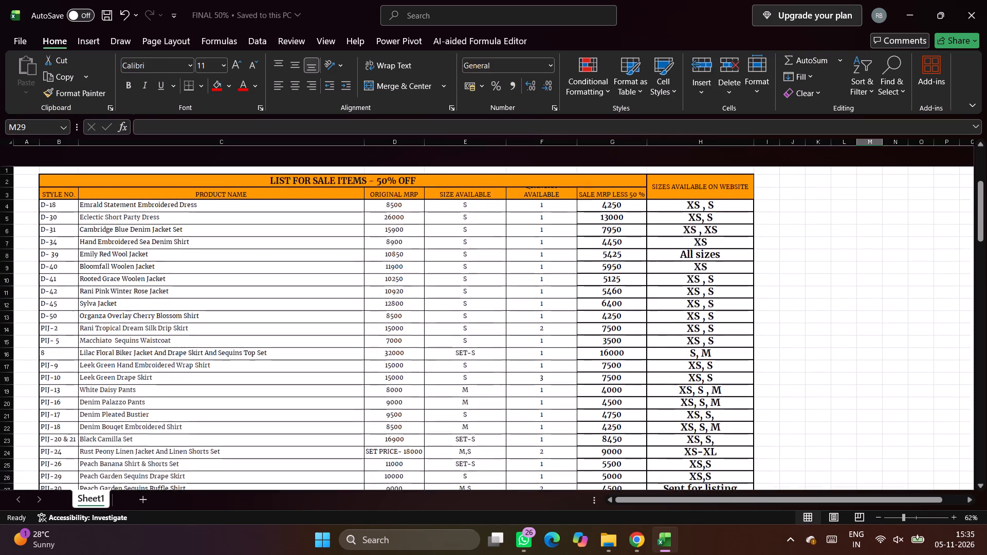
scroll(810, 320, down, 6)
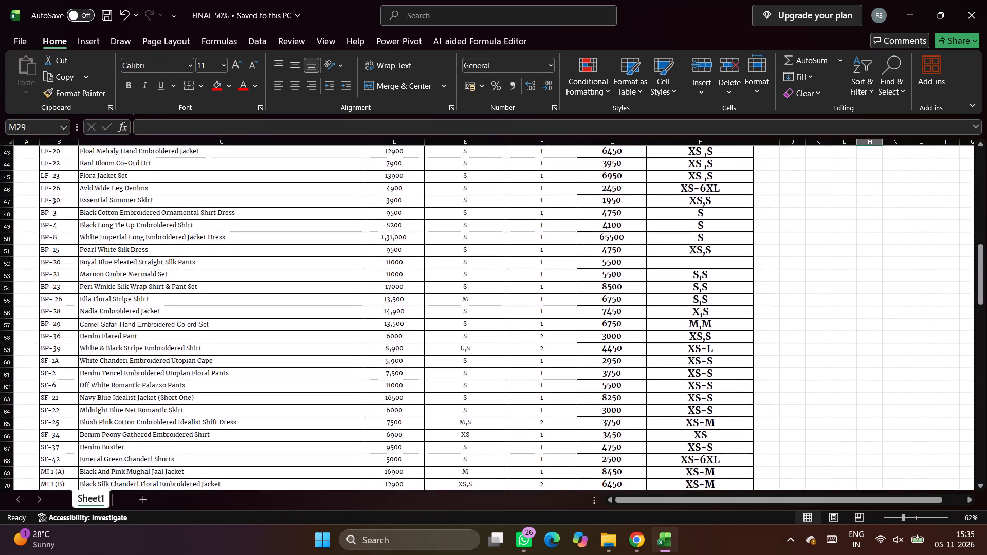
click(709, 261)
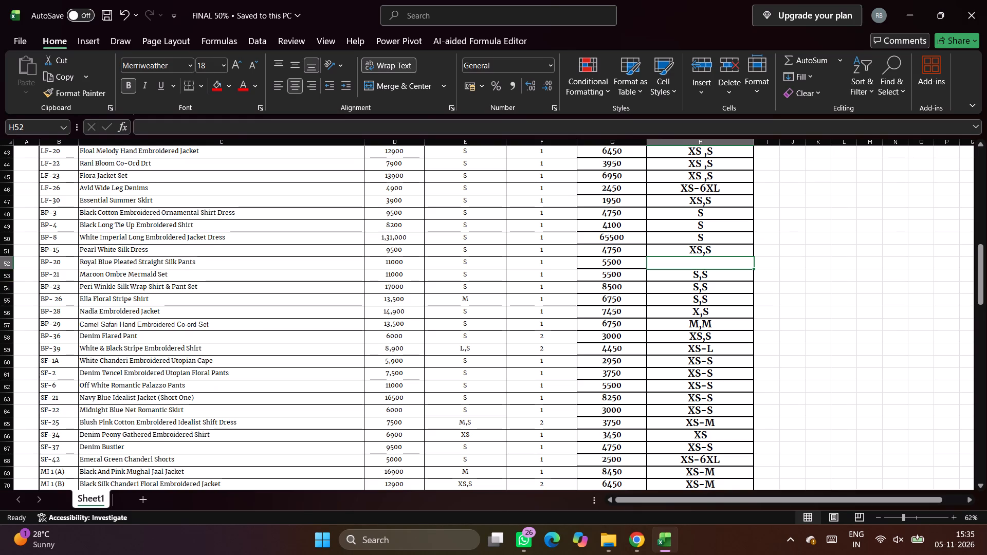
drag(65, 264, 733, 263)
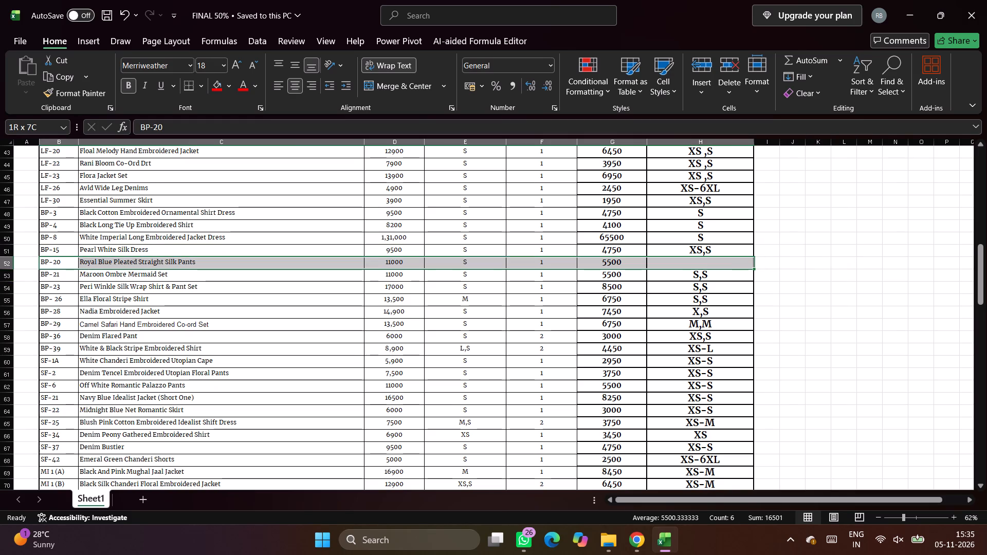
drag(733, 263, 732, 263)
click(218, 88)
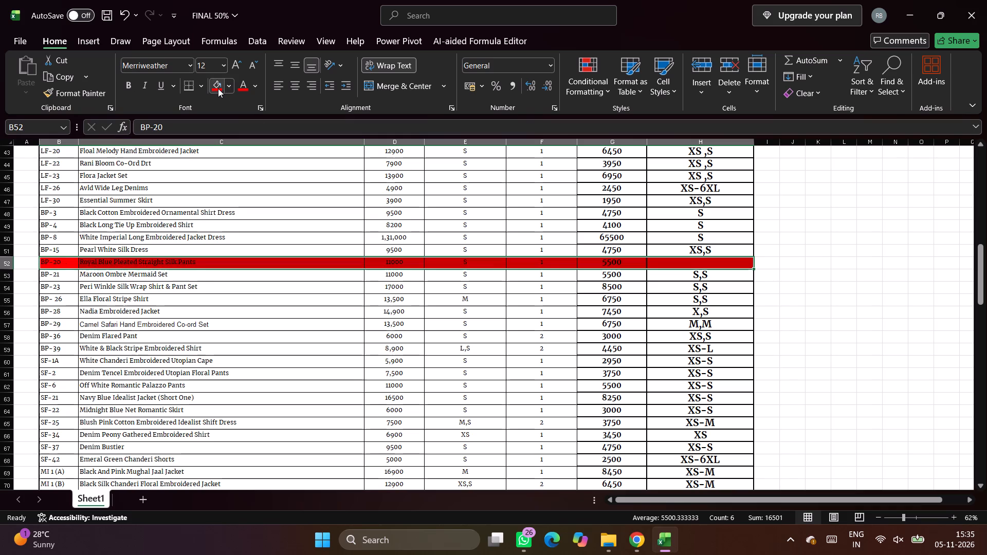
key(ctrl+s)
scroll(661, 382, down, 2)
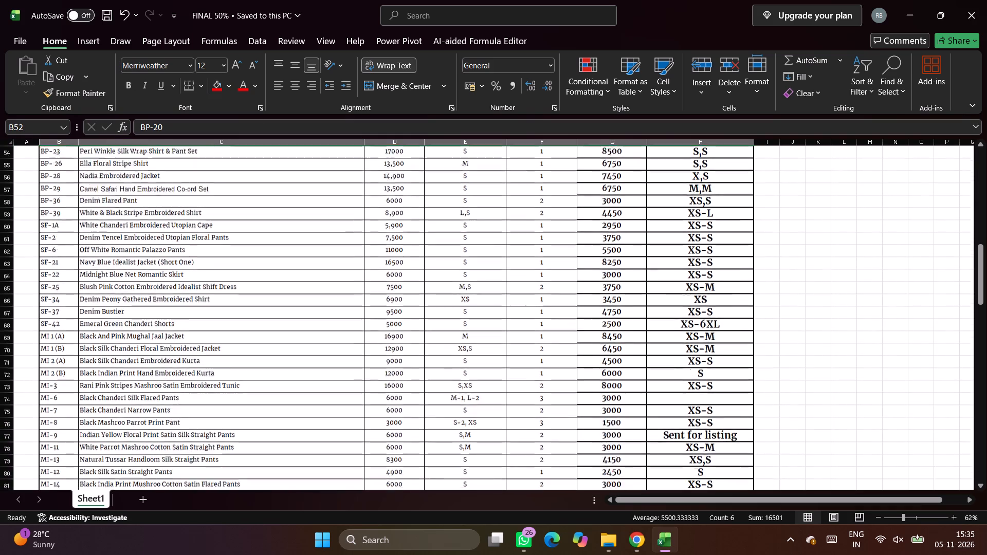
Copy the MI-6 product name from C74 and search the AVLD store for Black Chanderi Silk Flared Pants, checking the suggested products.
scroll(661, 382, down, 2)
click(696, 338)
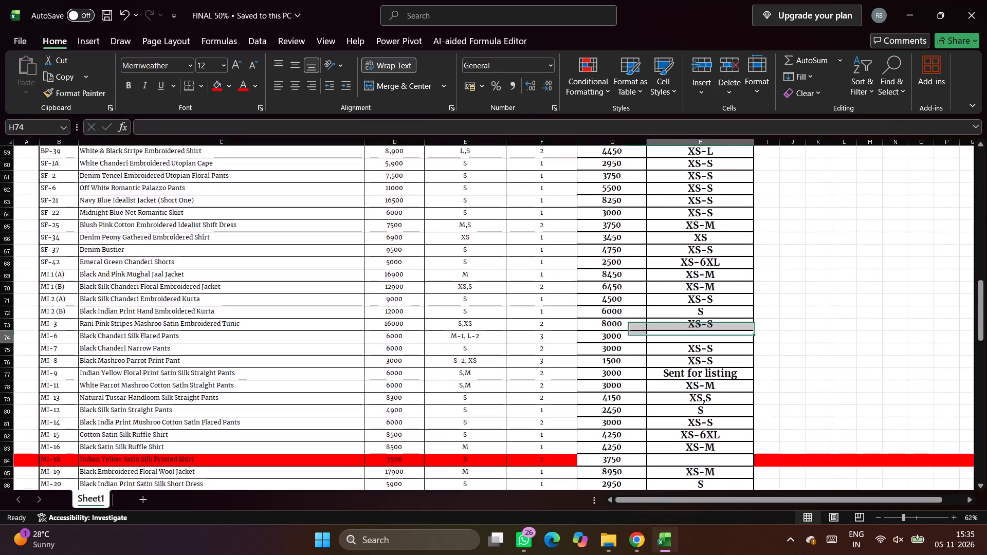
click(121, 337)
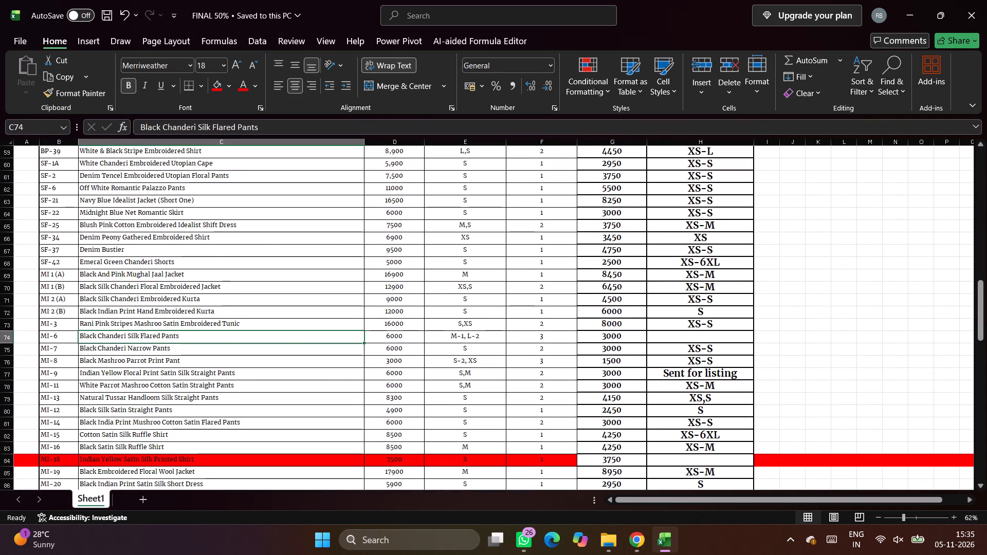
key(ctrl+c)
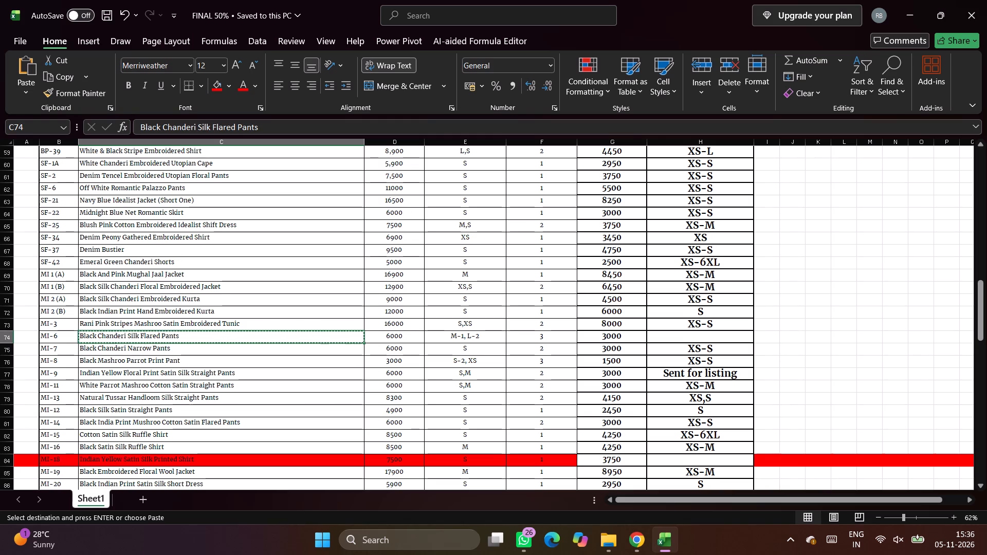
click(637, 553)
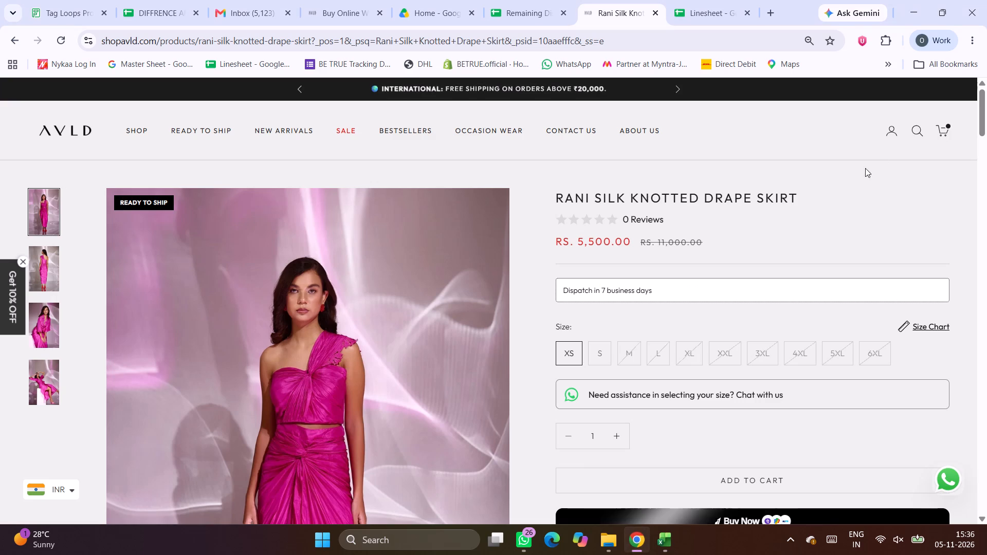
click(917, 131)
key(ctrl+v)
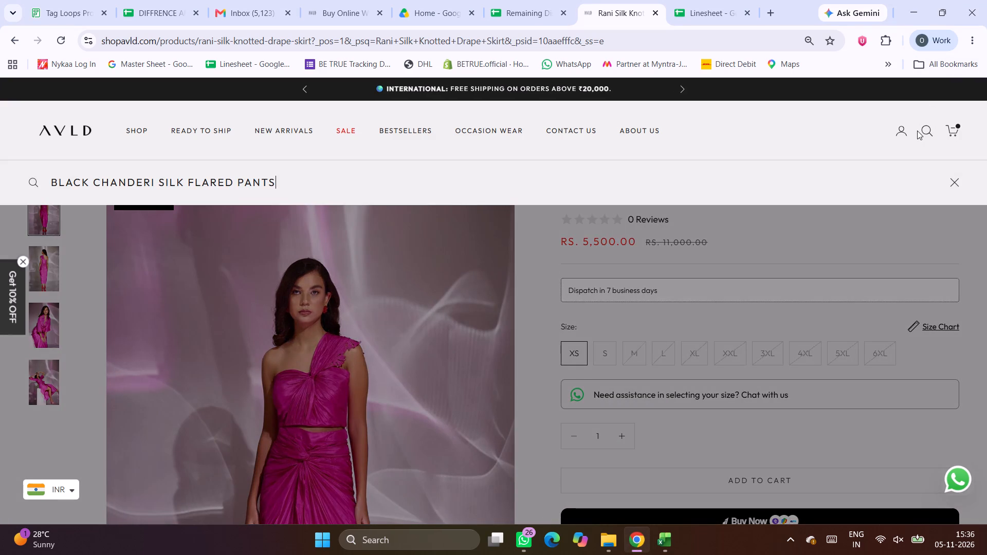
scroll(490, 304, down, 1)
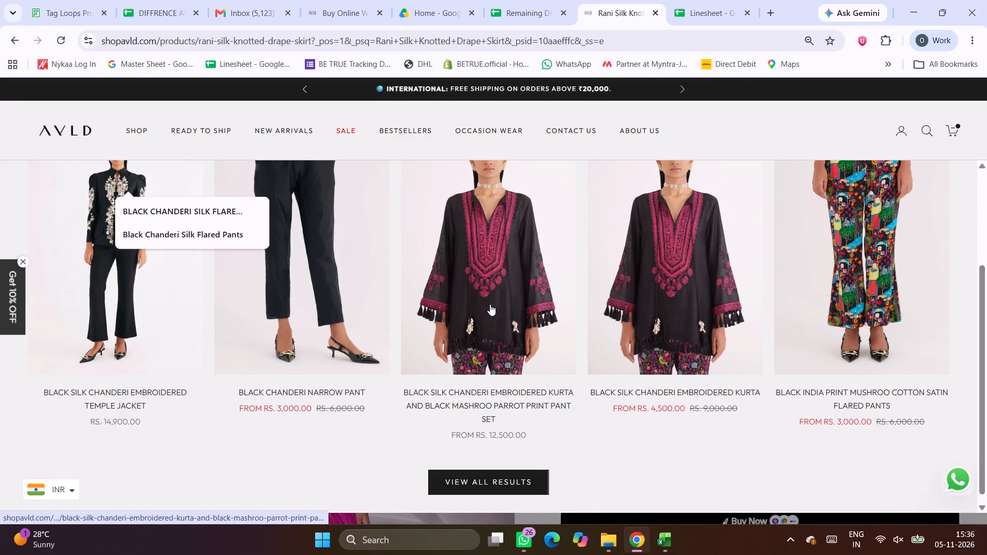
scroll(490, 304, down, 1)
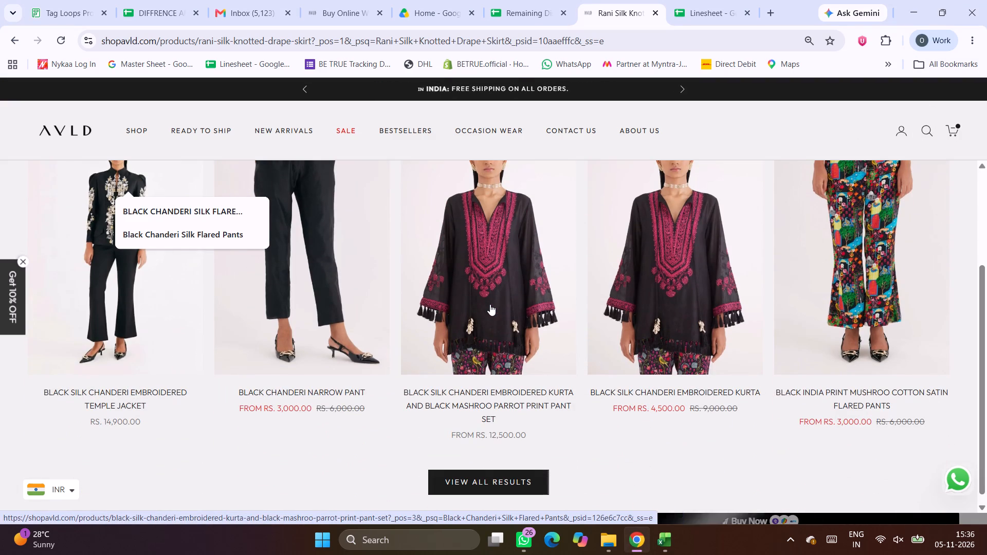
scroll(490, 304, up, 4)
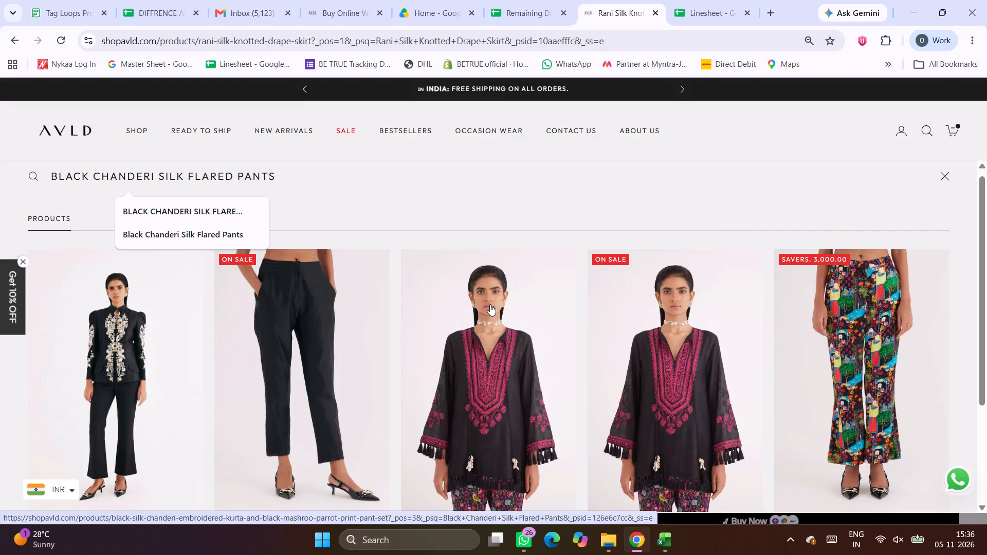
Find style MI 6 in the Linesheet's MY INDIA A/W2023 sheet and copy its product name, Black Chanderi Silk Flared Pant.
click(550, 0)
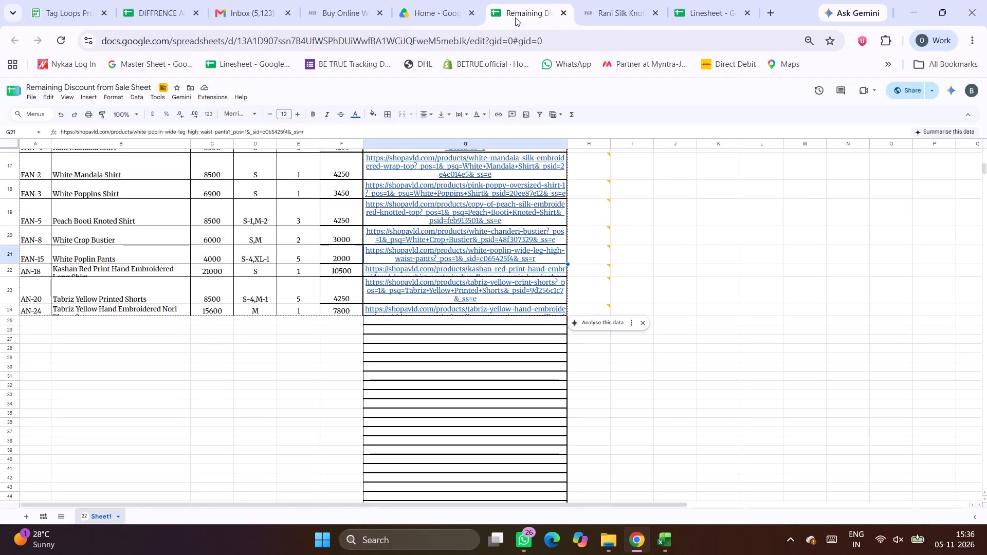
click(710, 0)
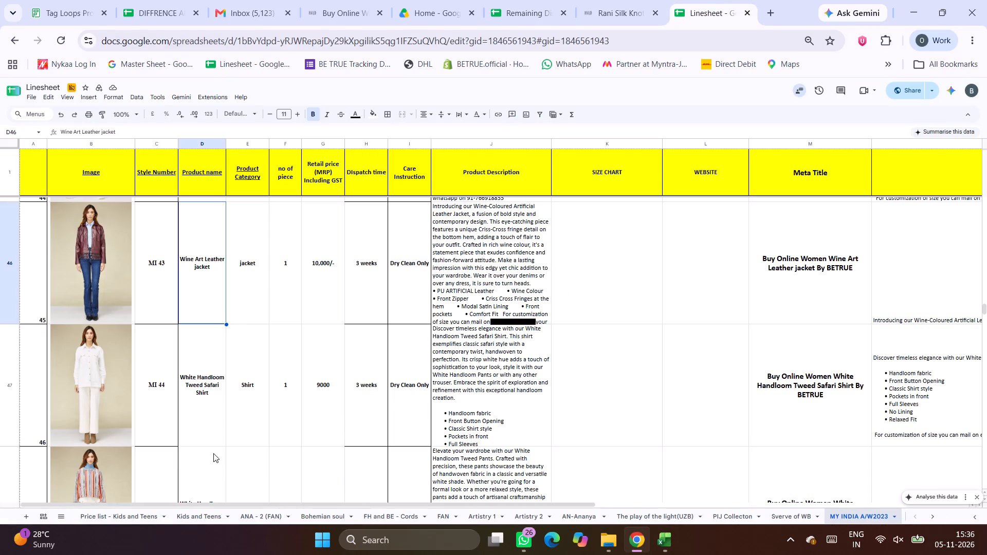
scroll(245, 393, up, 9)
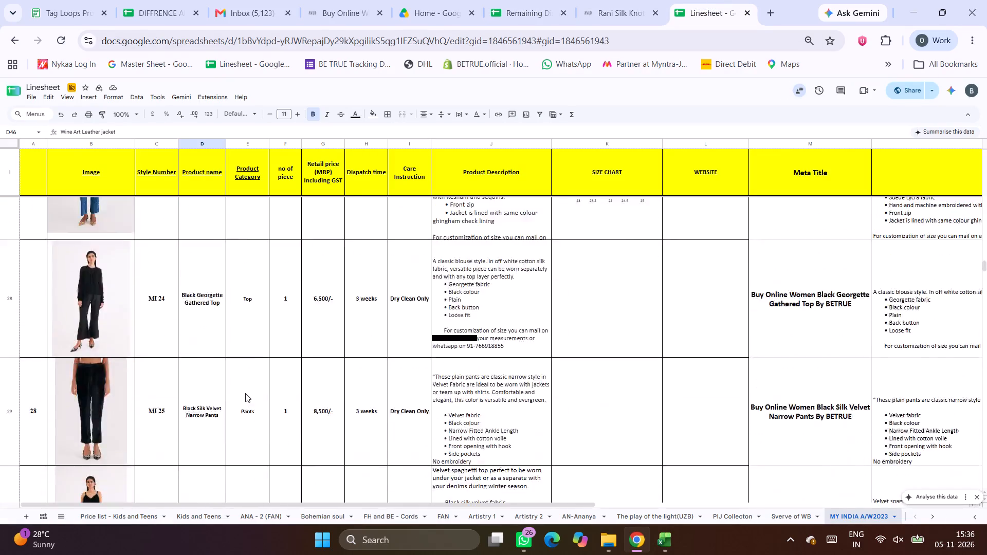
scroll(245, 393, up, 12)
scroll(245, 393, down, 3)
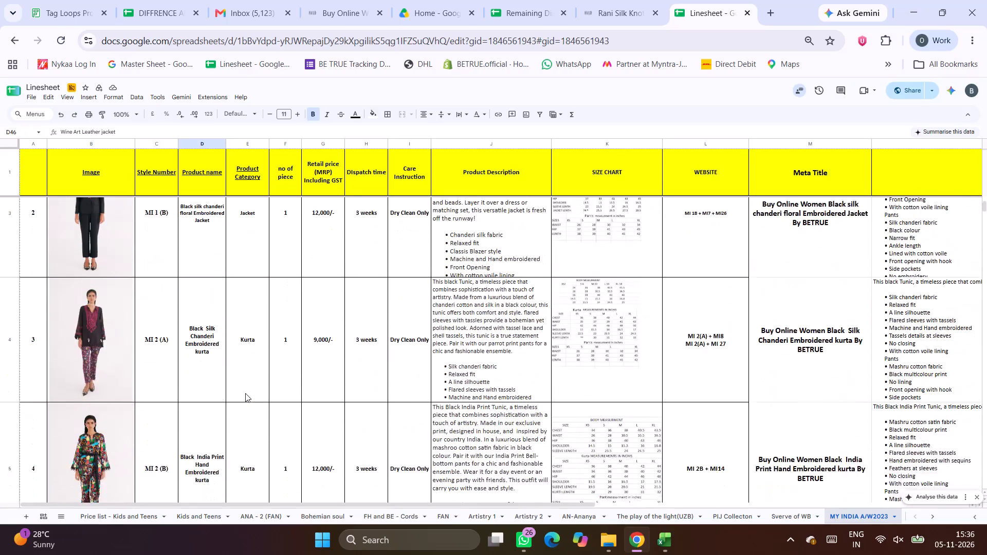
scroll(245, 393, down, 5)
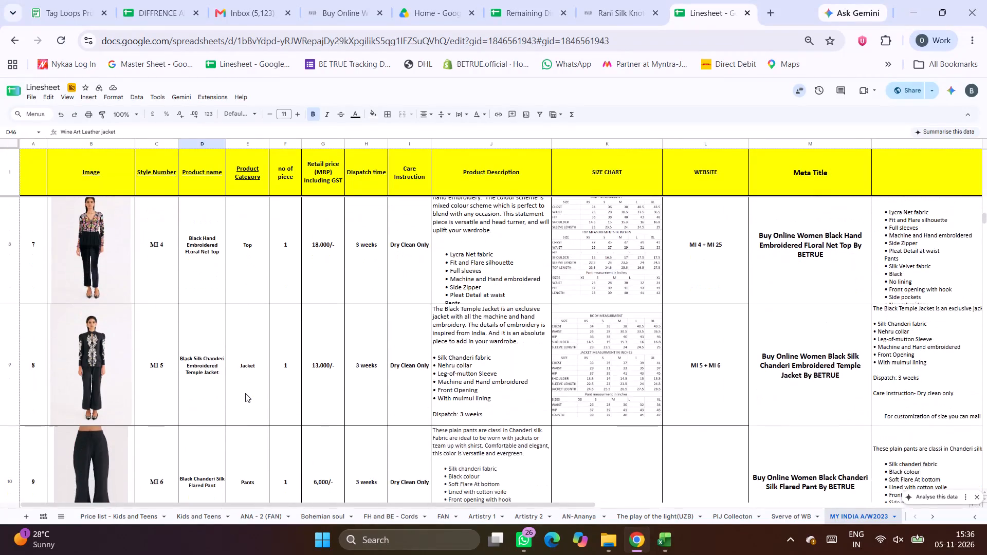
scroll(245, 393, down, 1)
click(216, 398)
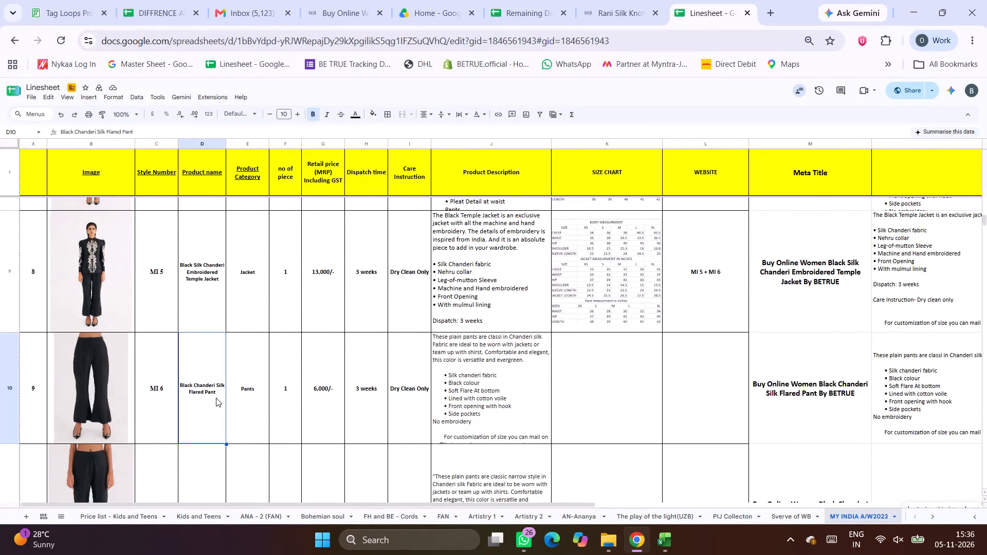
key(ctrl+c)
Search the AVLD store for Black Chanderi Silk Flared Pant and look through the full results for the matching pants.
click(576, 0)
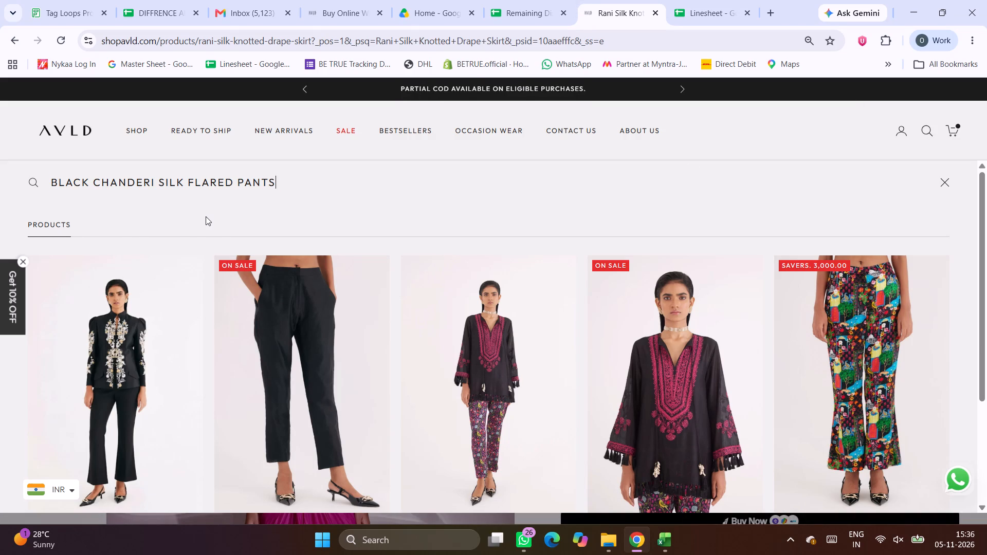
key(ctrl+a)
key(ctrl+v)
scroll(442, 196, down, 4)
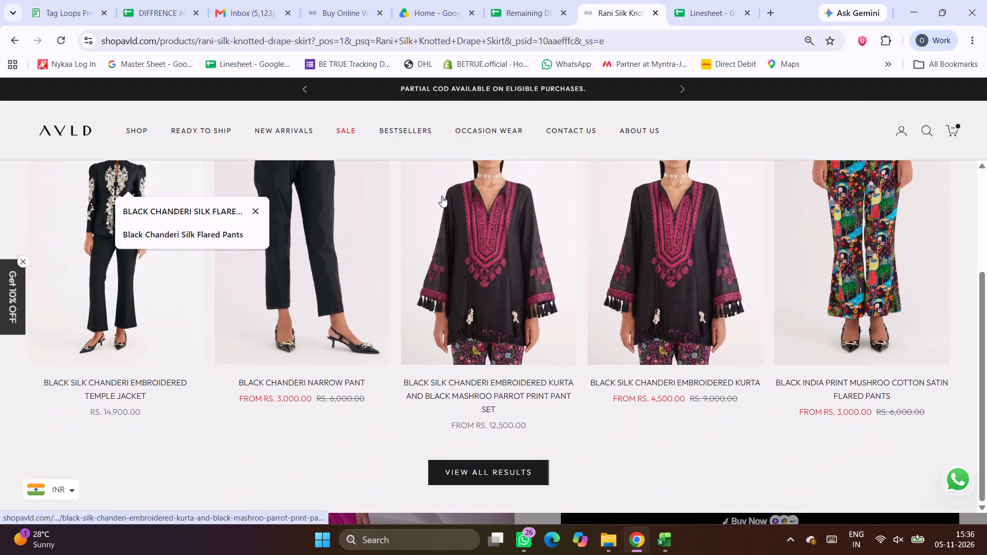
click(481, 473)
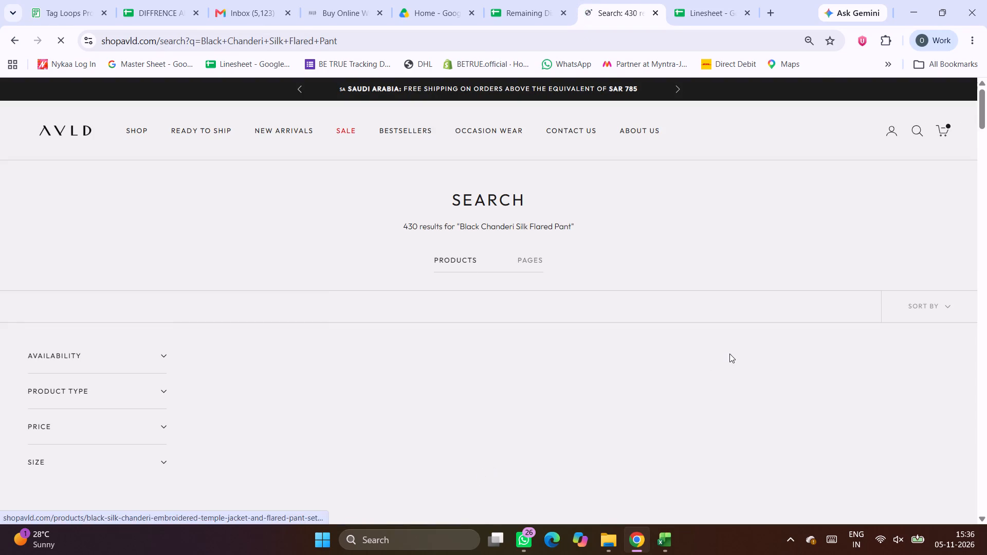
scroll(632, 416, down, 5)
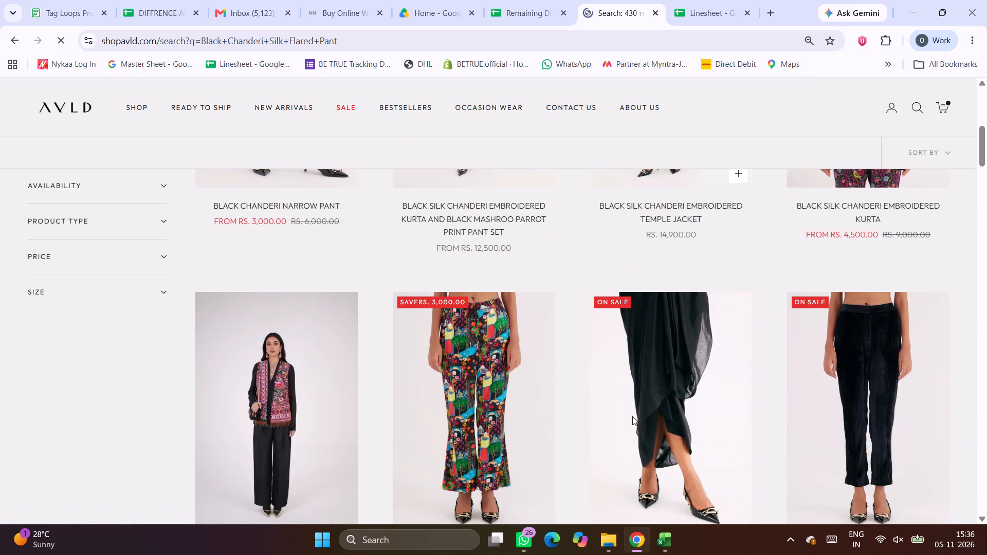
scroll(632, 416, down, 8)
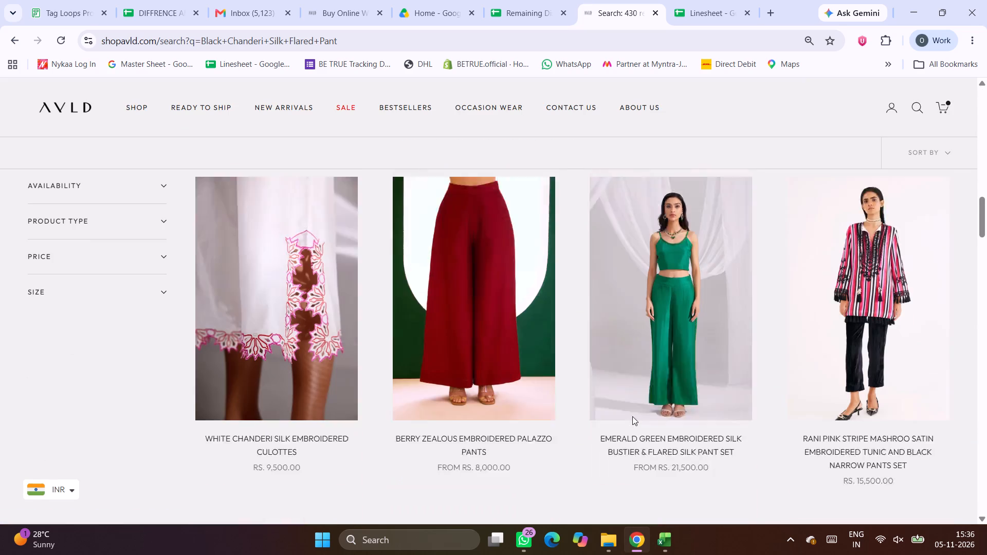
scroll(632, 416, down, 6)
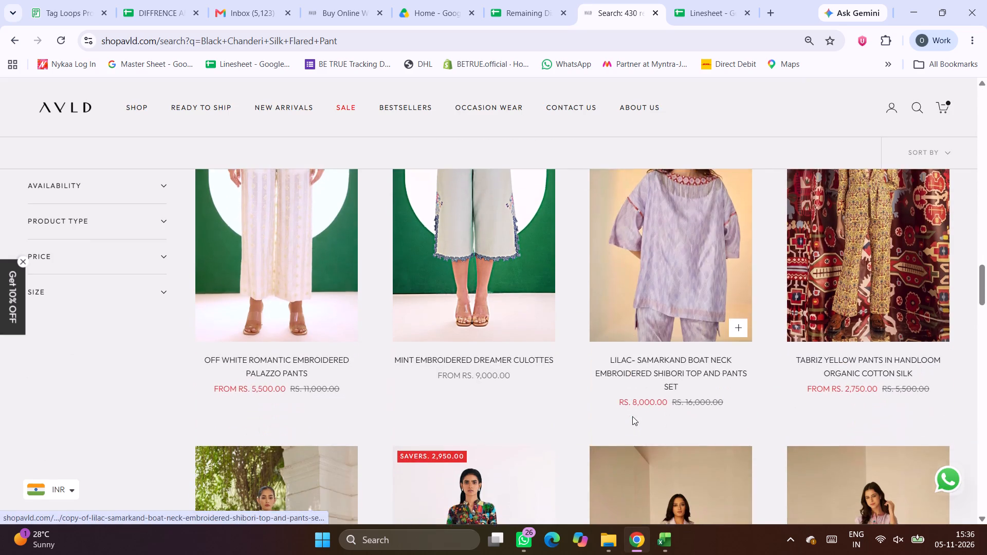
Search Google in a new tab for Black Chanderi Silk Flared Pant BETRUE and check the Aza Fashions result for the product.
click(740, 3)
click(773, 7)
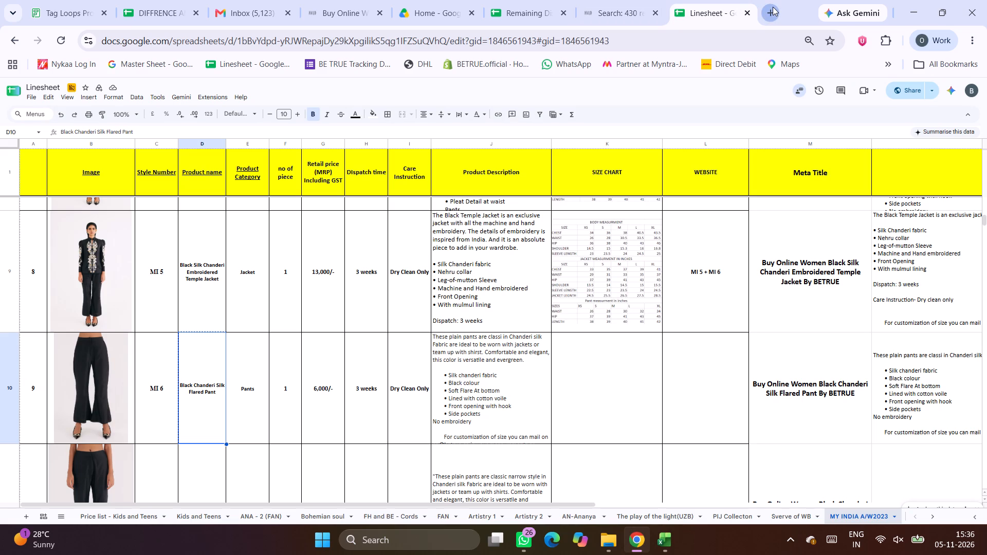
key(ctrl+v)
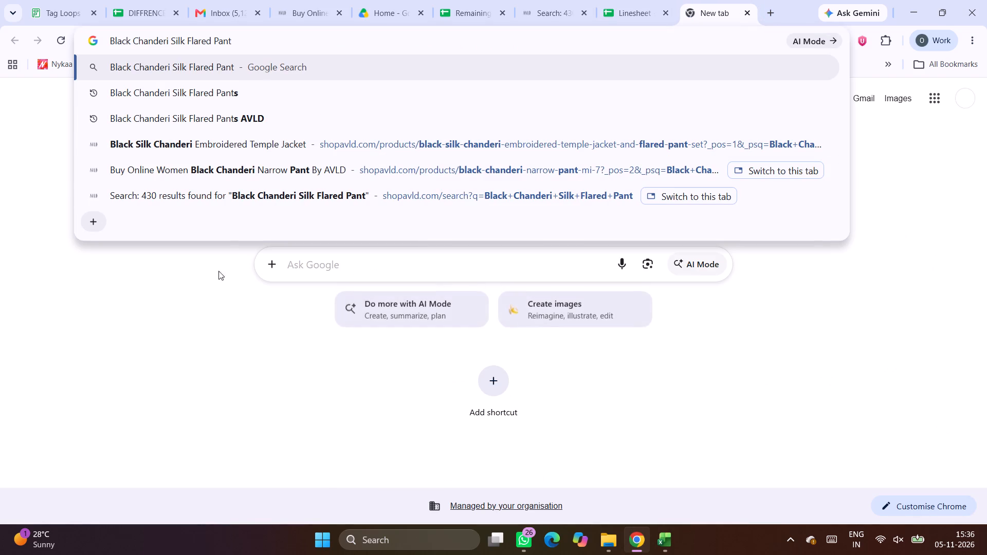
key(space)
text(BETRUE)
key(Return)
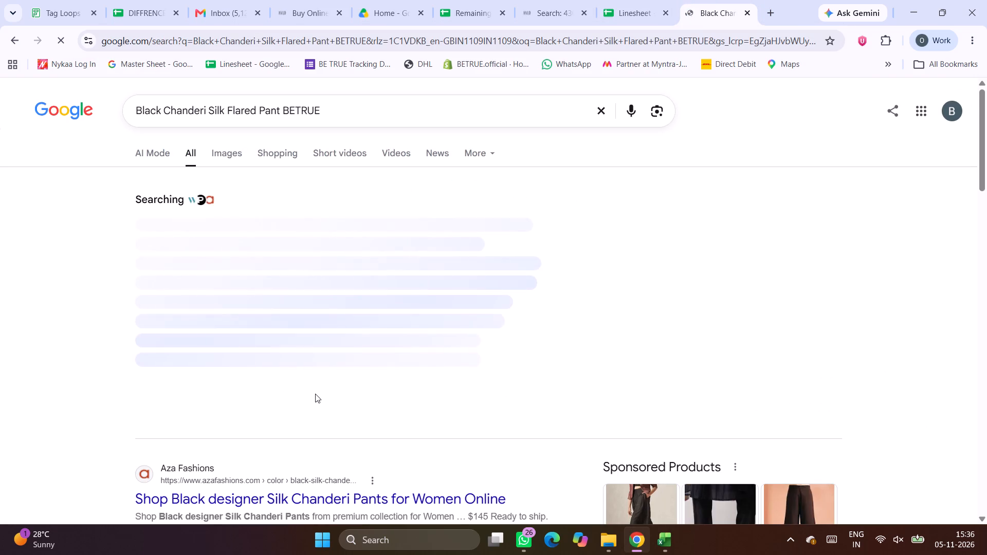
scroll(315, 394, down, 1)
scroll(389, 383, down, 1)
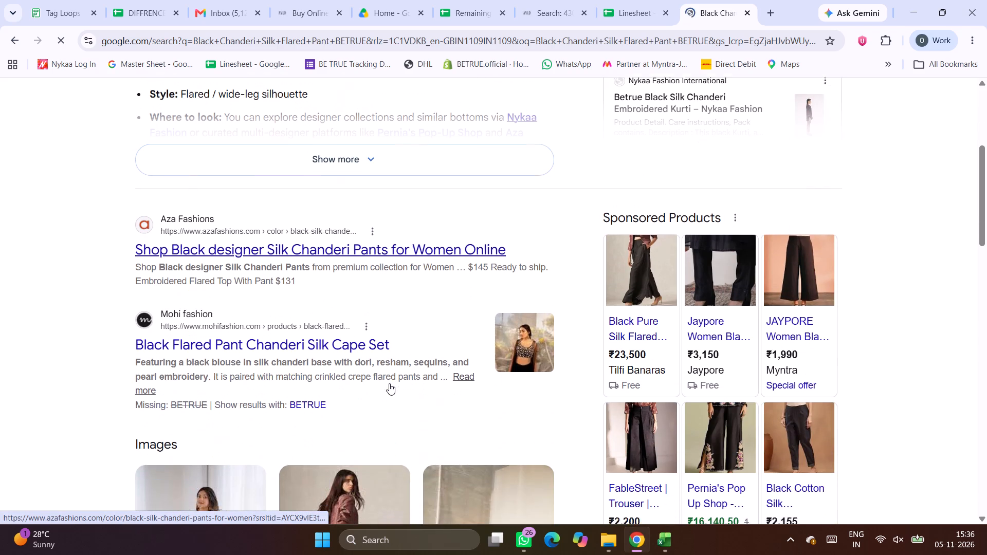
scroll(389, 383, down, 1)
click(363, 245)
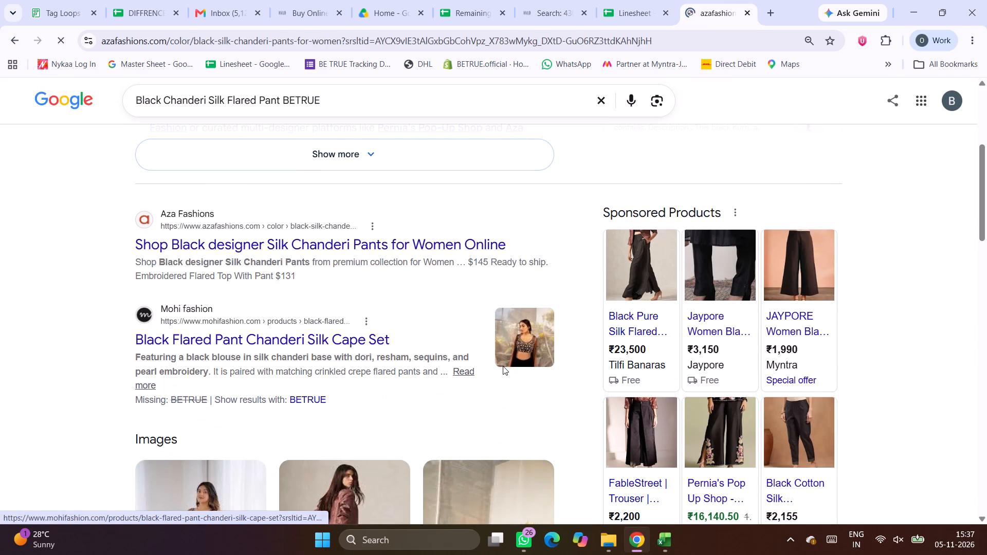
scroll(503, 366, right, 2)
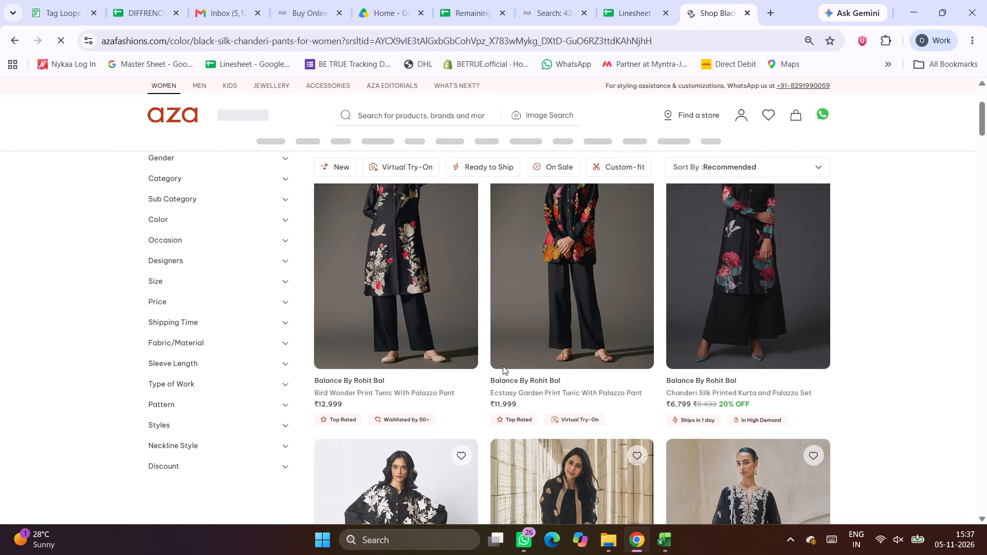
scroll(503, 366, right, 1)
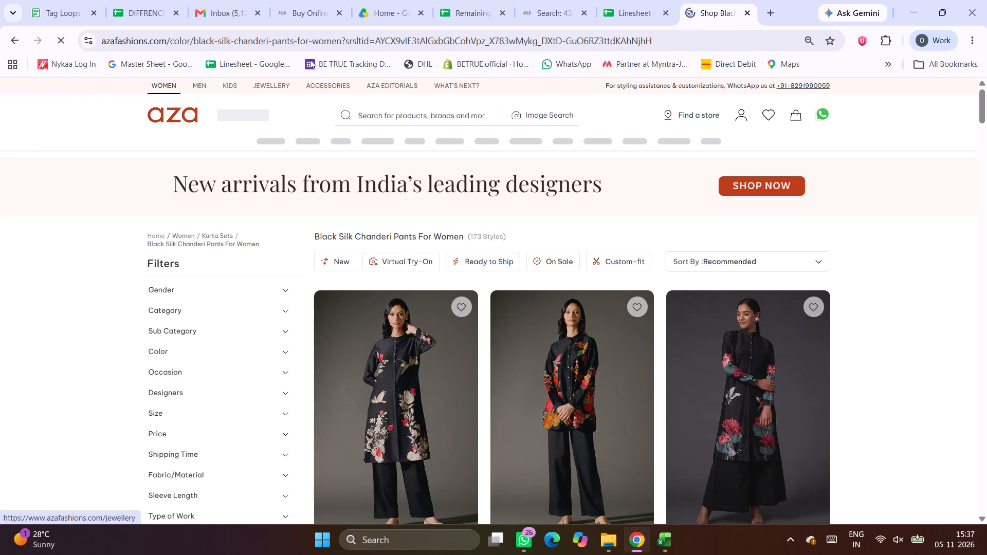
Search Google for Black Chanderi Silk Flared Pant without the brand name and look through the results.
click(279, 36)
key(ctrl+v)
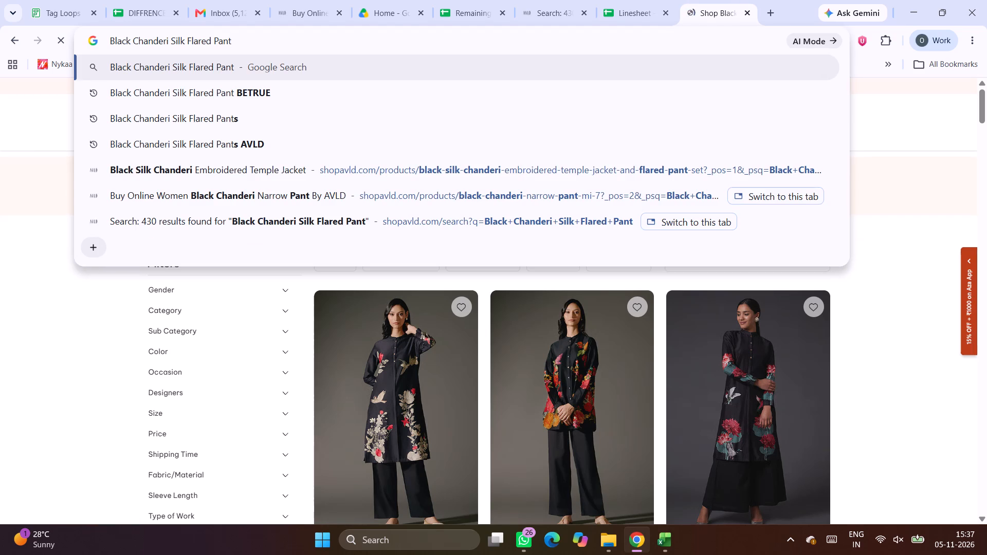
key(Return)
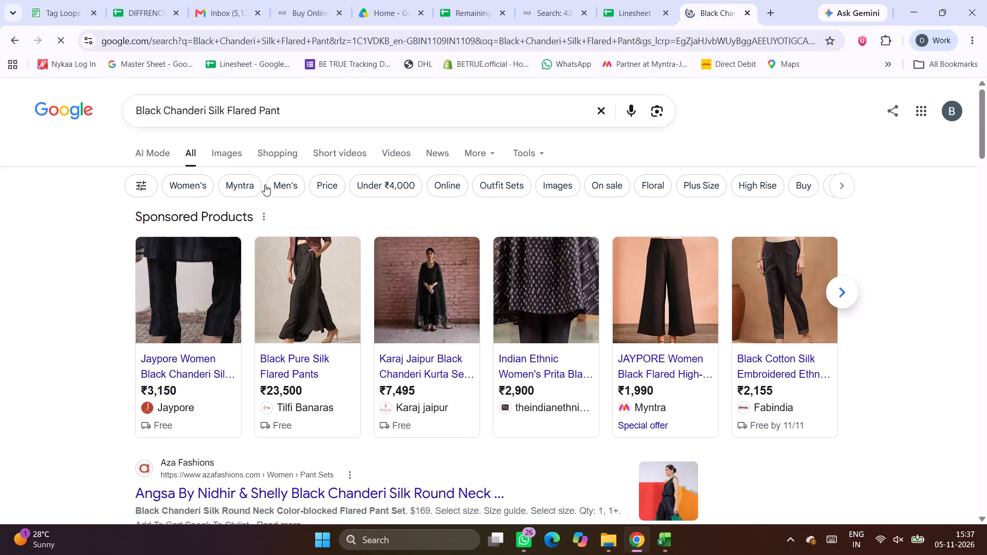
scroll(525, 272, down, 3)
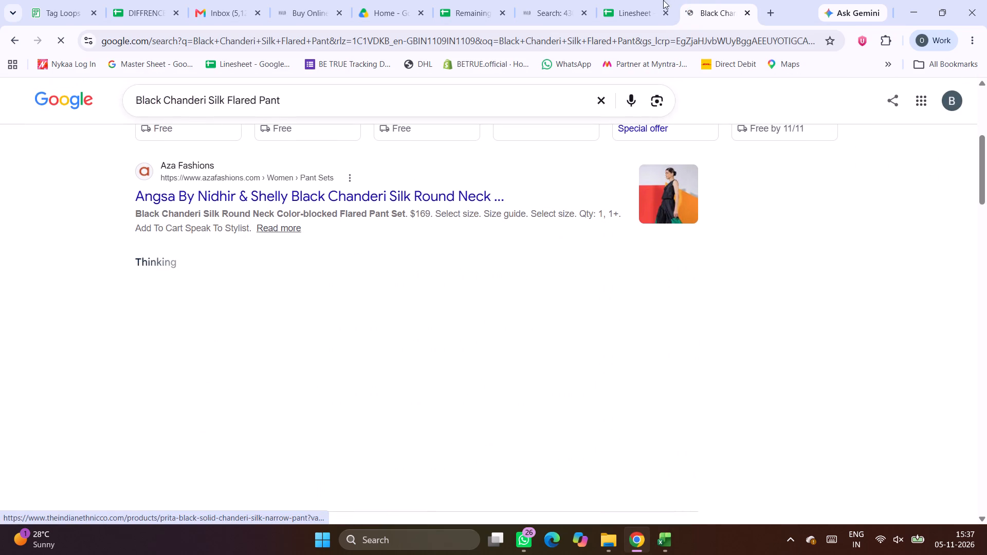
Examine the MI 6 Black Chanderi Silk Flared Pant photo and row in the Linesheet up close.
click(642, 0)
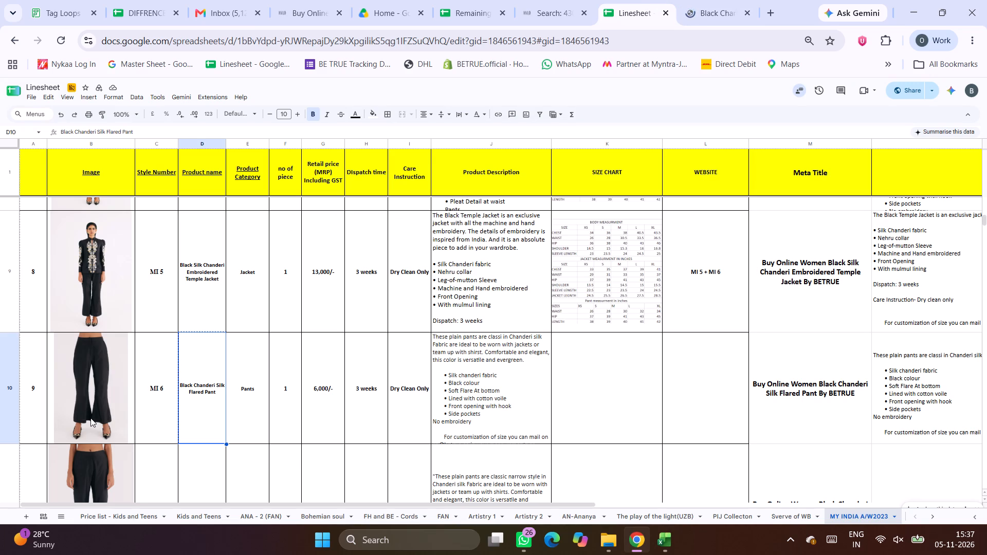
scroll(90, 418, right, 1)
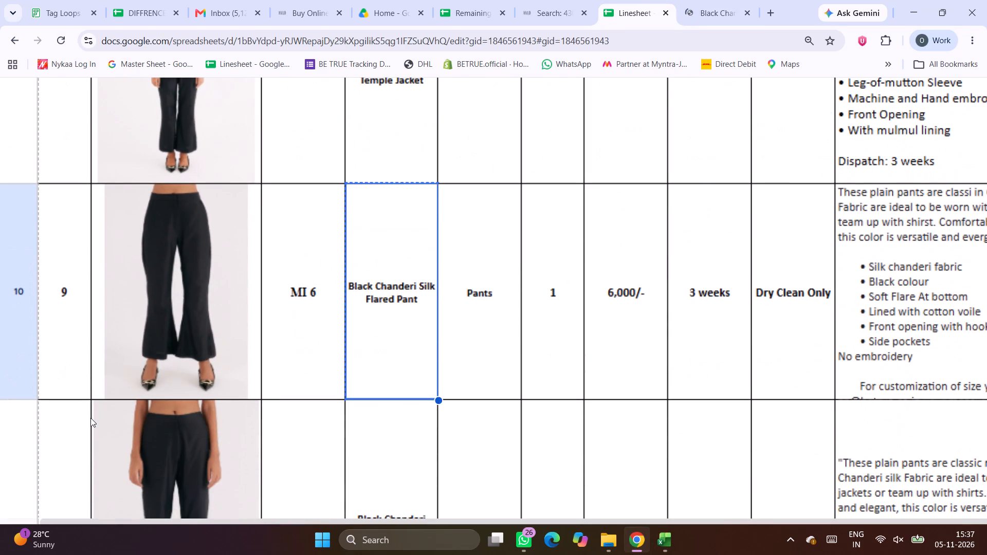
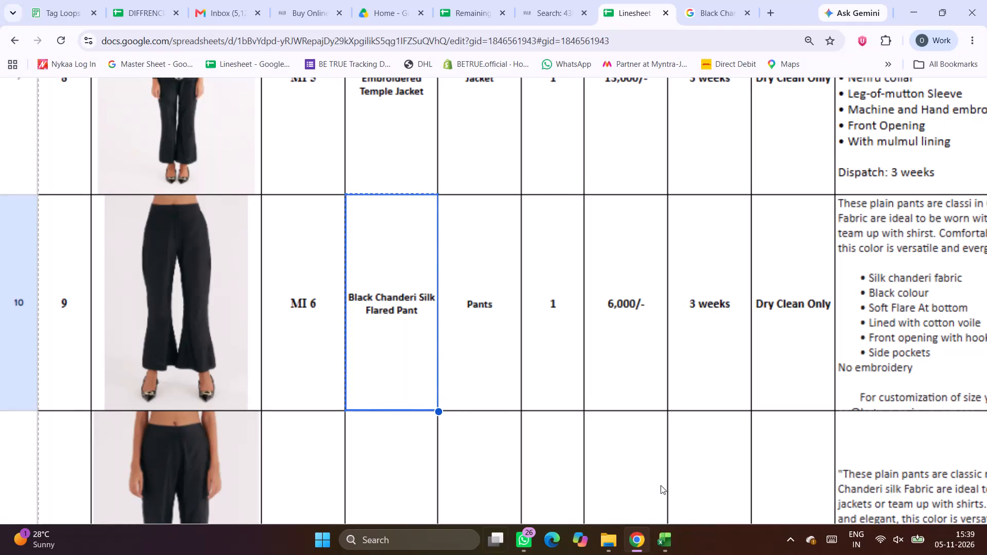
Switch to the FINAL 50% workbook in Excel and examine the MI-6 row and the product rows below it for blank column H entries.
click(659, 534)
scroll(840, 374, down, 4)
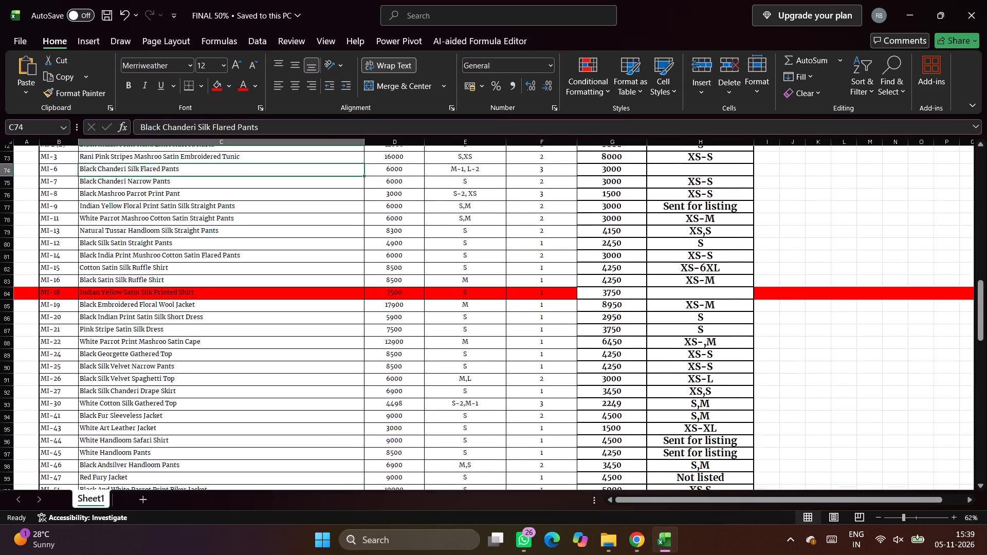
scroll(840, 374, down, 4)
scroll(840, 374, right, 1)
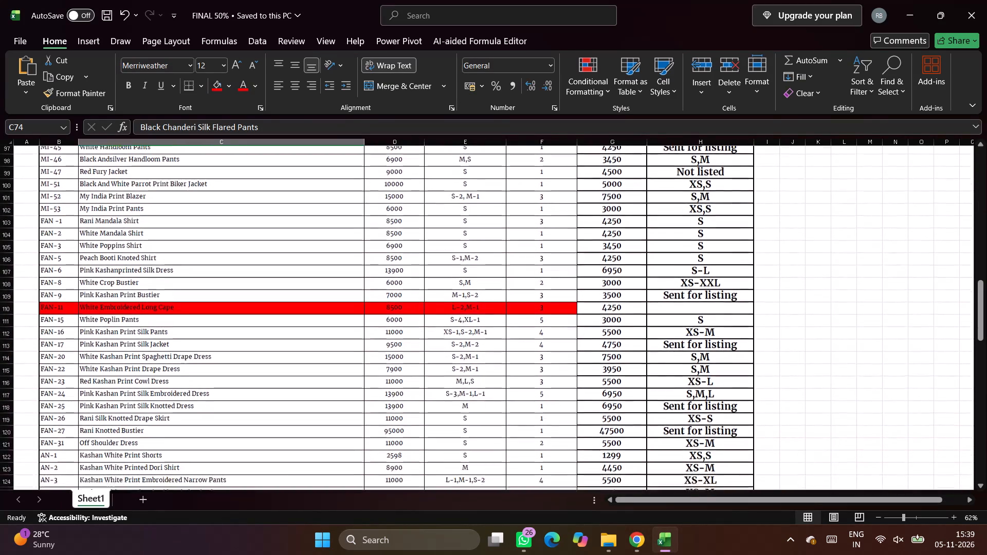
scroll(840, 374, right, 1)
scroll(840, 374, down, 1)
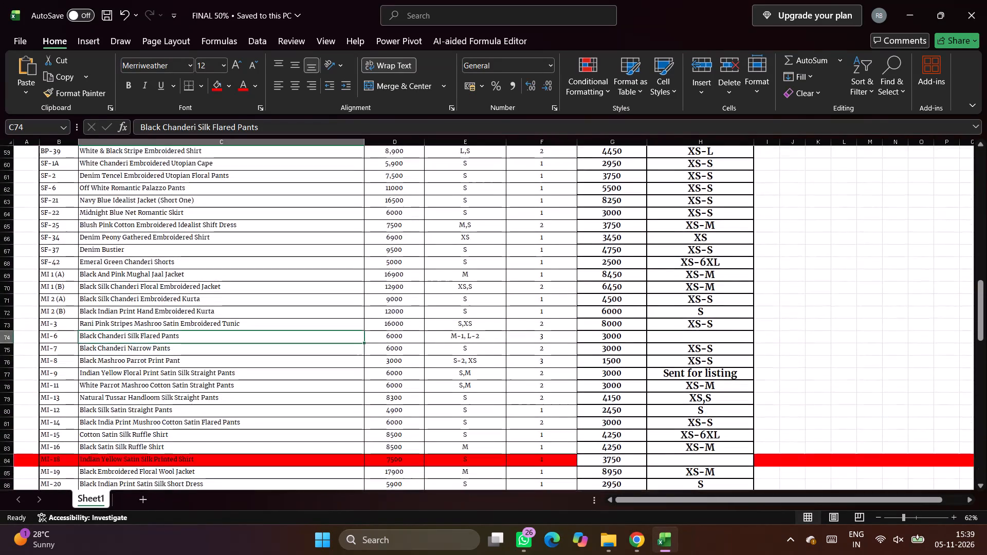
click(691, 340)
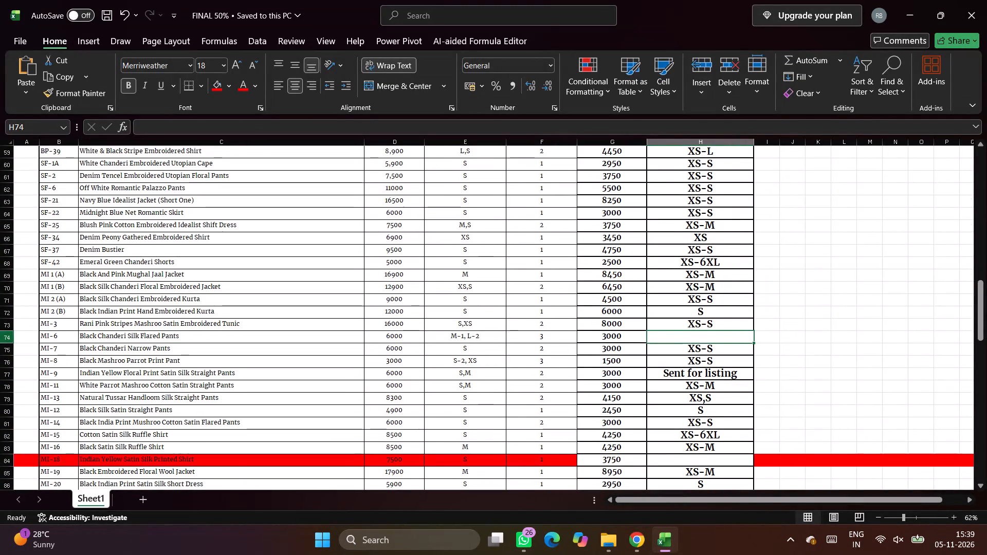
click(7, 340)
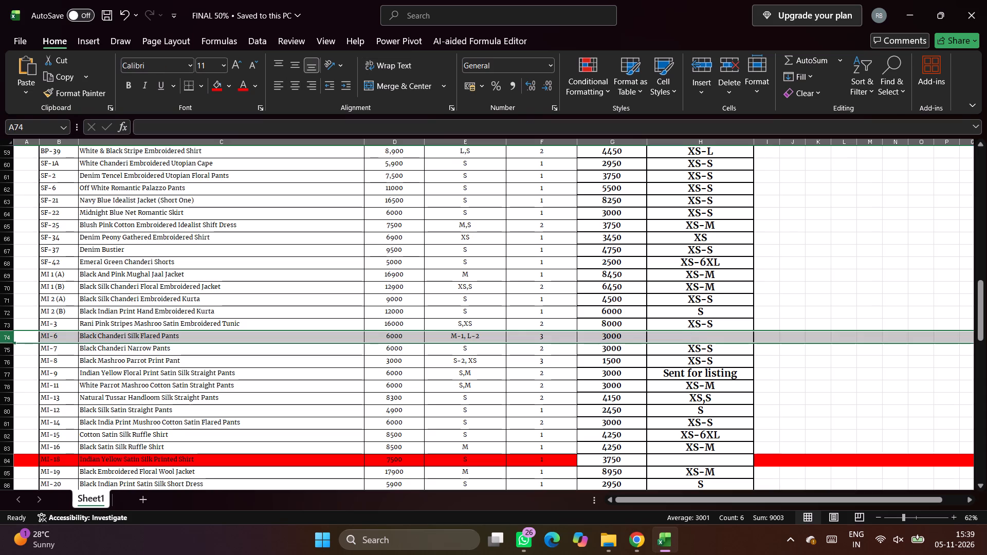
scroll(486, 392, down, 4)
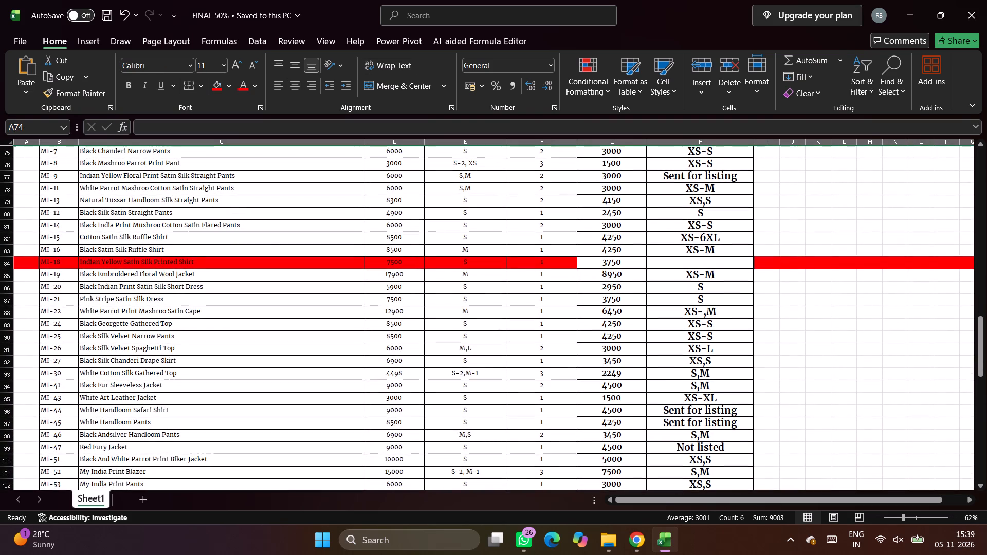
scroll(710, 379, down, 2)
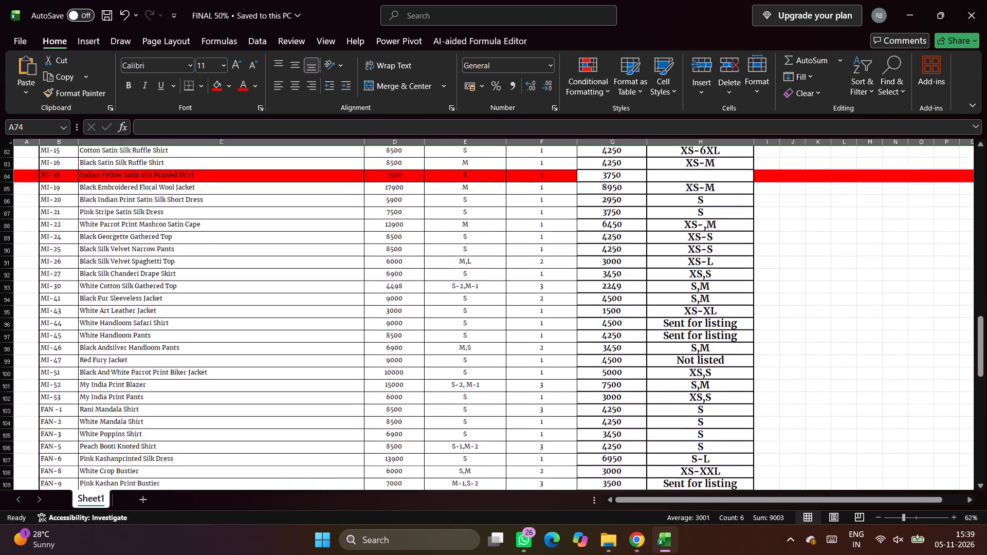
scroll(710, 379, down, 5)
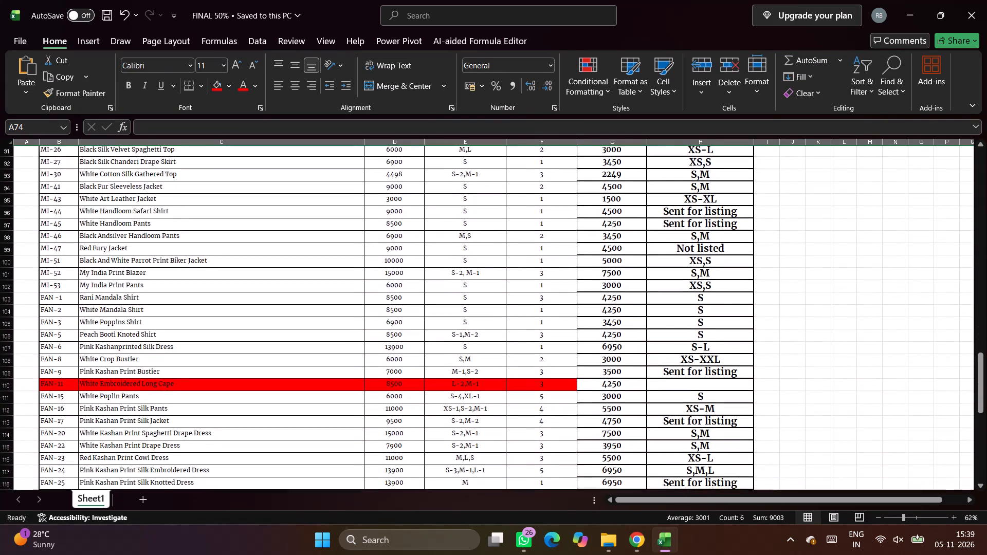
scroll(710, 379, down, 6)
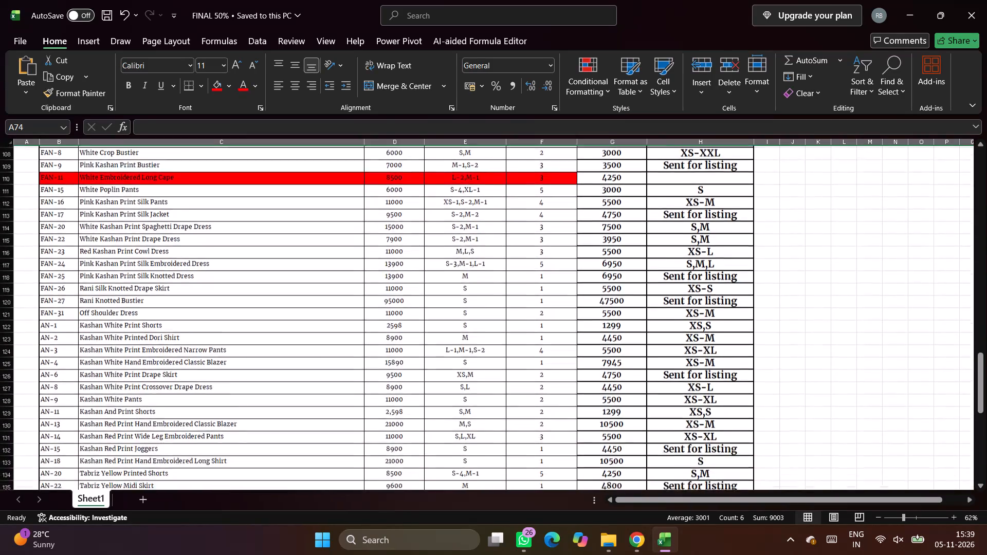
scroll(710, 379, down, 5)
scroll(710, 379, up, 4)
scroll(710, 379, down, 2)
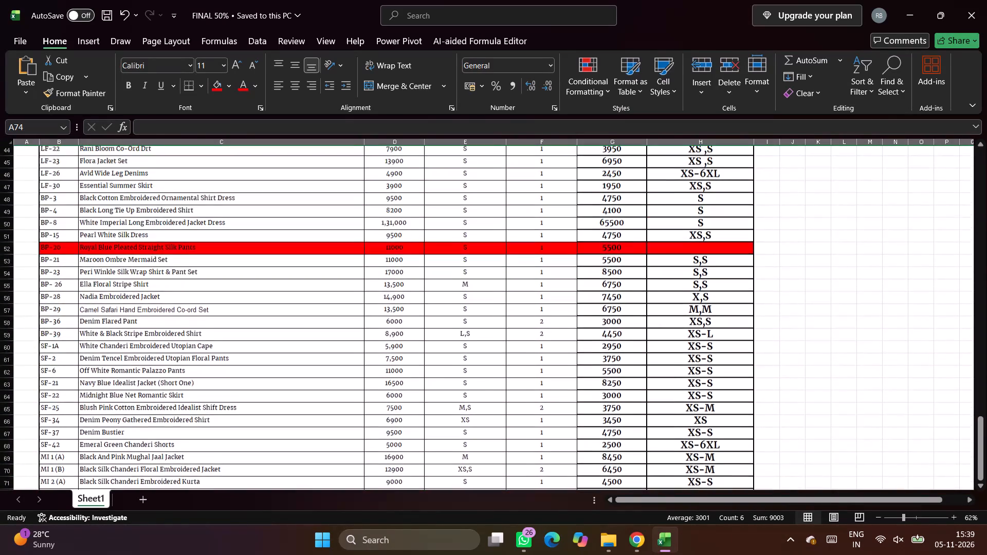
Fill the column G and H cells of the MI-18 Indian Yellow Satin Silk Printed Shirt row red and save the workbook.
scroll(710, 379, down, 1)
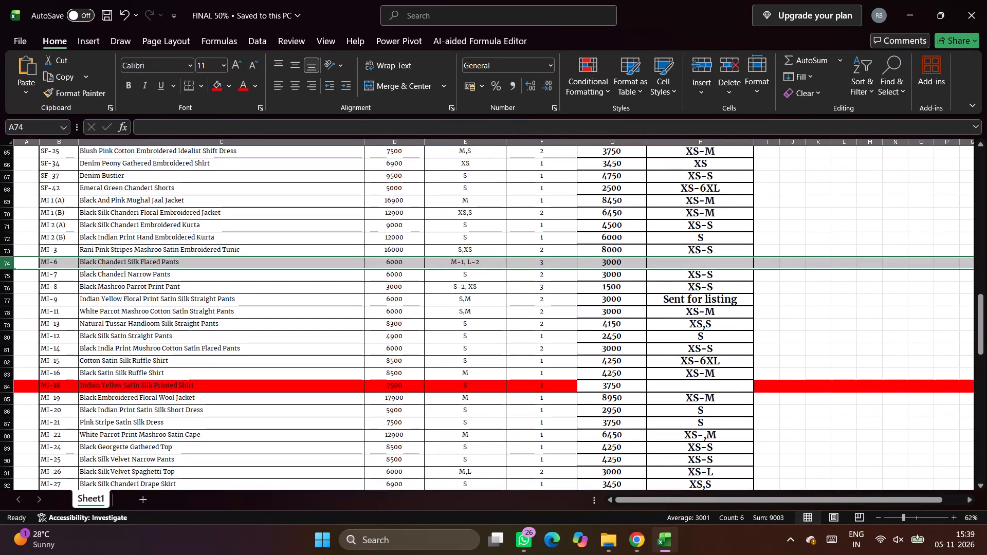
drag(605, 384, 719, 382)
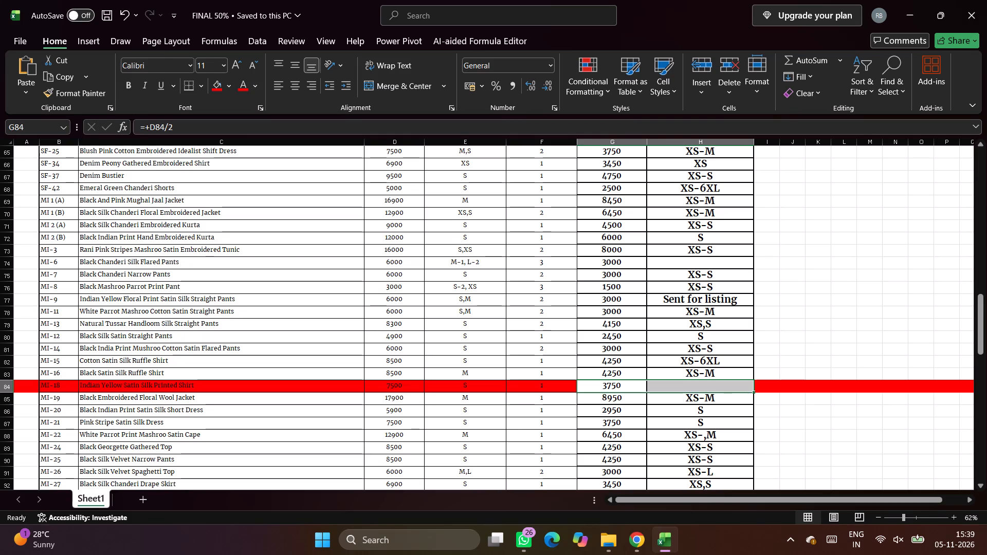
click(219, 87)
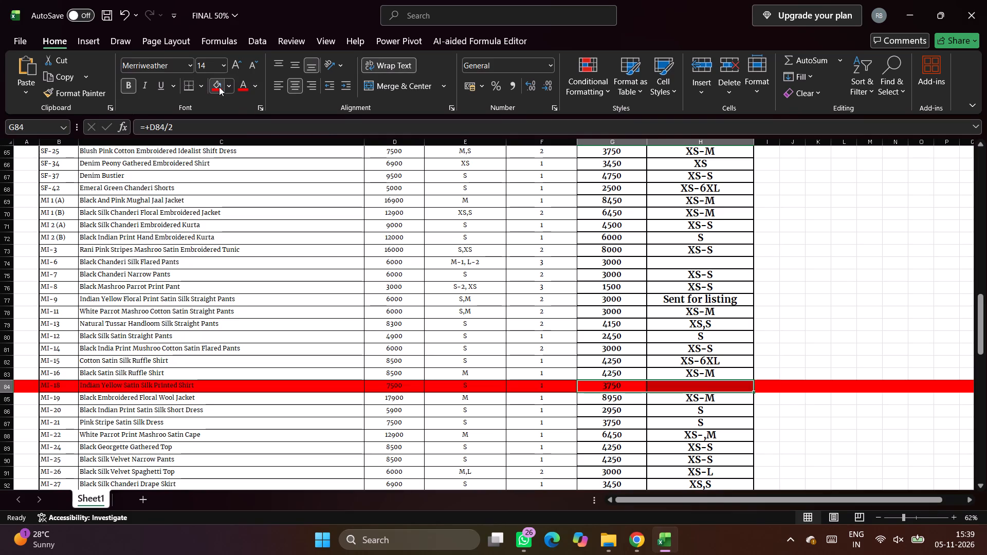
key(ctrl+s)
Fill the column G and H cells of the FAN-11 White Embroidered Long Cape row red and save the workbook.
scroll(533, 292, down, 5)
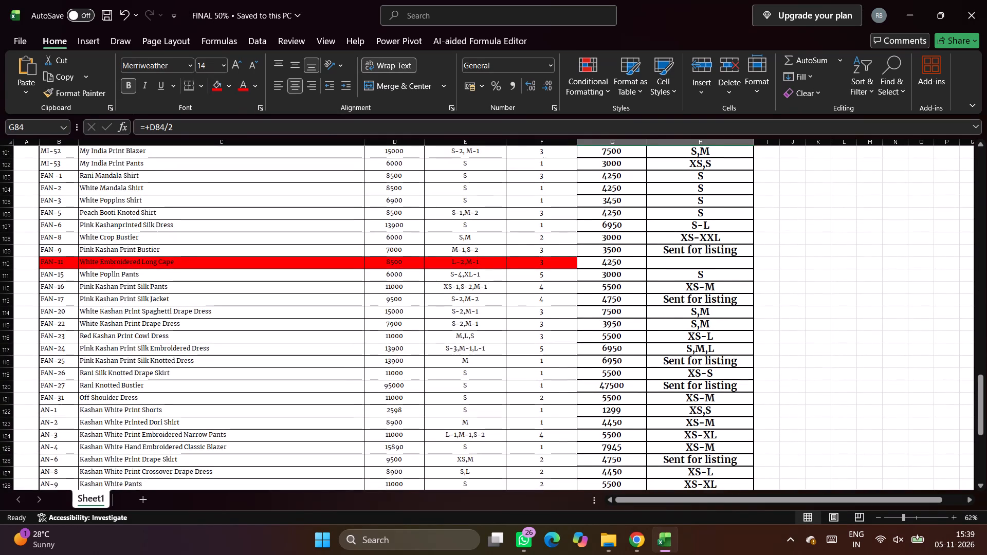
drag(620, 268, 704, 259)
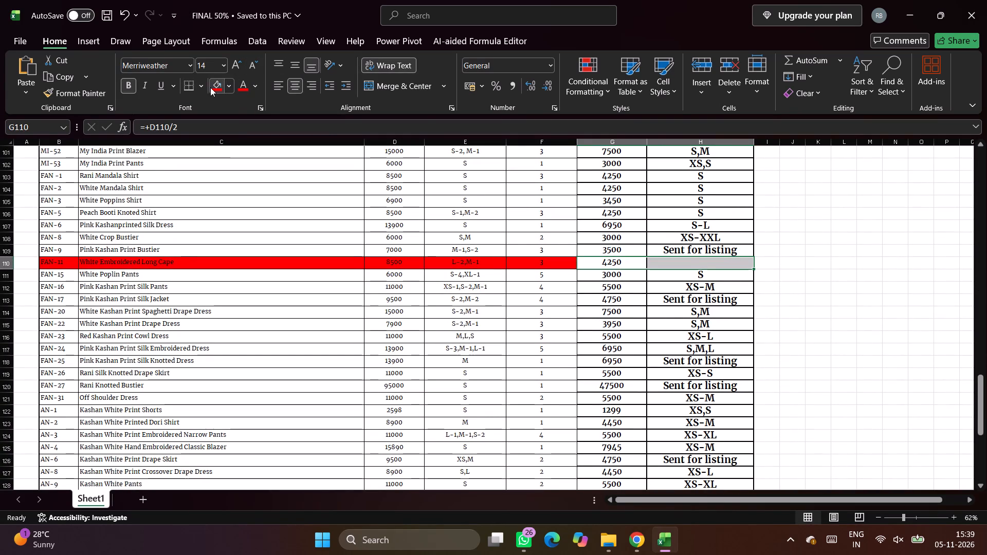
click(210, 87)
key(ctrl+s)
Return to the MI-6 Black Chanderi Silk Flared Pants row and select its blank column H cell.
scroll(633, 256, right, 1)
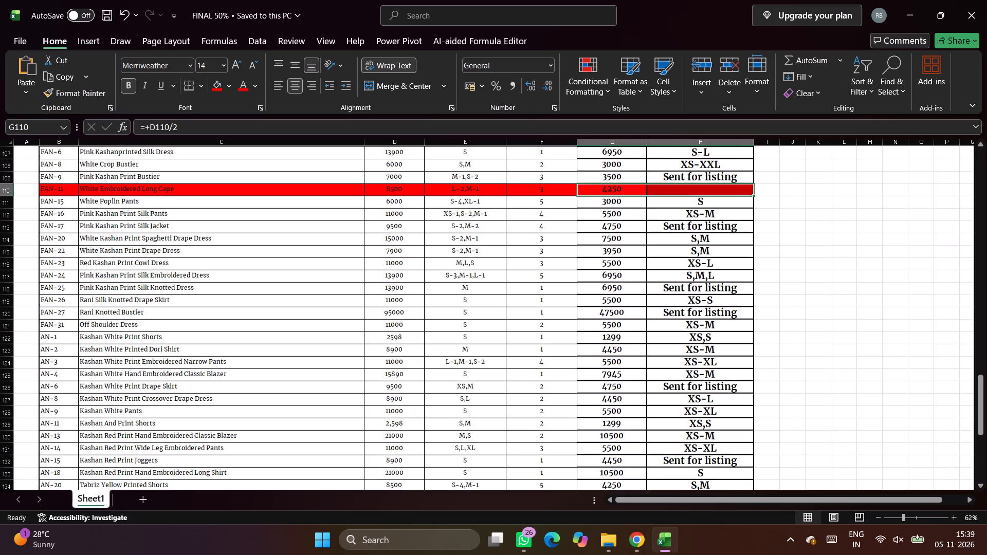
scroll(633, 256, right, 1)
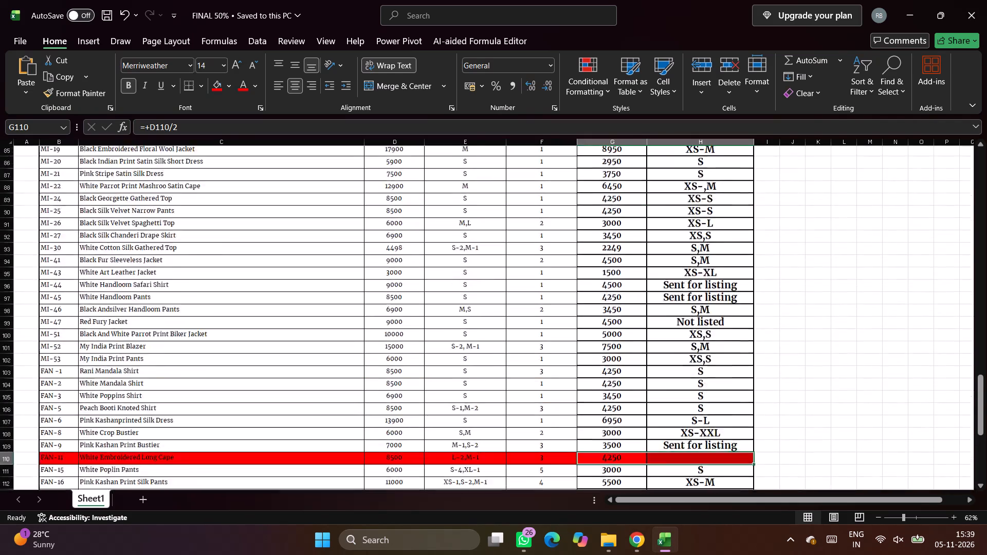
scroll(633, 256, up, 4)
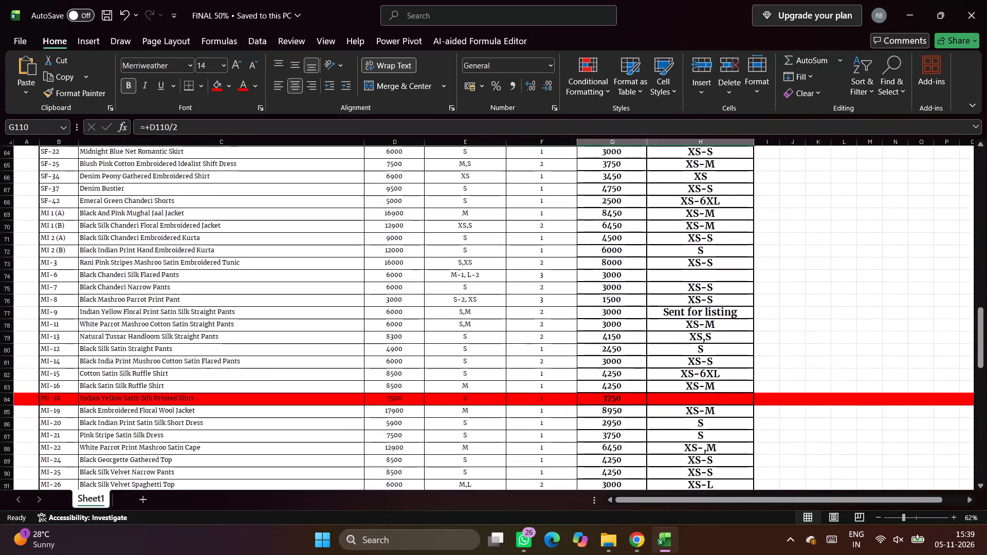
scroll(633, 256, up, 1)
click(688, 276)
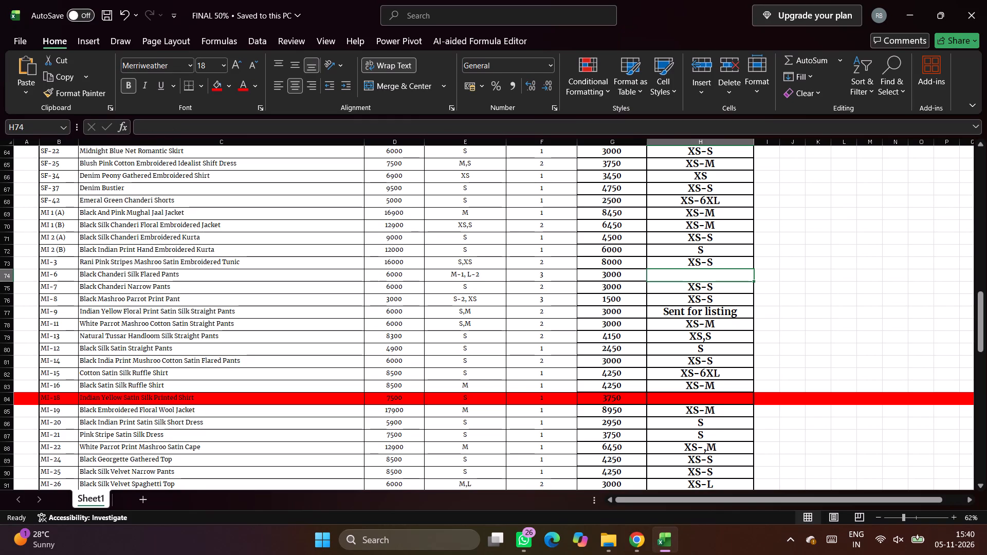
Show the hidden system tray icons.
click(800, 540)
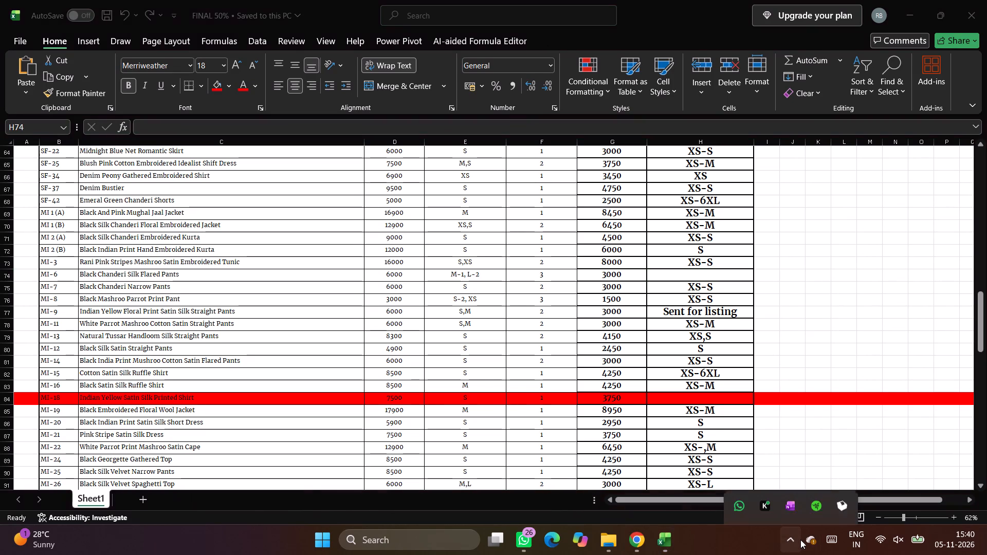
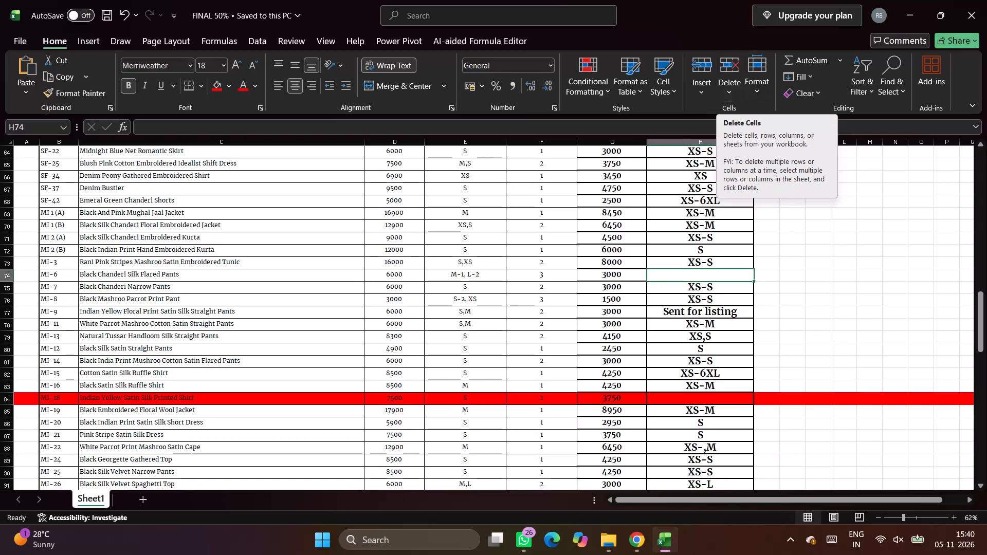
Switch to Chrome and search Google for "Black Chanderi Silk Flared Pant AVLD", checking the results for the product's AVLD store listing.
click(632, 544)
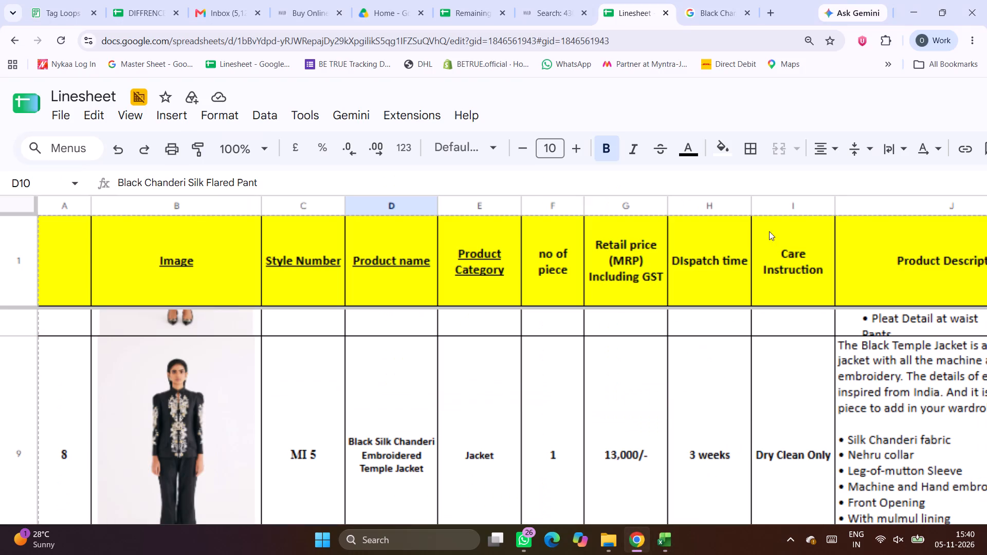
click(704, 0)
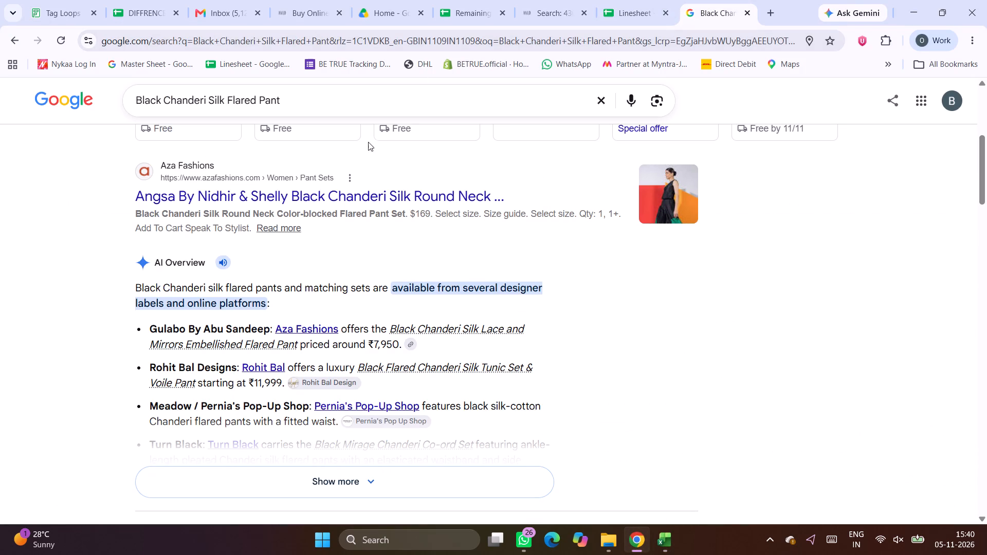
scroll(402, 210, up, 5)
click(313, 94)
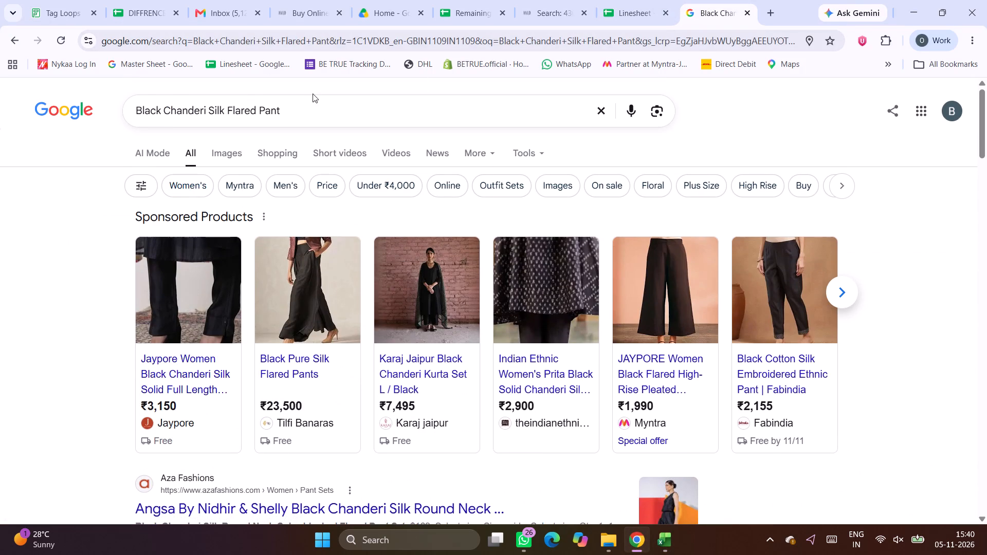
click(288, 112)
key(space)
text(AVLD)
key(Return)
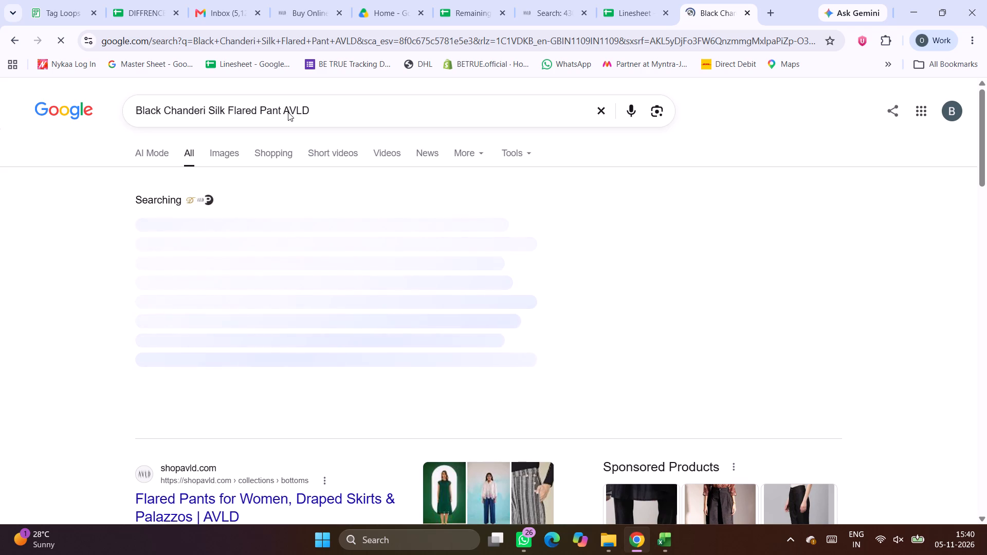
scroll(364, 290, down, 2)
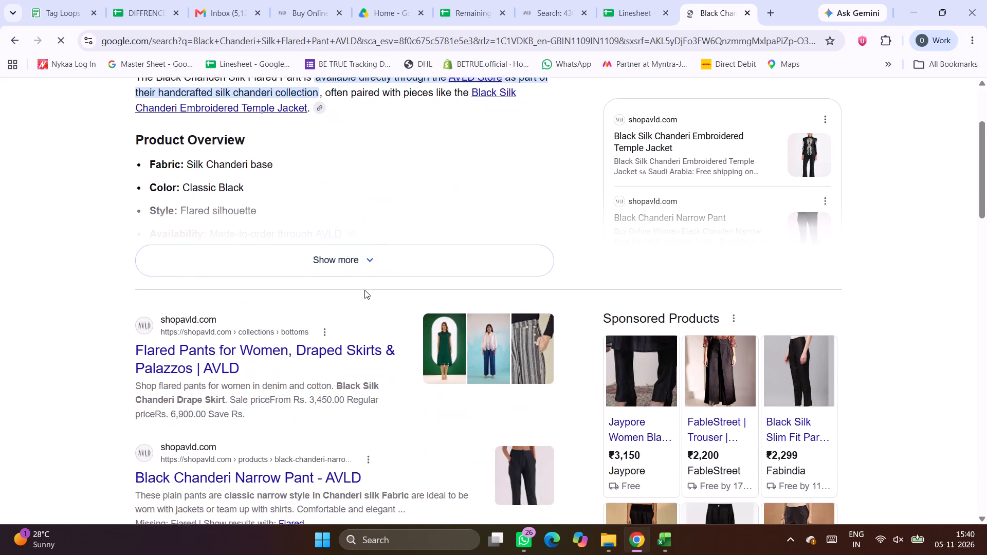
scroll(364, 290, down, 2)
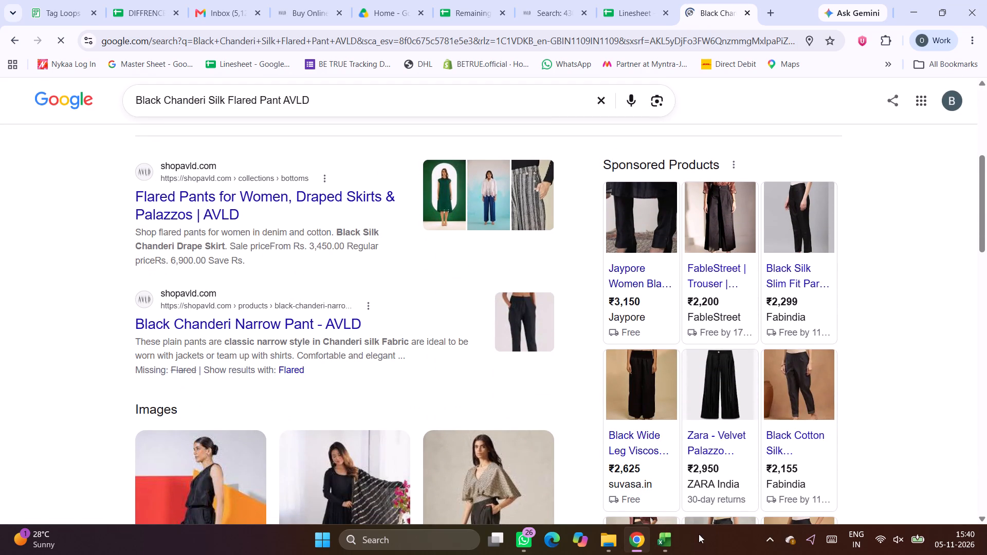
Back in the Excel workbook, enter "Sent for listing" in column H of the MI-6 Black Chanderi Silk Flared Pants row and save.
click(667, 545)
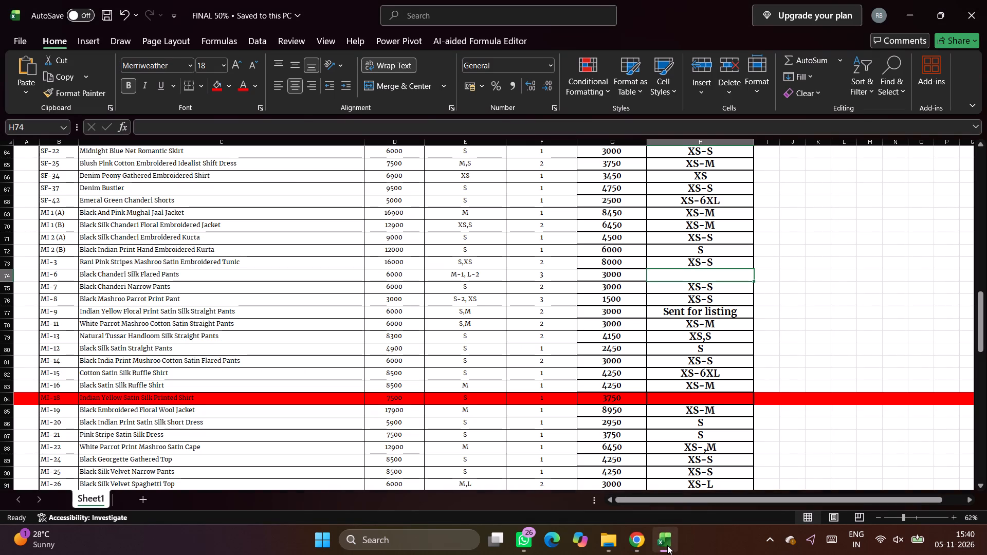
click(720, 275)
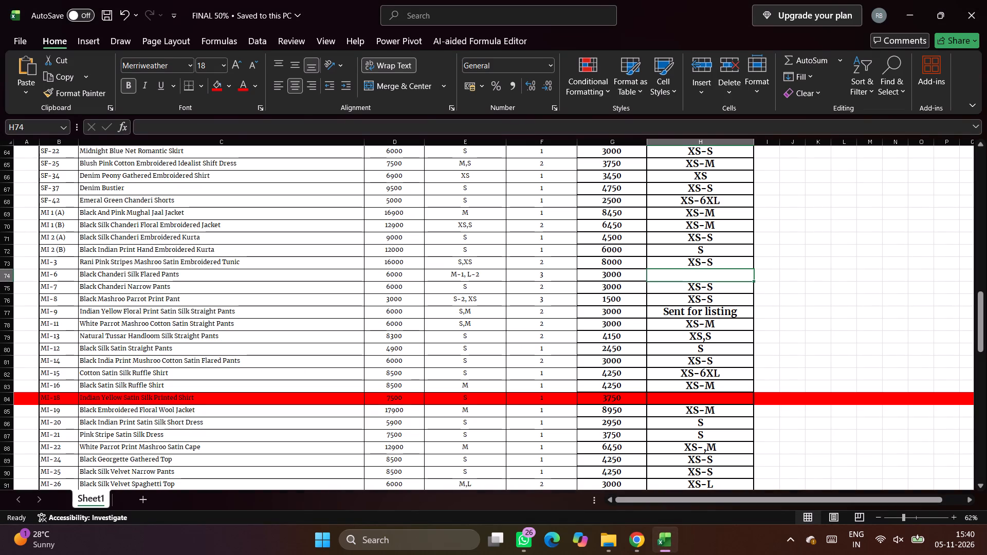
click(706, 274)
triple_click(706, 274)
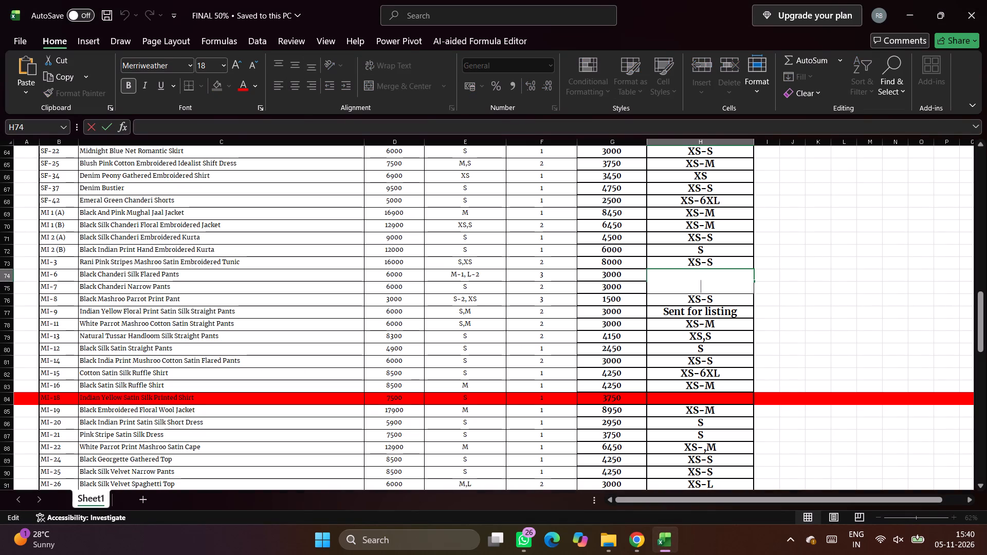
key(e)
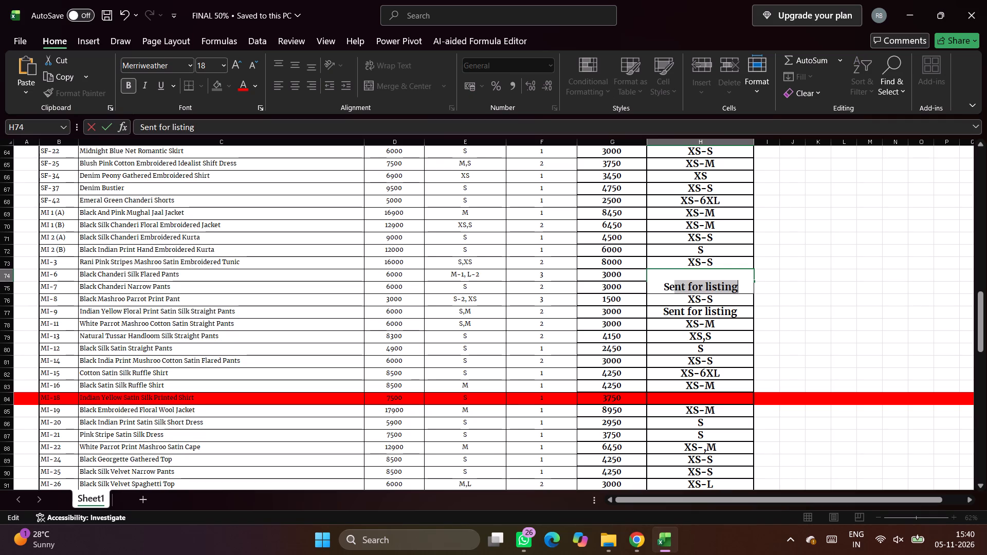
click(809, 288)
key(ctrl+s)
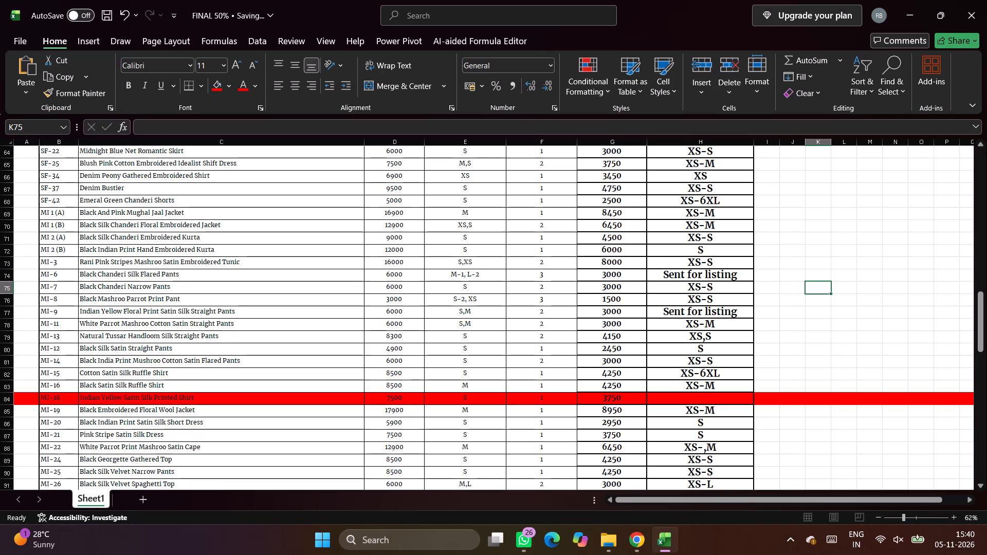
Review the whole sale list from the first to the last product row, checking that the column H entries are complete.
scroll(809, 288, up, 5)
scroll(809, 288, down, 5)
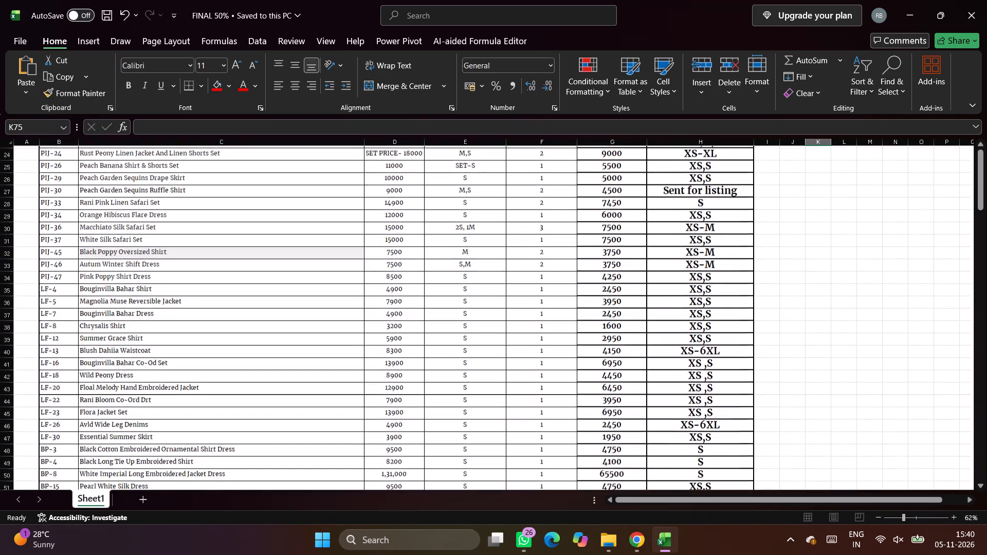
scroll(809, 288, down, 6)
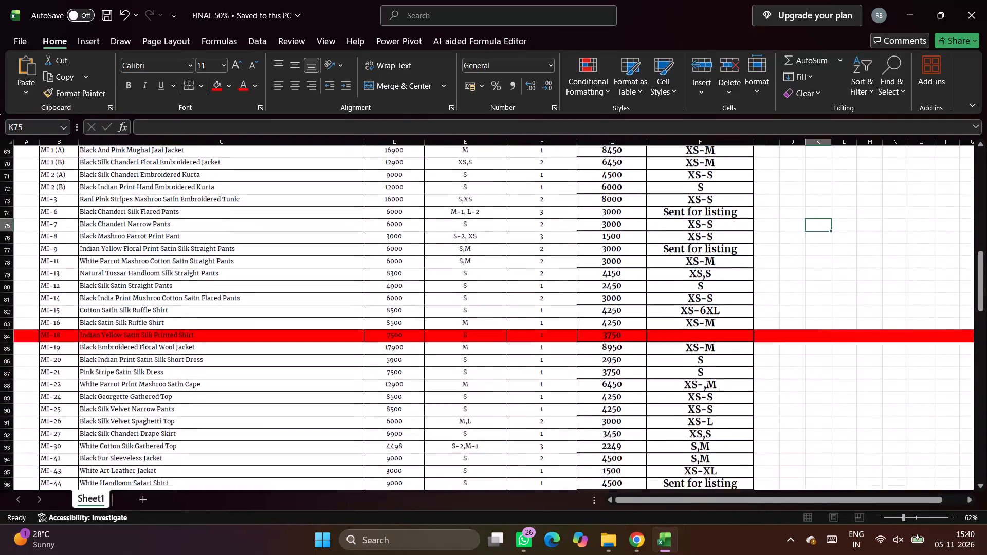
scroll(809, 288, down, 6)
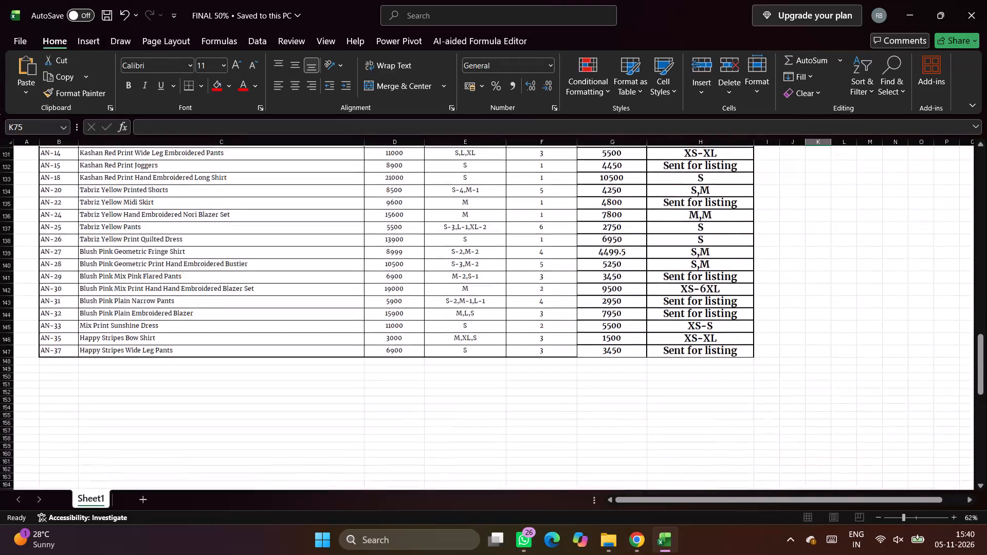
scroll(809, 288, down, 1)
scroll(809, 288, up, 11)
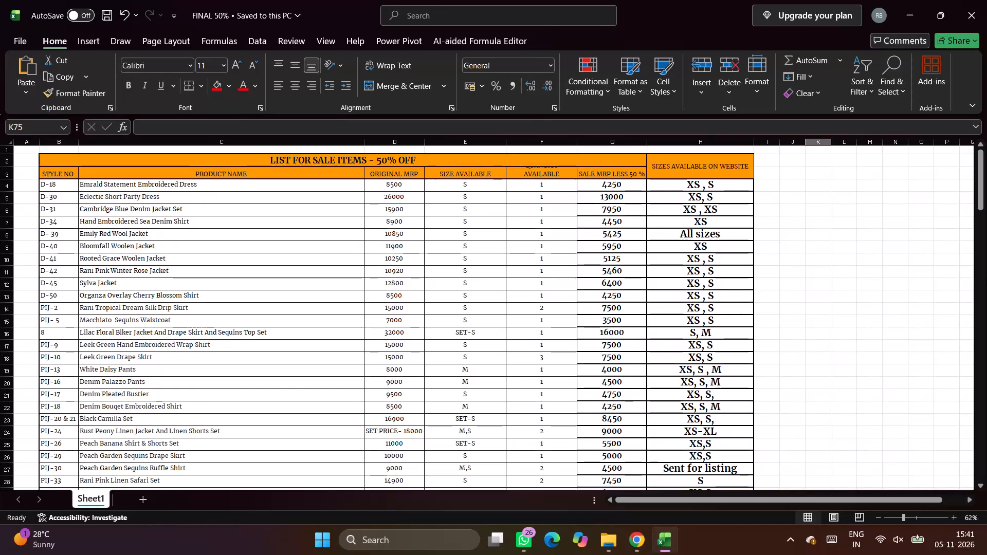
Switch to Chrome, open a new Incognito window and begin an address or search entry starting with "wh".
click(645, 535)
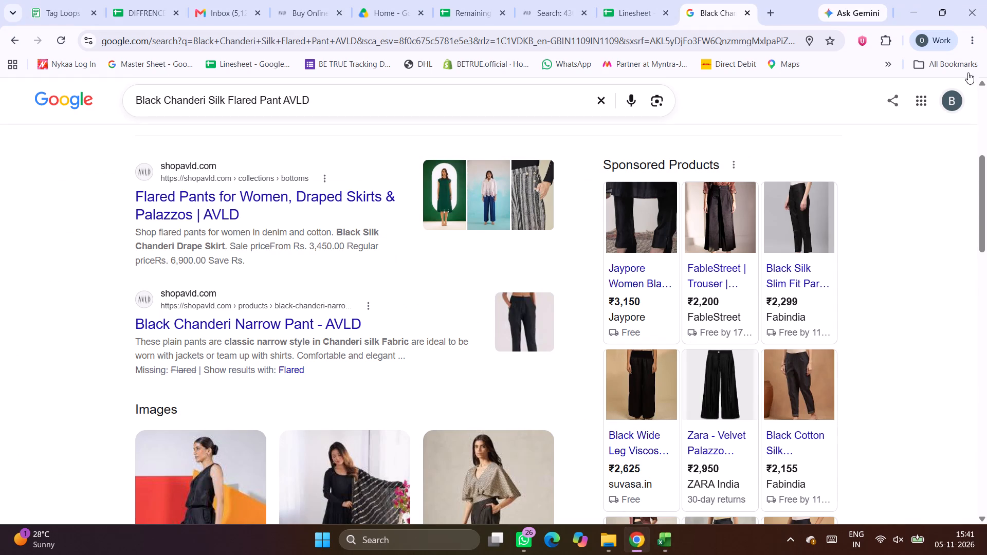
click(968, 42)
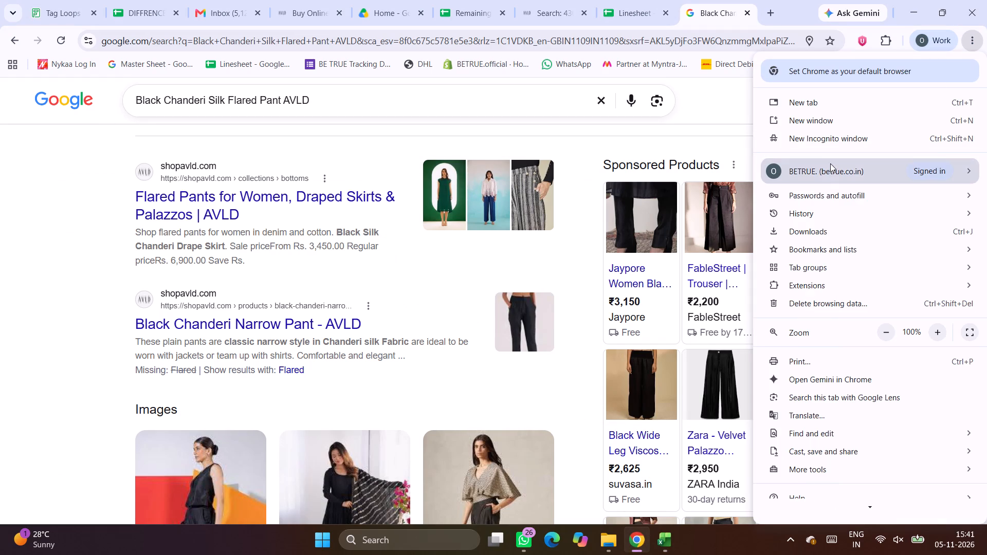
click(856, 132)
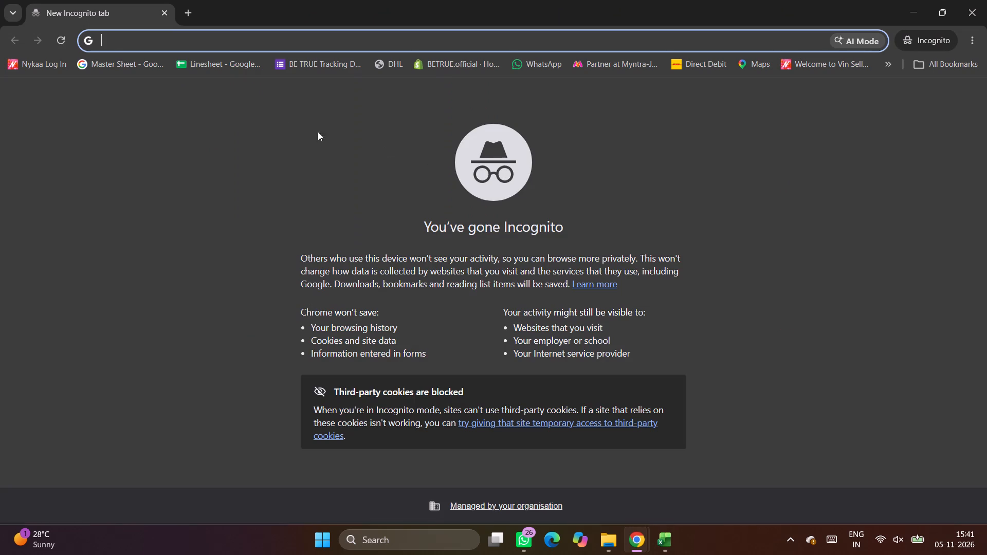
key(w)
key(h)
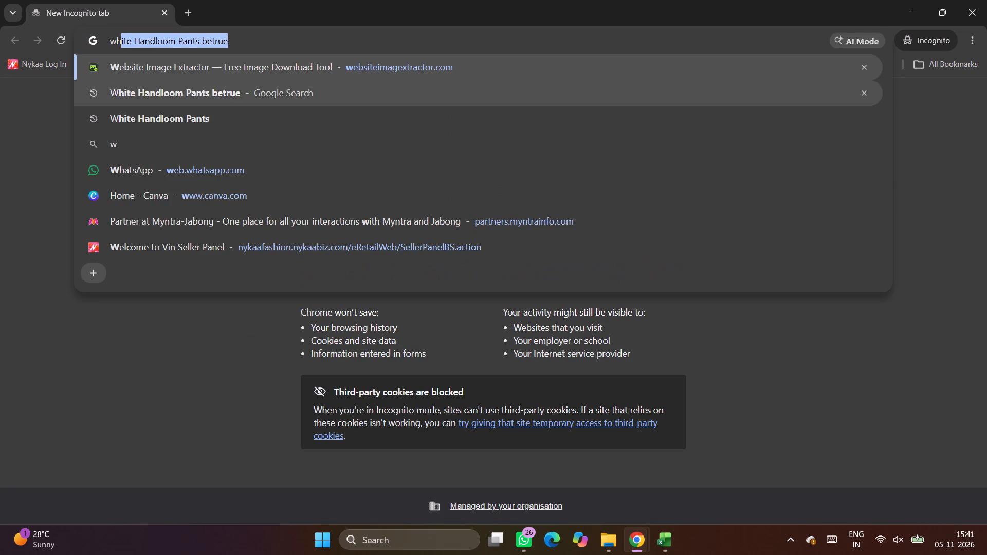
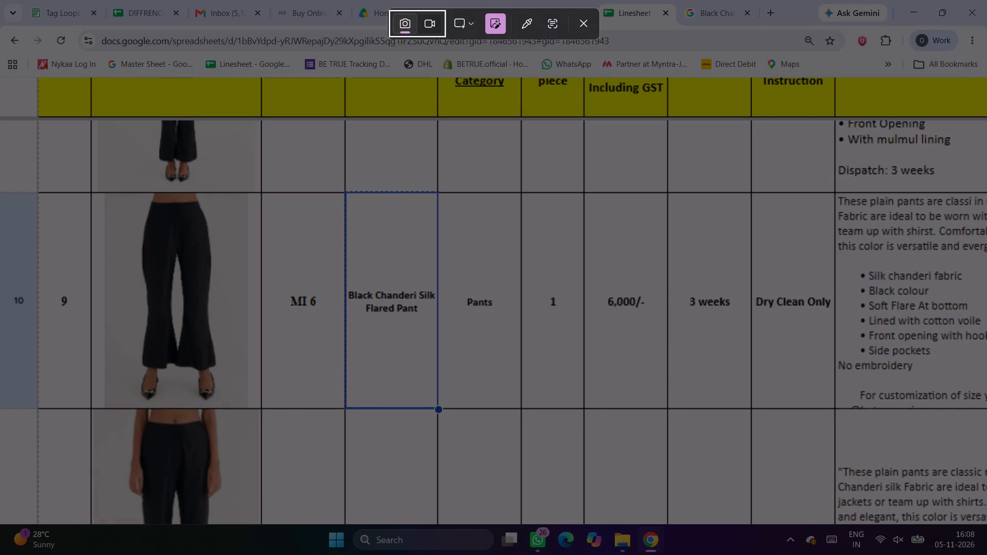
Snip the MI 6 Black Chanderi Silk Flared Pant row from its image through Care Instruction, copying it without saving.
drag(89, 191, 796, 427)
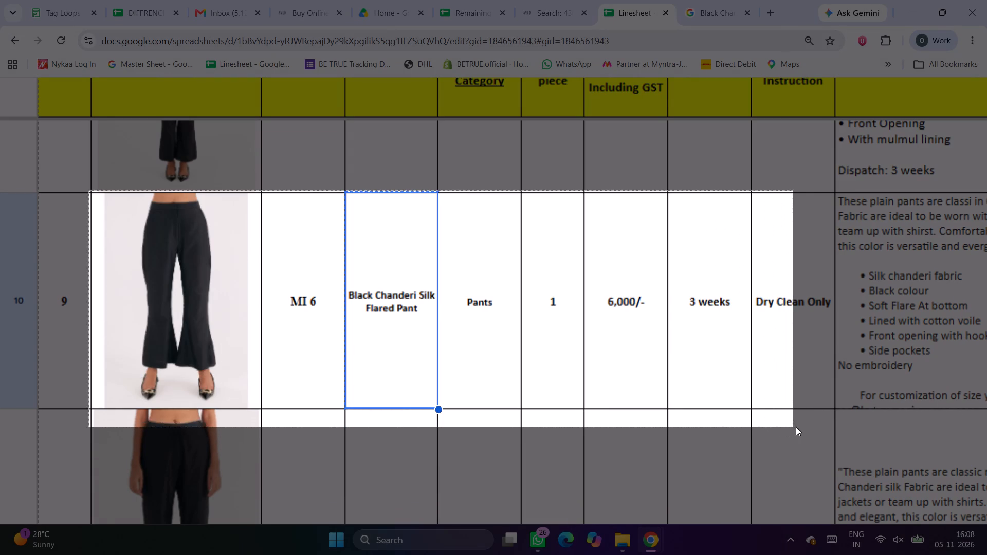
drag(796, 427, 837, 408)
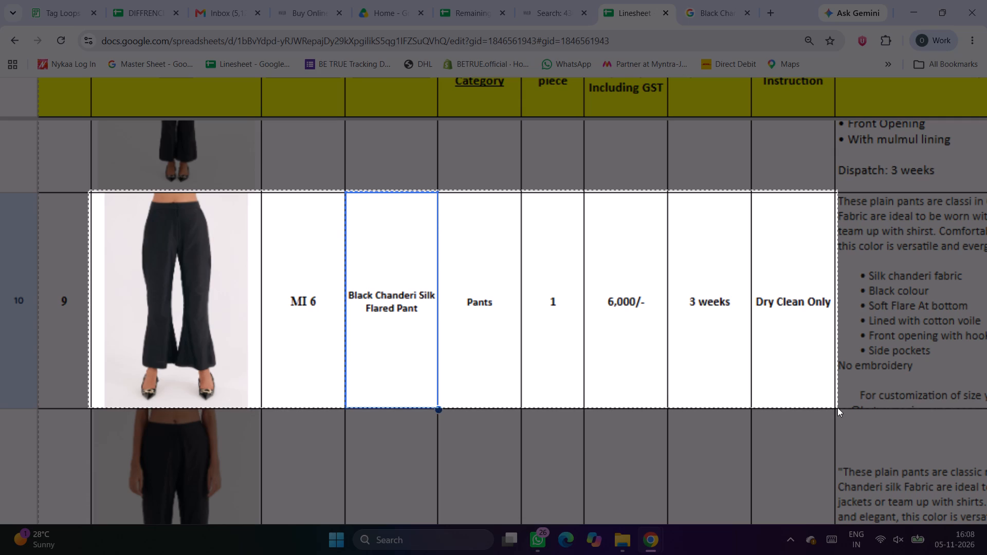
click(364, 435)
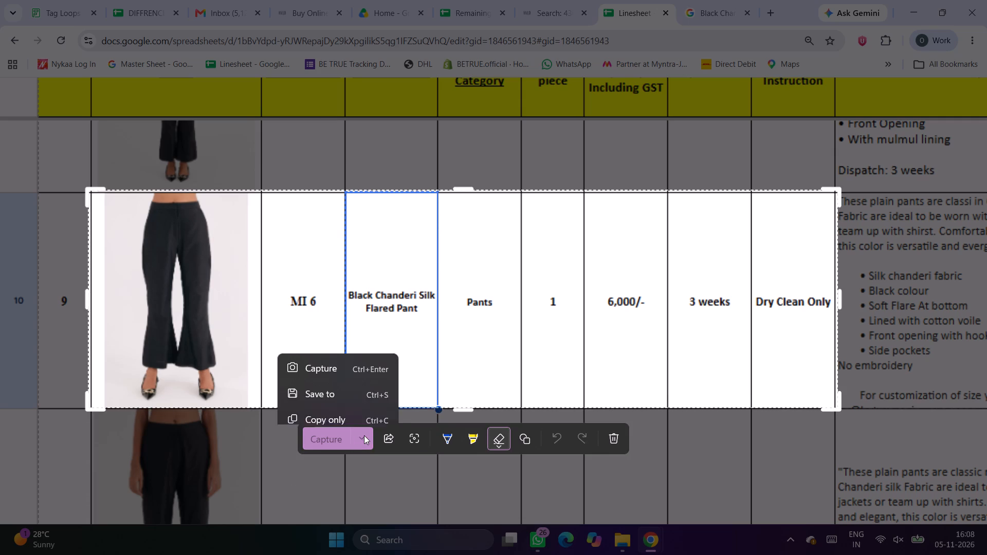
click(359, 418)
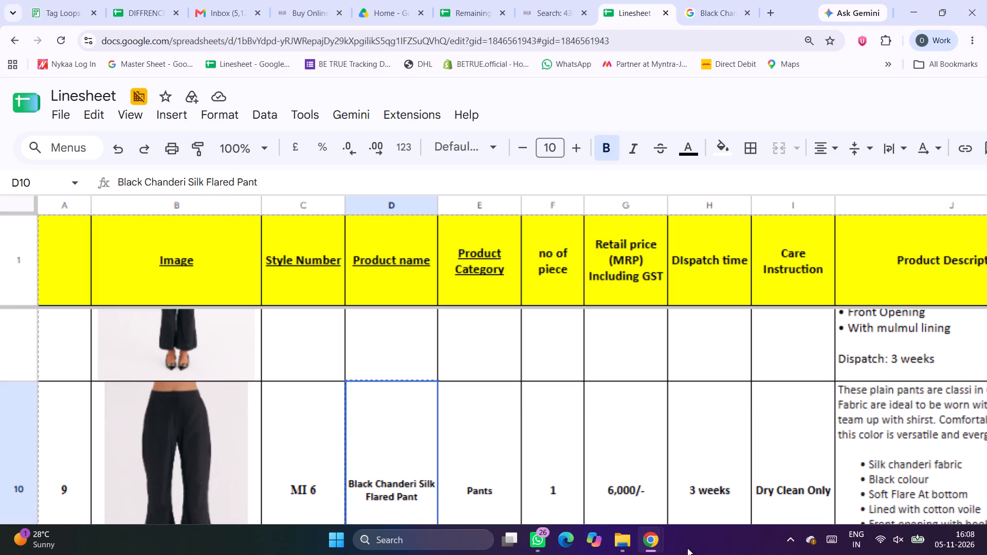